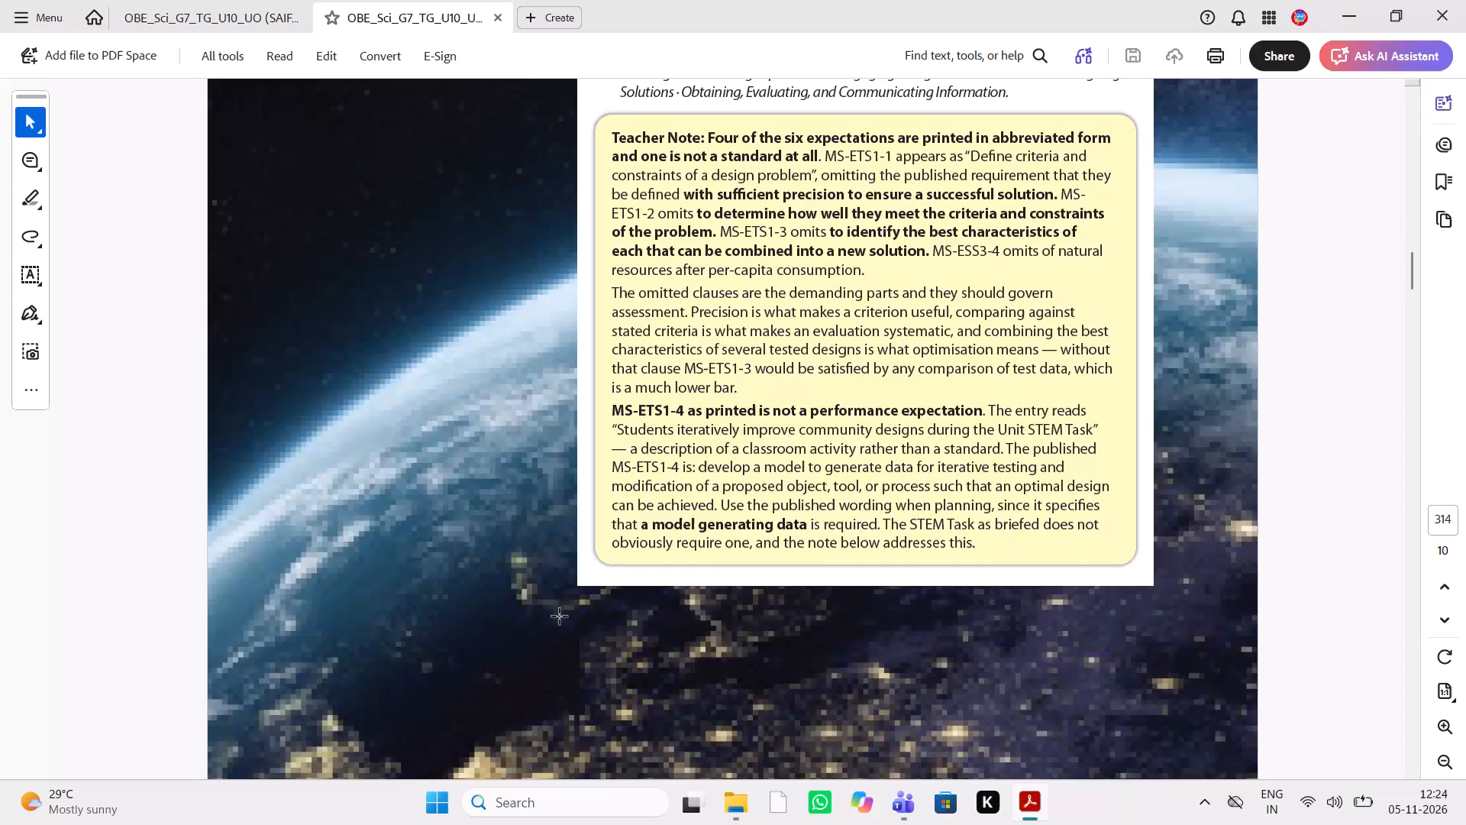
# Open the Word source file OSW_Grade7_Unit10_Teacher_Guide from the MSF FILES folder inside Documents > SCIENCE FILES.
pyautogui.scroll(1, 560, 617)
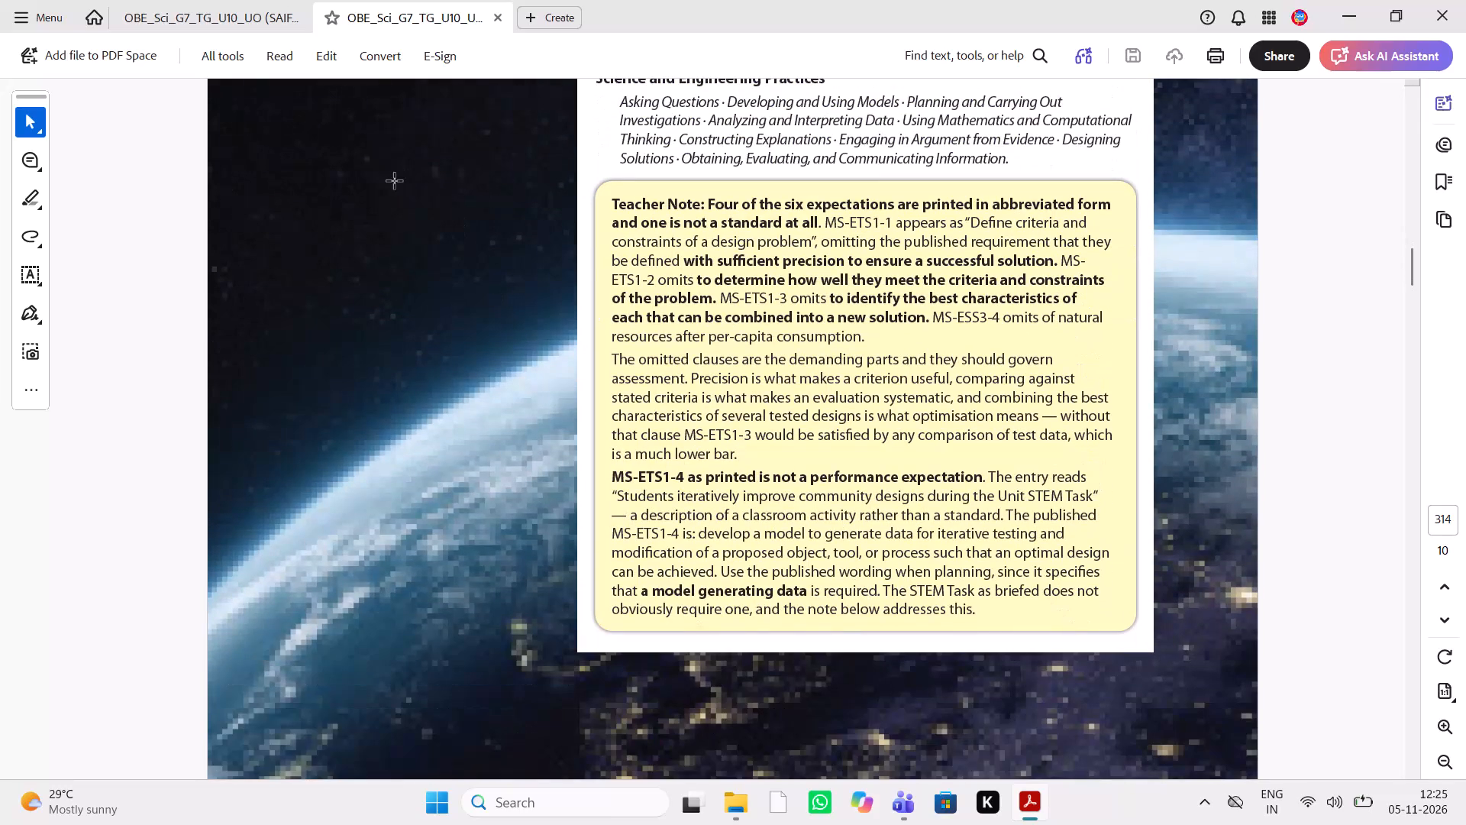
pyautogui.click(738, 797)
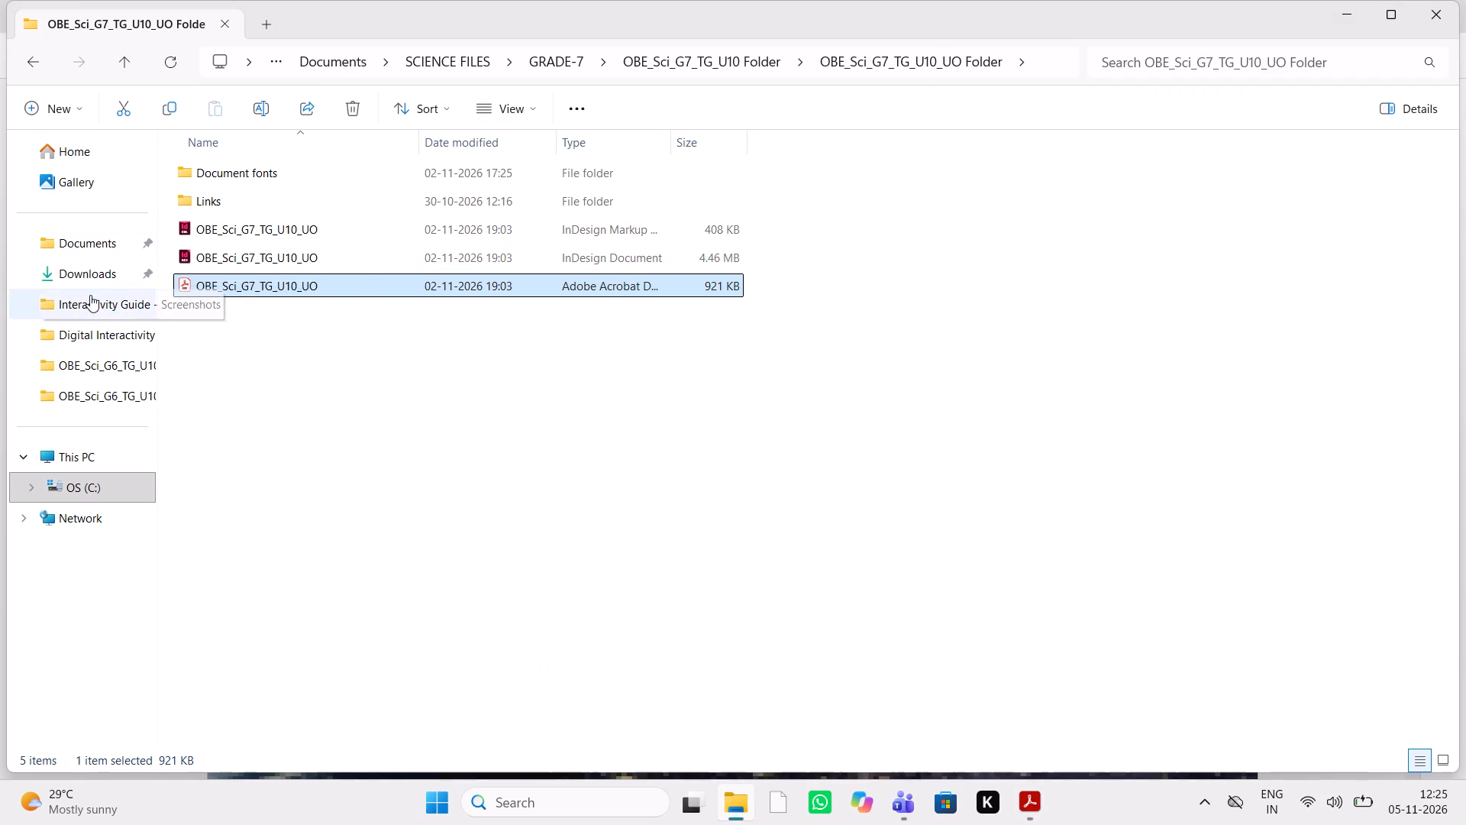
pyautogui.doubleClick(102, 251)
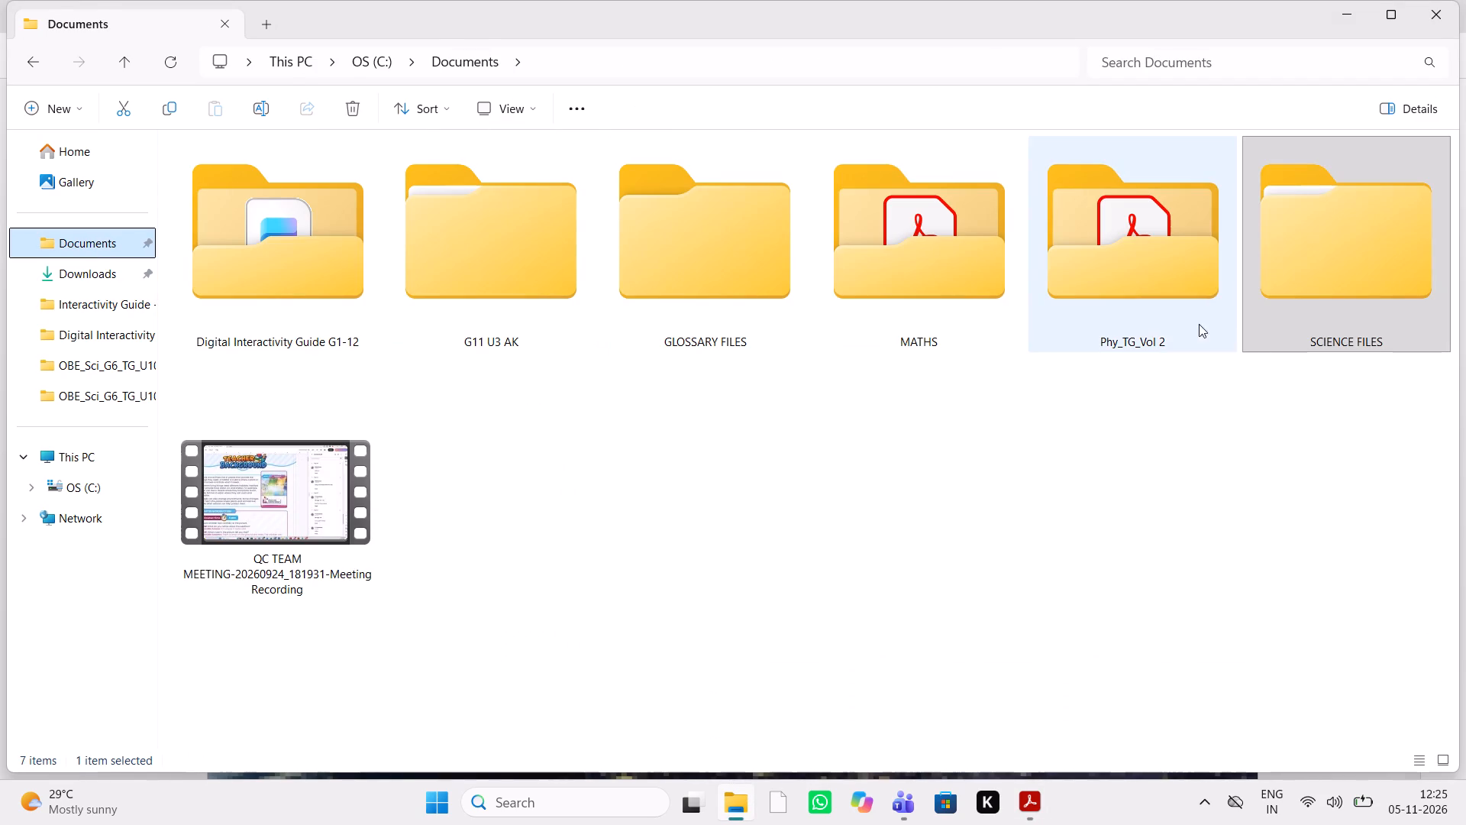
pyautogui.doubleClick(1381, 287)
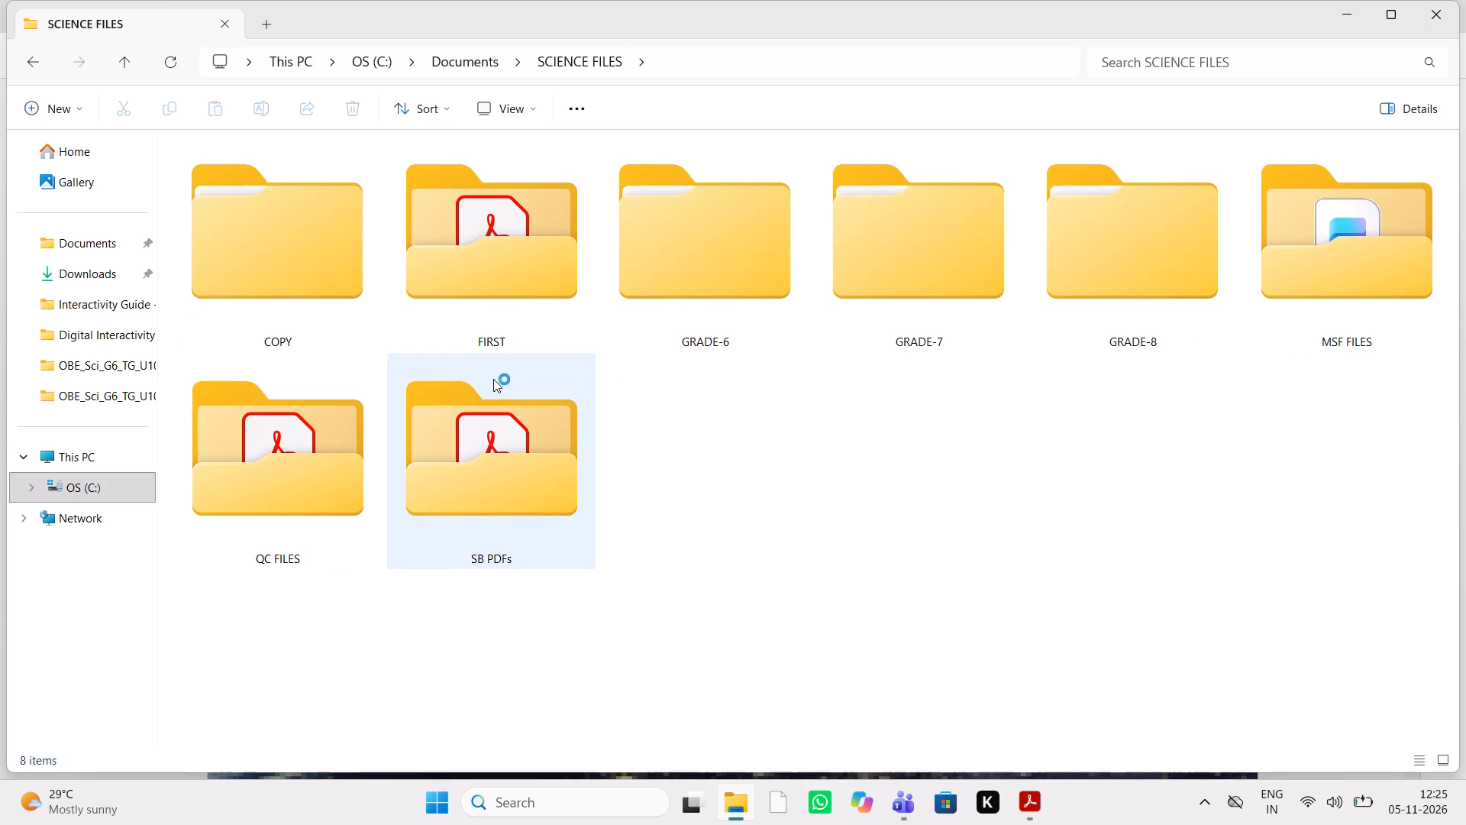
pyautogui.doubleClick(1358, 292)
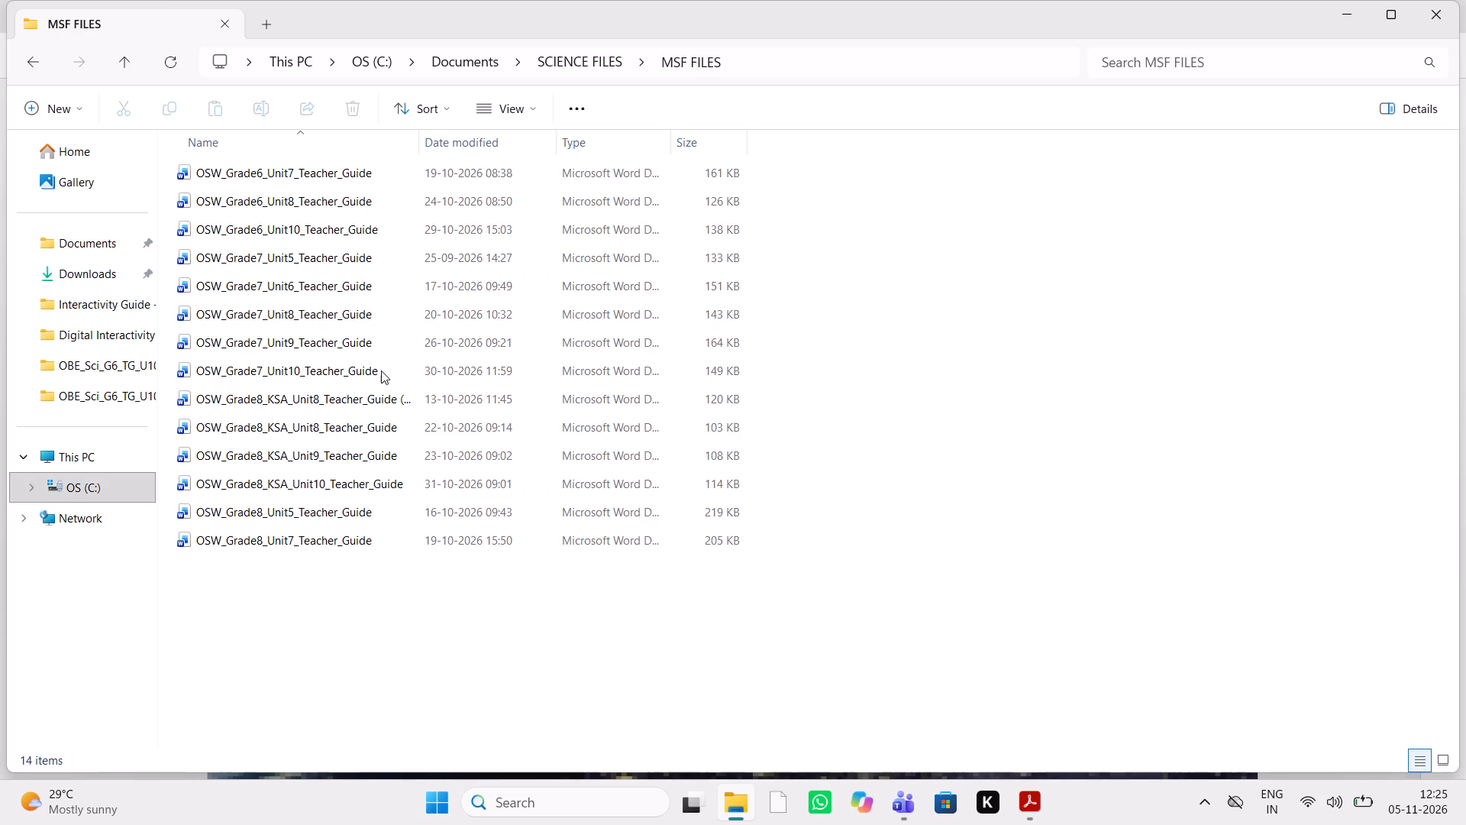
pyautogui.click(355, 376)
pyautogui.press('Return')
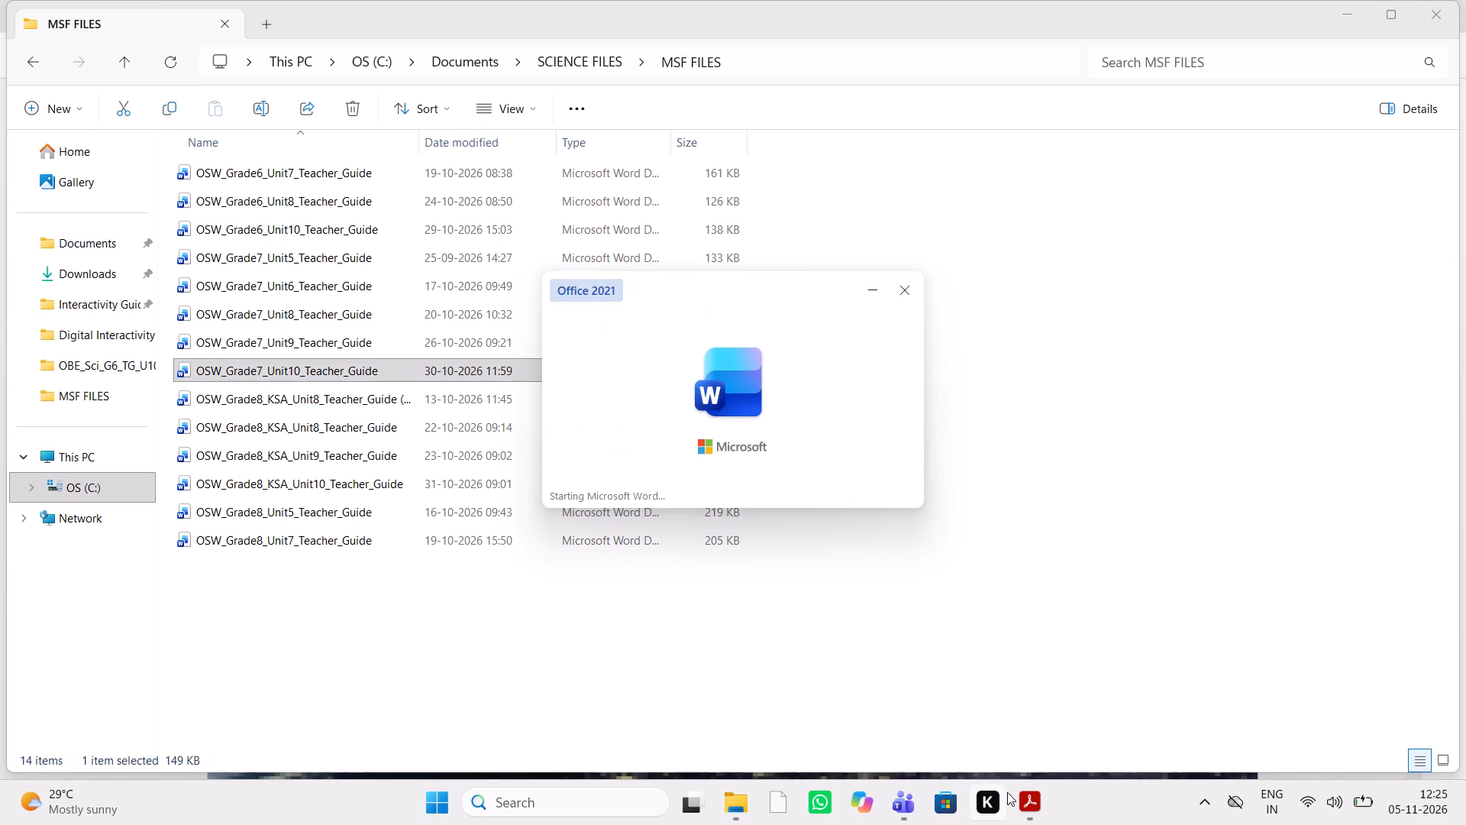
# Compare the page 4 "Teacher Note:" comment in the QC-commented PDF with the matching yellow note box in OBE_Sci_G7_TG_U10_UO.pdf.
pyautogui.click(1034, 807)
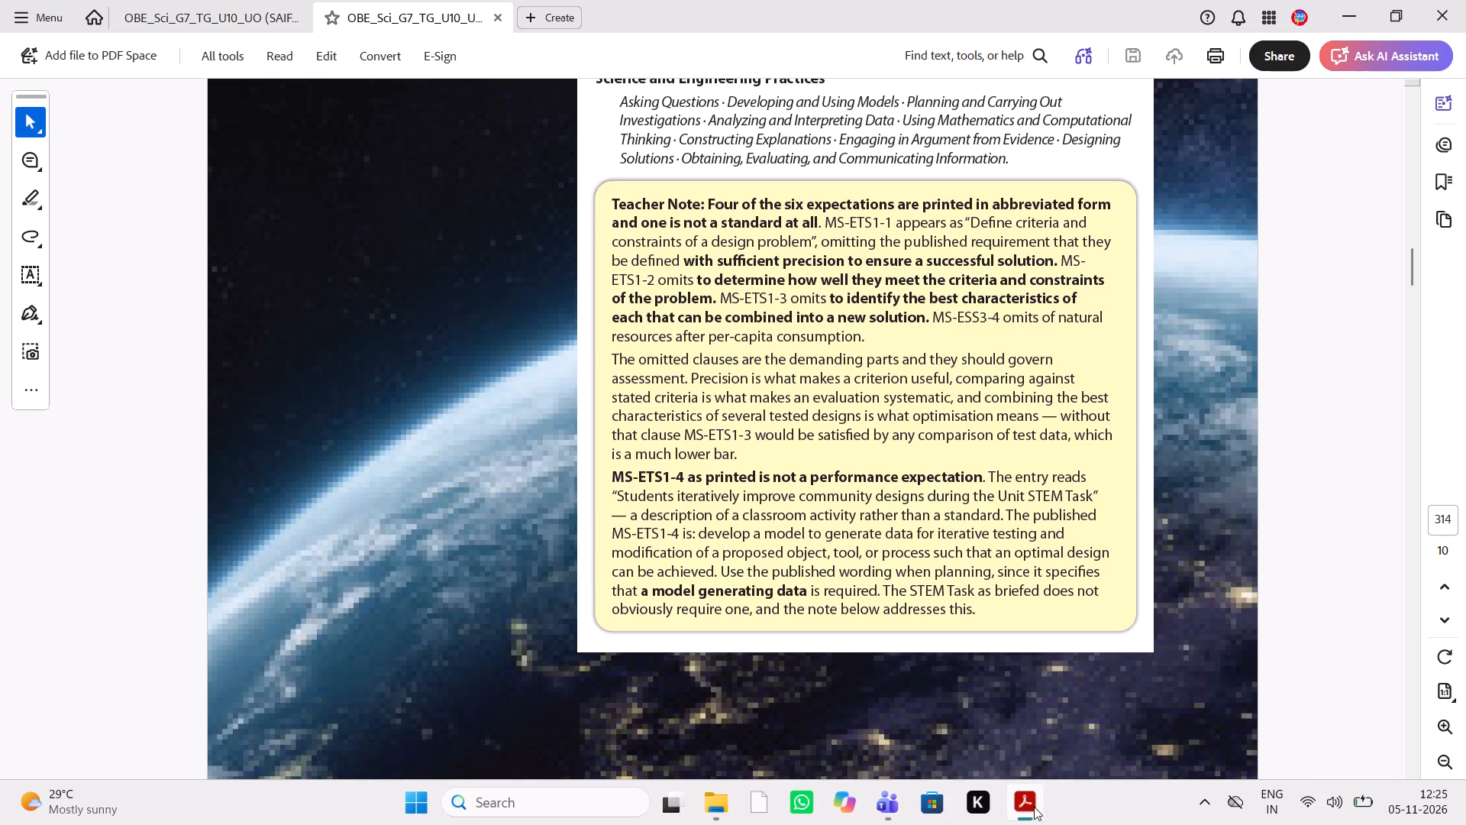
pyautogui.scroll(-4, 881, 458)
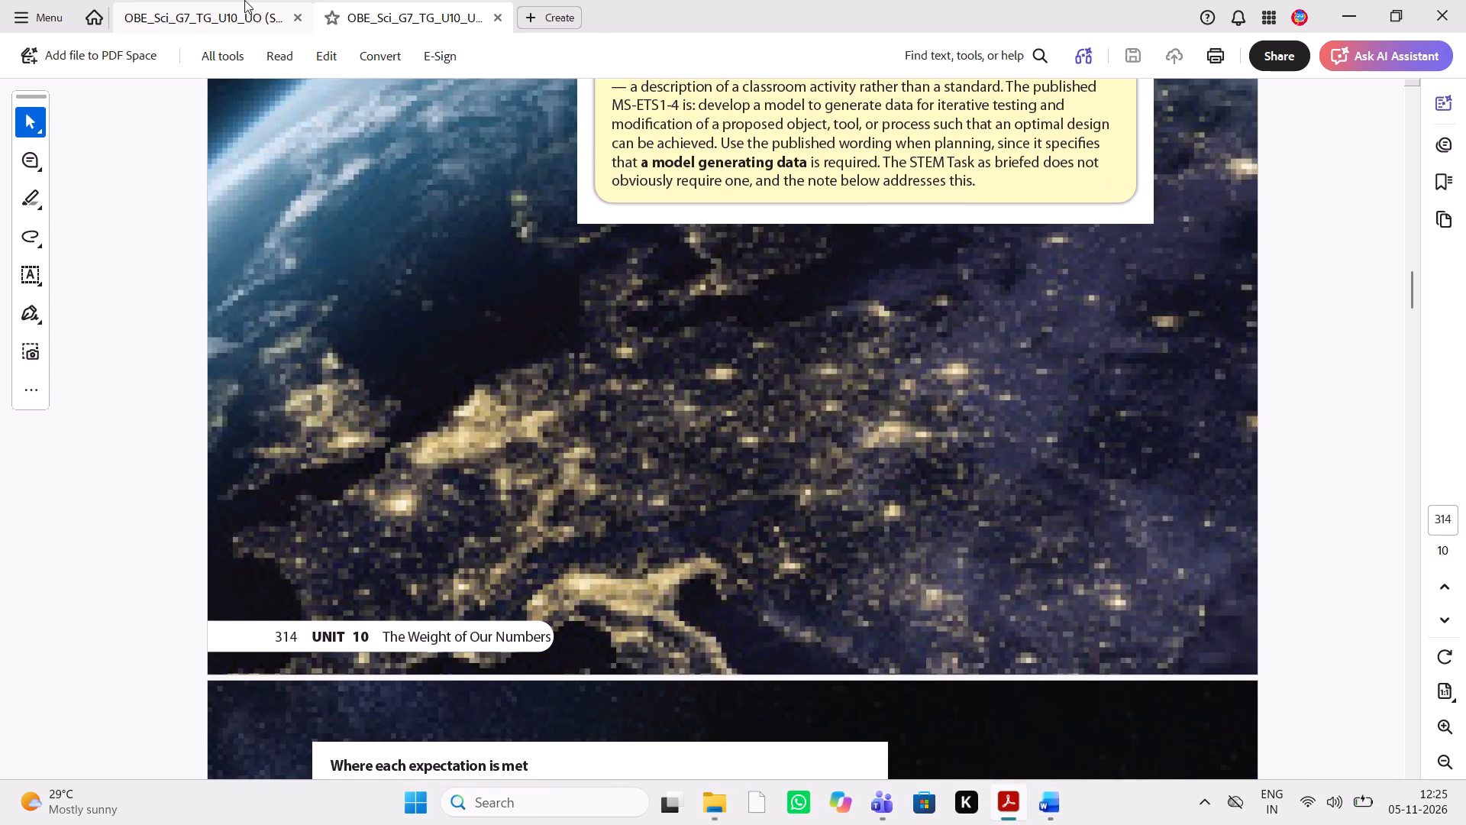
pyautogui.click(233, 18)
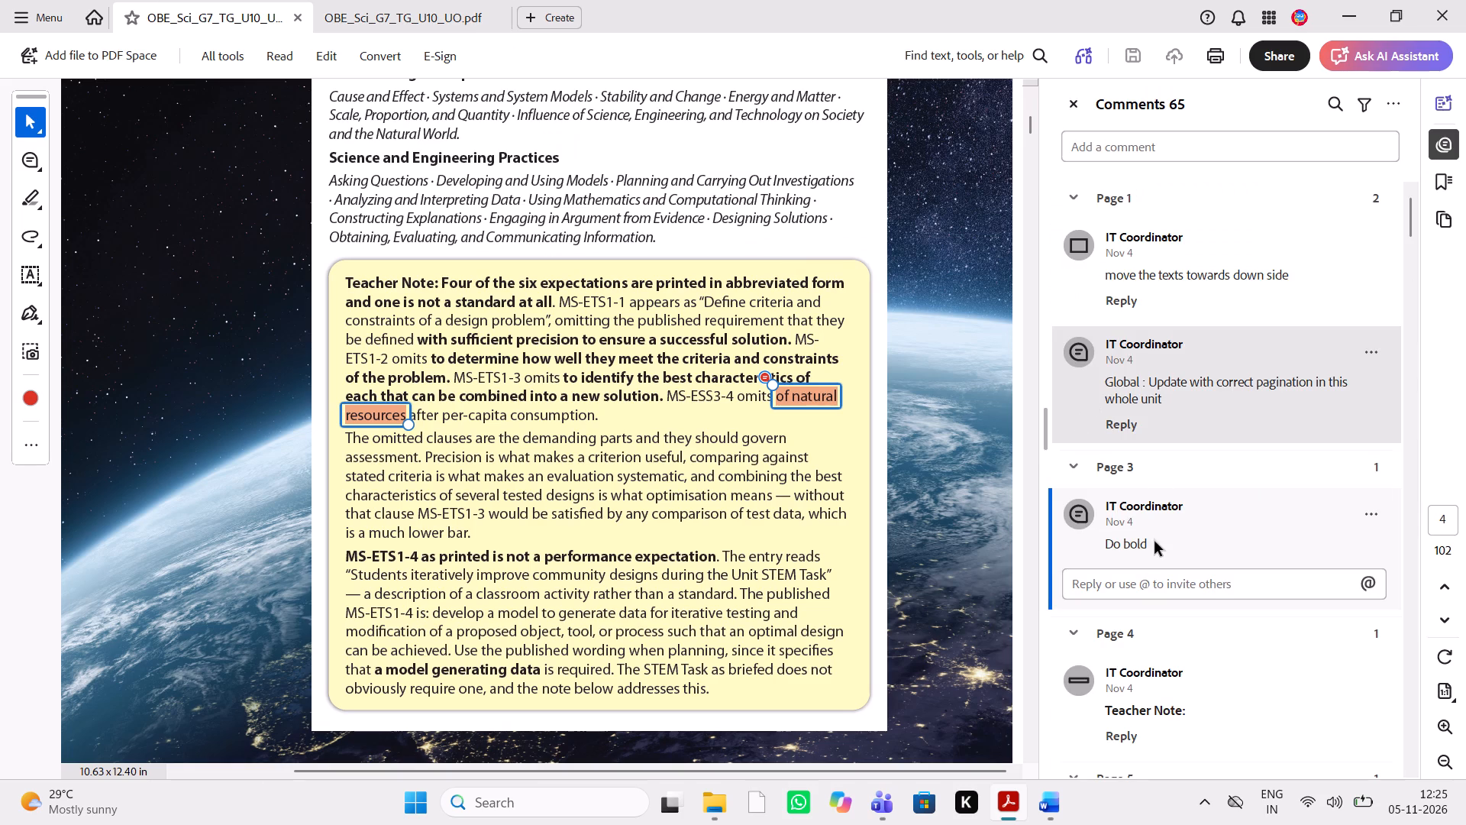
pyautogui.click(1135, 723)
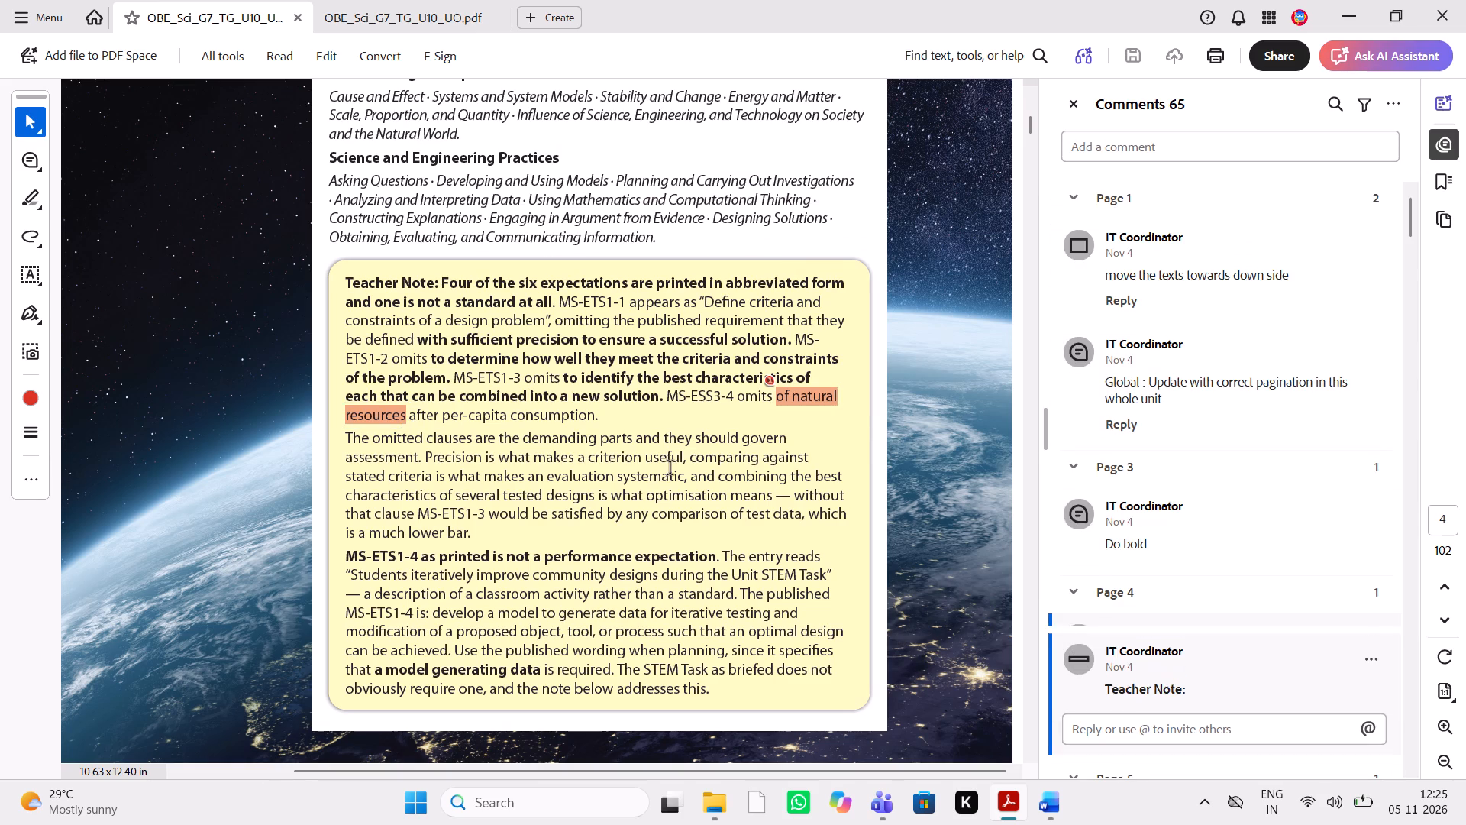
pyautogui.scroll(-8, 455, 409)
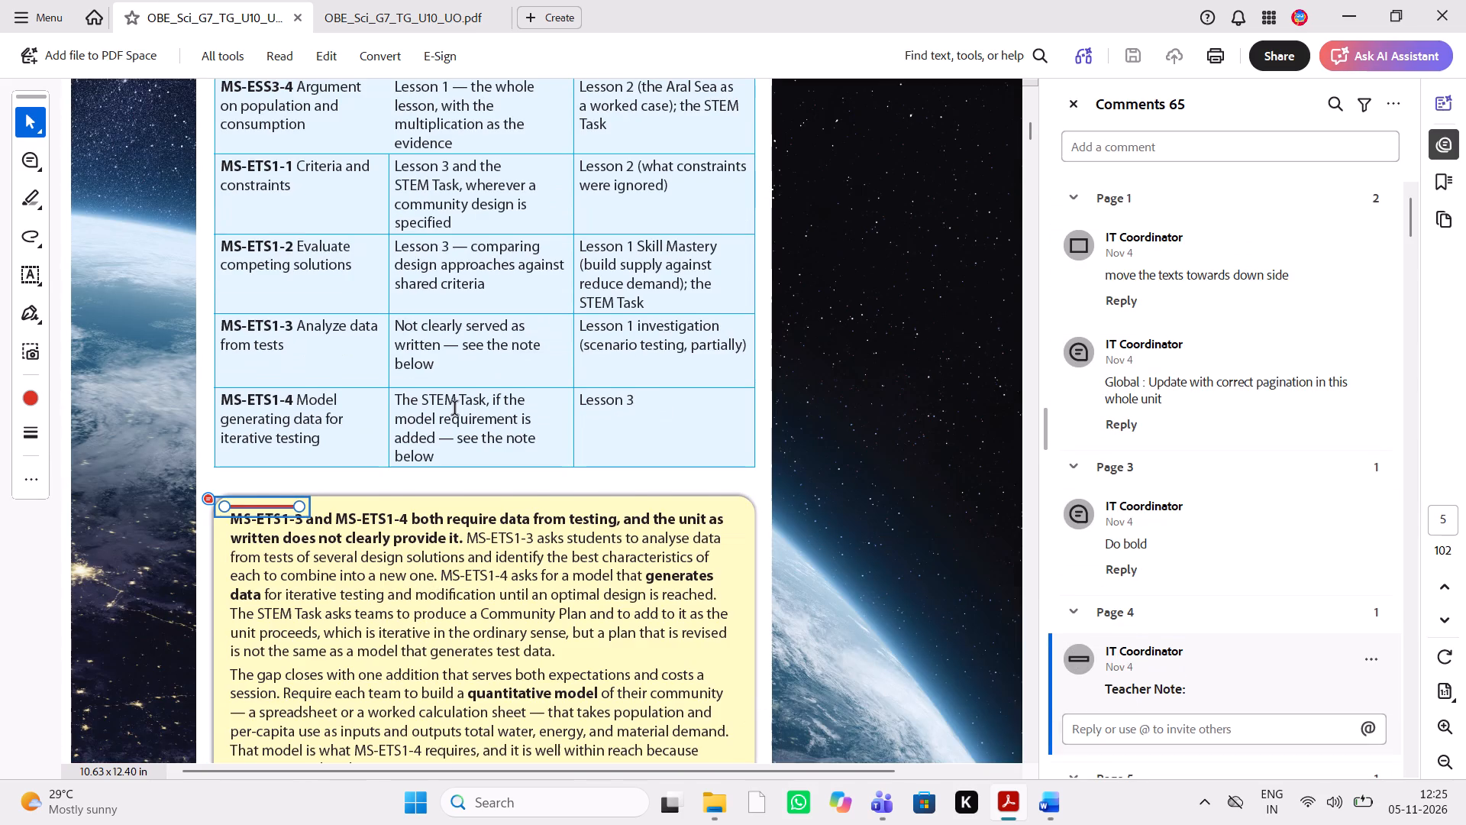
pyautogui.scroll(-1, 455, 409)
pyautogui.click(445, 14)
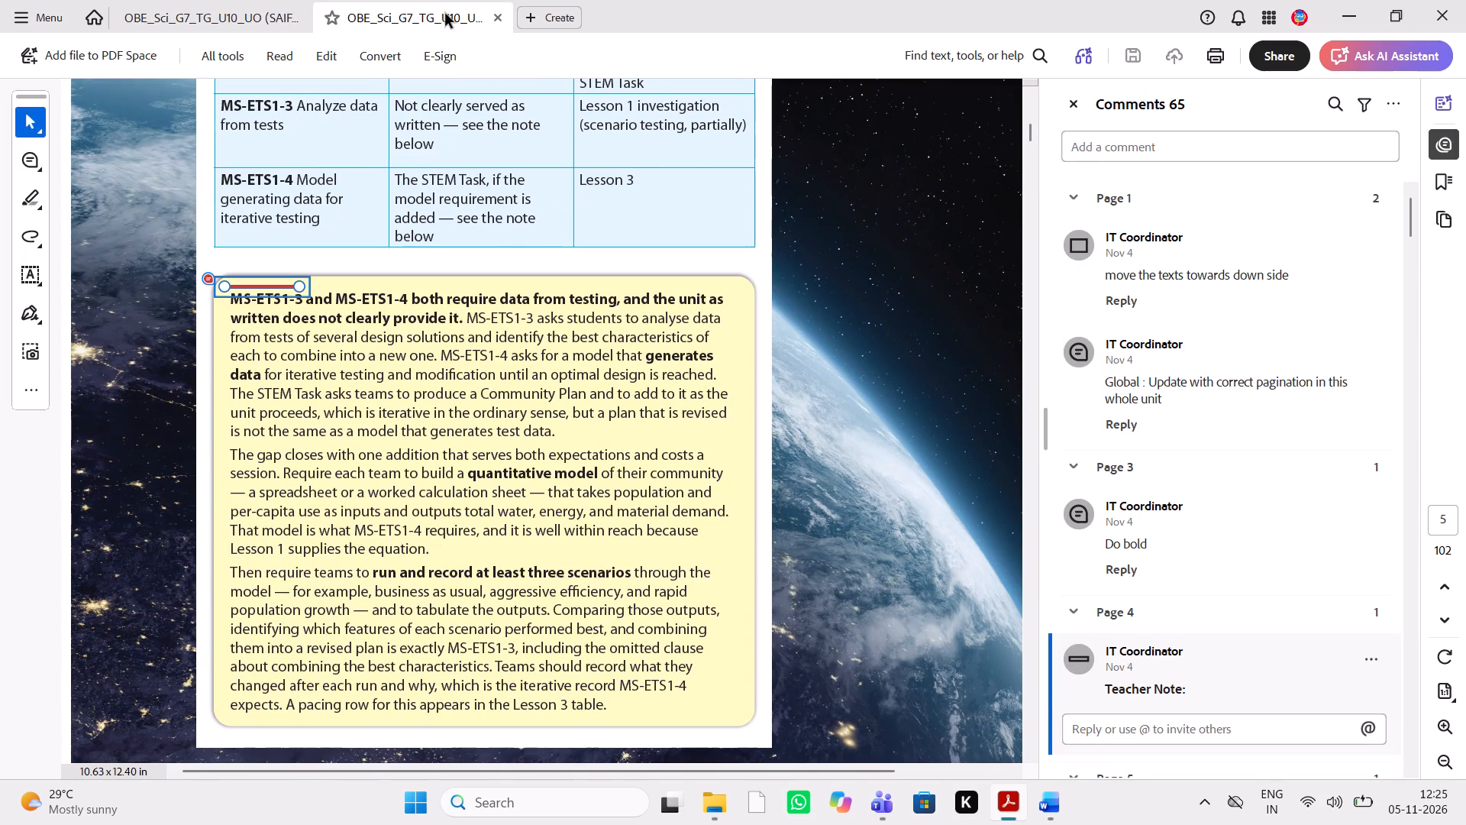
pyautogui.scroll(-4, 483, 515)
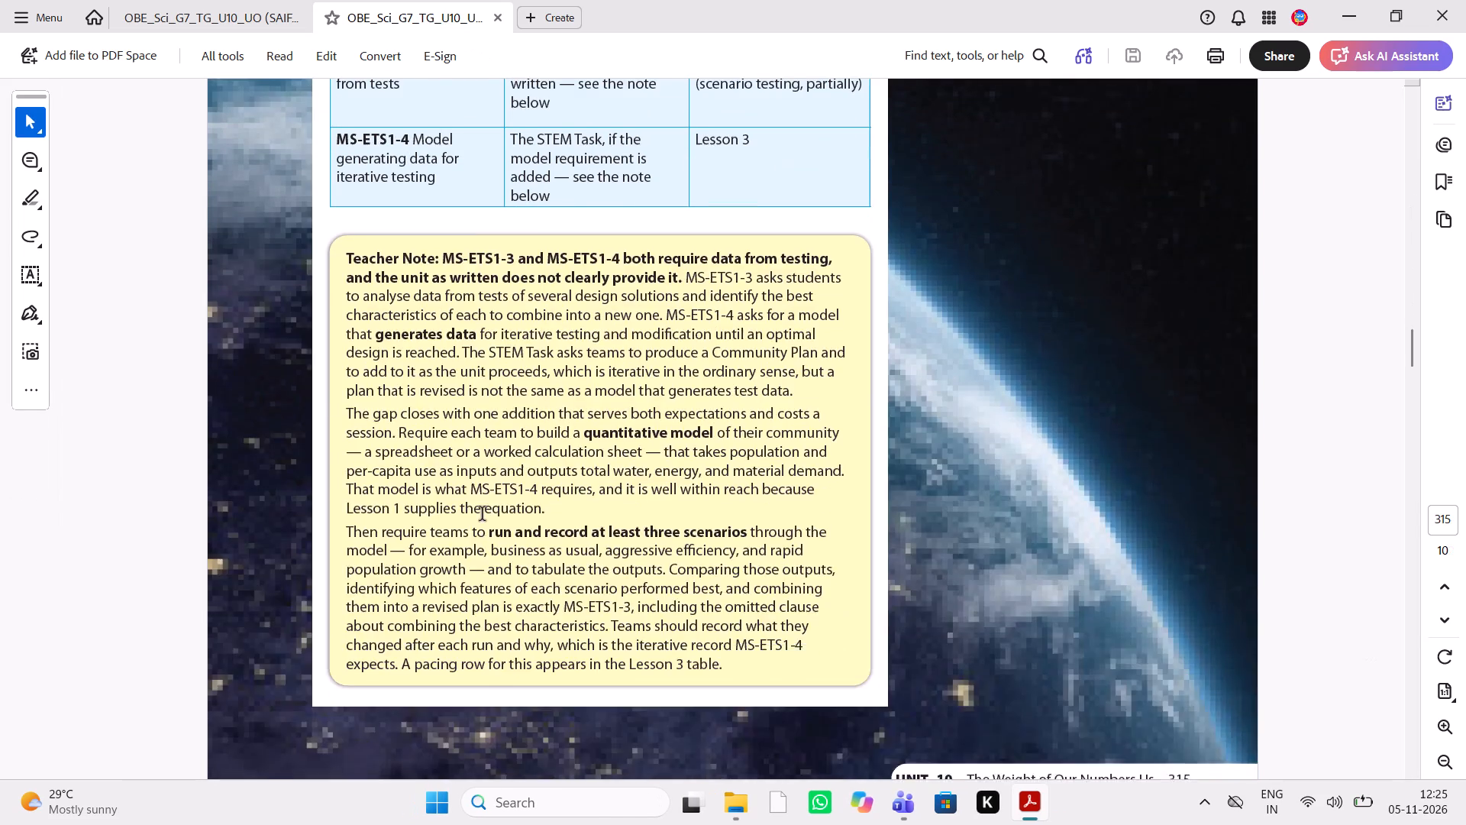
pyautogui.click(238, 17)
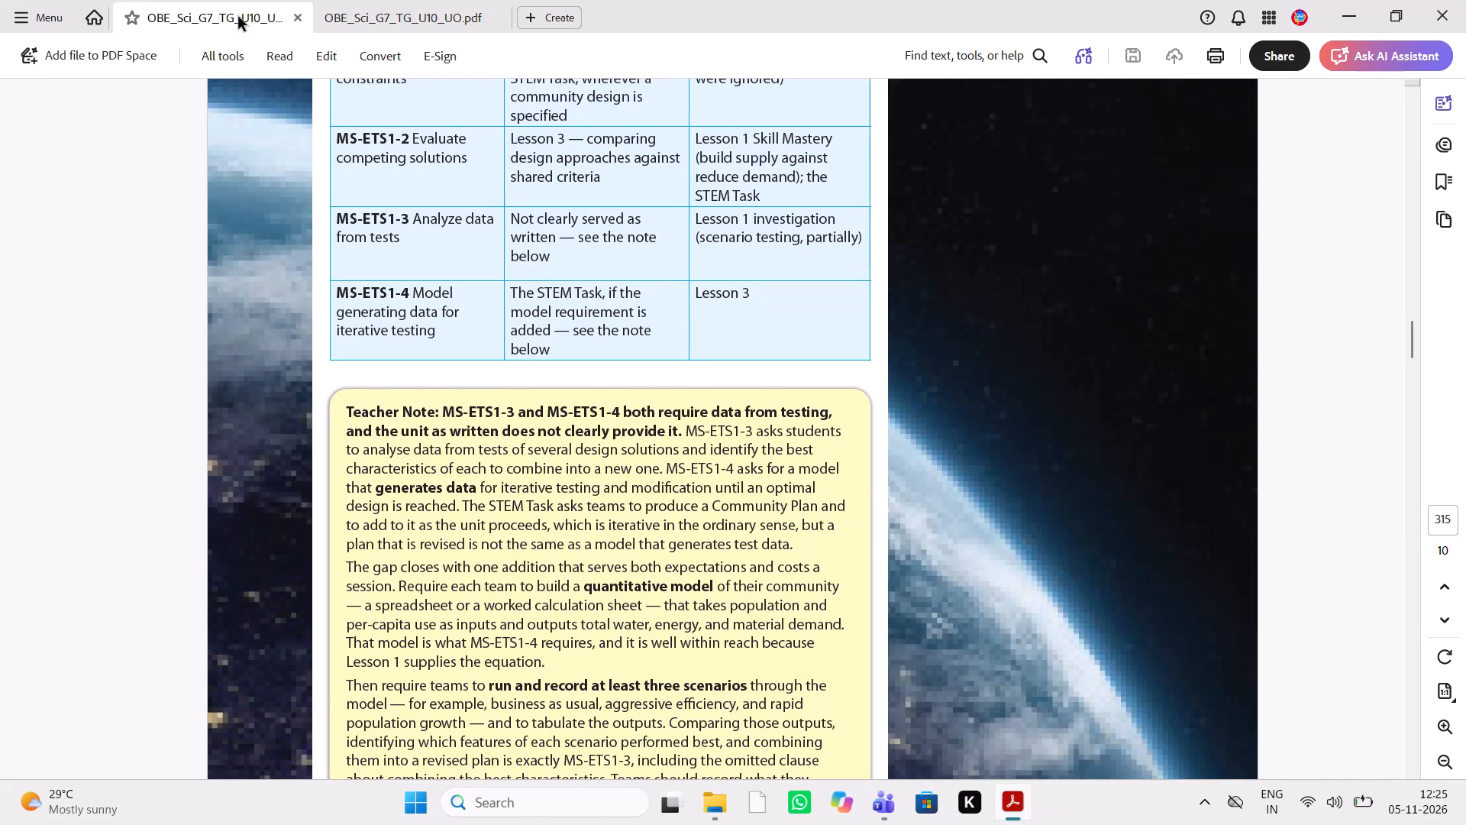
pyautogui.scroll(2, 512, 522)
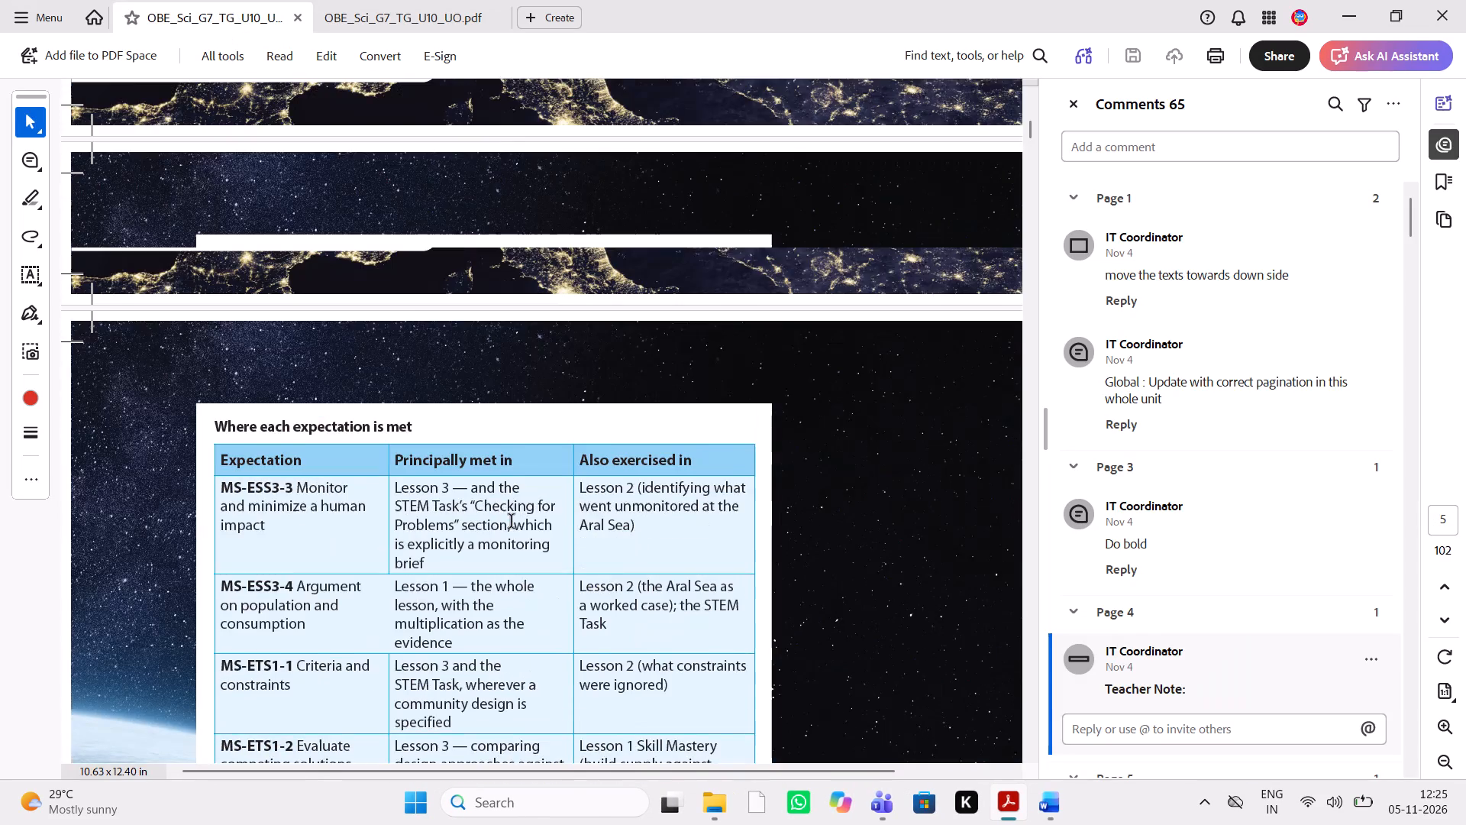
pyautogui.scroll(3, 512, 522)
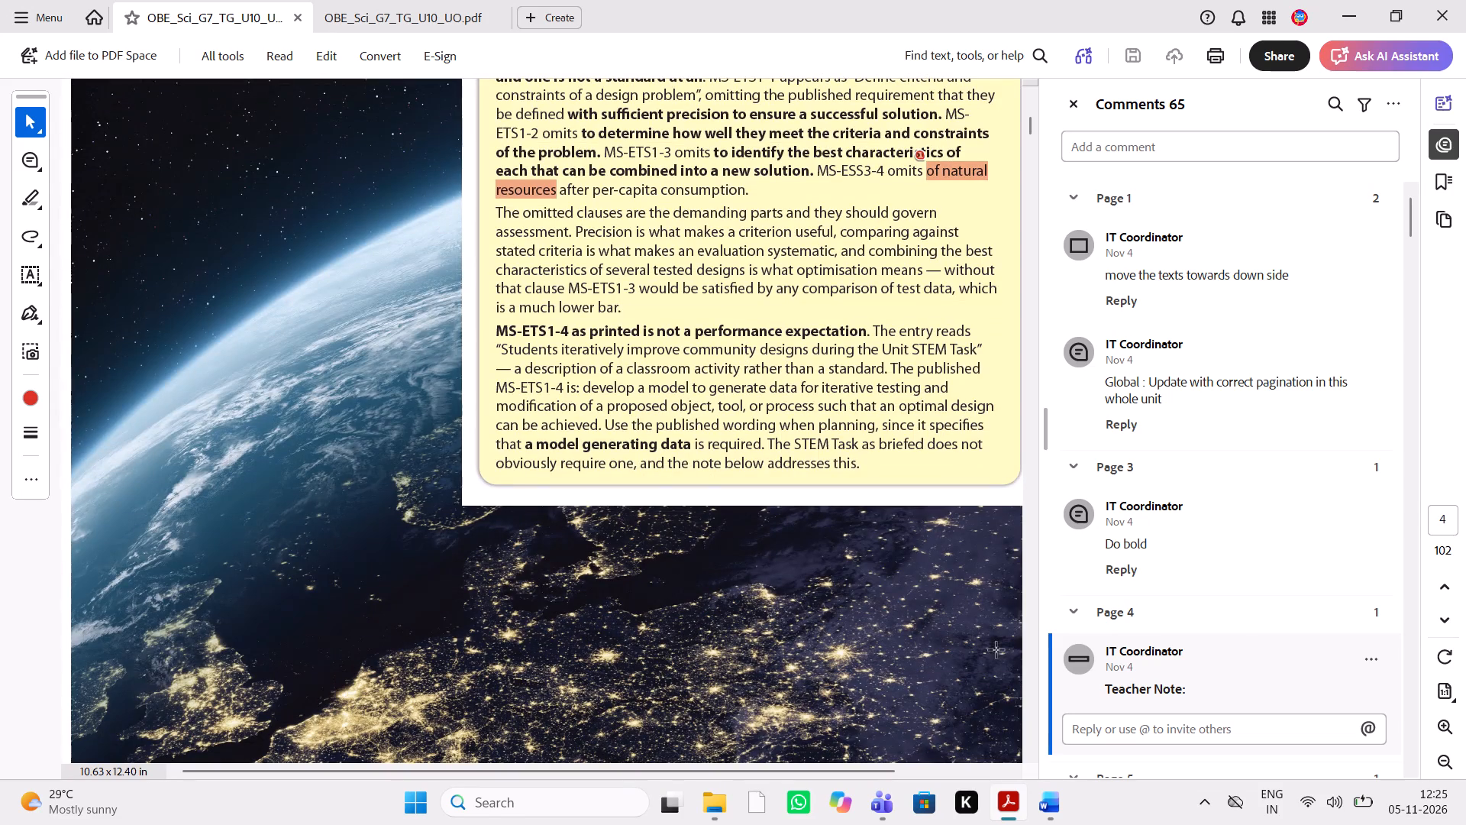
# Check the Teacher Note in the Word source against the highlighted phrase "of natural resources" in the QC-commented PDF.
pyautogui.click(1043, 822)
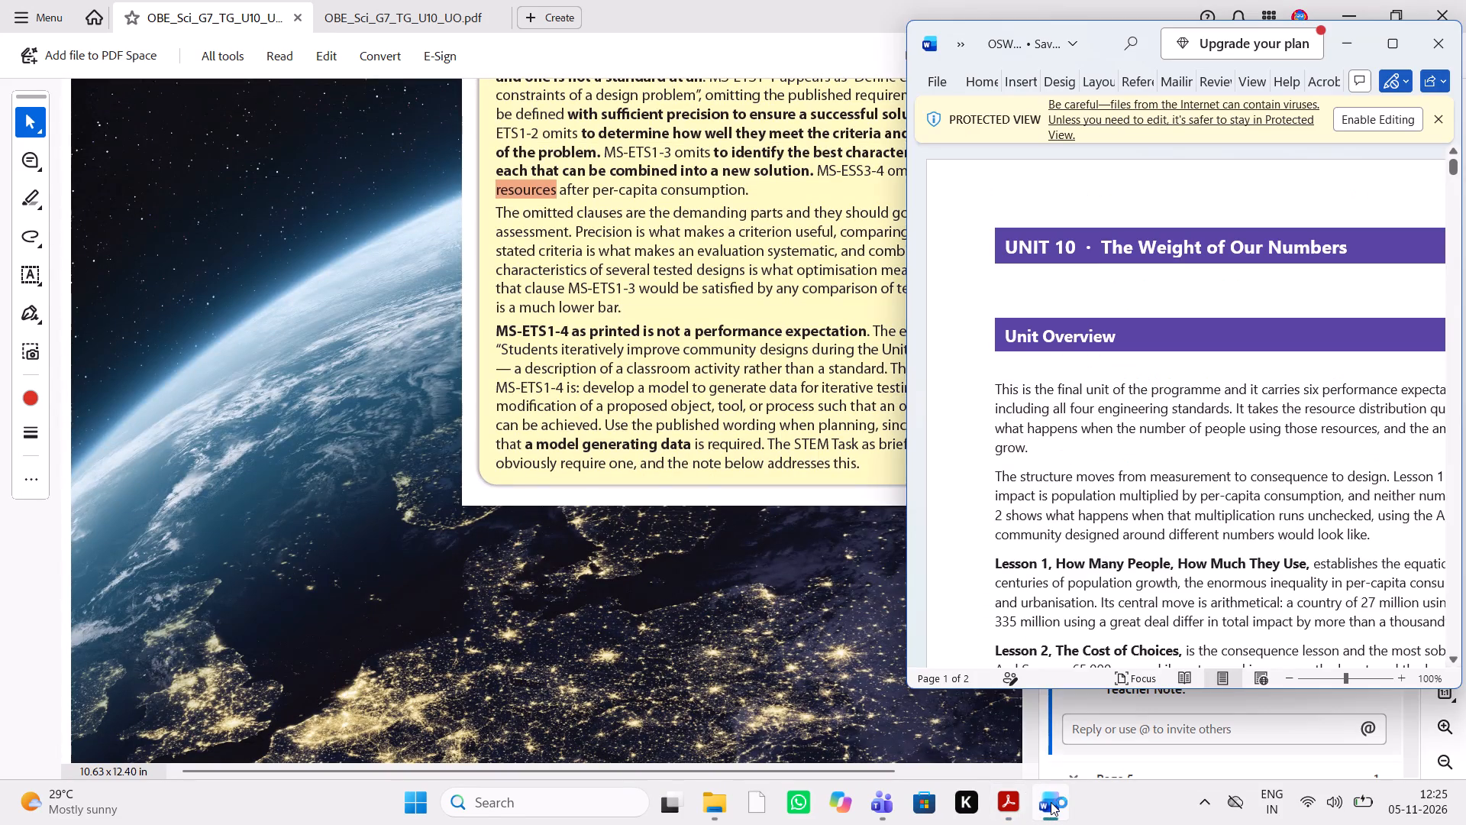
pyautogui.scroll(-5, 1123, 413)
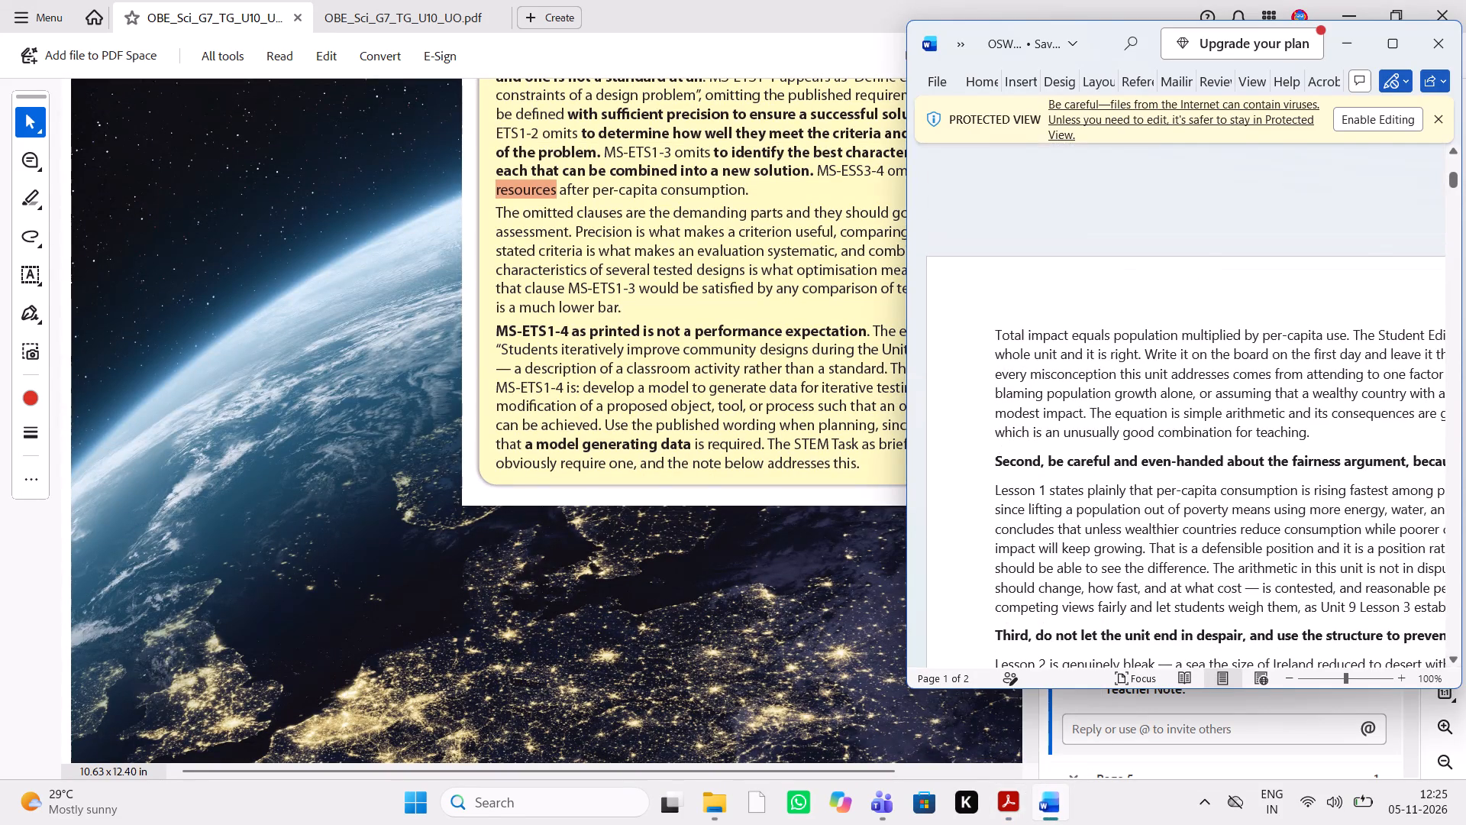
pyautogui.scroll(-5, 1123, 413)
pyautogui.hscroll(-1, 1123, 413)
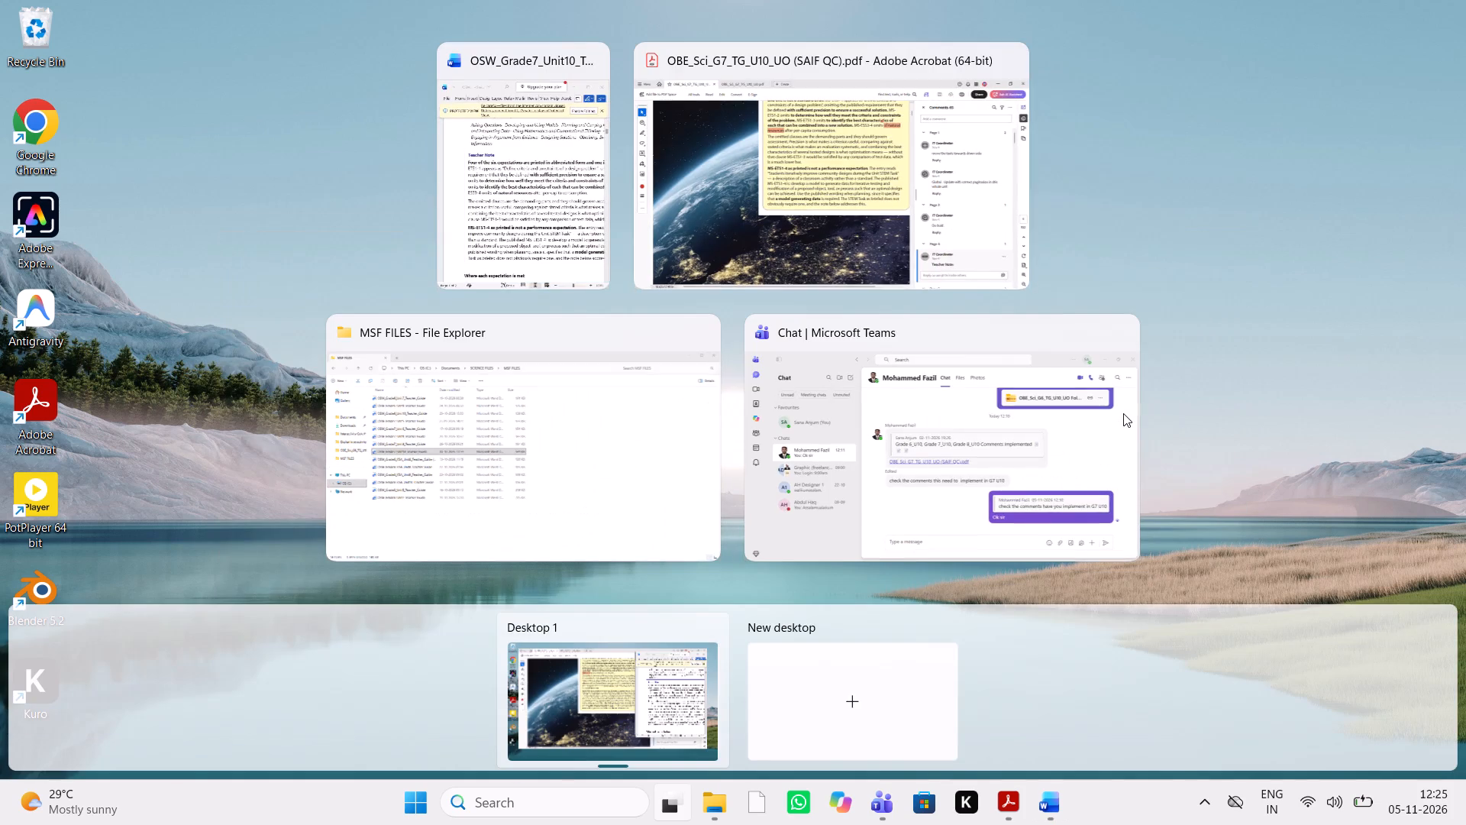
pyautogui.hscroll(-1, 1123, 413)
pyautogui.click(864, 226)
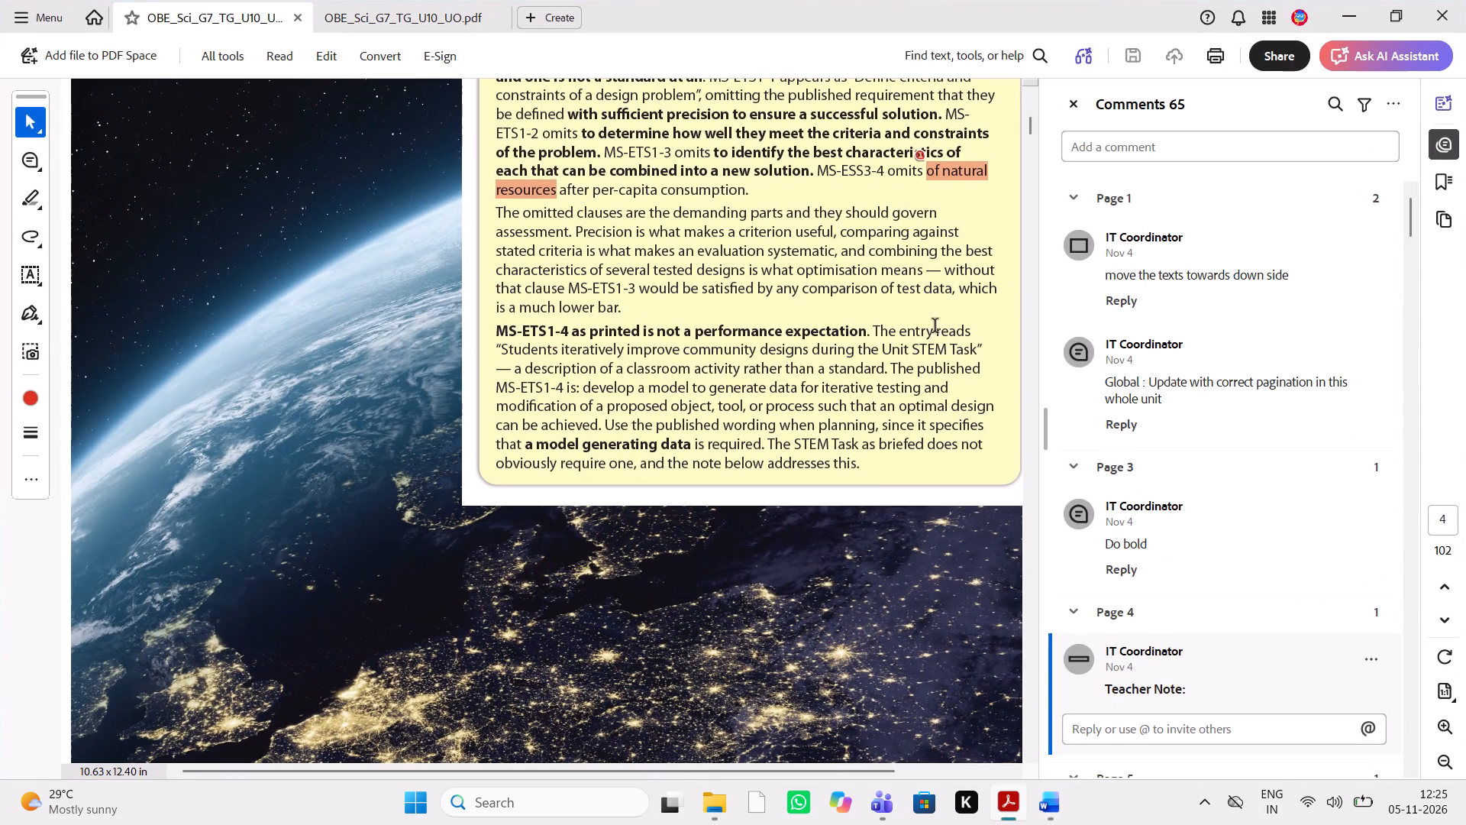
pyautogui.click(1051, 821)
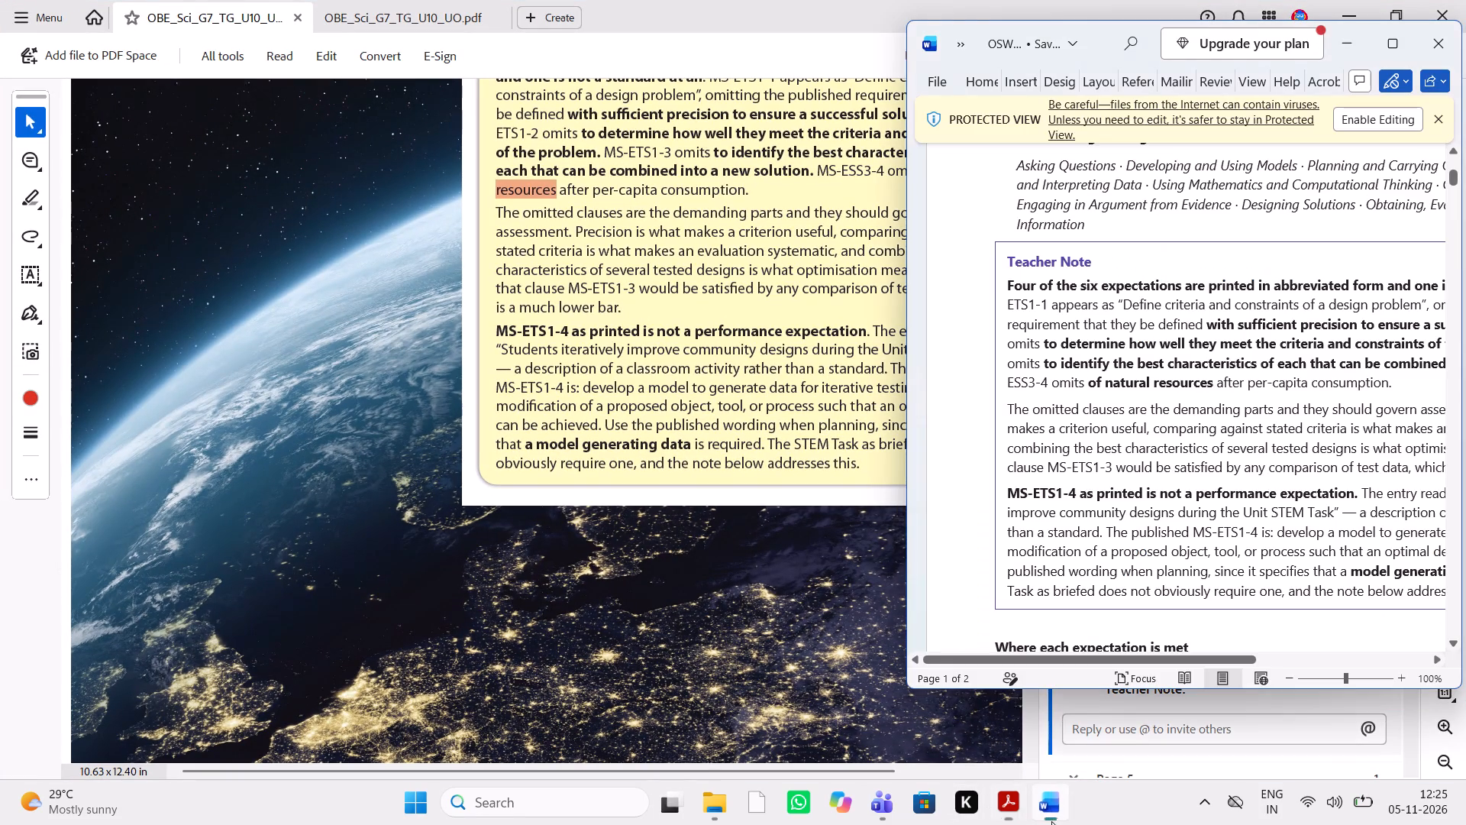
pyautogui.hscroll(-2, 1180, 489)
pyautogui.hscroll(1, 1180, 489)
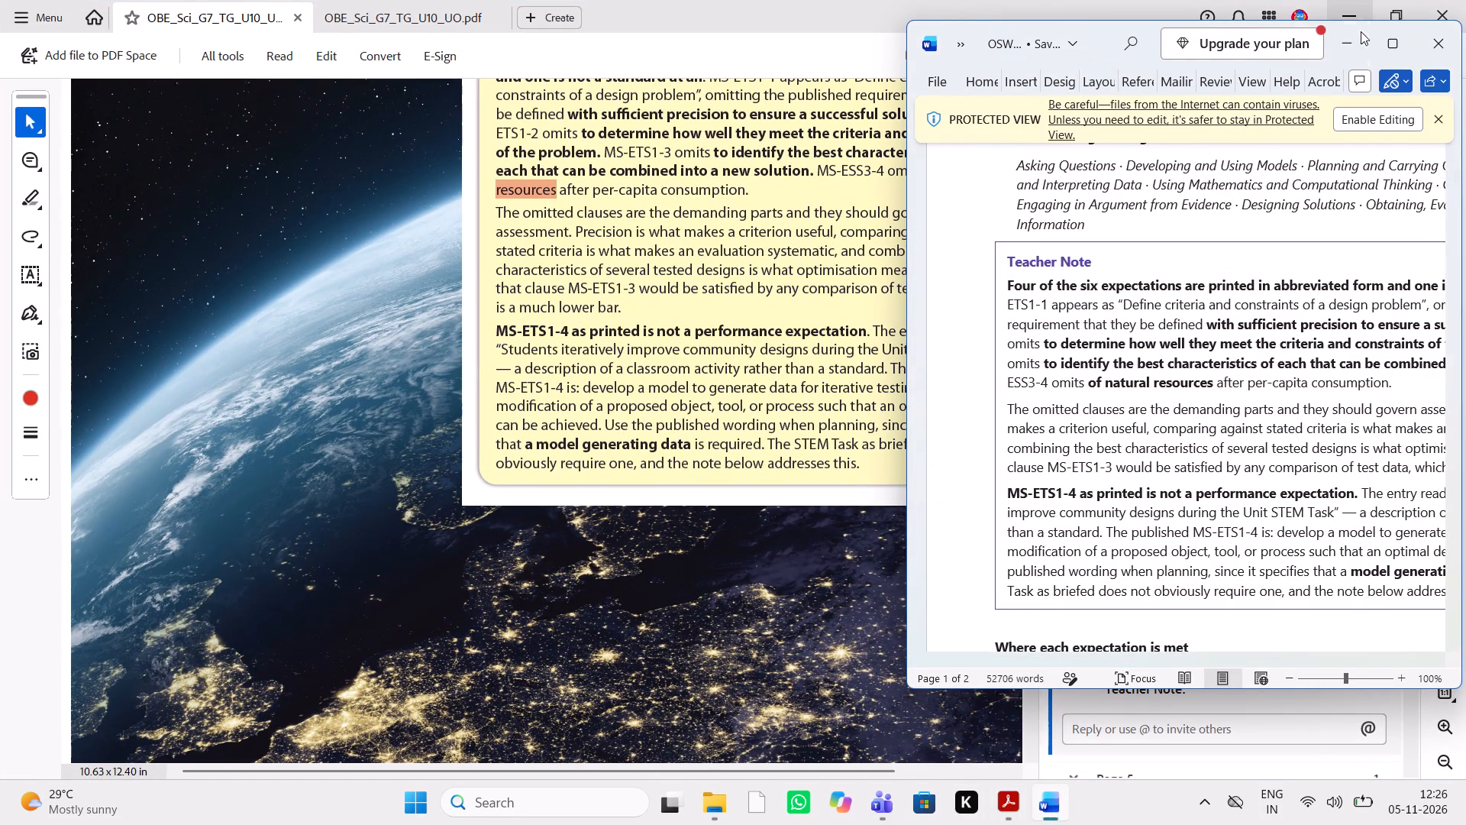
pyautogui.click(1358, 44)
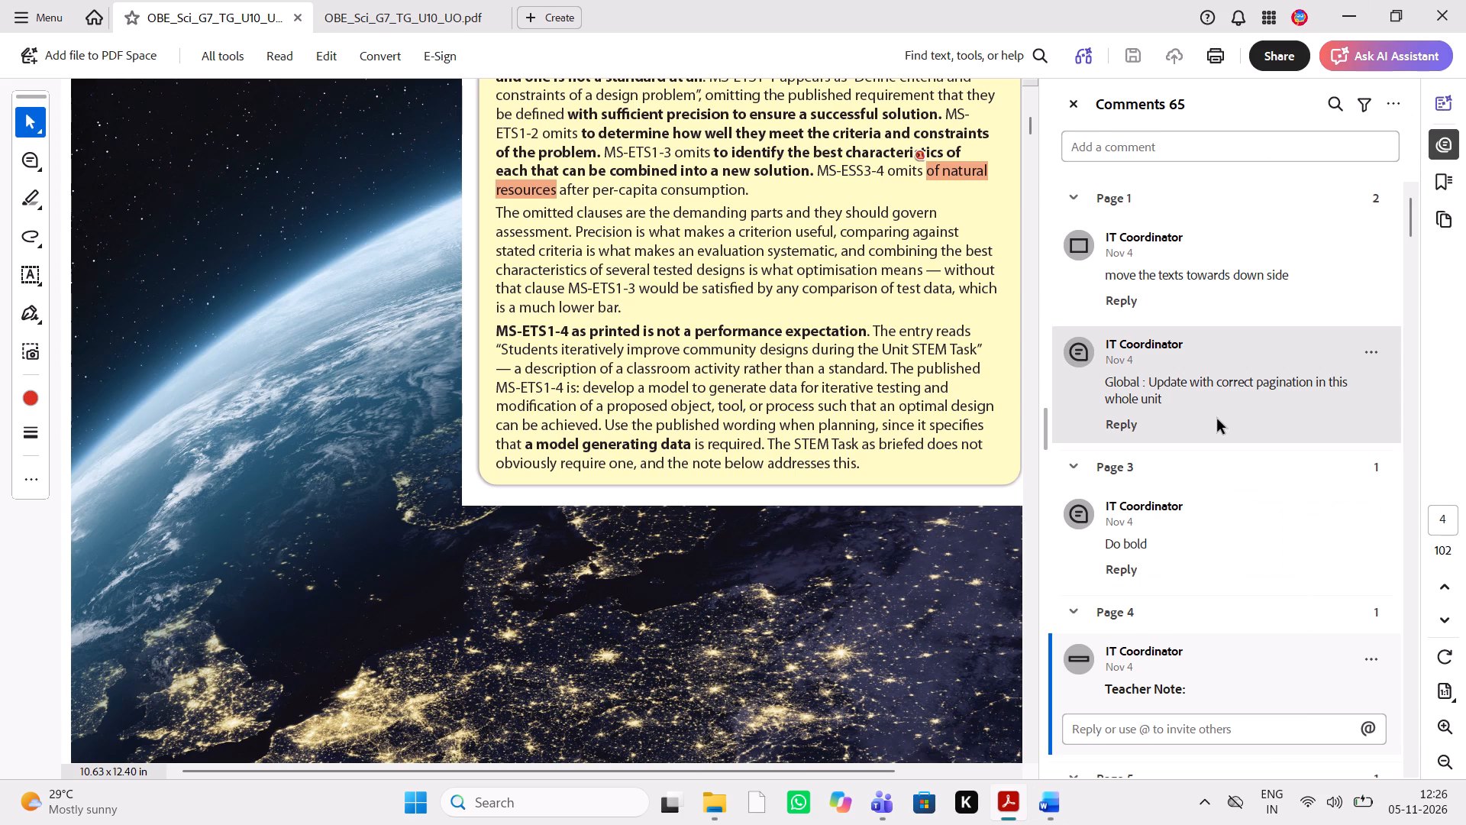
# Delete both page 1 comments from the QC-commented PDF: "move the texts towards down side" and the global pagination update.
pyautogui.scroll(1, 1217, 419)
pyautogui.click(1371, 253)
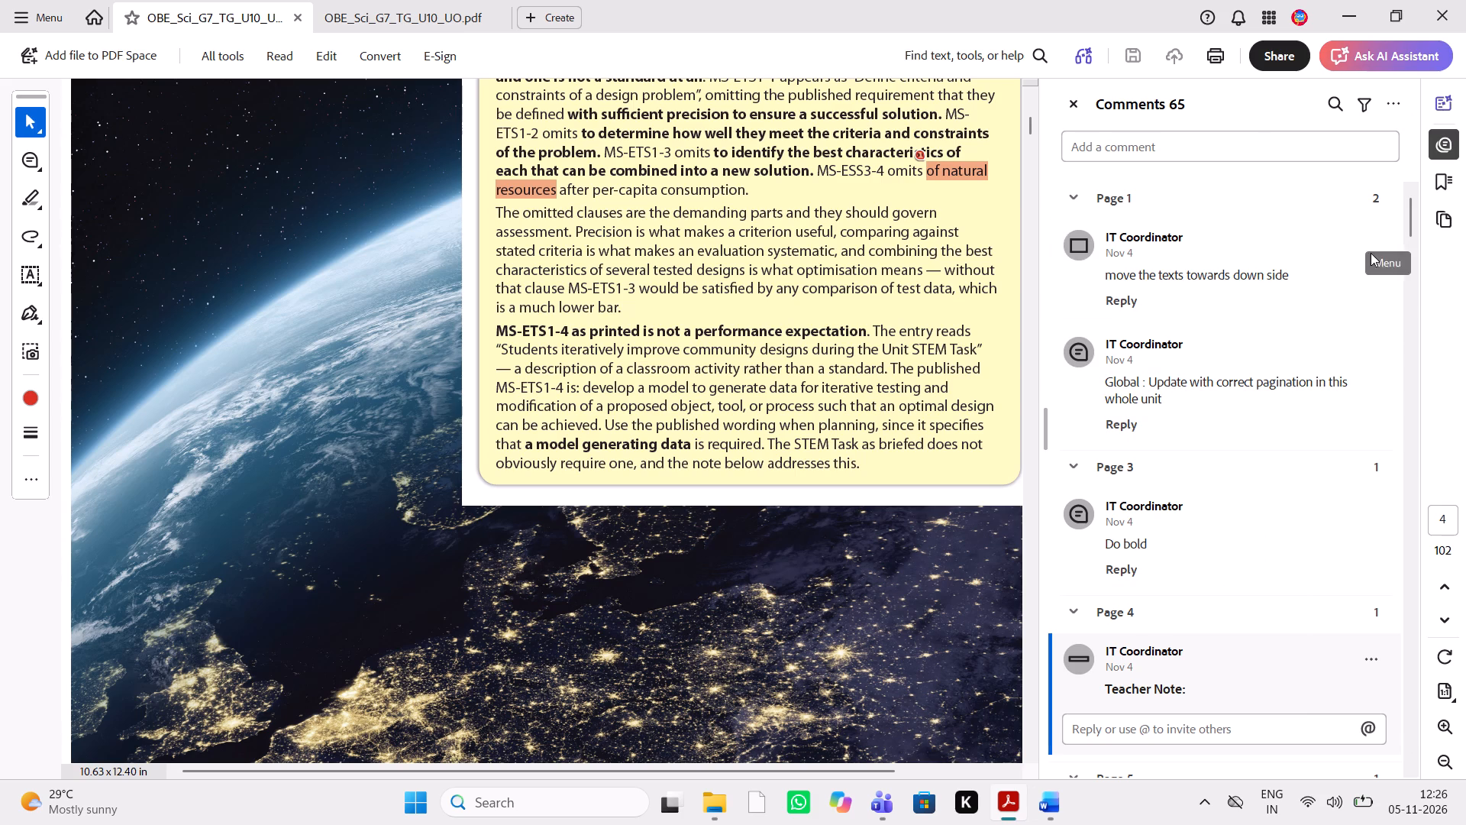
pyautogui.click(1364, 328)
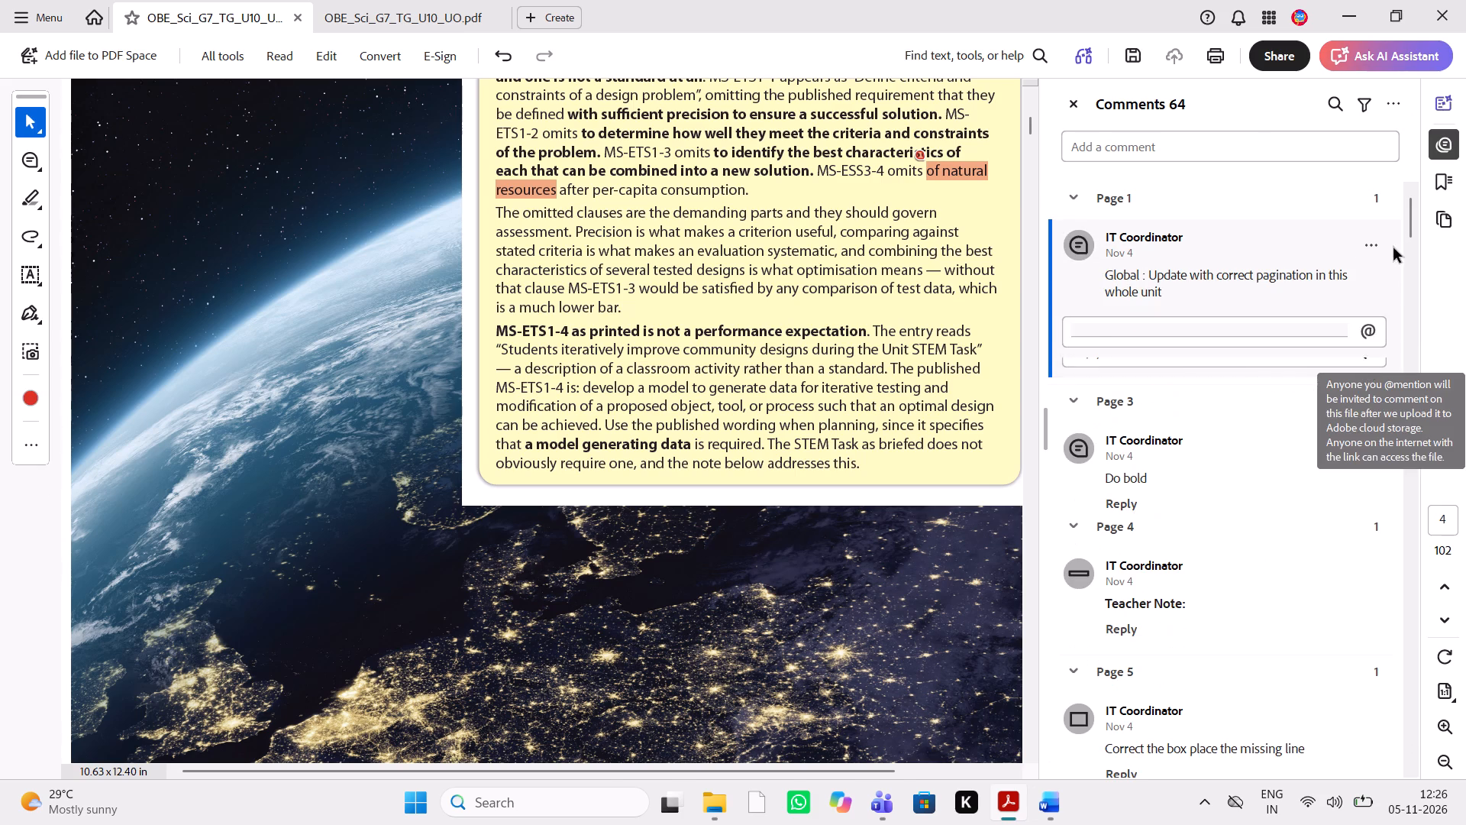
pyautogui.click(1371, 244)
pyautogui.click(1346, 309)
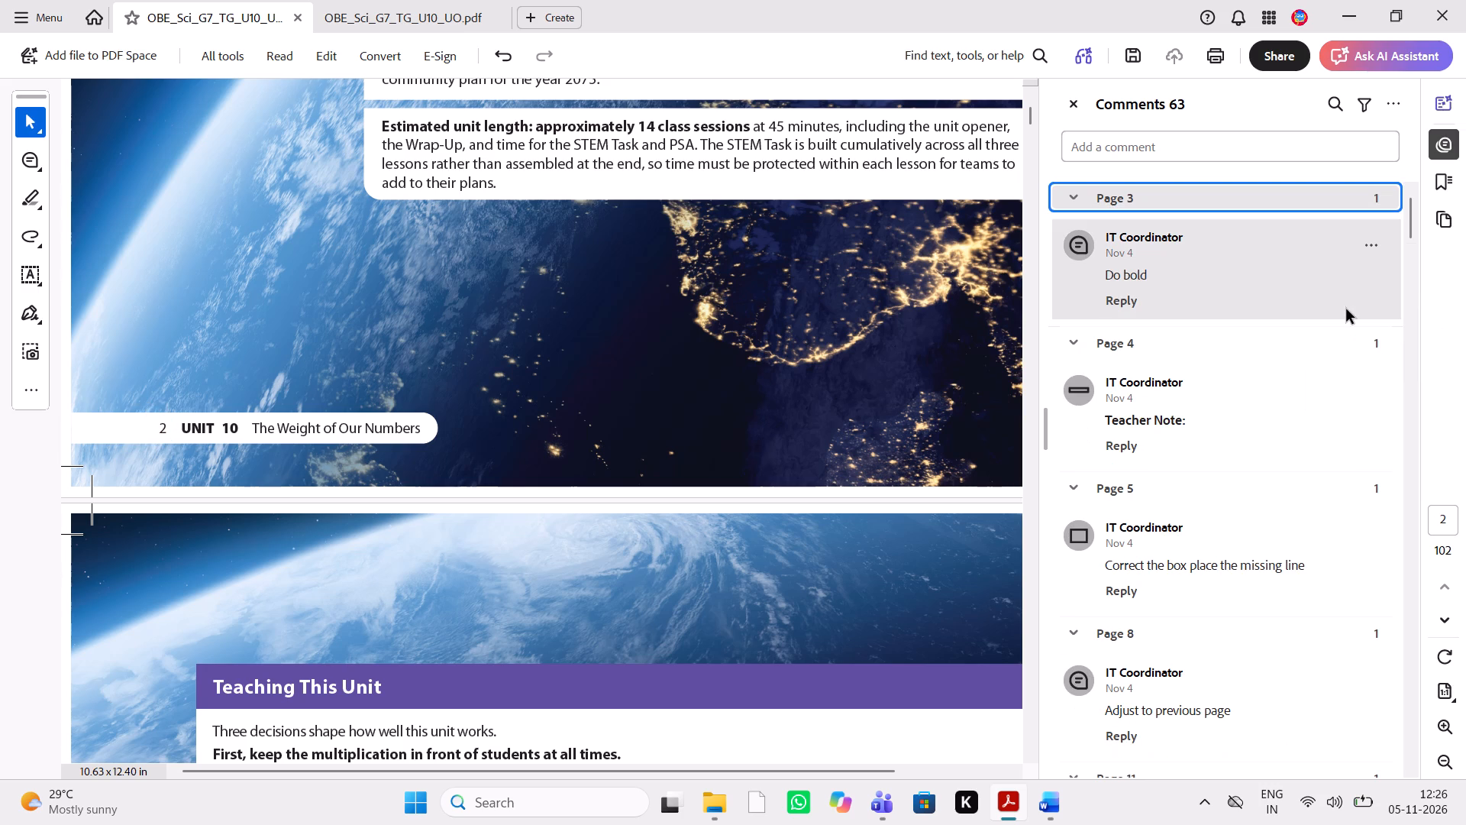
# Delete the page 4 "Teacher Note:" comment, leaving the page 3 "Do bold" comment in the list.
pyautogui.click(1197, 257)
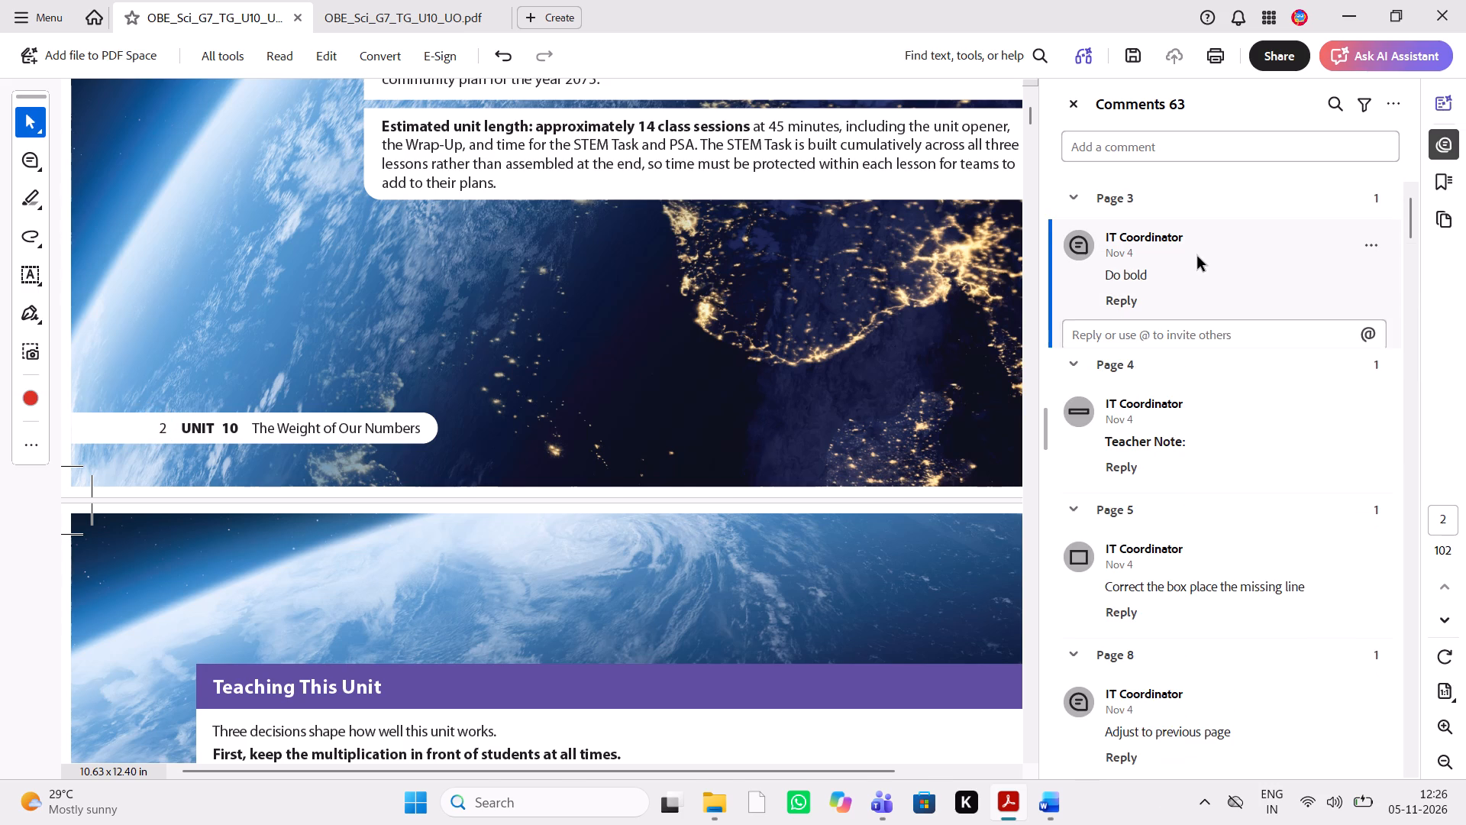
pyautogui.click(1371, 412)
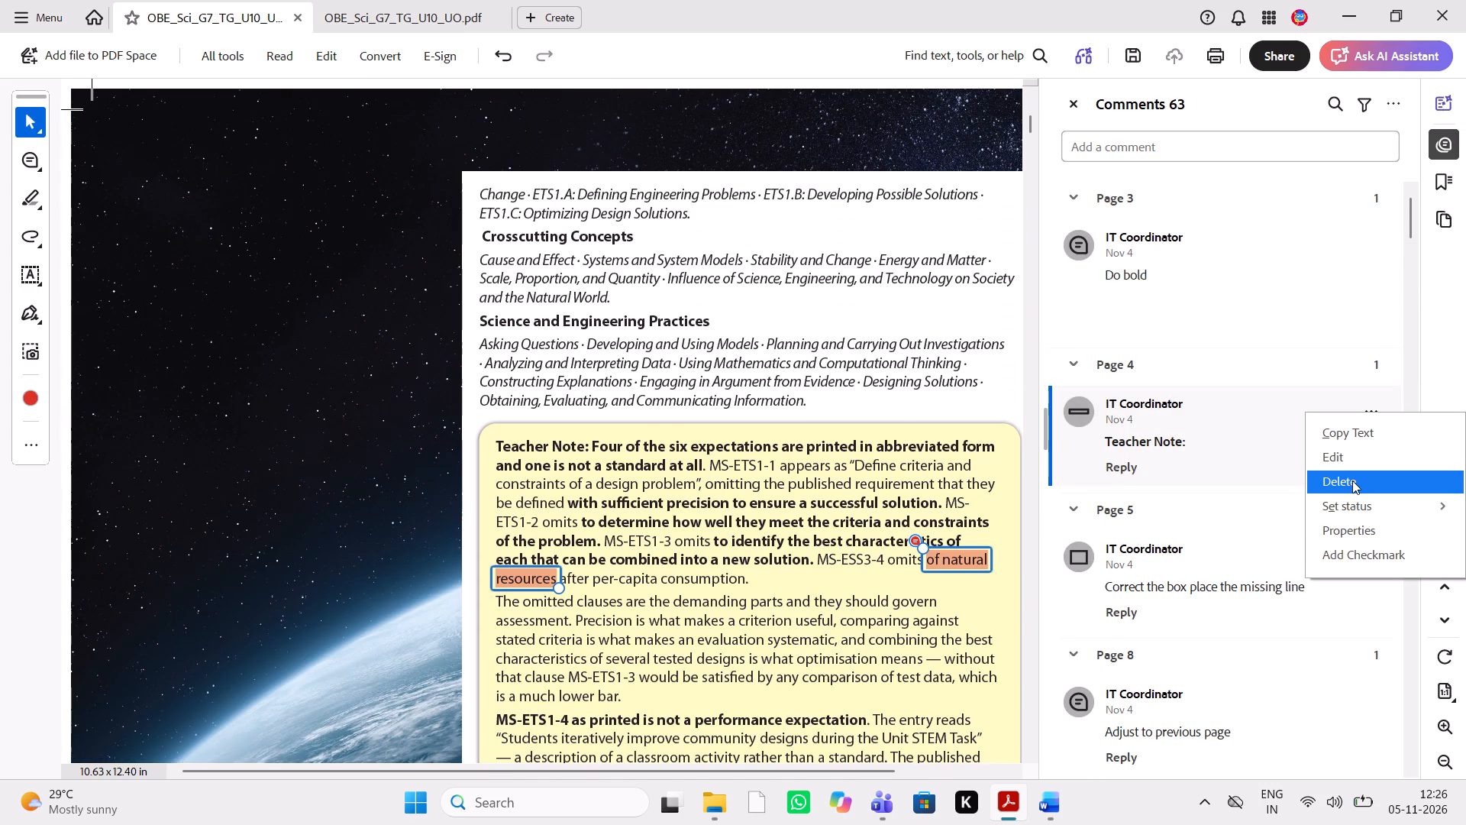
pyautogui.click(1354, 480)
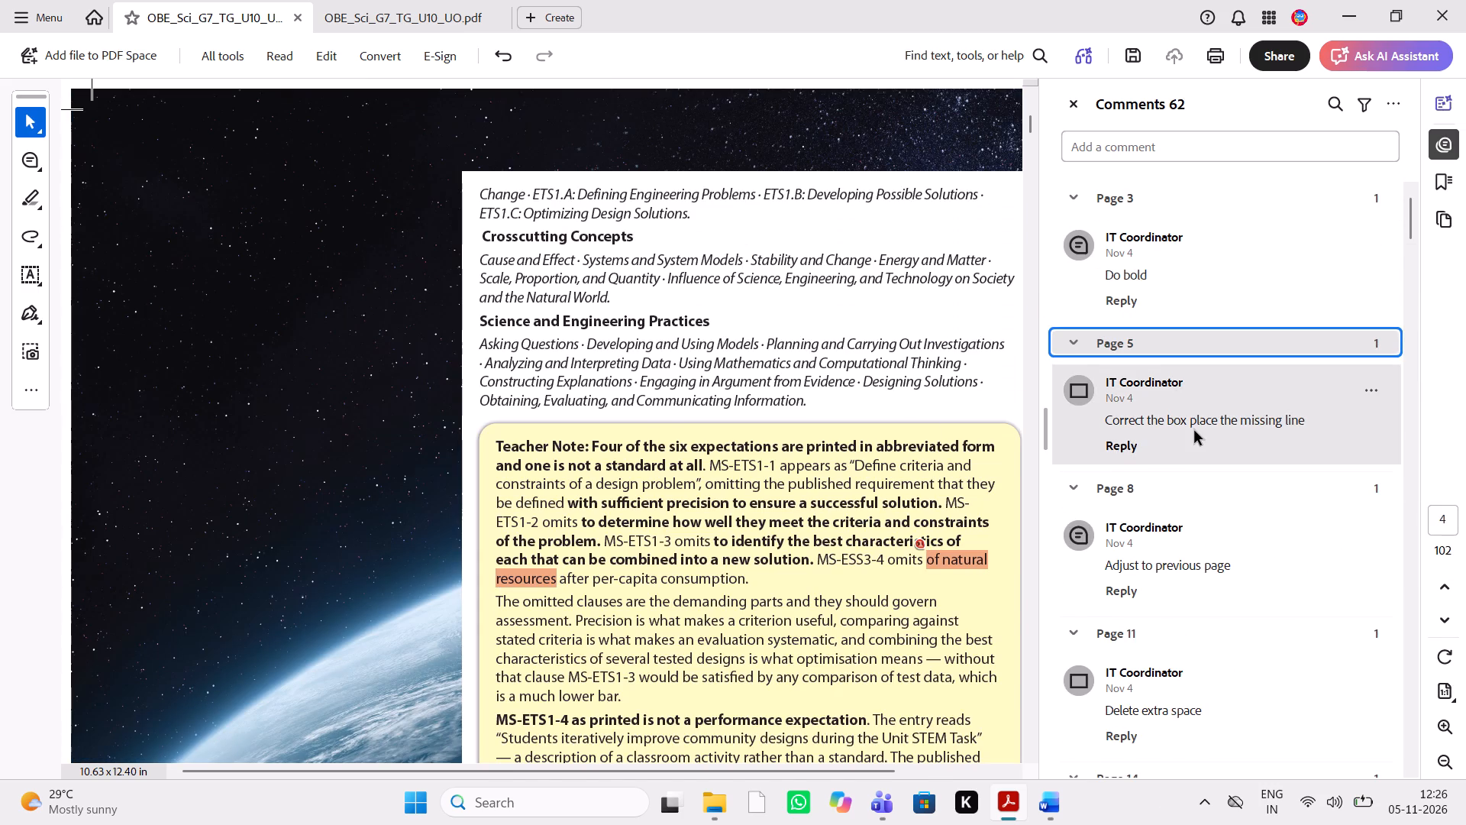
# Compare the page 5 "Correct the box place the missing line" comment with the lesson planning table in OBE_Sci_G7_TG_U10_UO.pdf.
pyautogui.click(1194, 431)
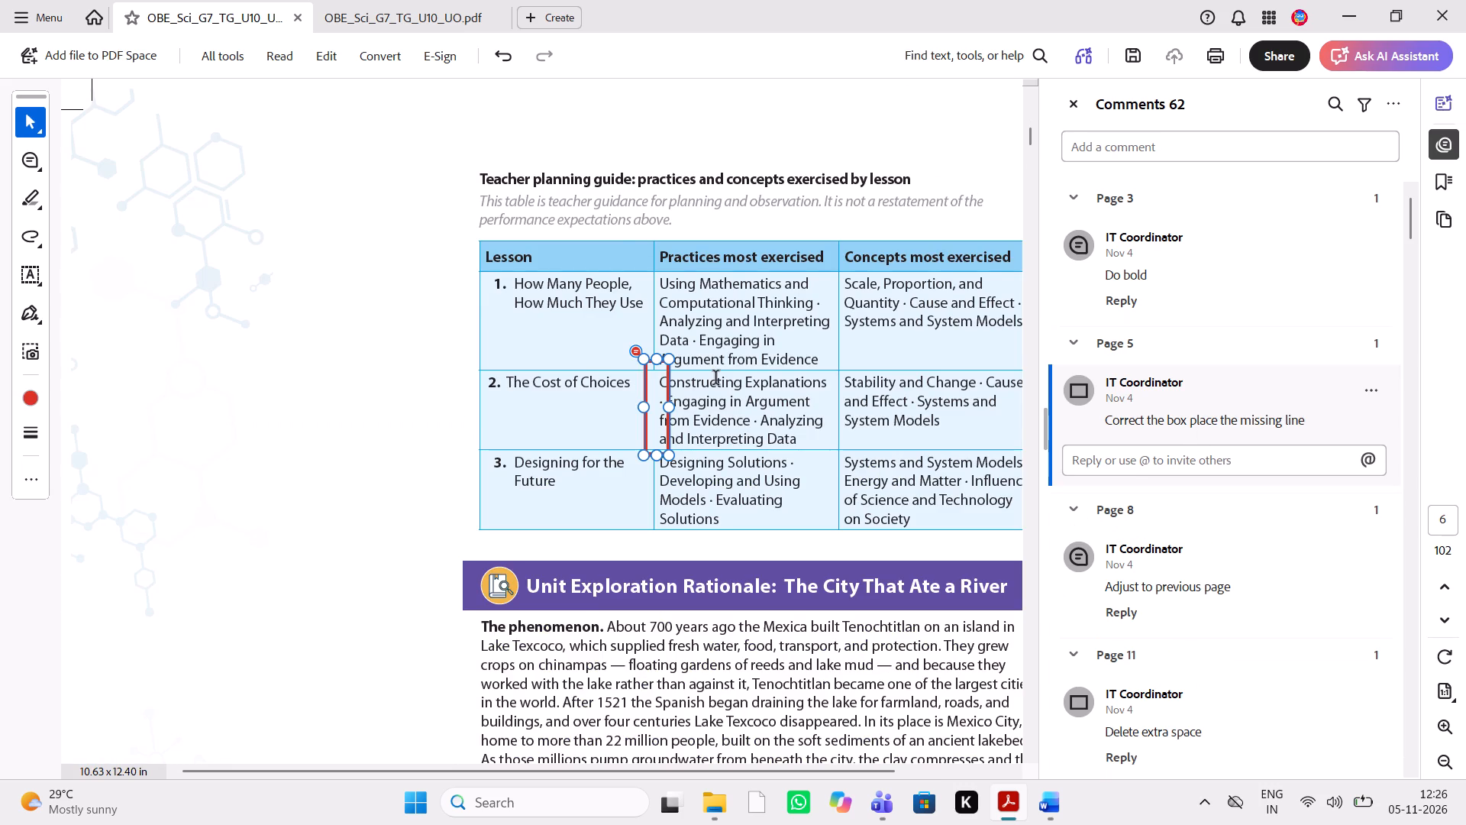
pyautogui.scroll(-1, 672, 461)
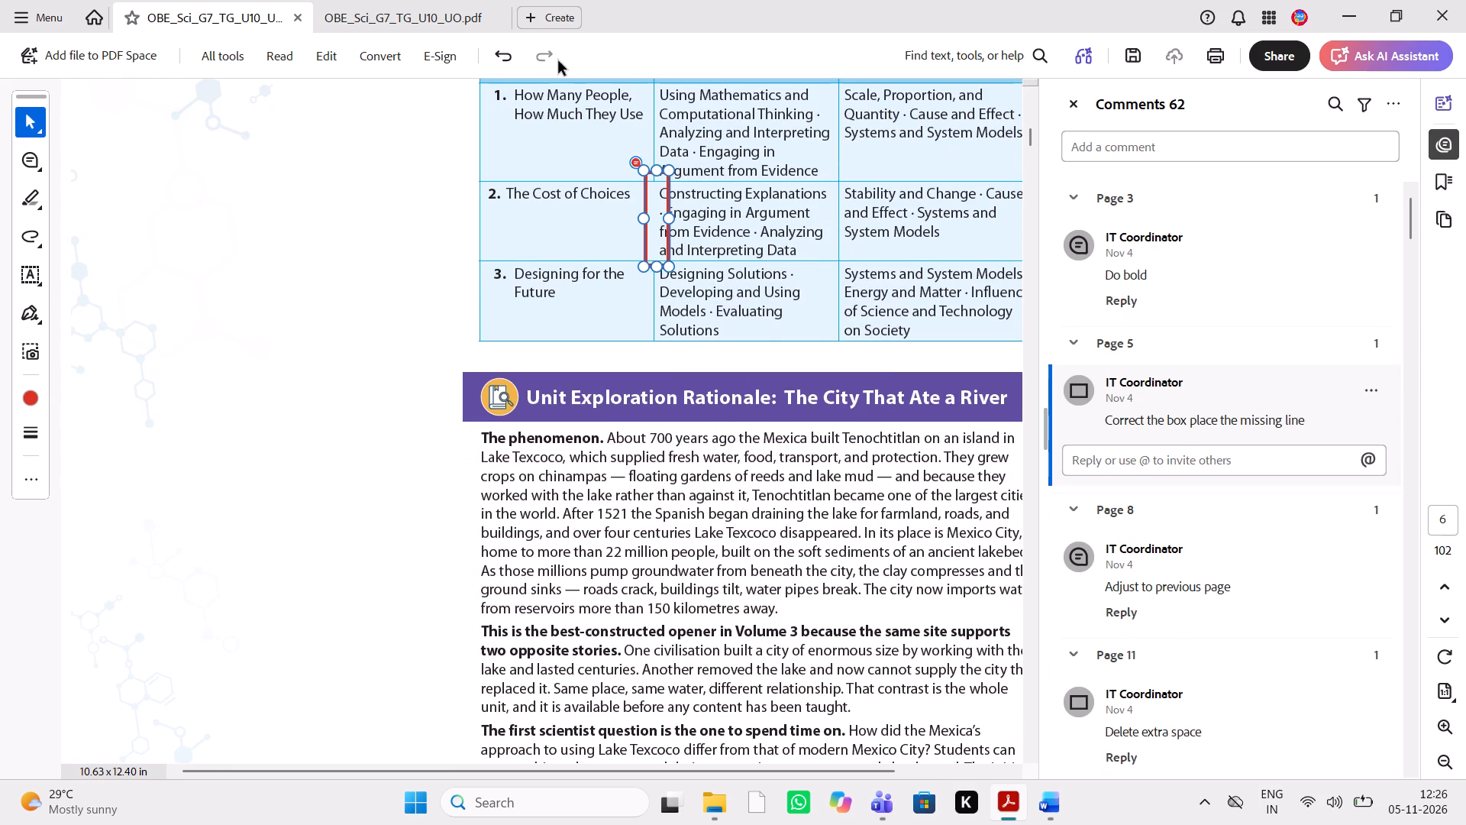
pyautogui.click(428, 11)
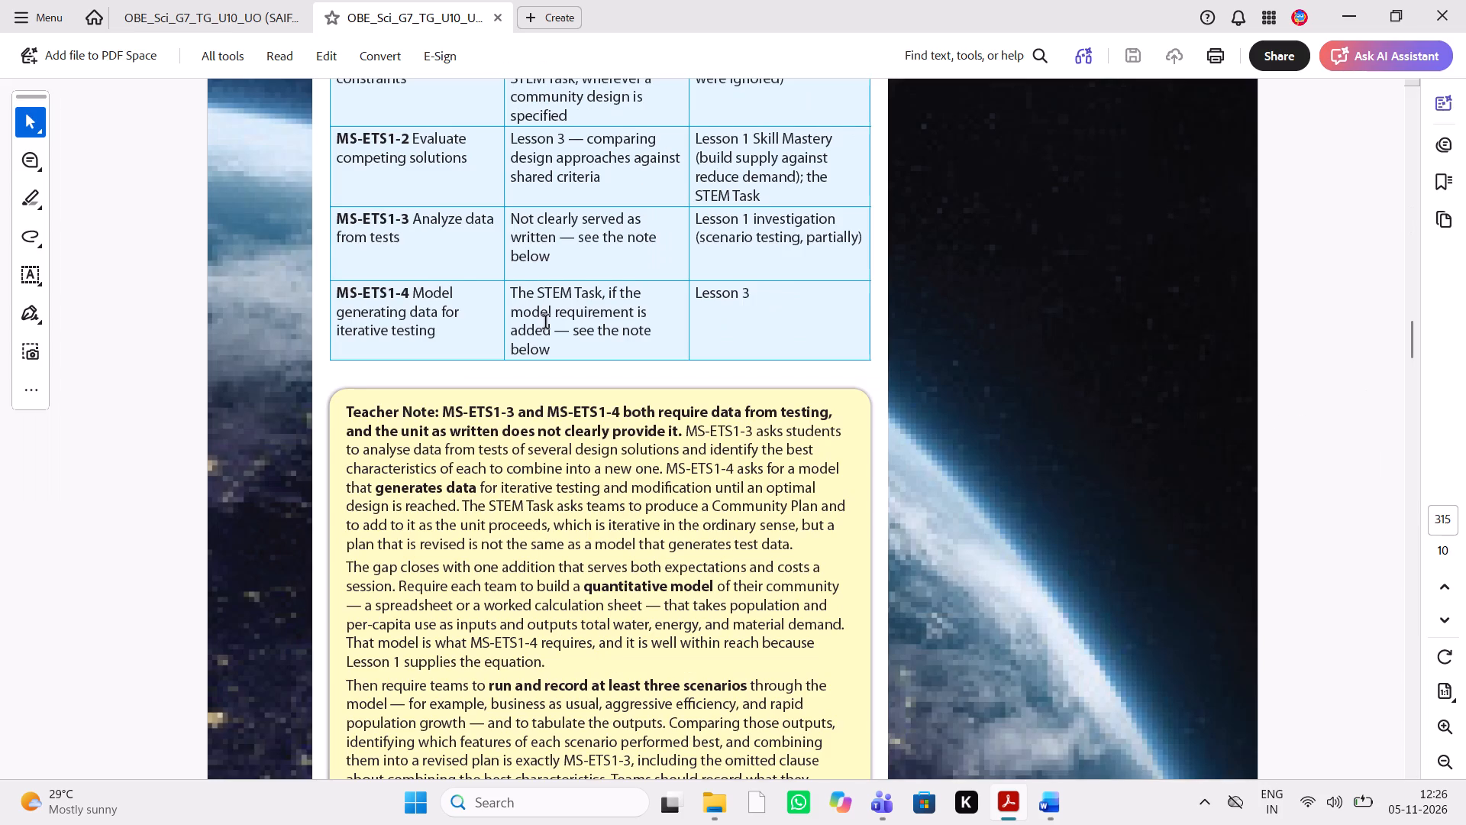
pyautogui.scroll(1, 546, 323)
pyautogui.scroll(-5, 546, 323)
pyautogui.hscroll(-1, 546, 323)
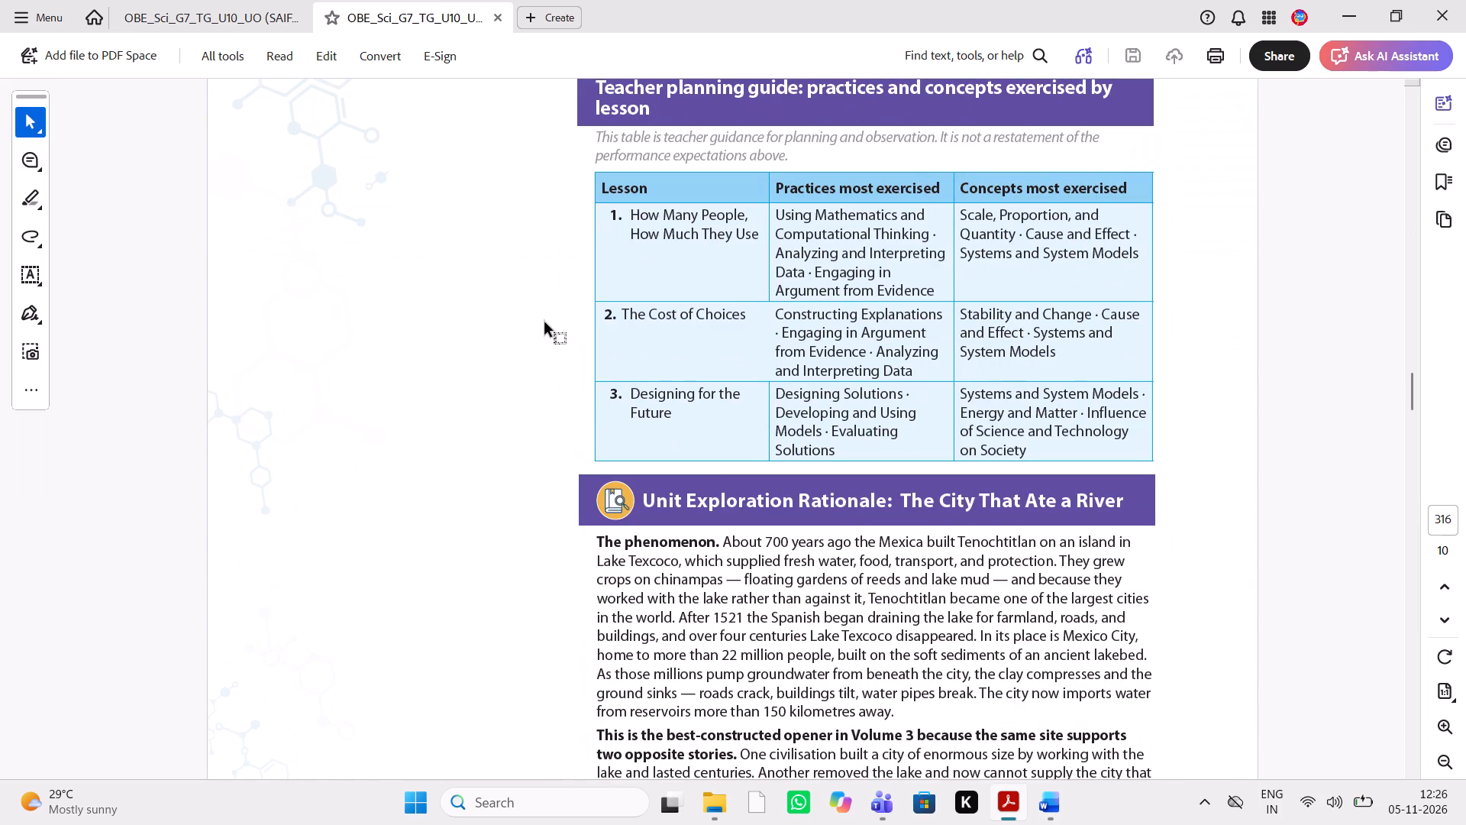
pyautogui.hscroll(-1, 546, 323)
pyautogui.click(1439, 144)
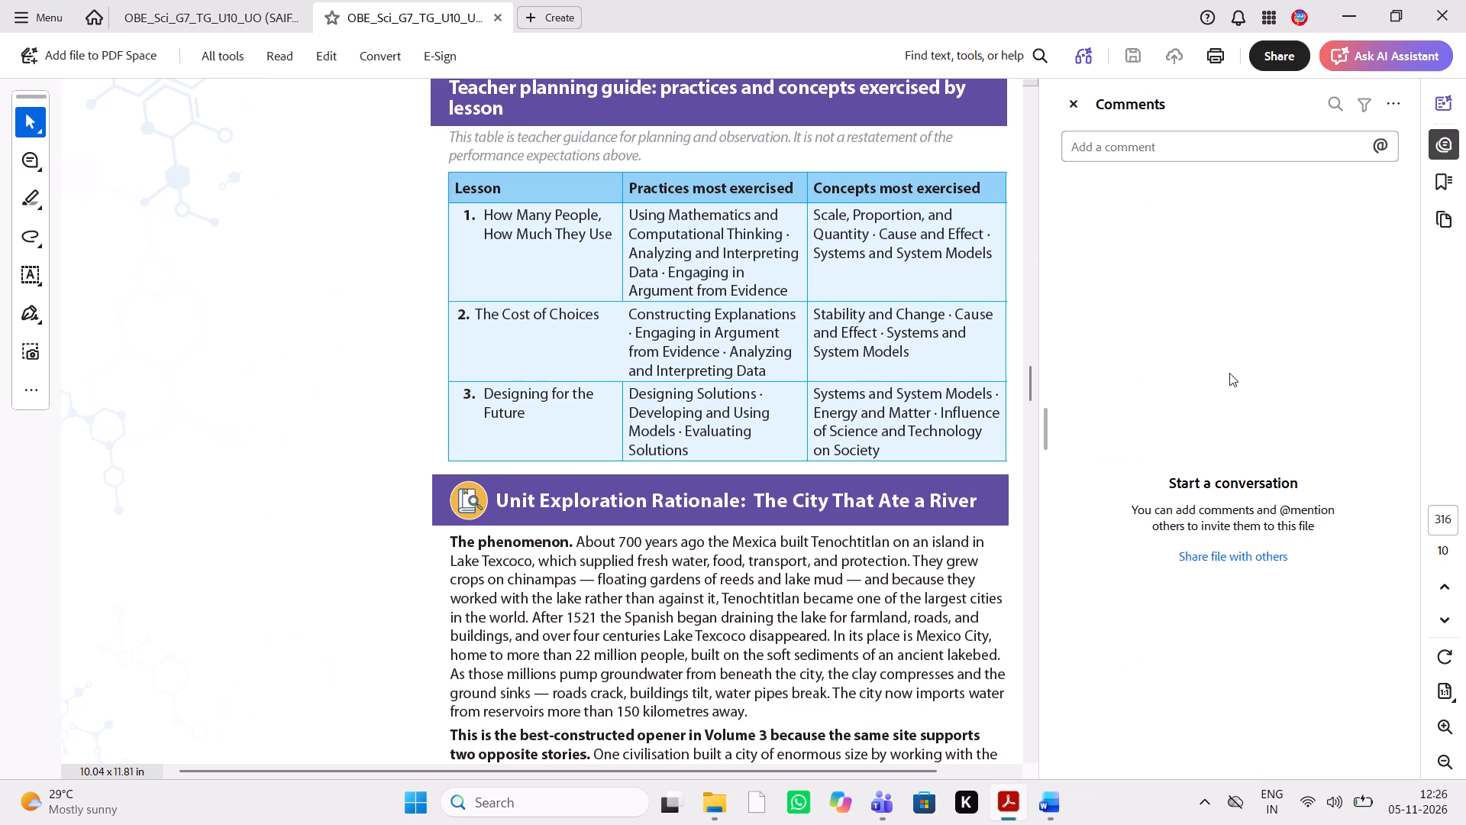
pyautogui.click(223, 18)
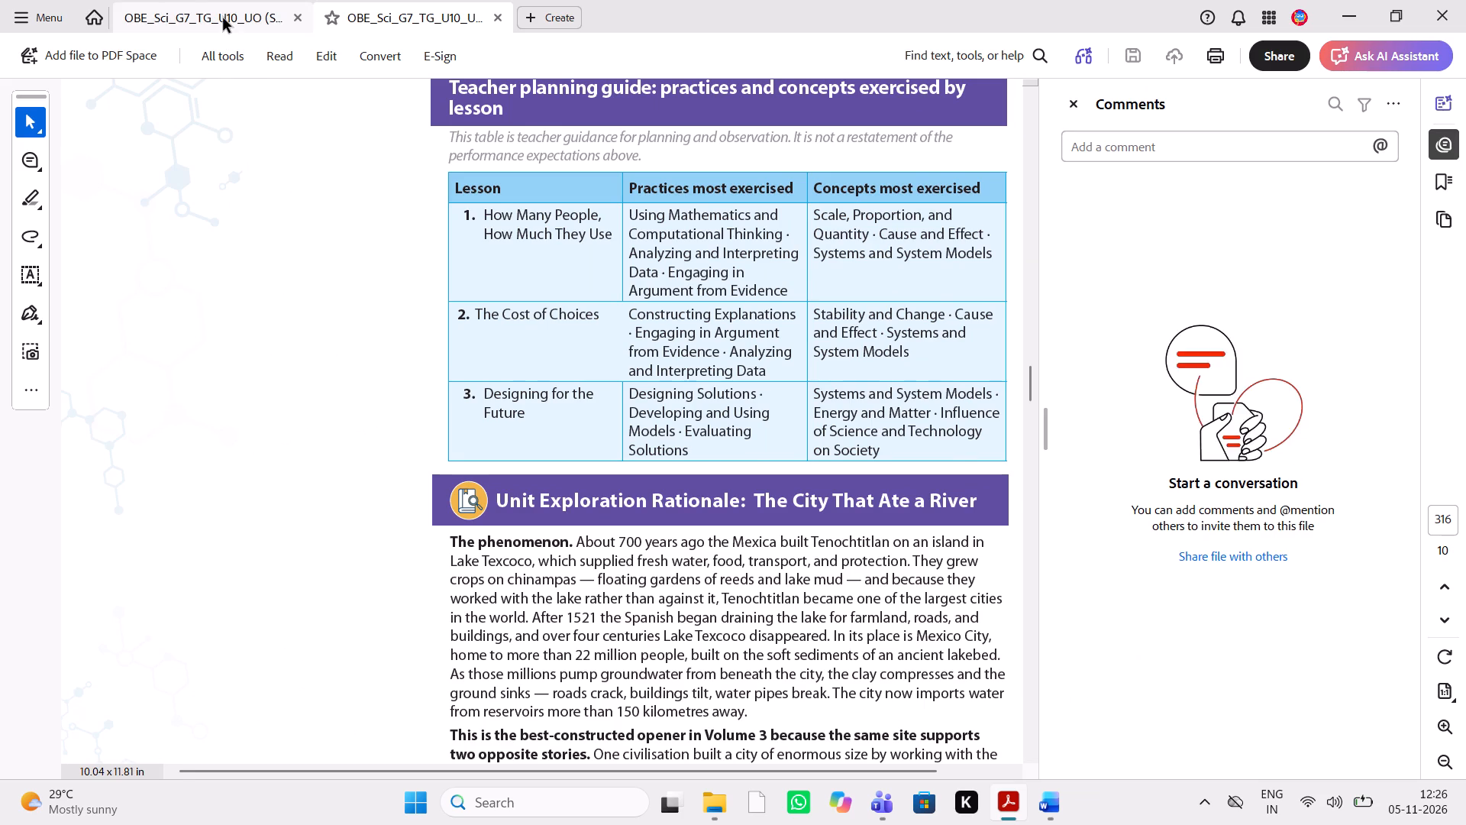
# Check the page 8 "Adjust to previous page" comment against the STEM Task and Teacher facilitation pages in OBE_Sci_G7_TG_U10_UO.pdf.
pyautogui.click(1173, 585)
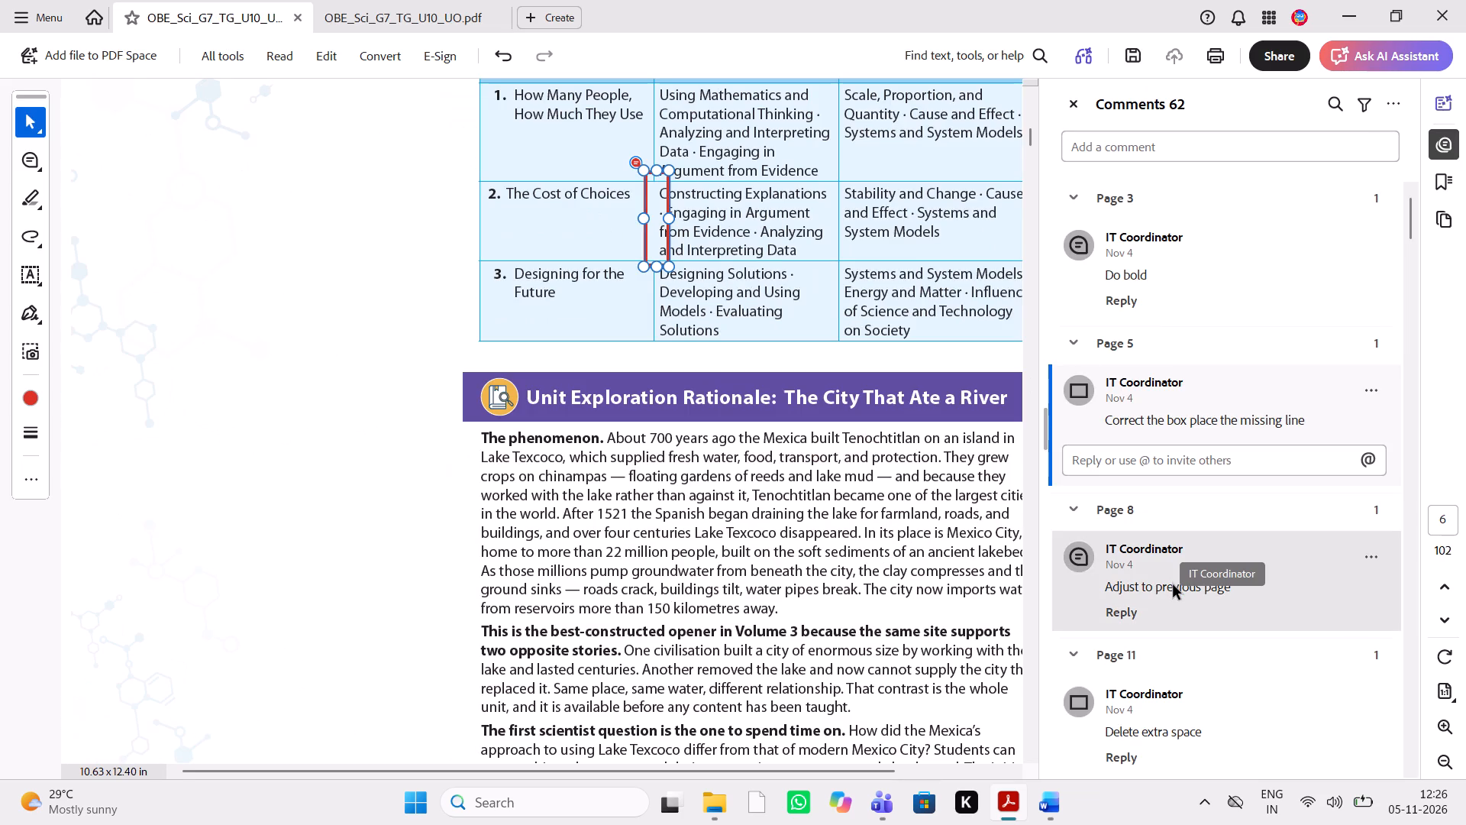
pyautogui.scroll(-1, 737, 408)
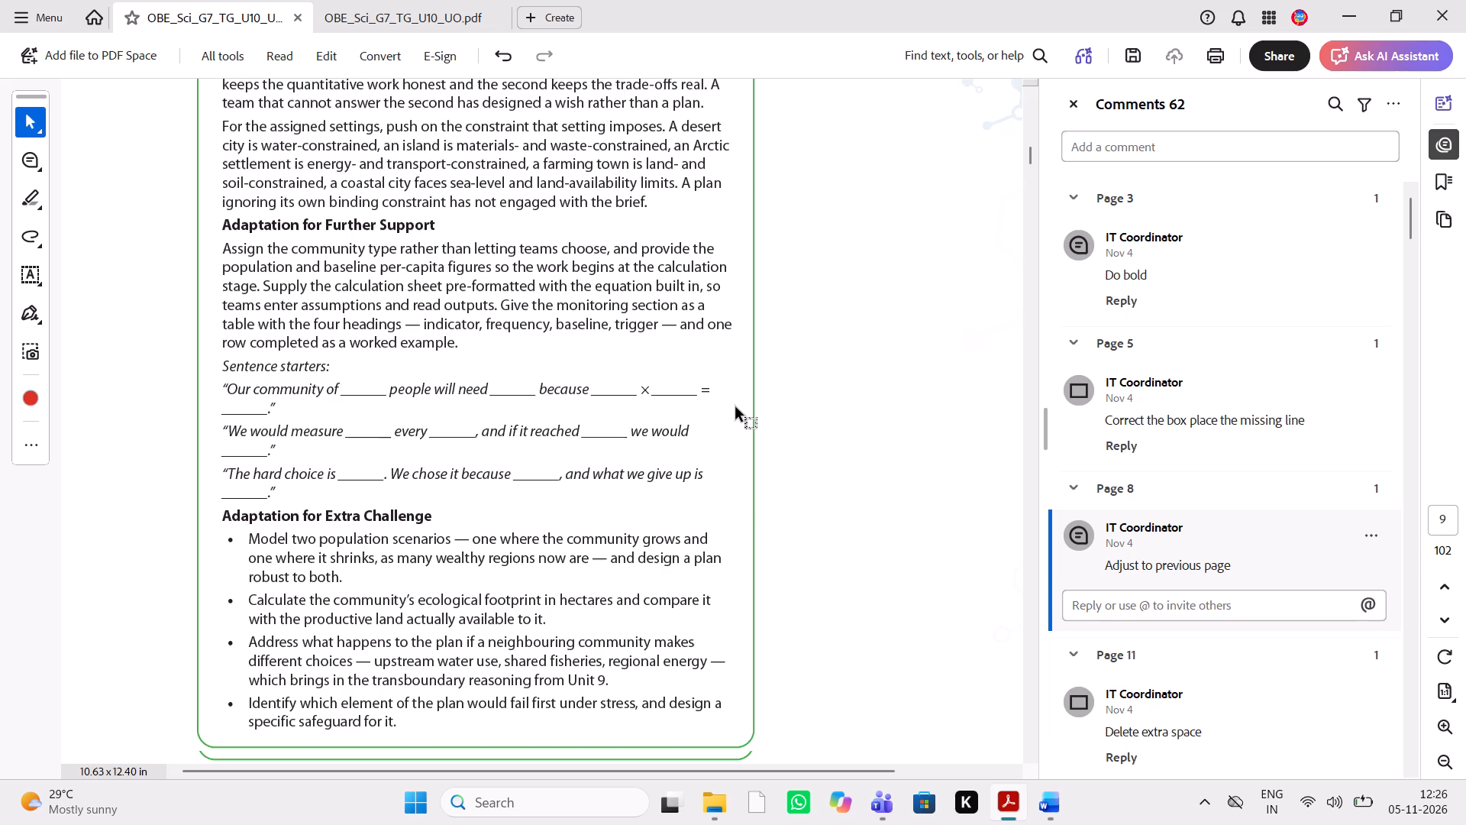
pyautogui.scroll(-1, 737, 408)
pyautogui.scroll(5, 737, 408)
pyautogui.click(434, 17)
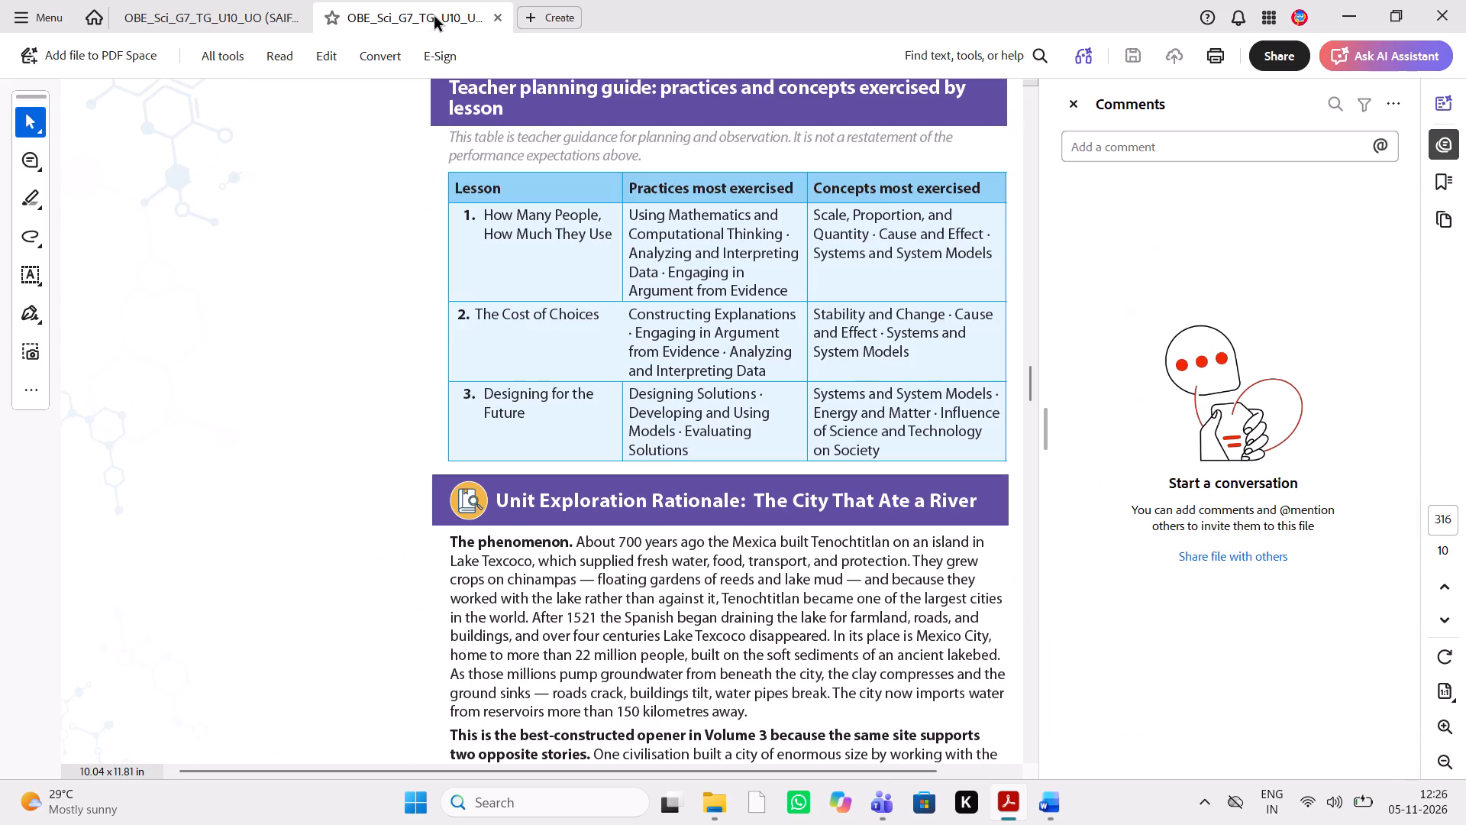
pyautogui.scroll(-7, 552, 551)
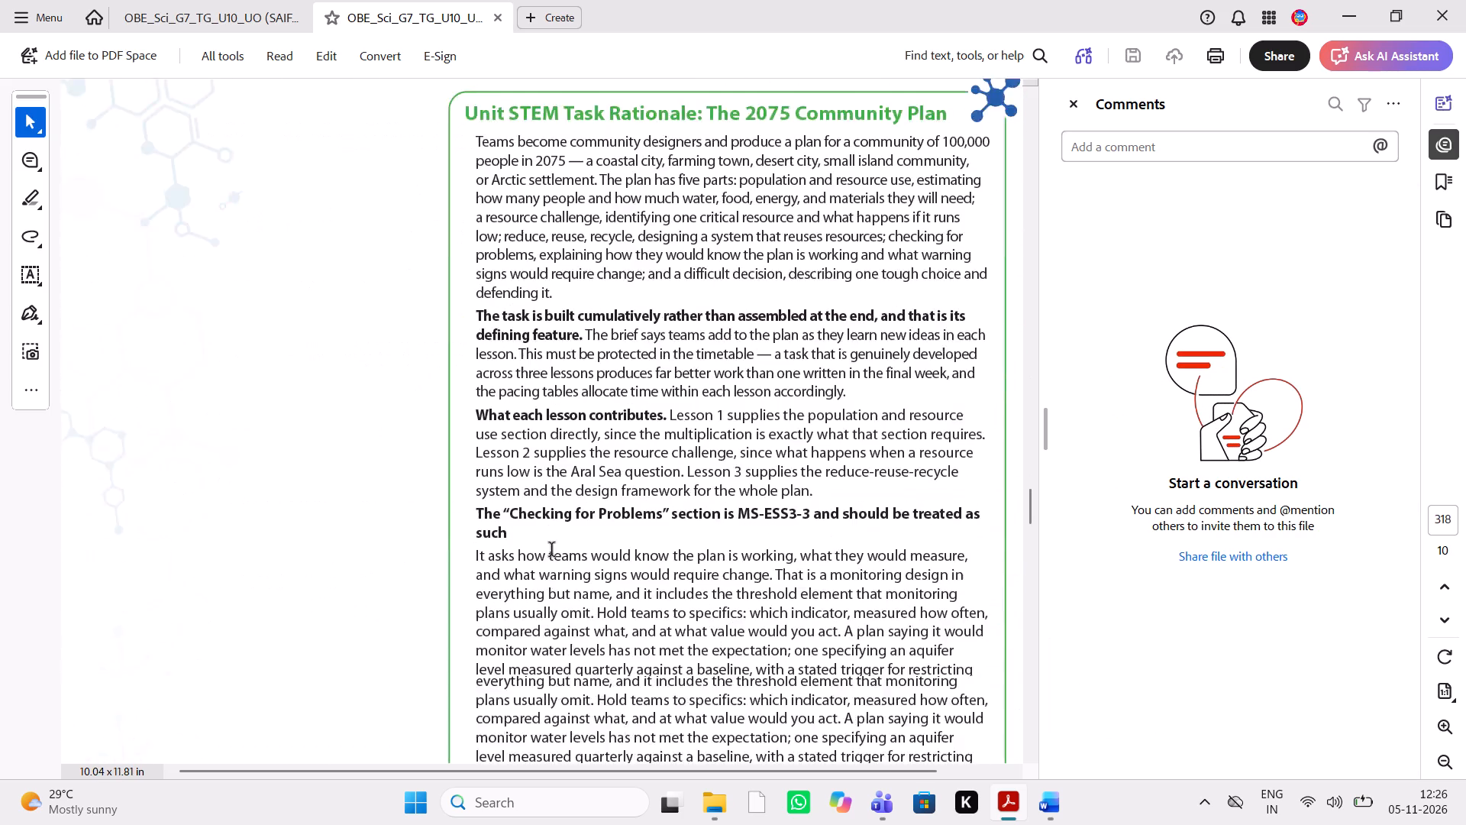
pyautogui.scroll(-7, 552, 551)
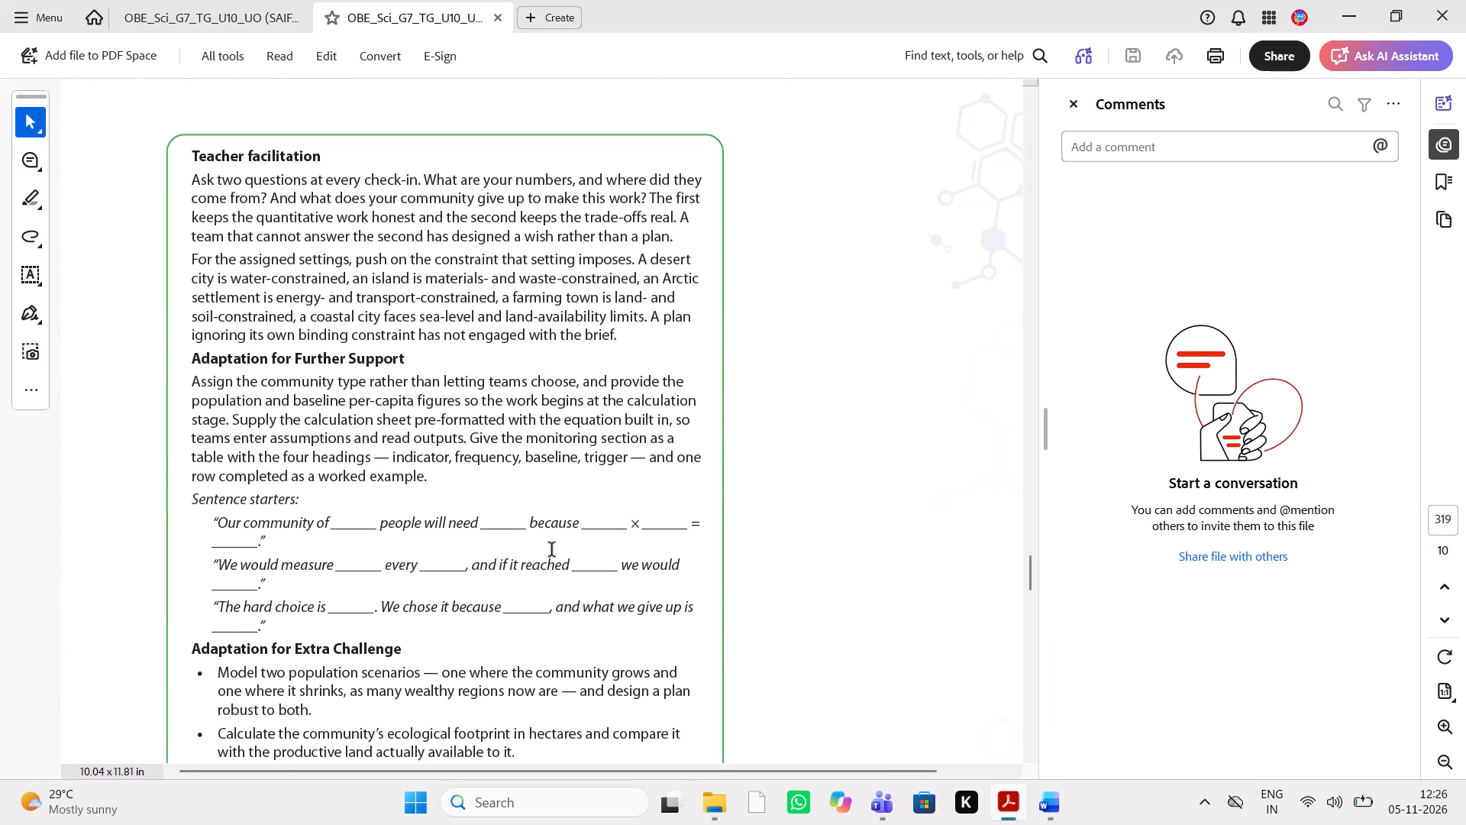
# Delete the page 8 "Adjust to previous page" comment from the QC-commented PDF.
pyautogui.click(226, 23)
pyautogui.hscroll(1, 680, 440)
pyautogui.click(1370, 531)
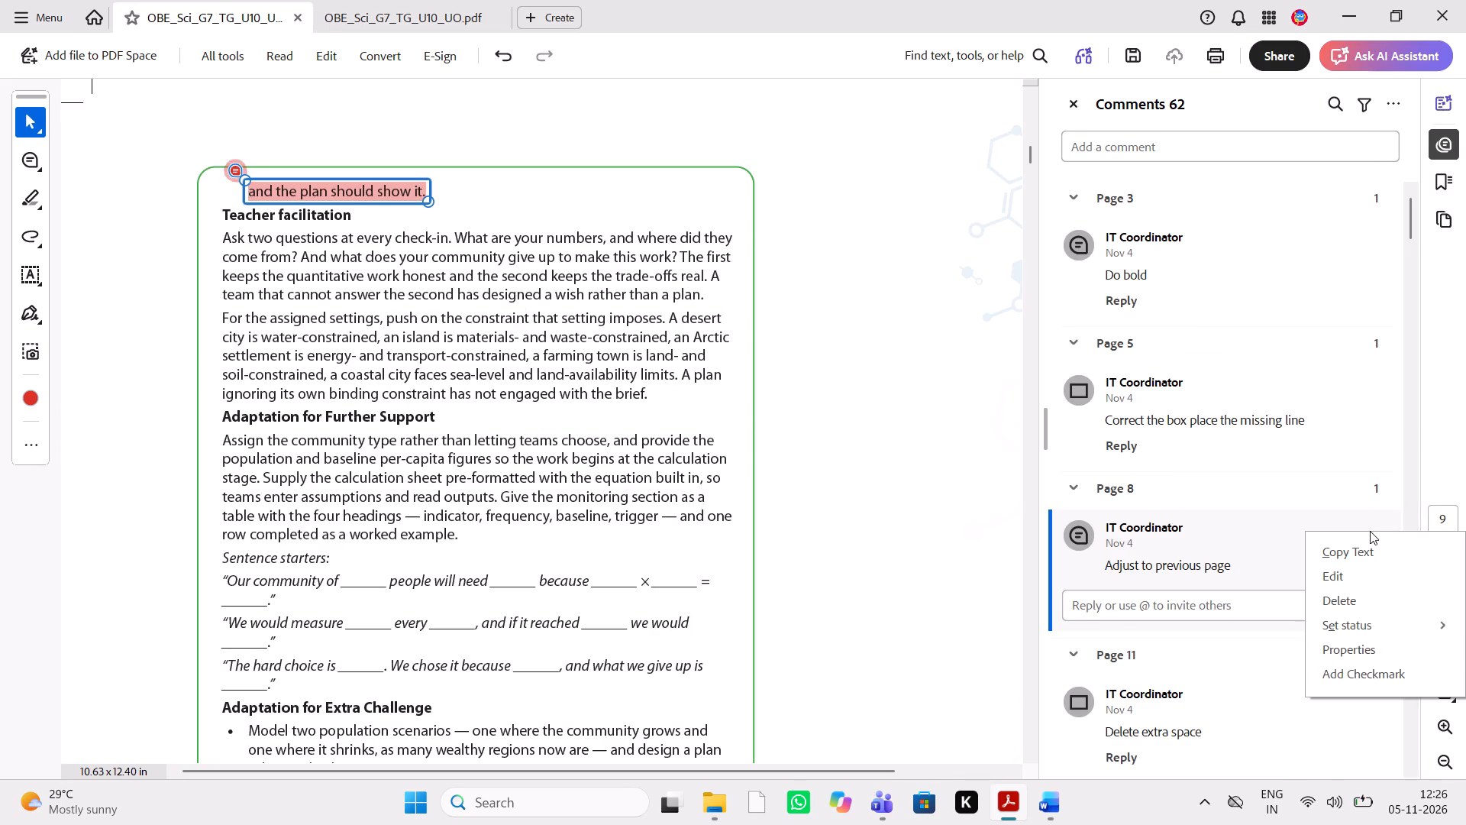
pyautogui.click(1354, 600)
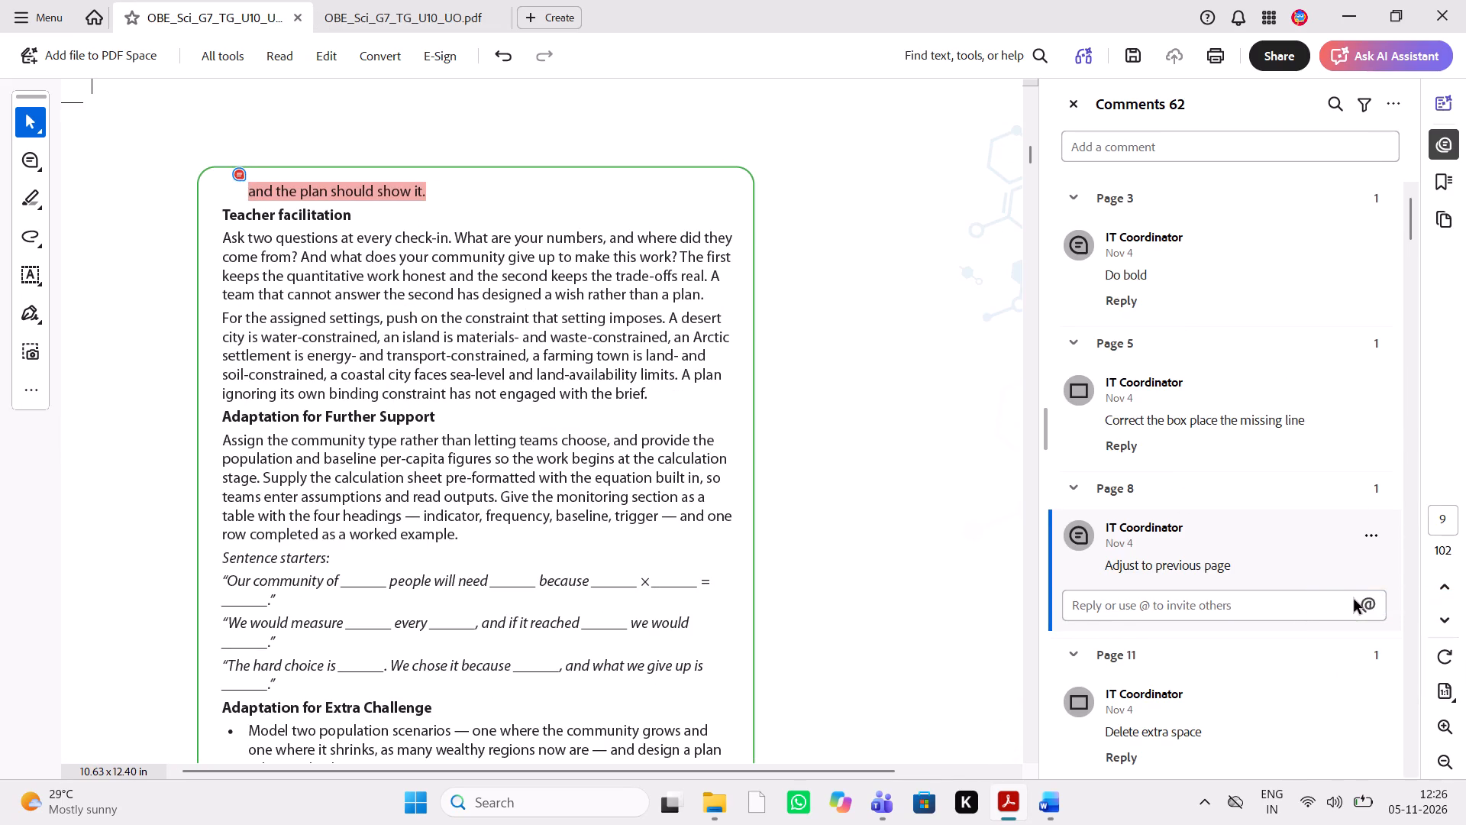
# Revisit the remaining page 3 "Do bold" and page 5 missing-line comments in the QC-commented PDF.
pyautogui.scroll(3, 1225, 264)
pyautogui.moveTo(1225, 264); pyautogui.dragTo(1212, 495)
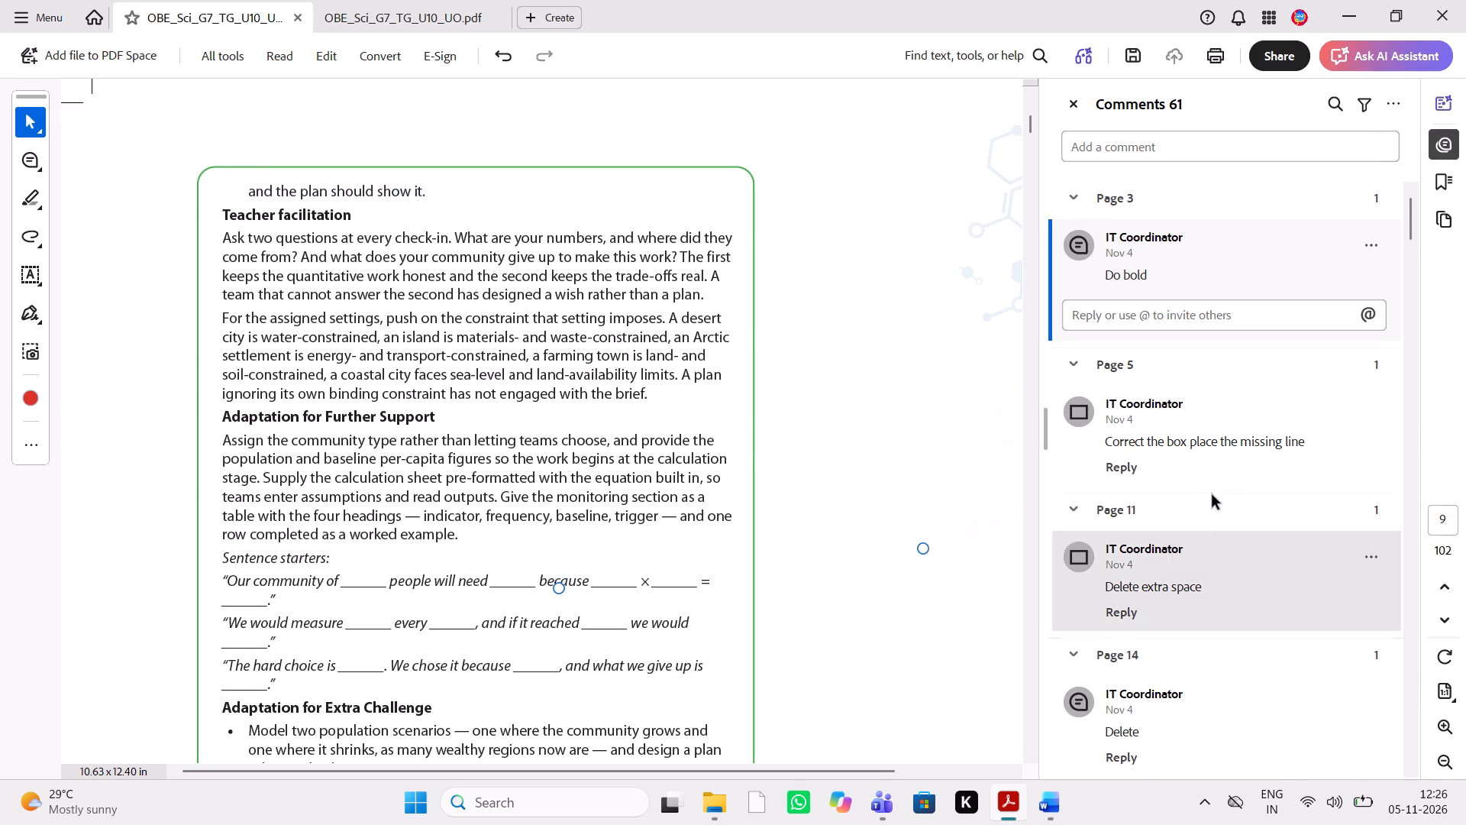
pyautogui.moveTo(1212, 495); pyautogui.dragTo(1171, 254)
pyautogui.click(1171, 254)
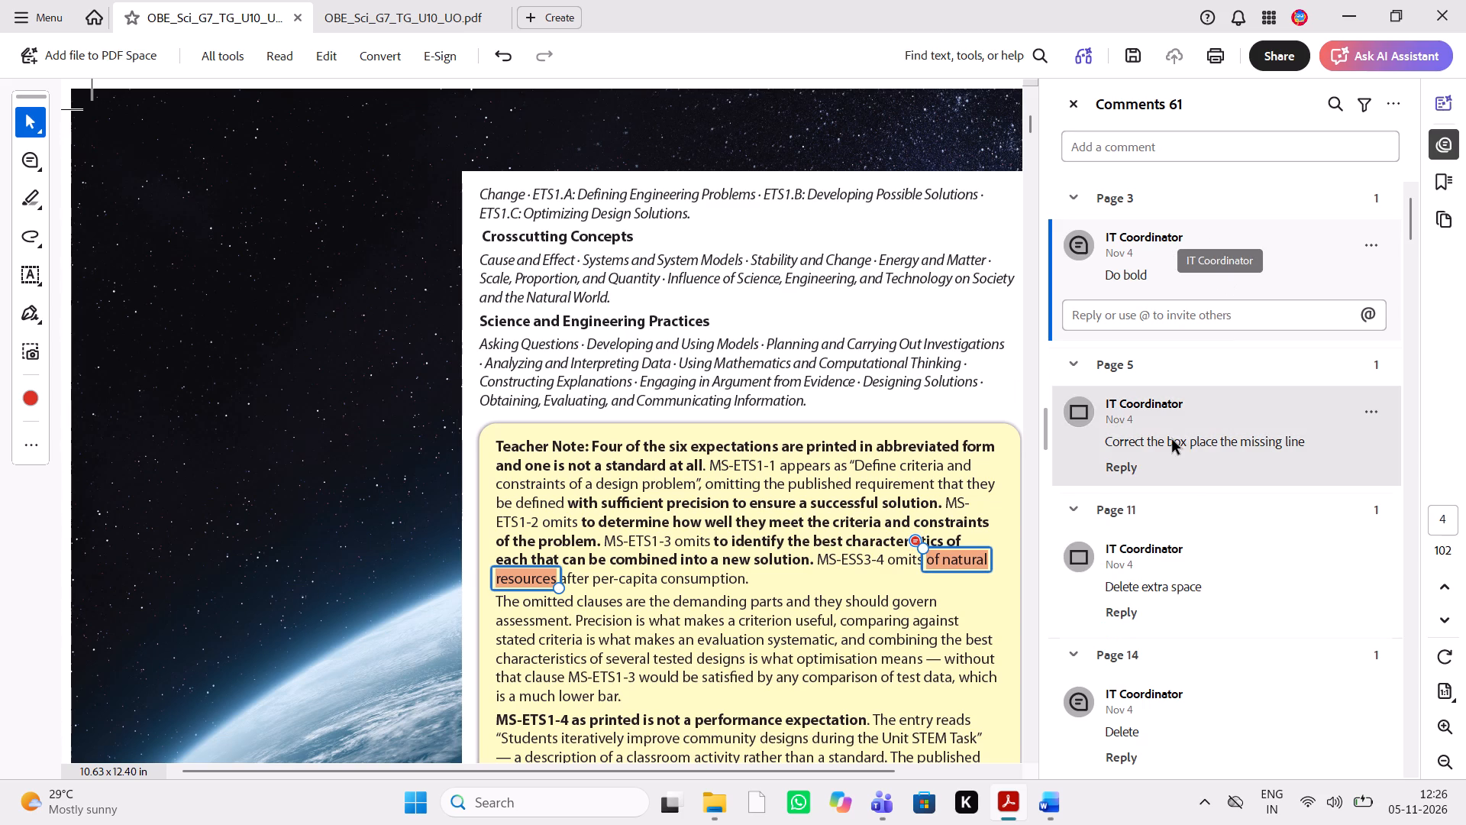
pyautogui.click(1172, 440)
# Examine the page 11 "Delete extra space" comment and the surrounding Lesson 1 overview in the QC-commented PDF.
pyautogui.click(1177, 587)
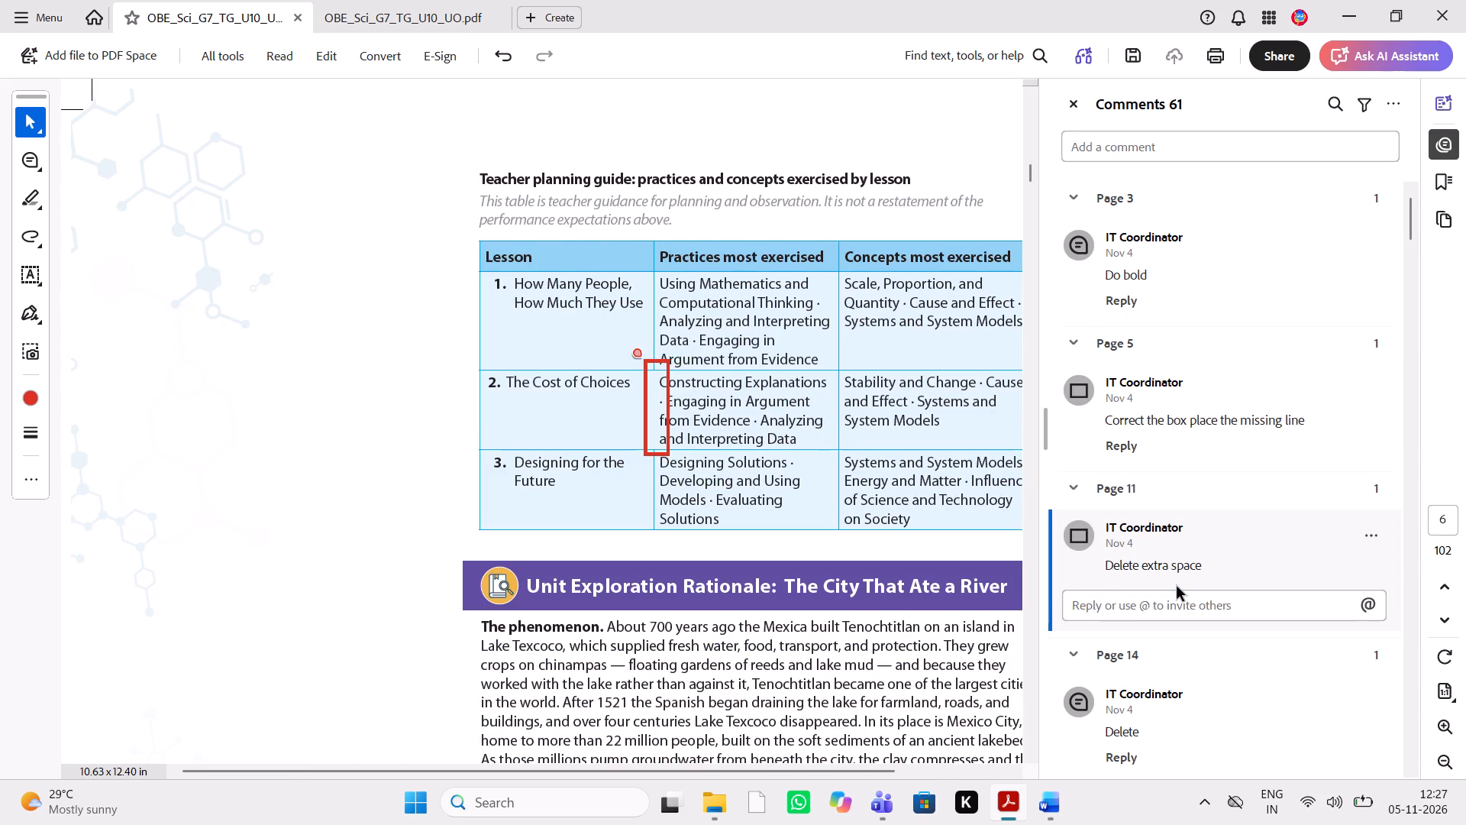
pyautogui.scroll(-1, 768, 537)
pyautogui.scroll(1, 768, 537)
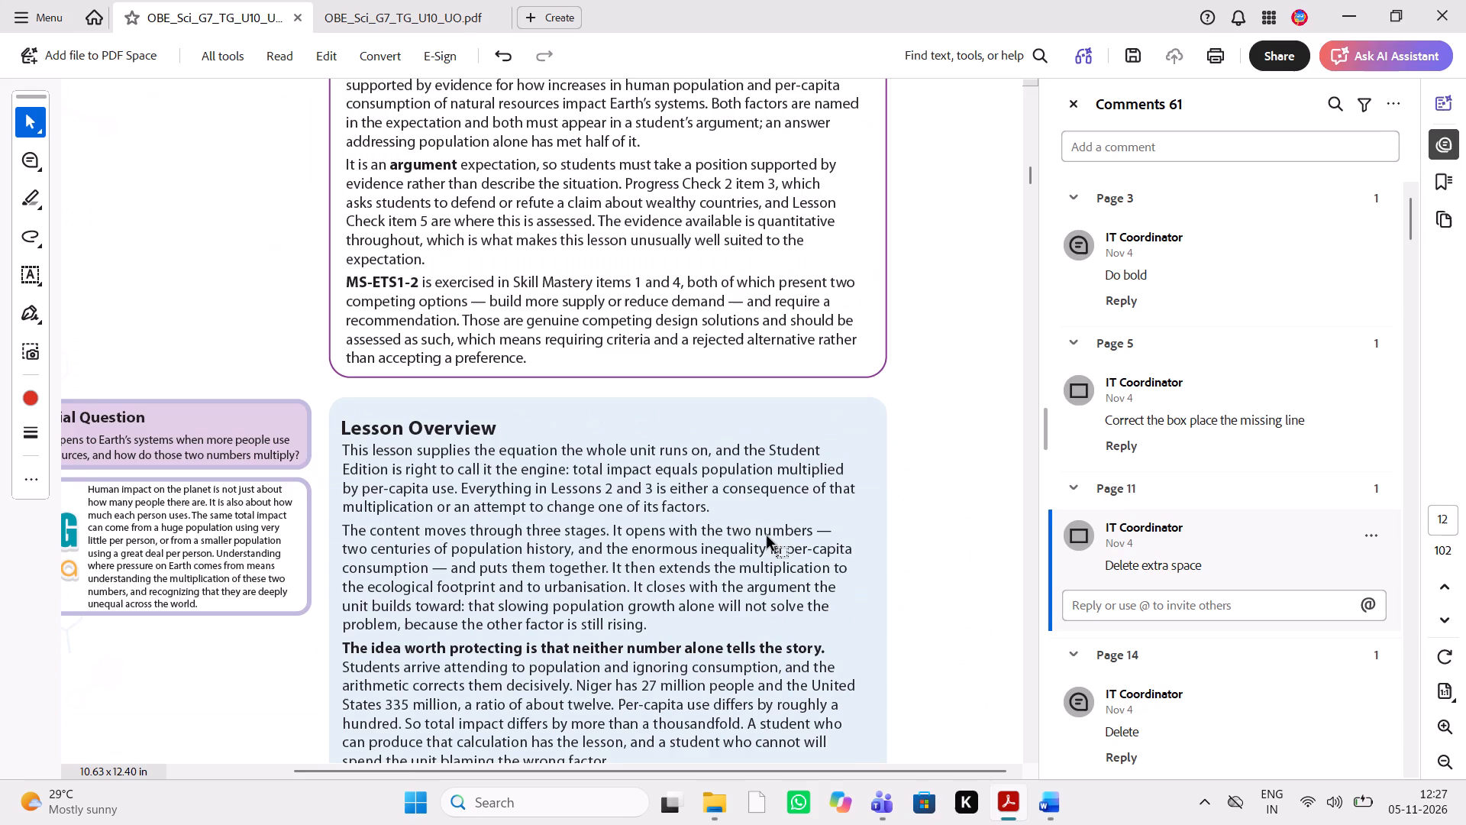
pyautogui.scroll(1, 768, 537)
pyautogui.hscroll(1, 768, 537)
pyautogui.scroll(2, 768, 537)
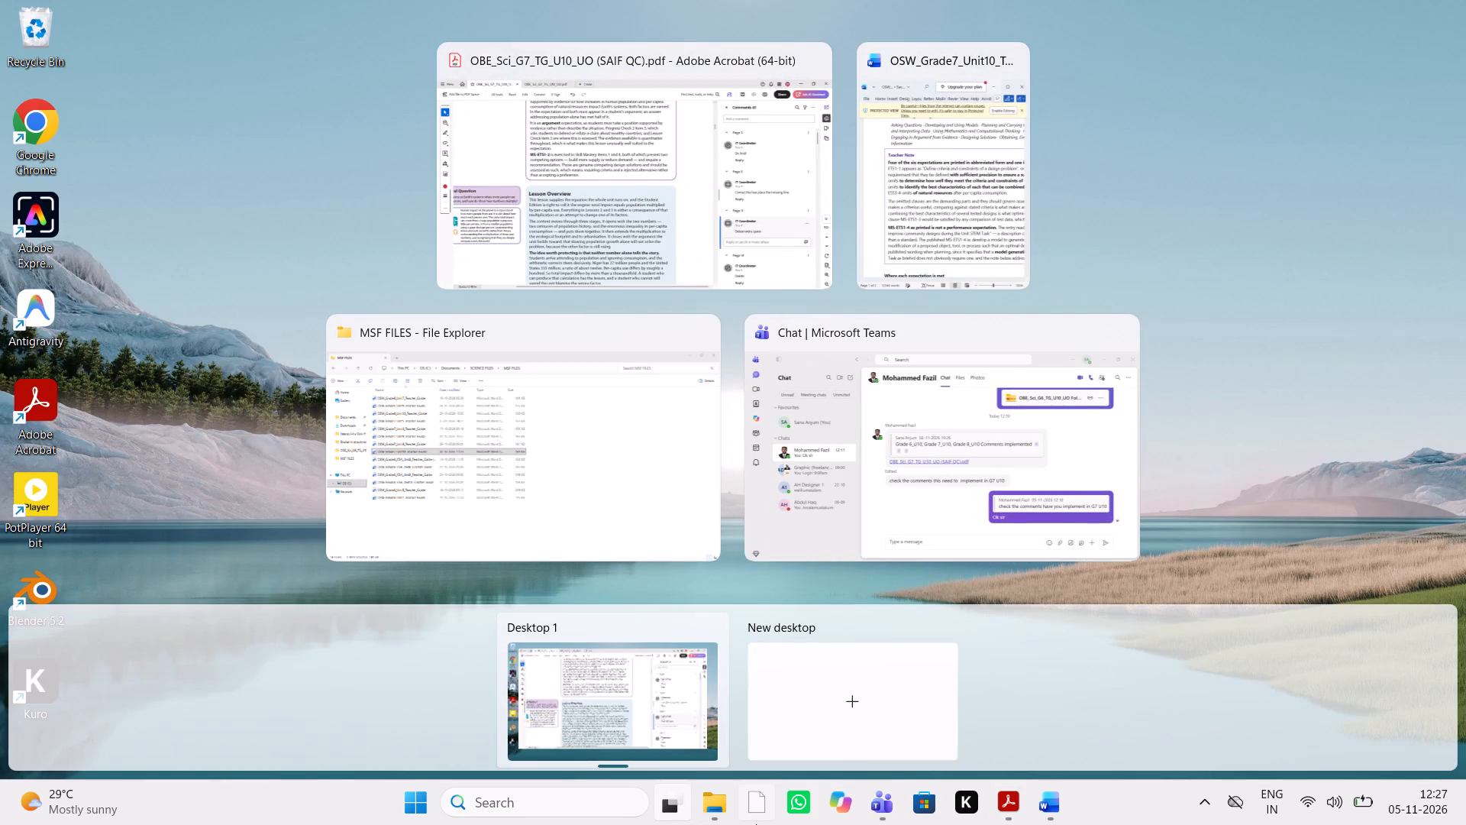
pyautogui.click(655, 203)
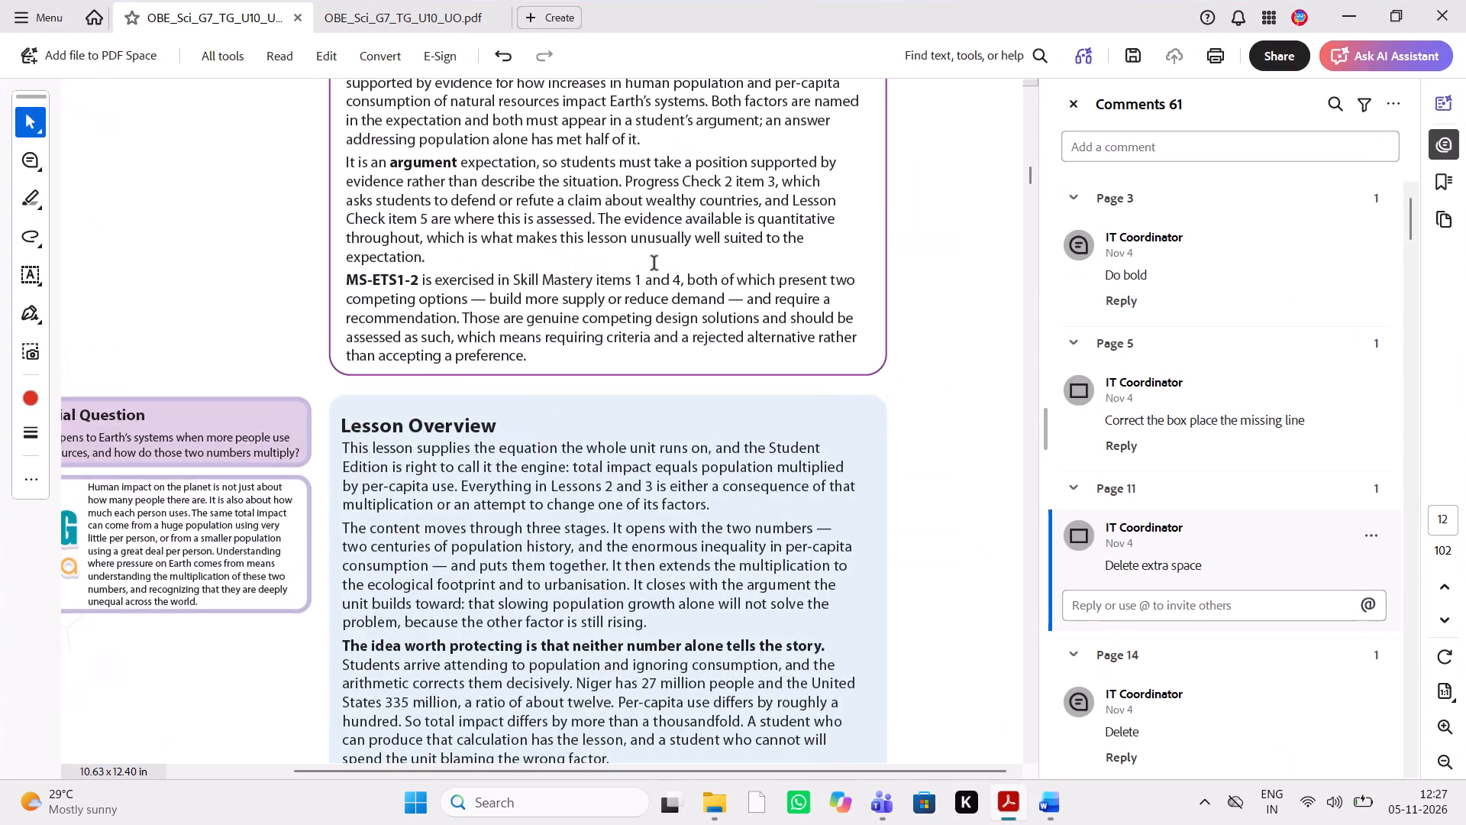
pyautogui.scroll(2, 654, 264)
pyautogui.scroll(-1, 654, 264)
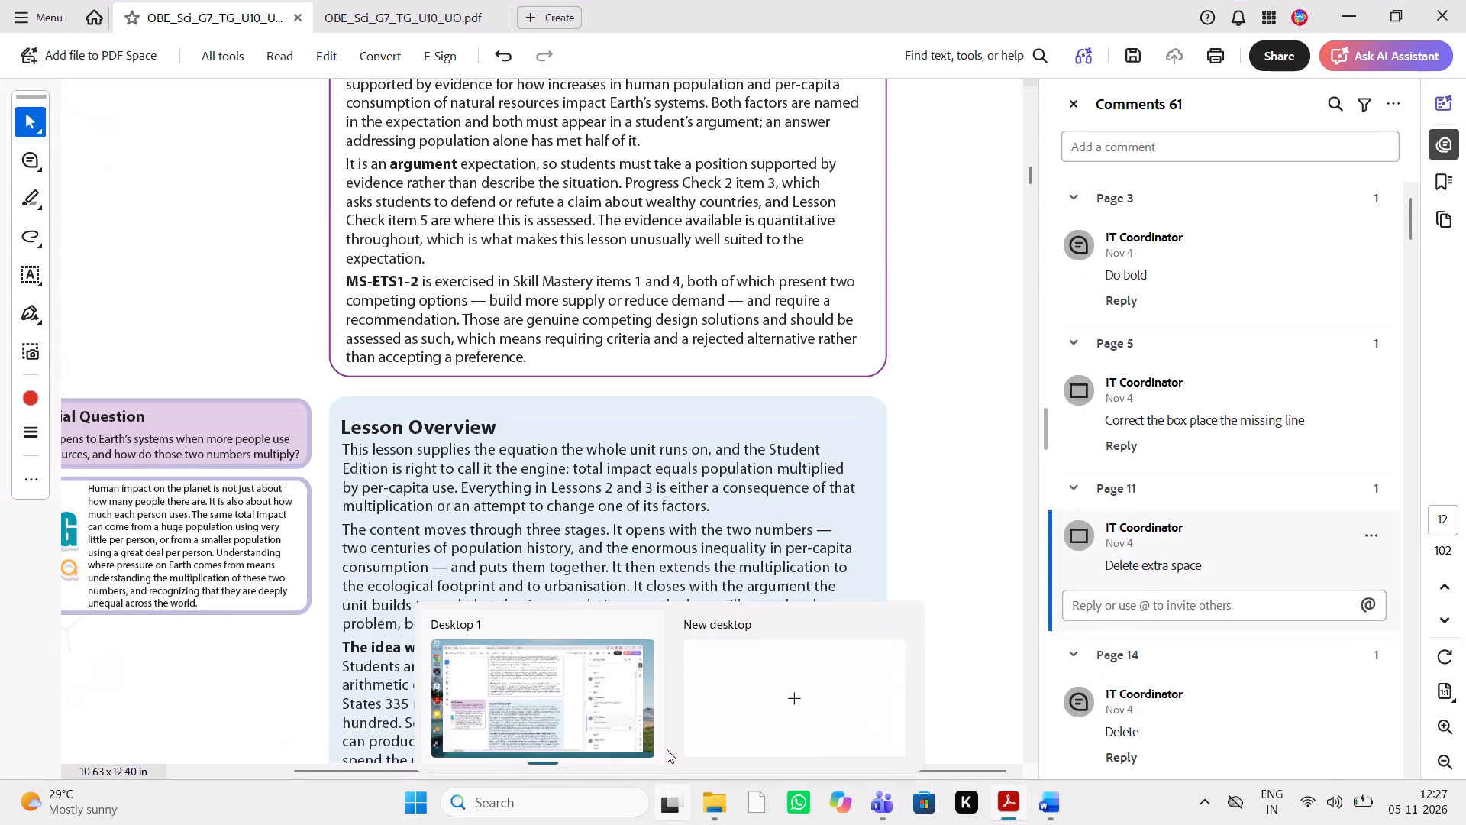
# Open the Lesson 1 PDF, OBE_Sci_G7_TG_U10_L1.pdf, from OBE_Sci_G7_TG_U10 Folder inside GRADE-7 in SCIENCE FILES.
pyautogui.click(724, 807)
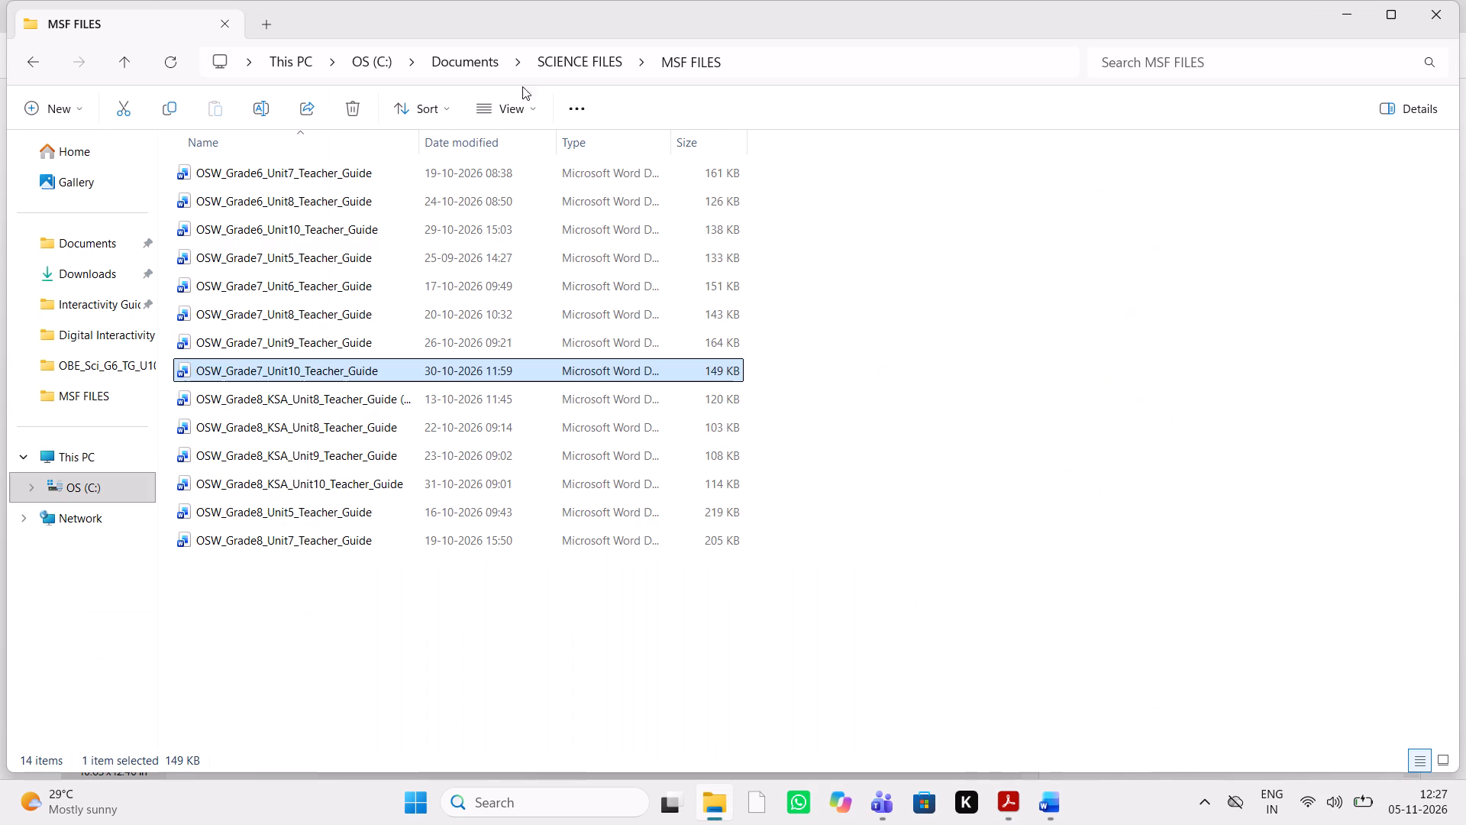
pyautogui.click(560, 73)
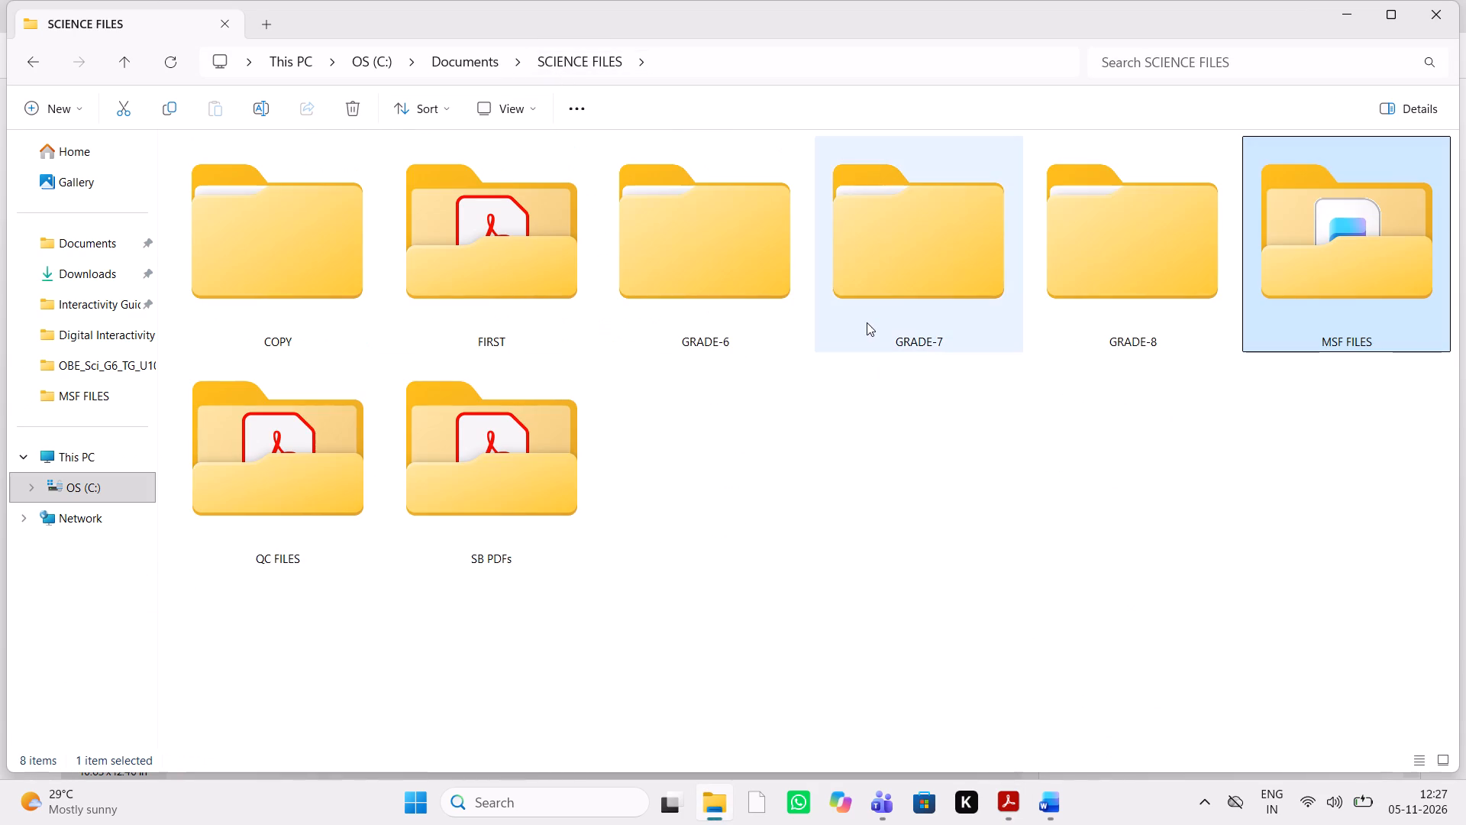
pyautogui.doubleClick(880, 263)
pyautogui.doubleClick(347, 223)
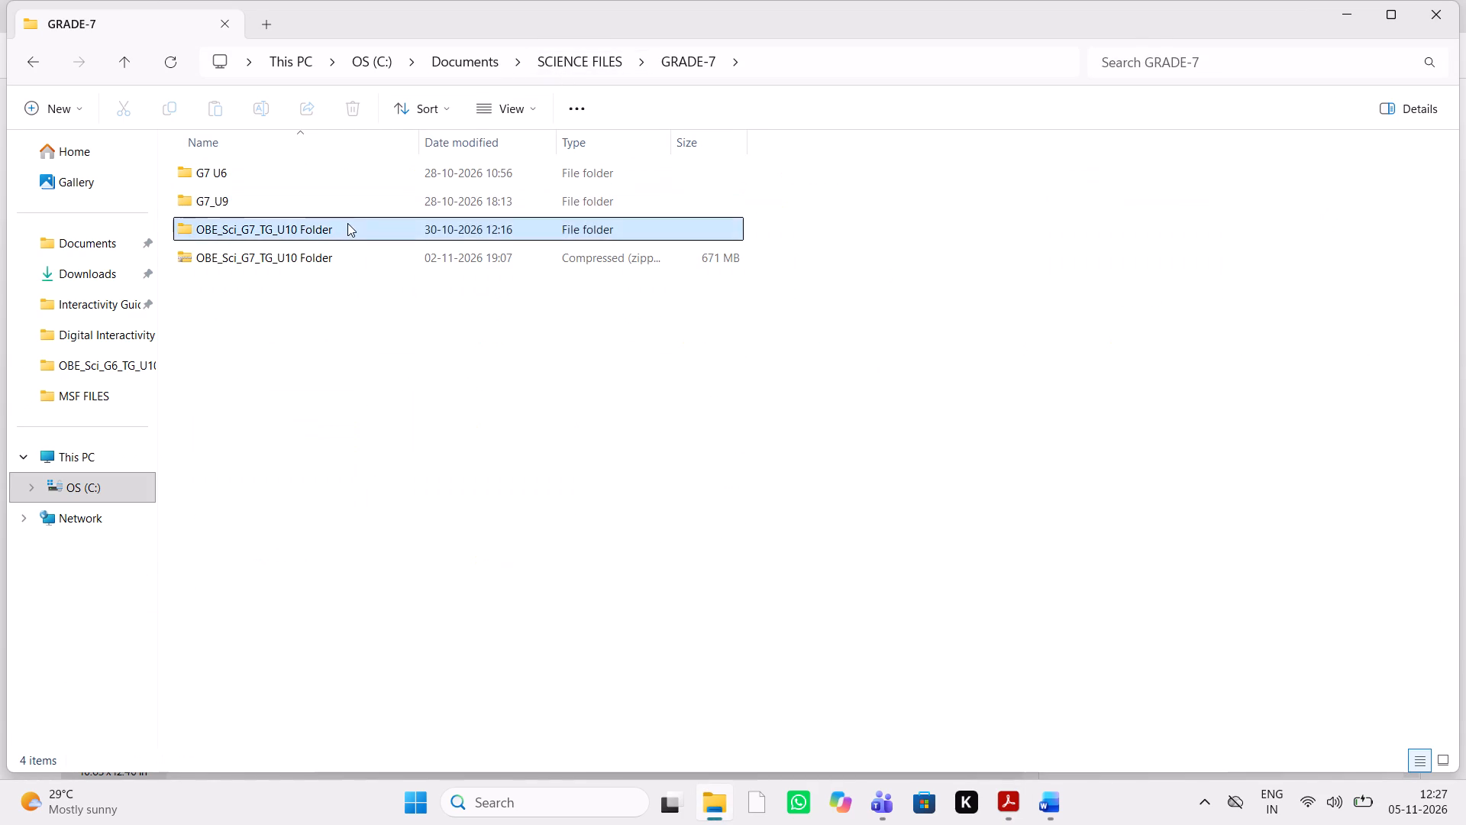
pyautogui.doubleClick(271, 174)
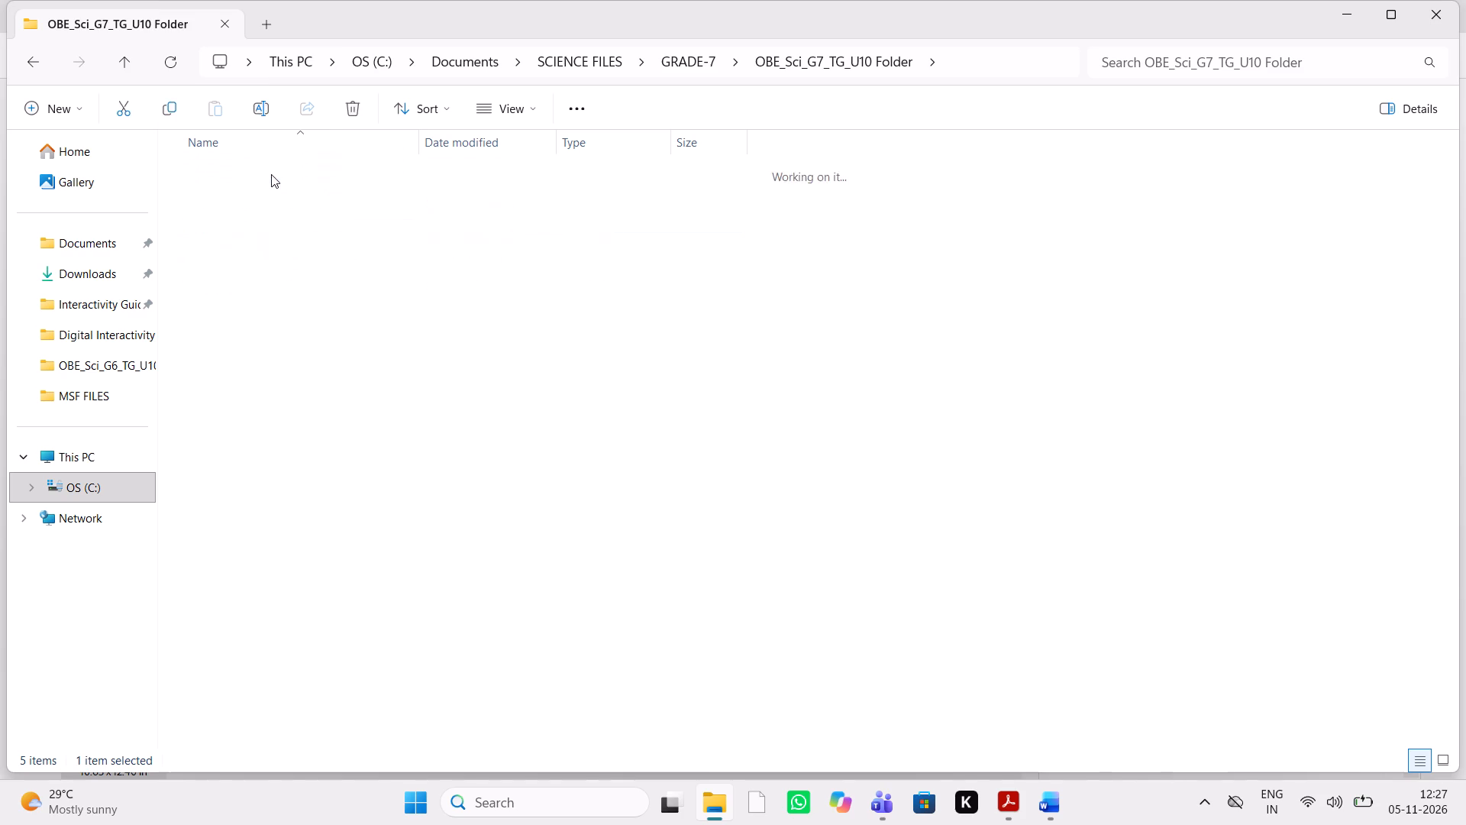
pyautogui.click(309, 290)
pyautogui.press('Return')
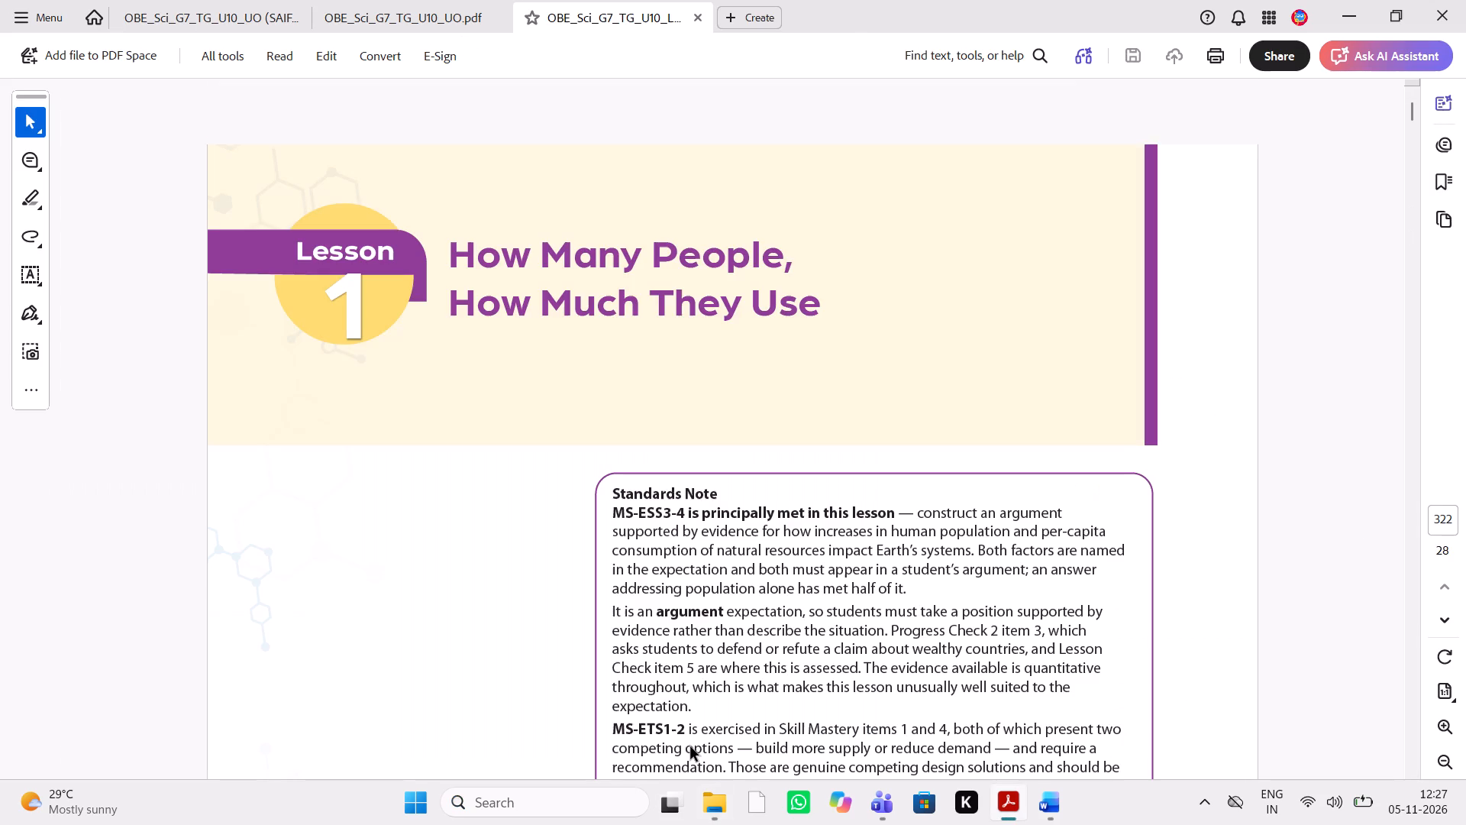
# Compare the bottom of the Lesson Overview box in OBE_Sci_G7_TG_U10_L1.pdf with the page 11 "Delete extra space" comment in the QC-commented PDF.
pyautogui.scroll(-2, 715, 480)
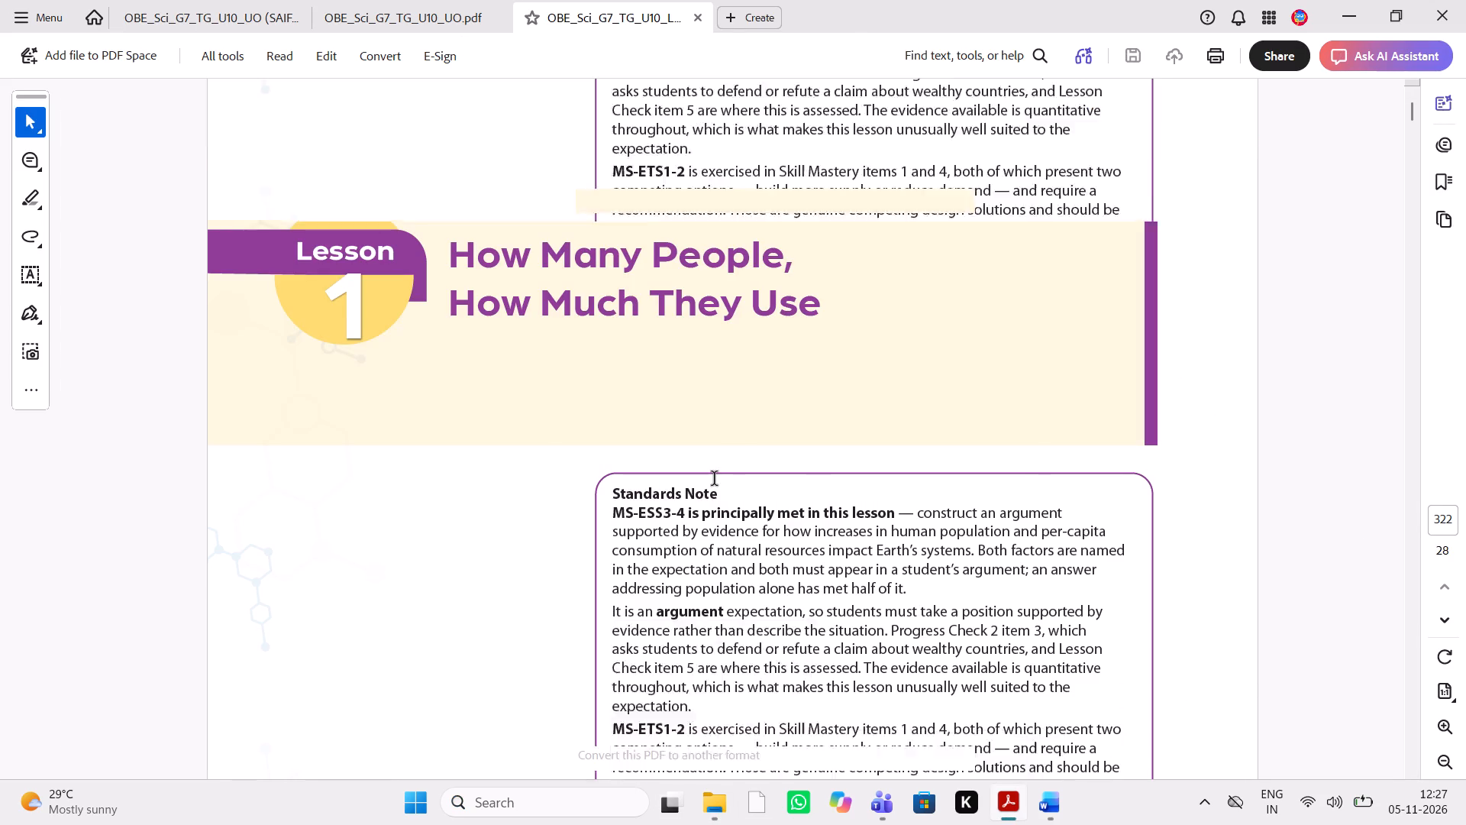
pyautogui.scroll(-4, 715, 480)
pyautogui.scroll(9, 715, 480)
pyautogui.hscroll(-1, 715, 480)
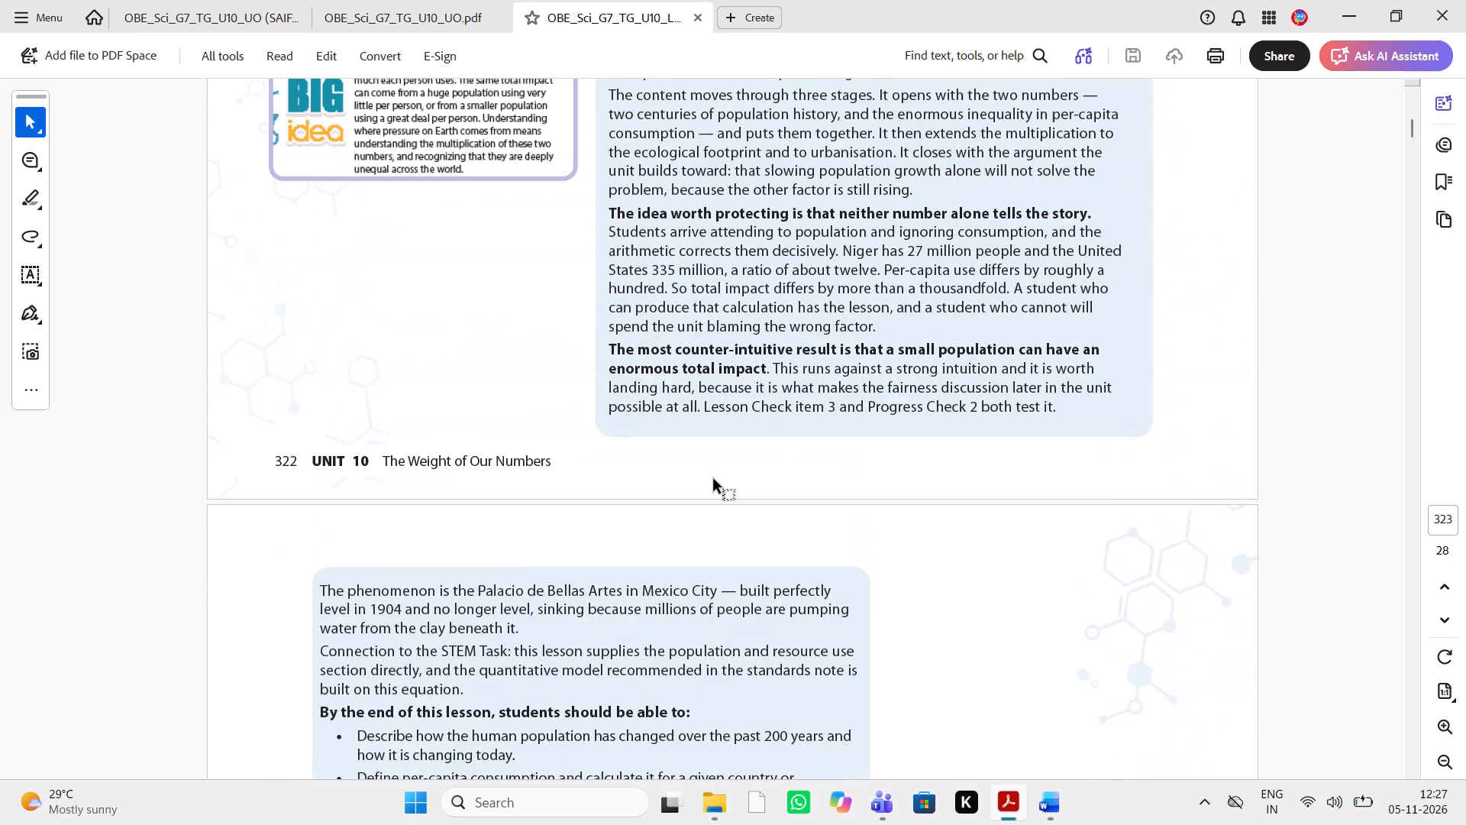
pyautogui.hscroll(-1, 715, 480)
pyautogui.click(243, 21)
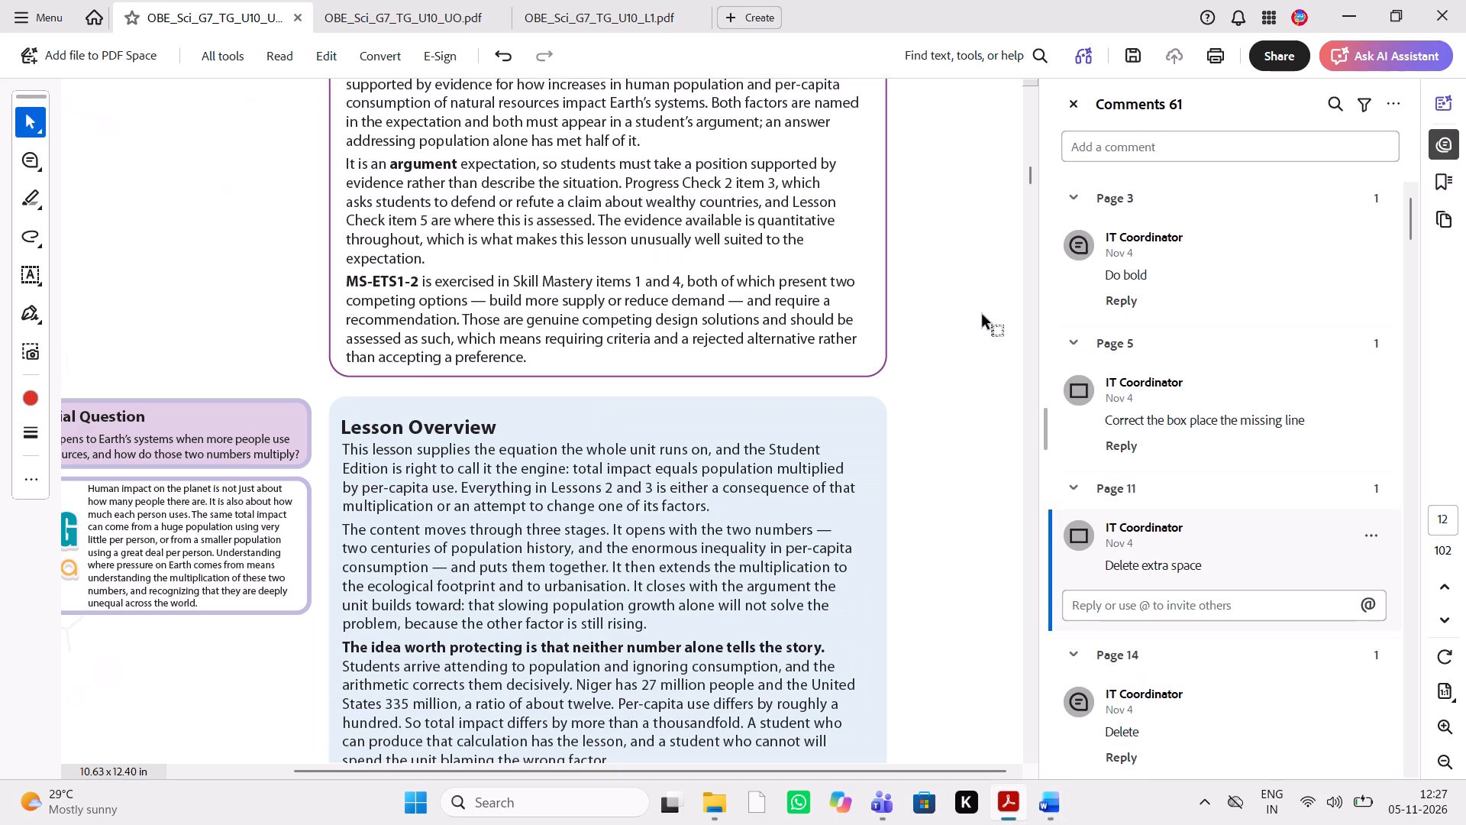
pyautogui.scroll(-2, 460, 480)
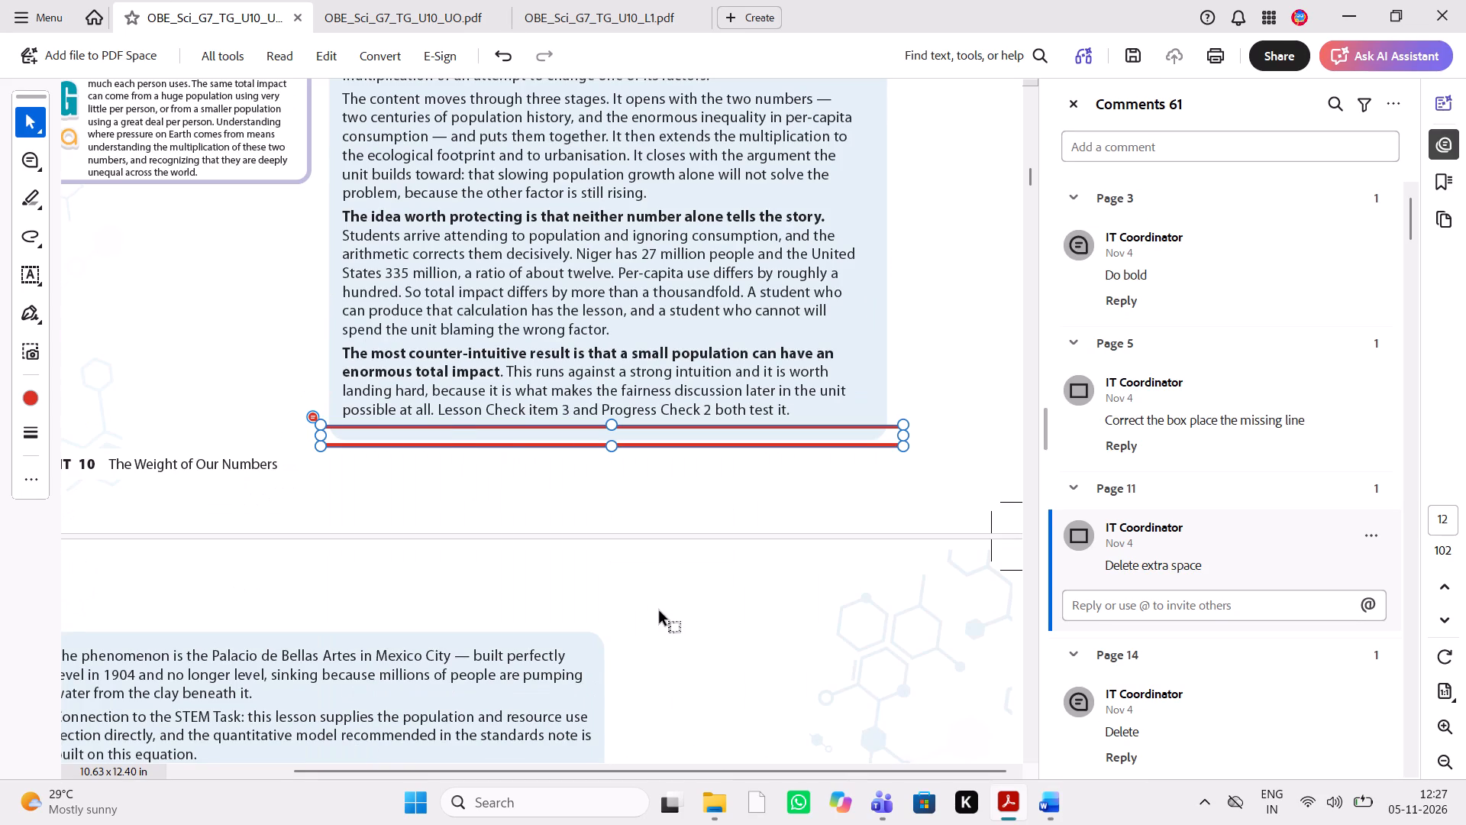
pyautogui.click(576, 32)
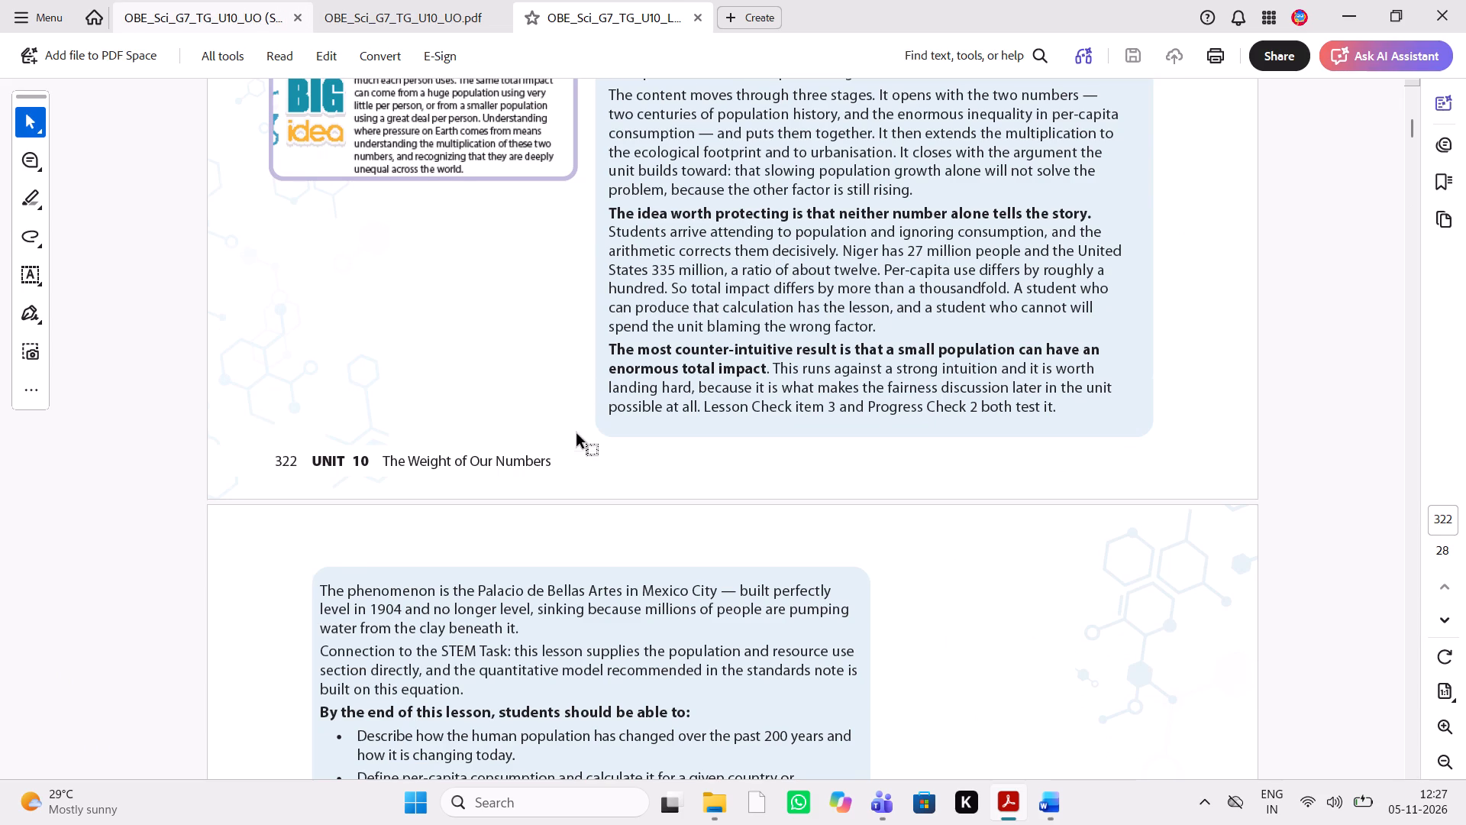
pyautogui.scroll(-2, 578, 435)
pyautogui.scroll(1, 578, 435)
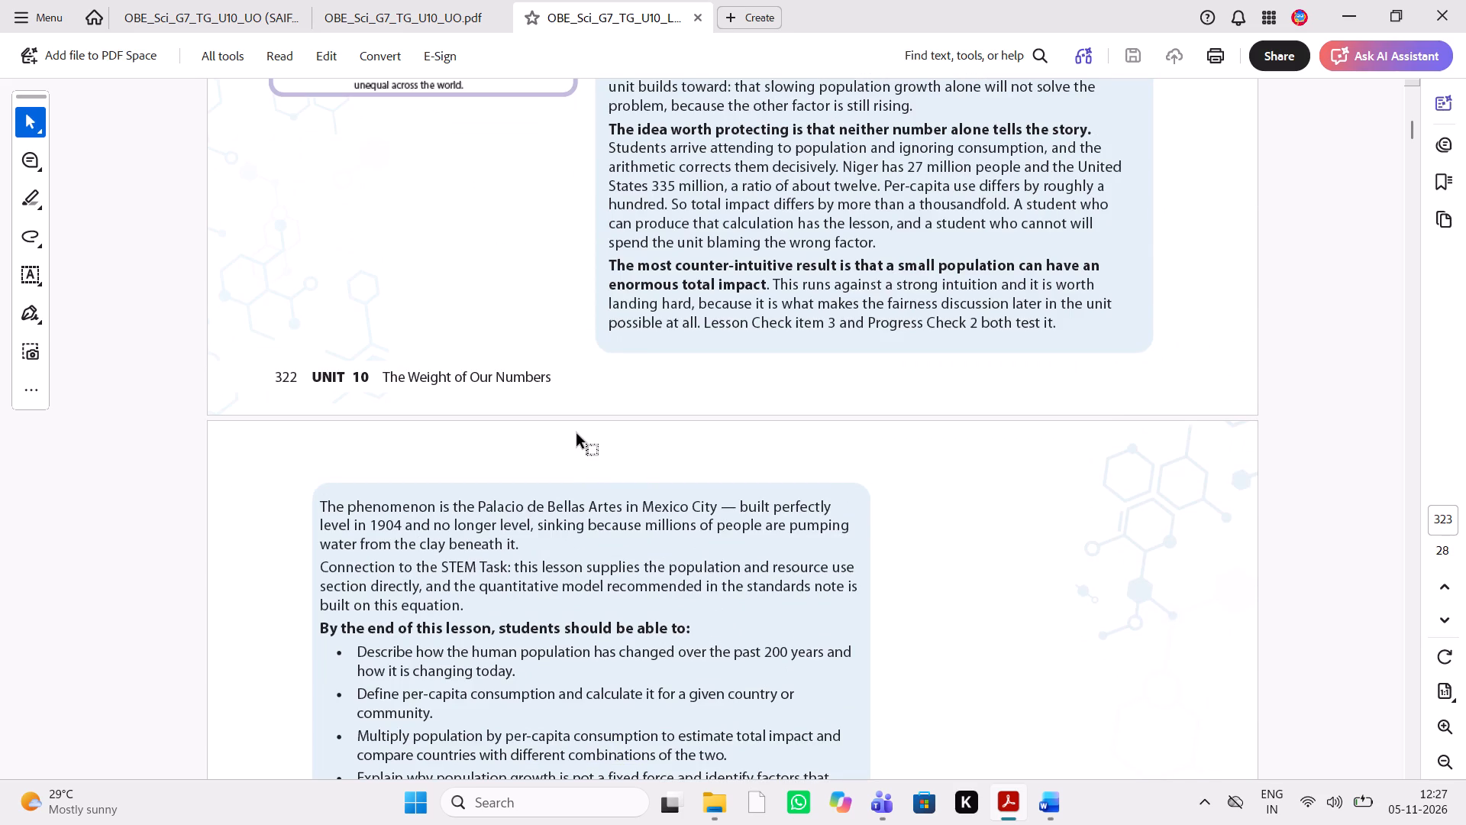
pyautogui.click(412, 18)
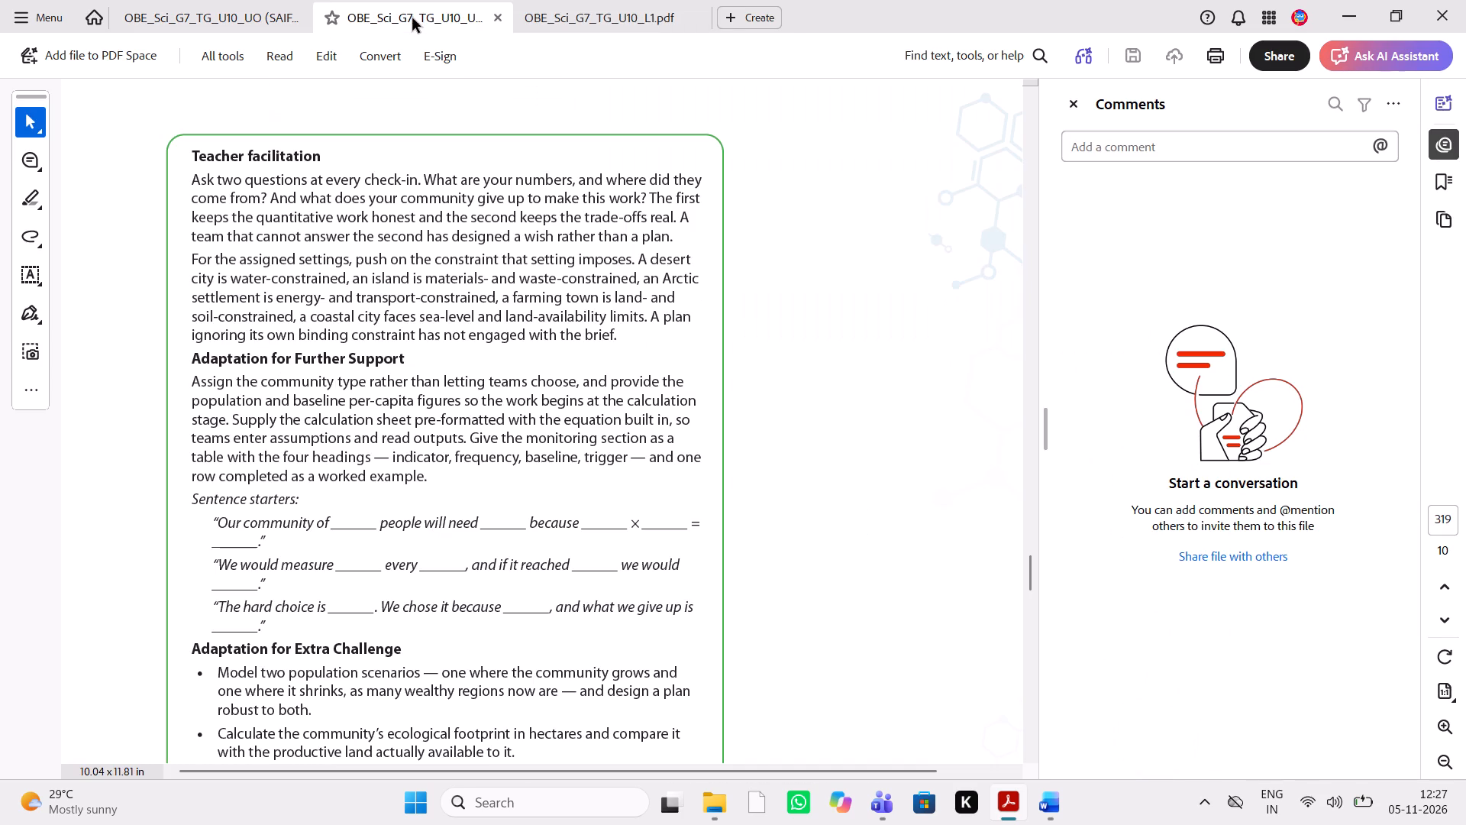
pyautogui.click(212, 28)
pyautogui.scroll(-2, 480, 522)
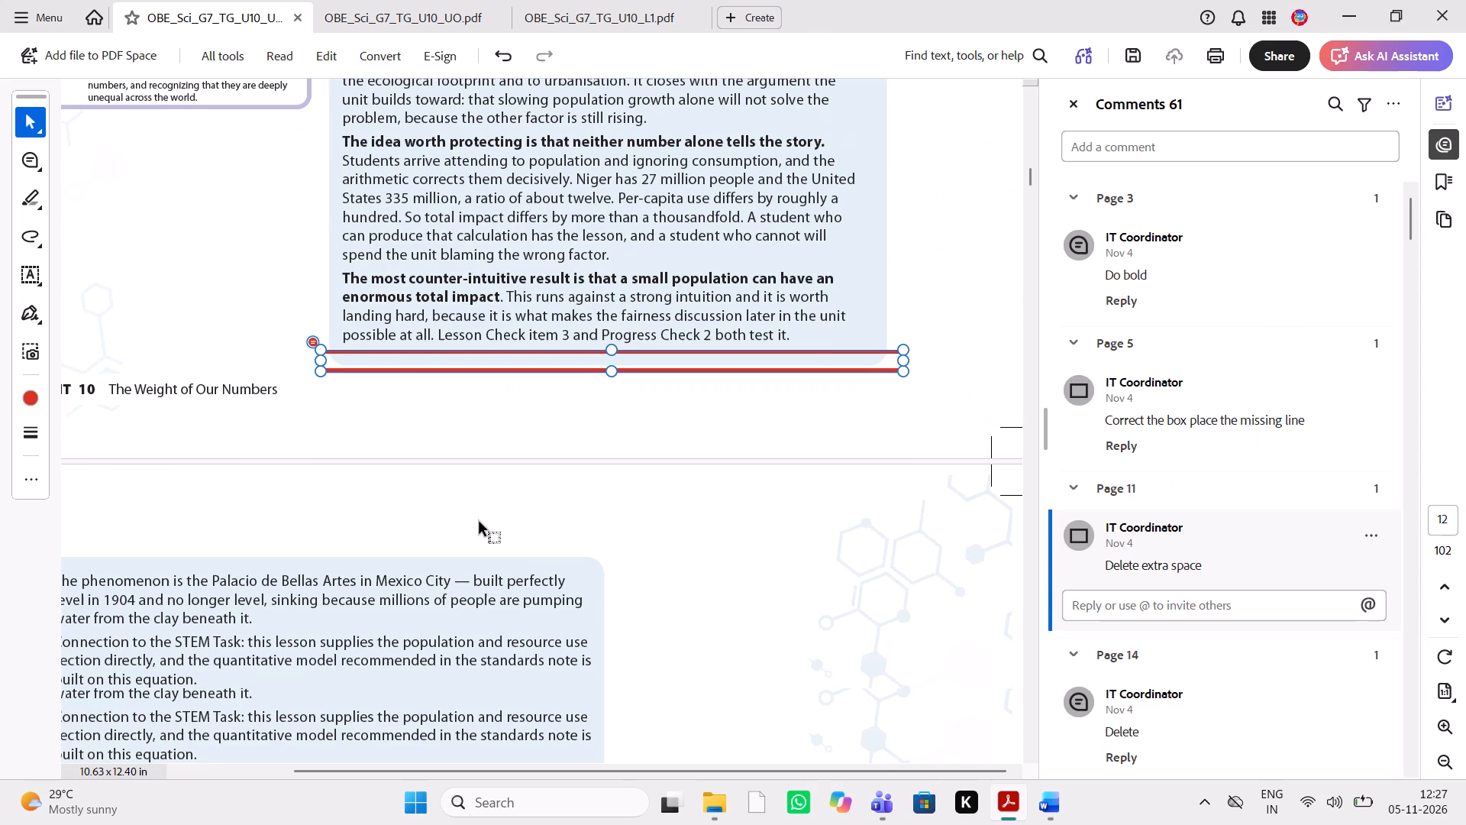
# Compare the page 14 "Delete" comment on the "Curiosity Corner:" heading text with the Palacio de Bellas Artes heading in the Lesson 1 PDF.
pyautogui.scroll(-2, 480, 522)
pyautogui.doubleClick(1171, 718)
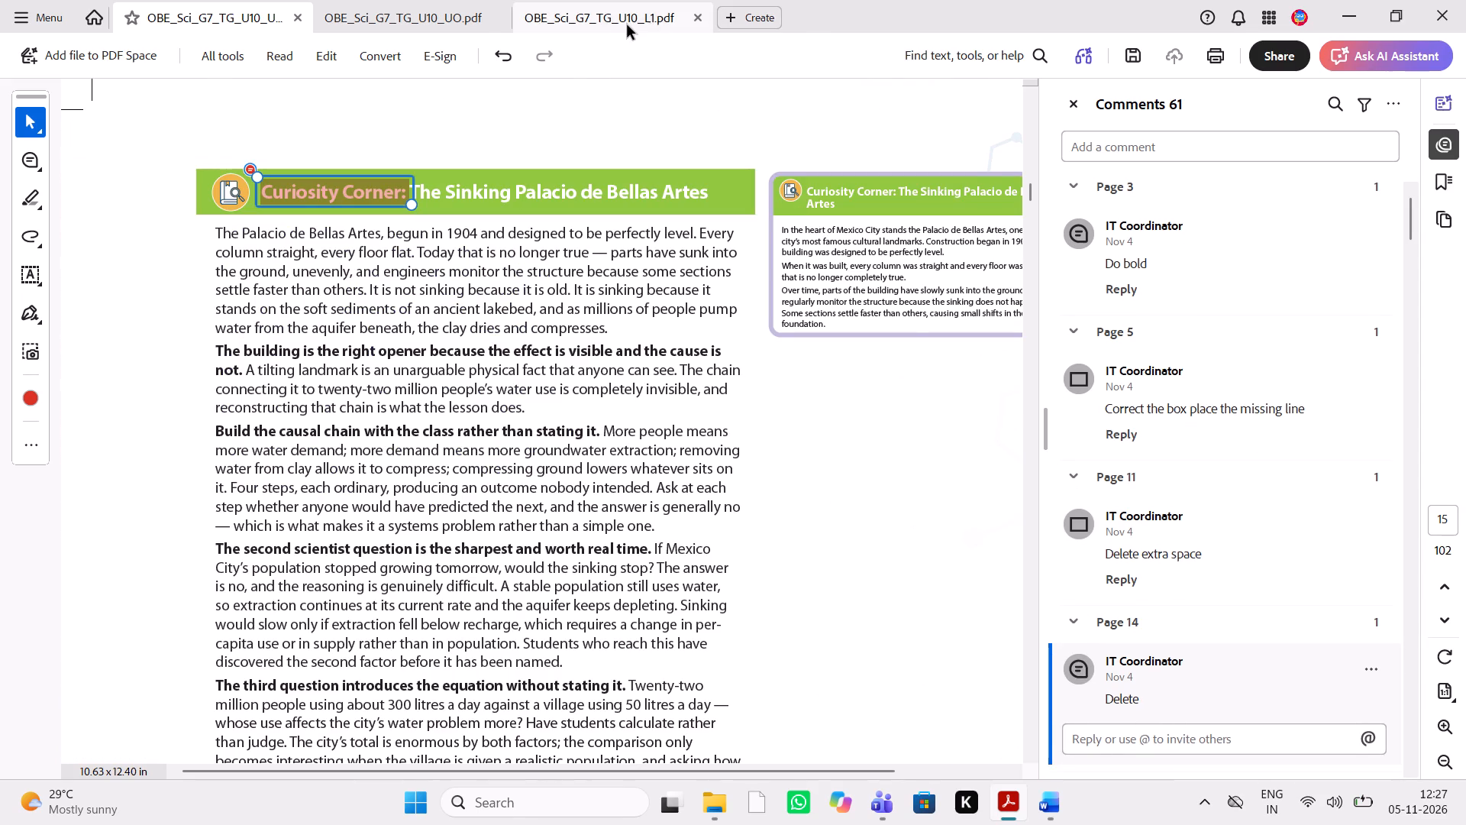
pyautogui.click(627, 25)
pyautogui.scroll(-7, 663, 493)
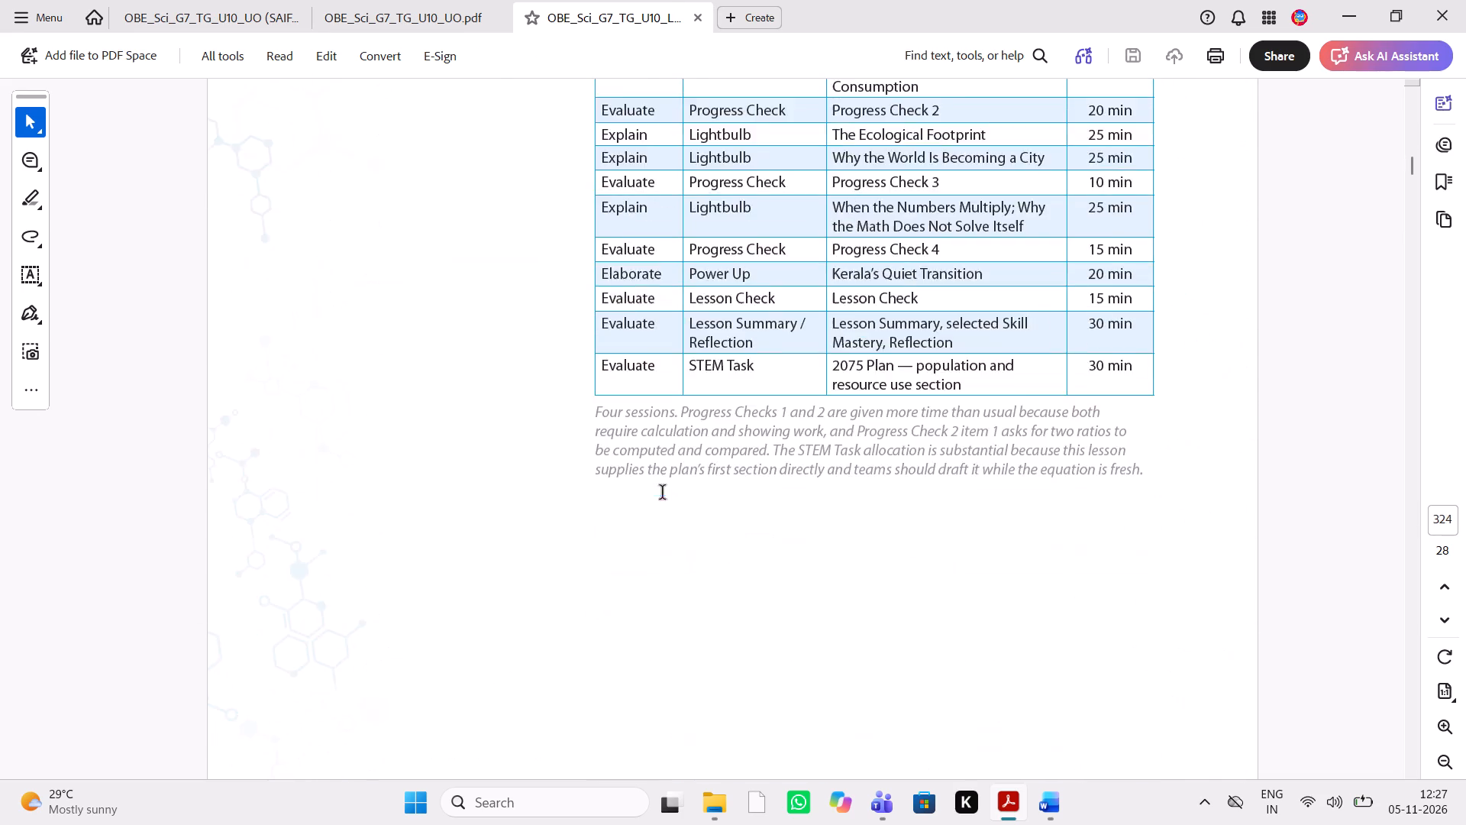
pyautogui.scroll(-2, 663, 493)
# Check the page 18 "Sb mini is missing" comment against the "Why Population Growth Is Not the Same Everywhere" section in the Lesson 1 PDF.
pyautogui.click(236, 15)
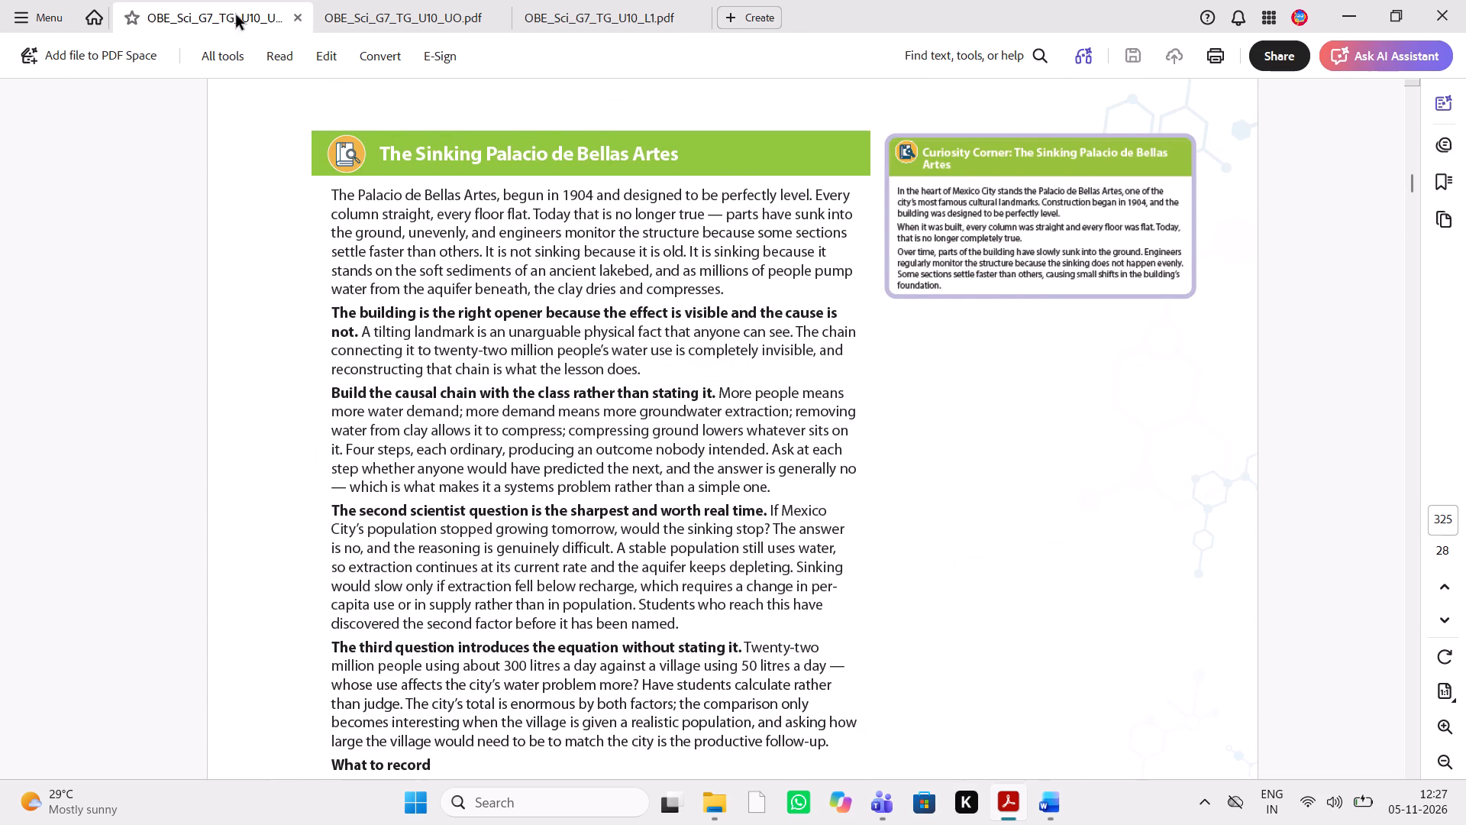
pyautogui.scroll(-1, 1178, 616)
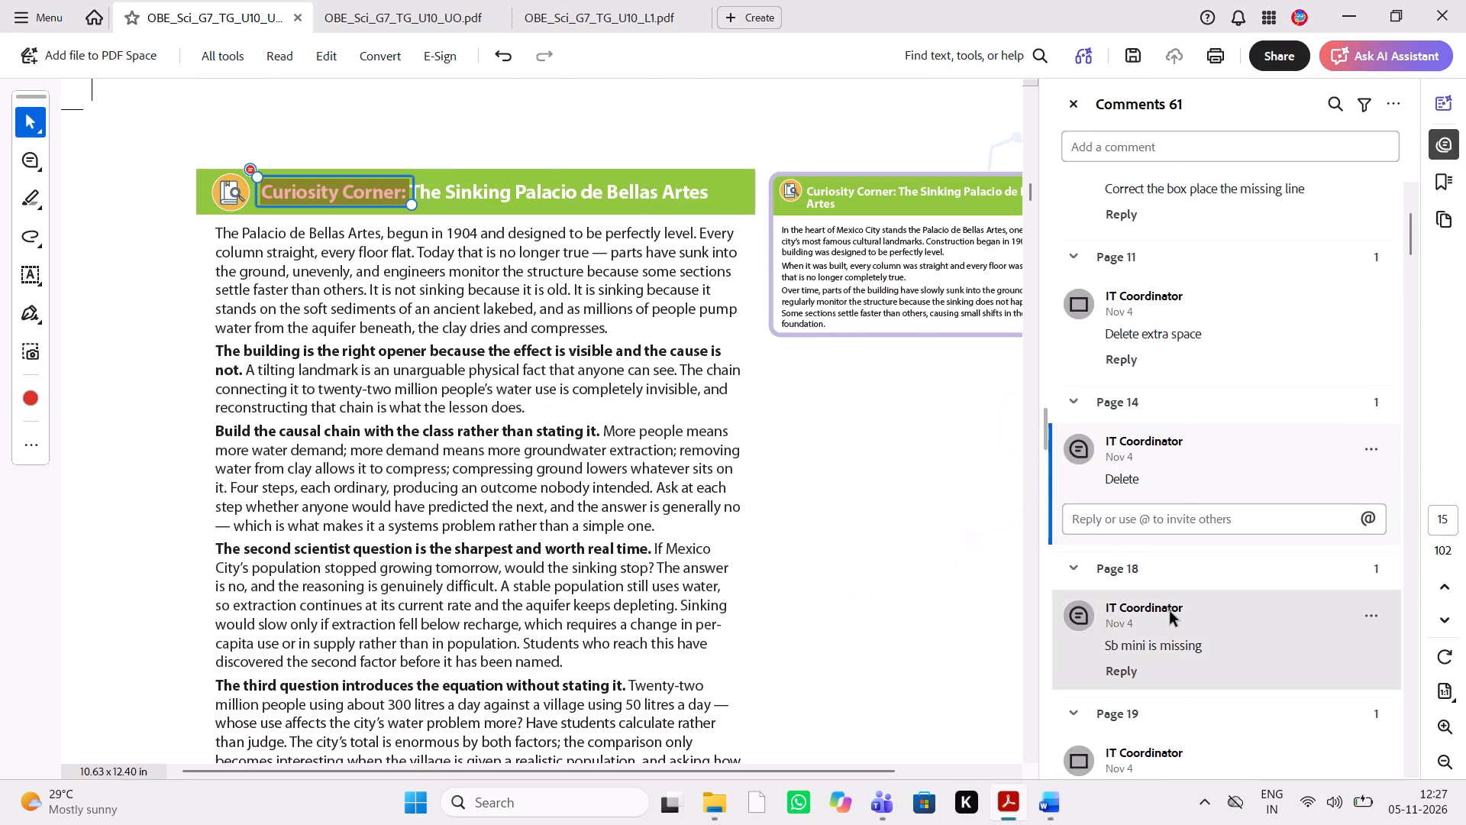
pyautogui.click(1170, 612)
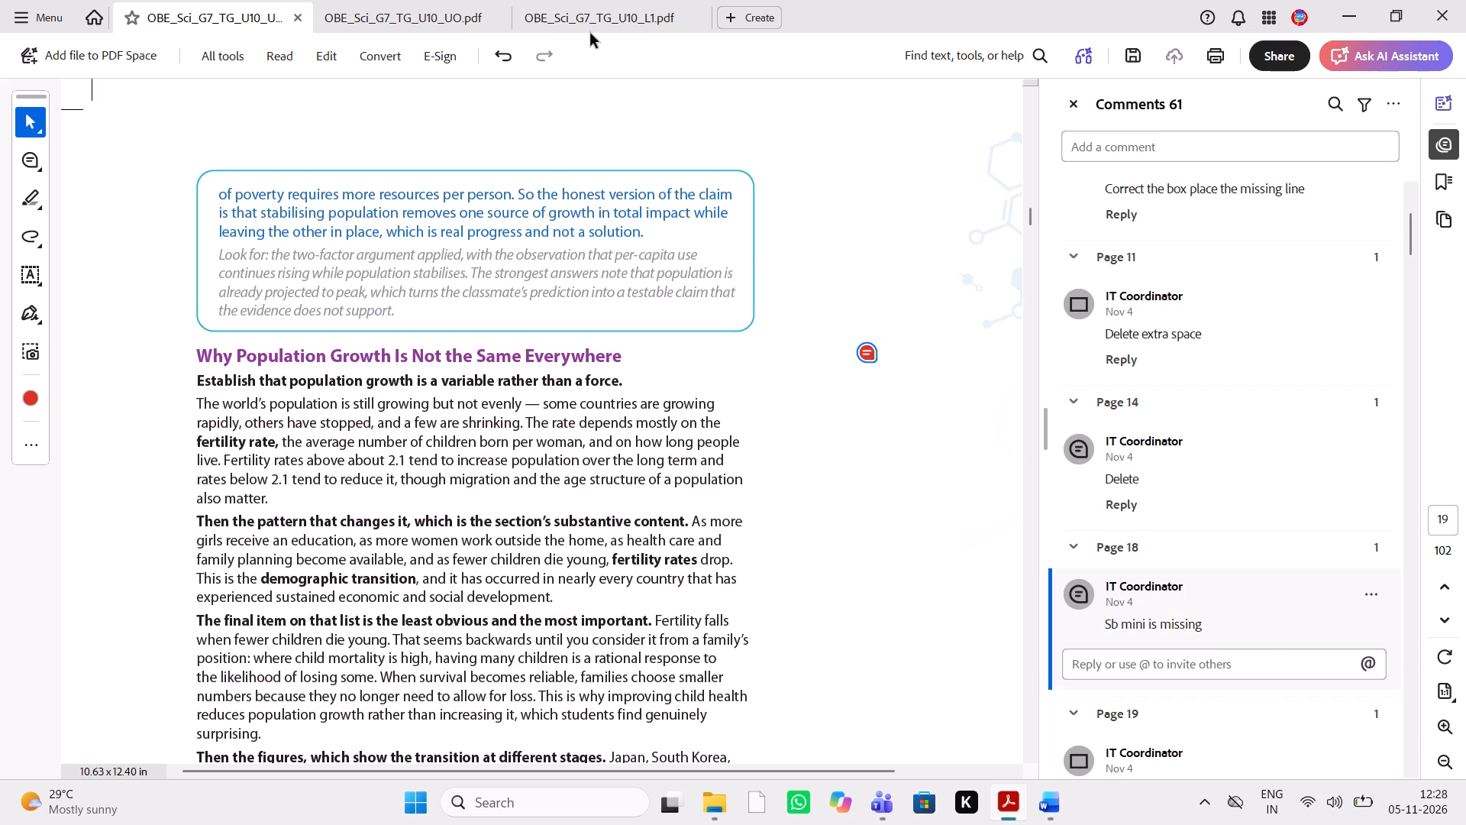
pyautogui.click(628, 8)
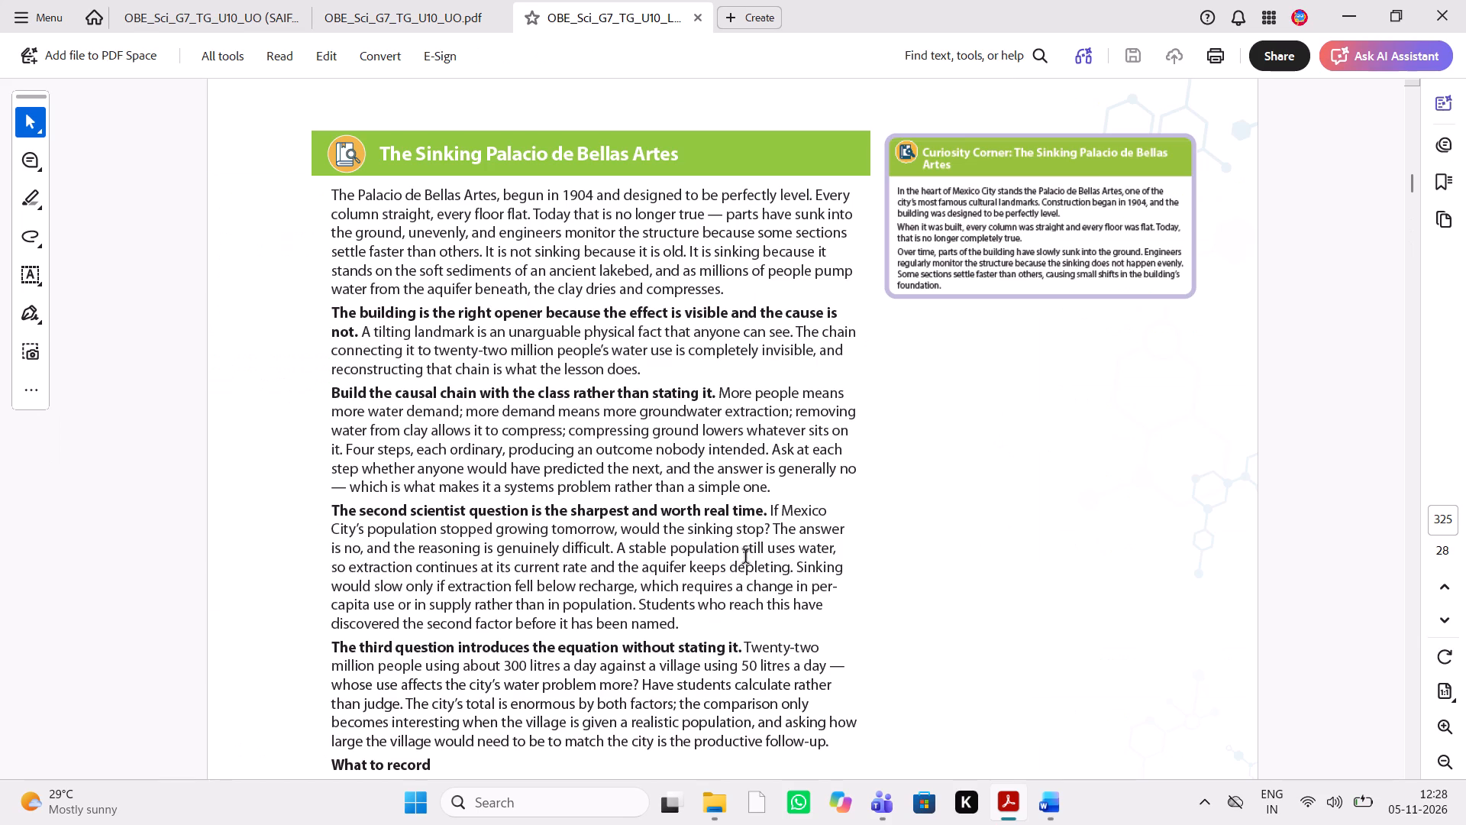
pyautogui.scroll(-13, 746, 558)
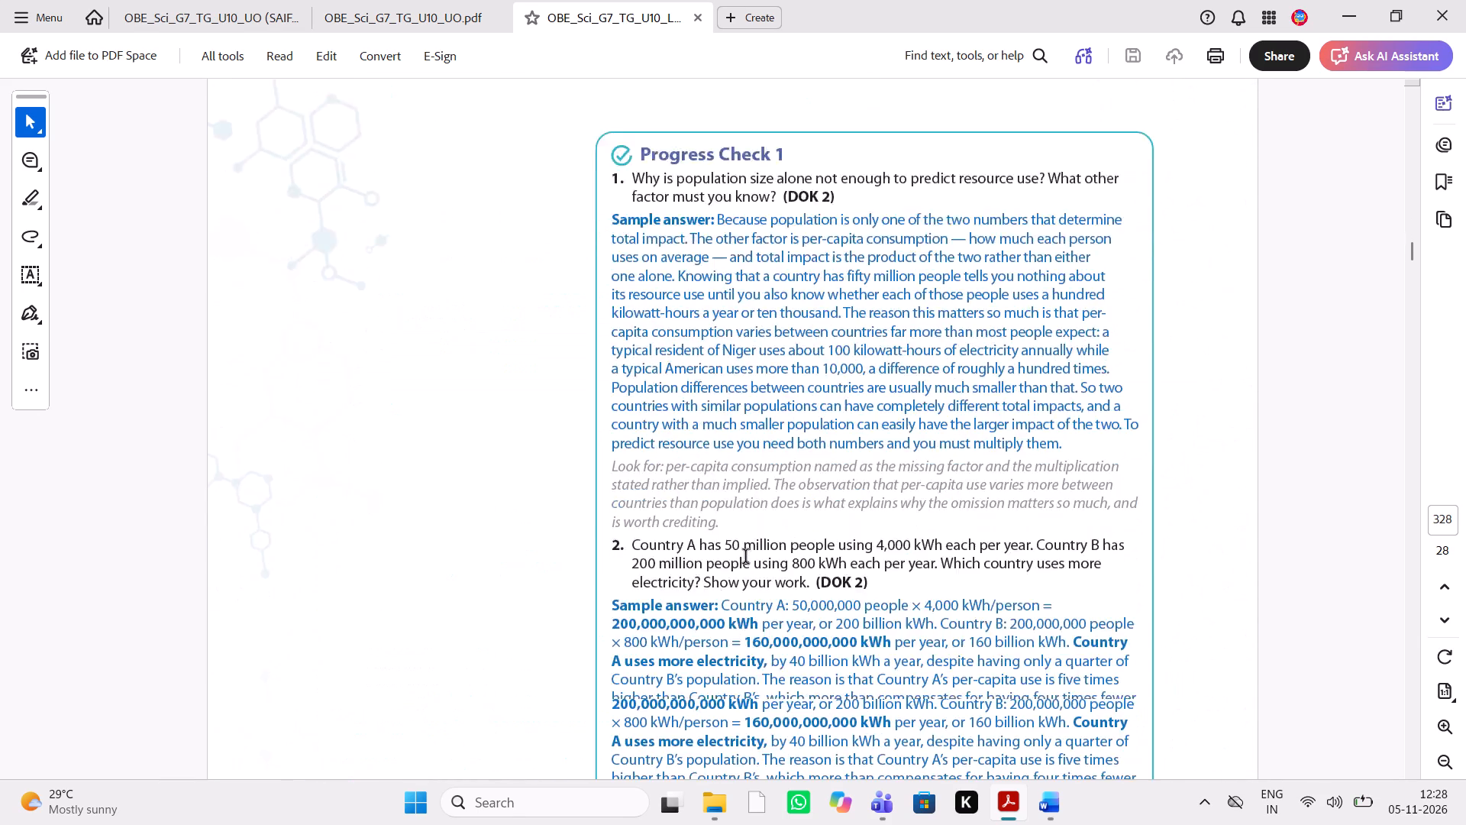
pyautogui.scroll(-6, 746, 558)
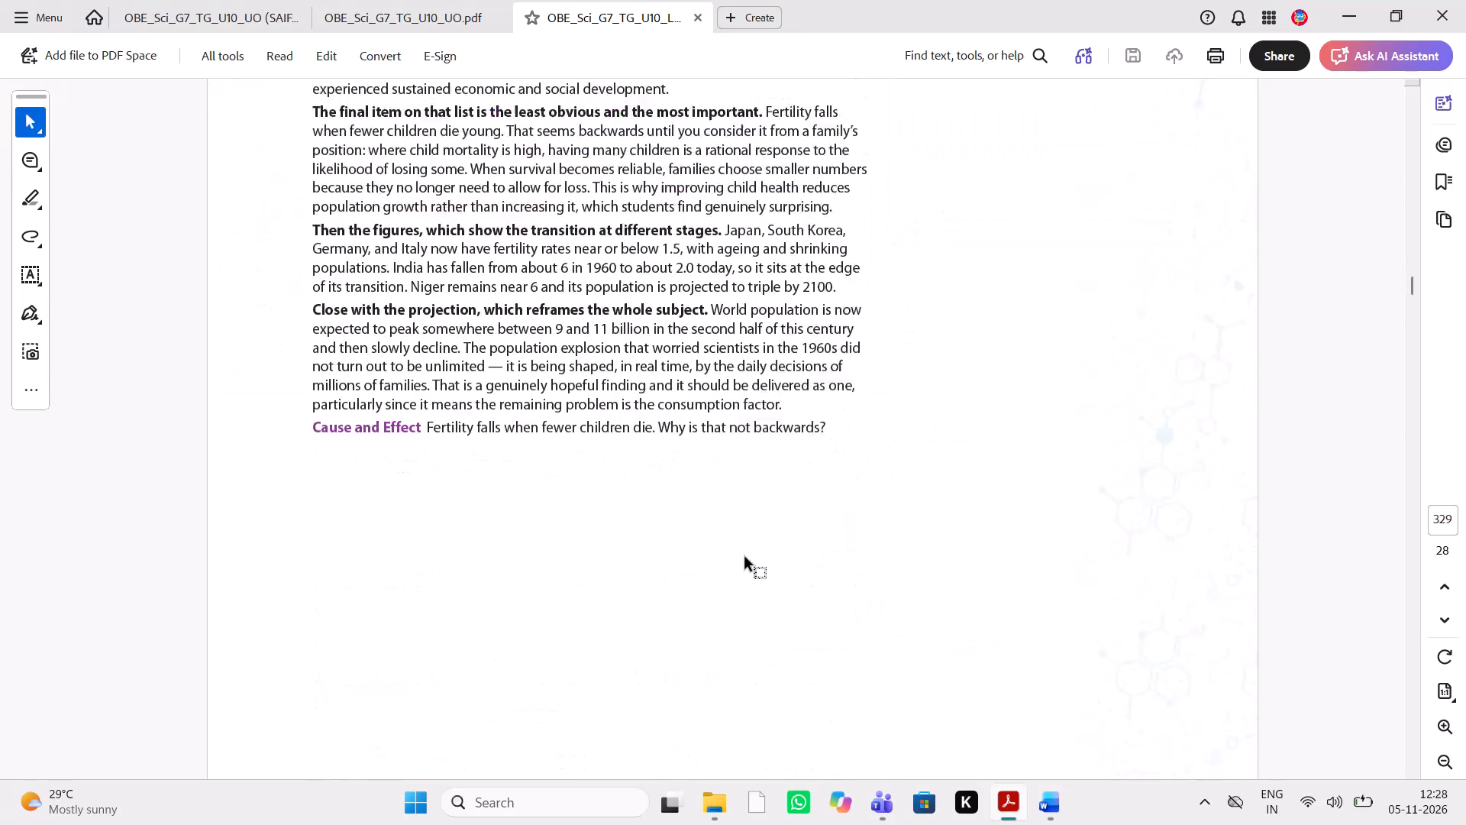
pyautogui.scroll(-4, 746, 558)
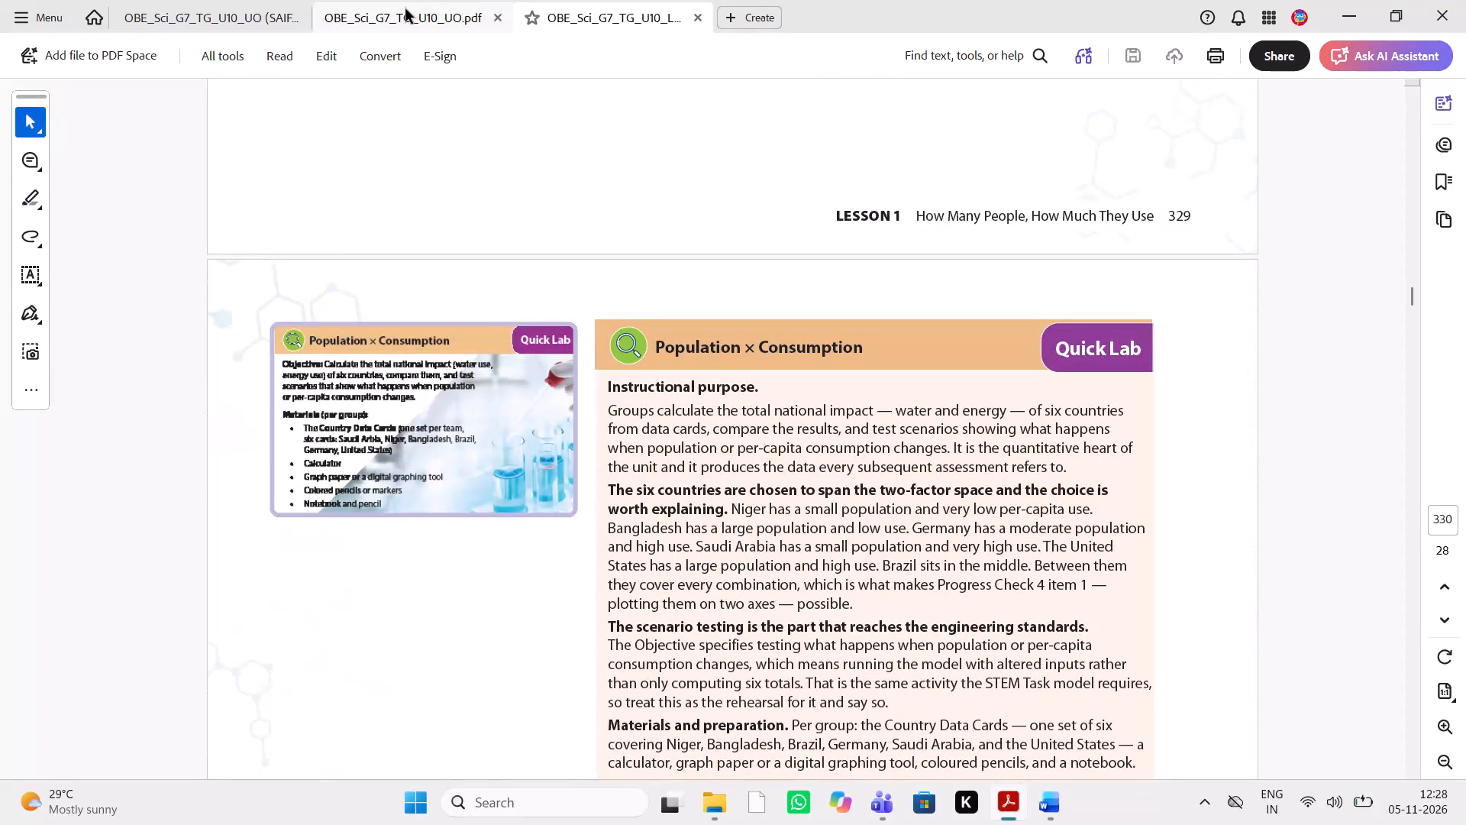
pyautogui.click(405, 9)
pyautogui.click(244, 15)
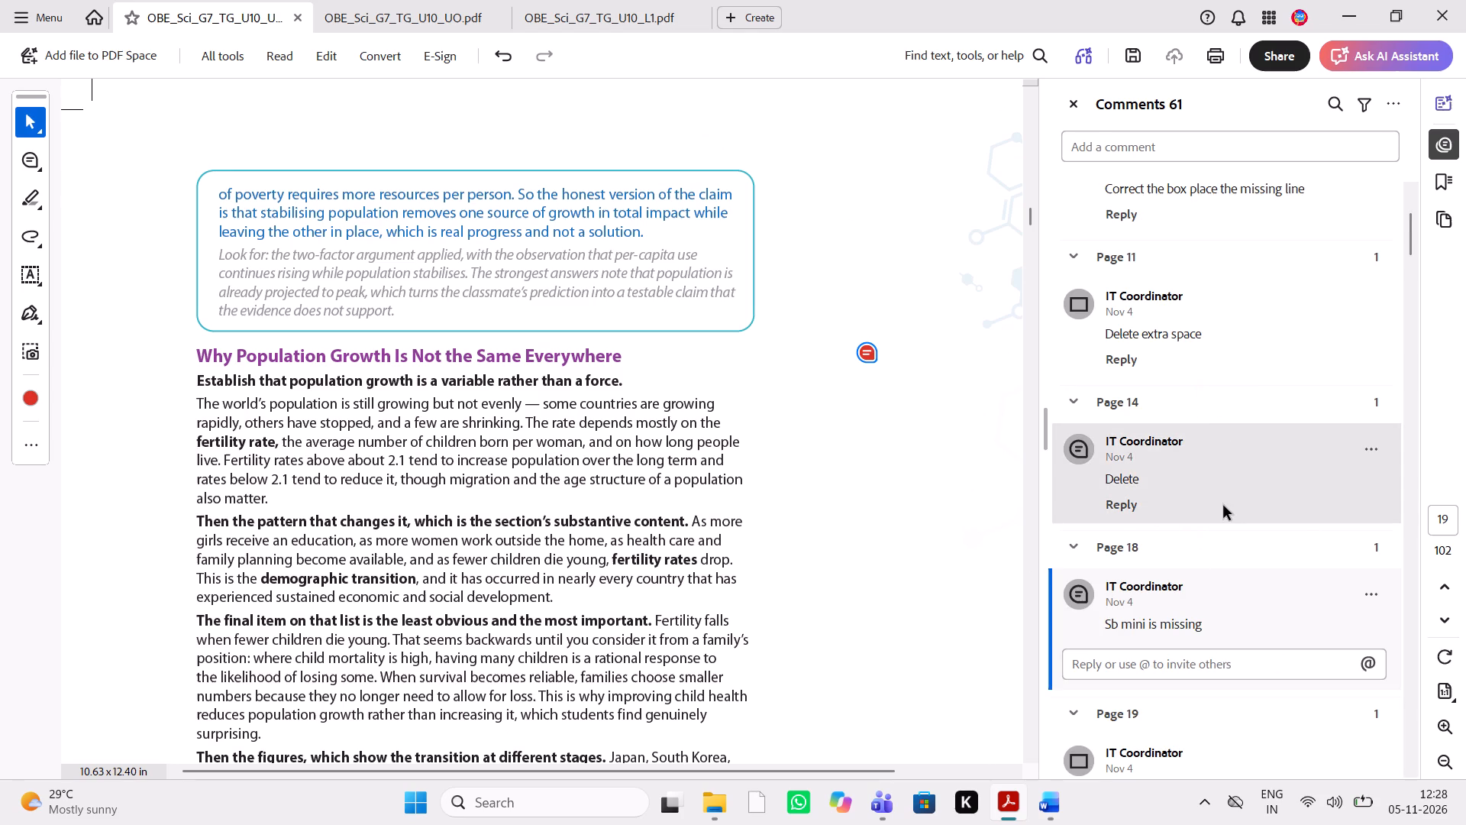
pyautogui.scroll(-1, 1223, 506)
# Close the unit opener file OBE_Sci_G7_TG_U10_UO.pdf.
pyautogui.click(426, 15)
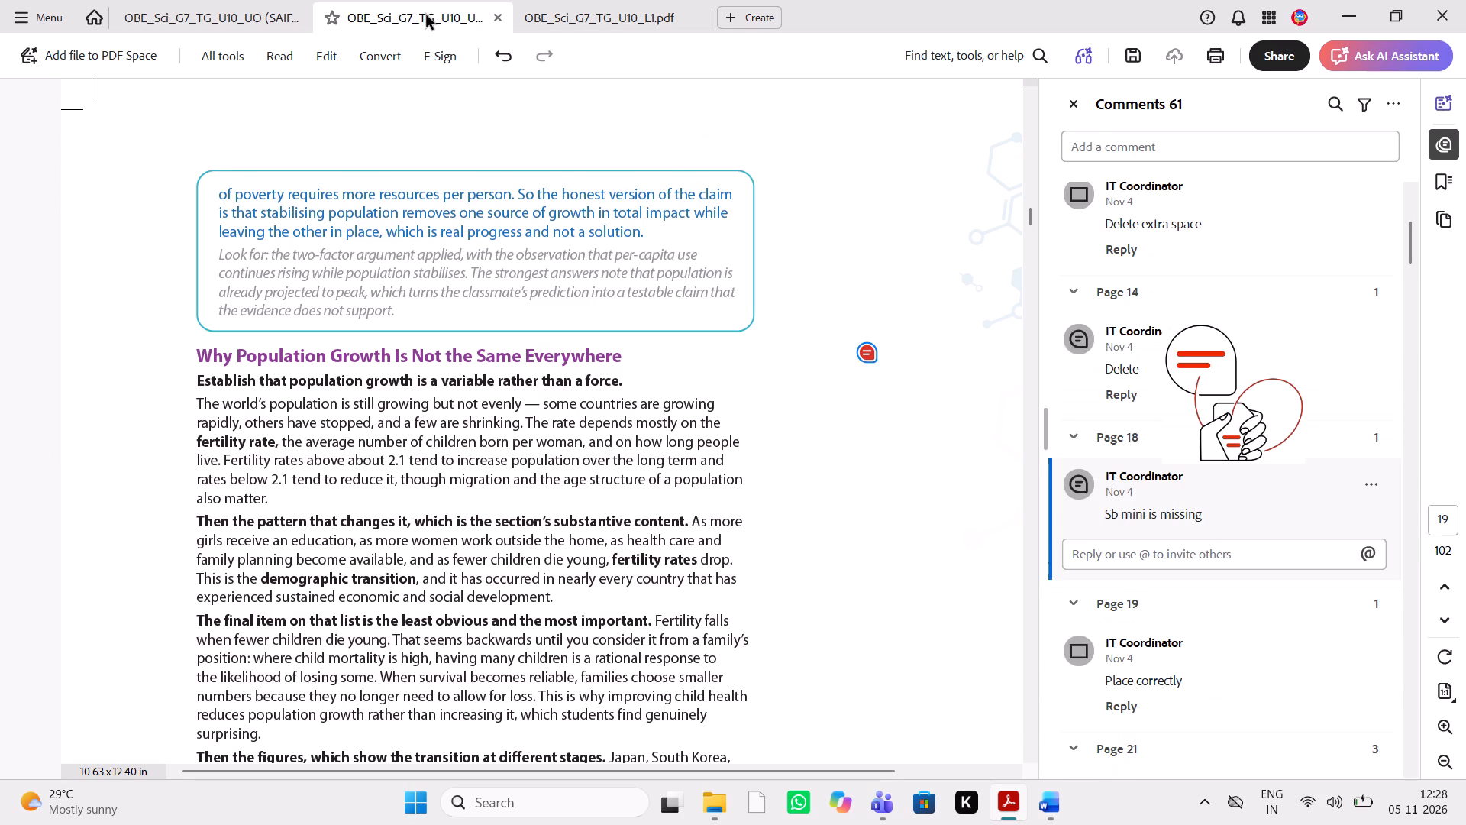
pyautogui.click(496, 17)
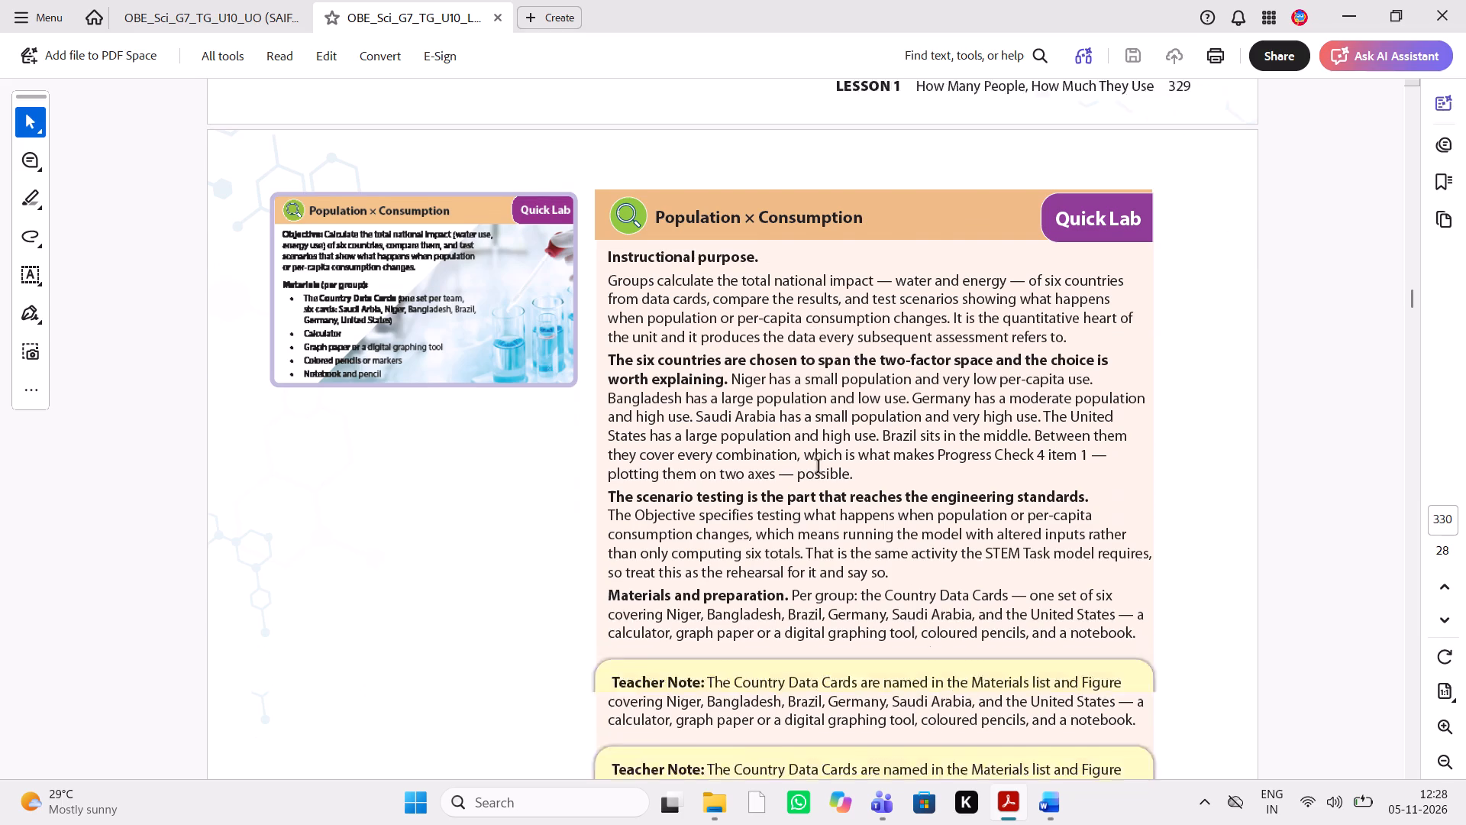
# Recheck the student-book mini beside "Why Population Growth Is Not the Same Everywhere" and delete the page 18 "Sb mini is missing" comment.
pyautogui.scroll(3, 819, 467)
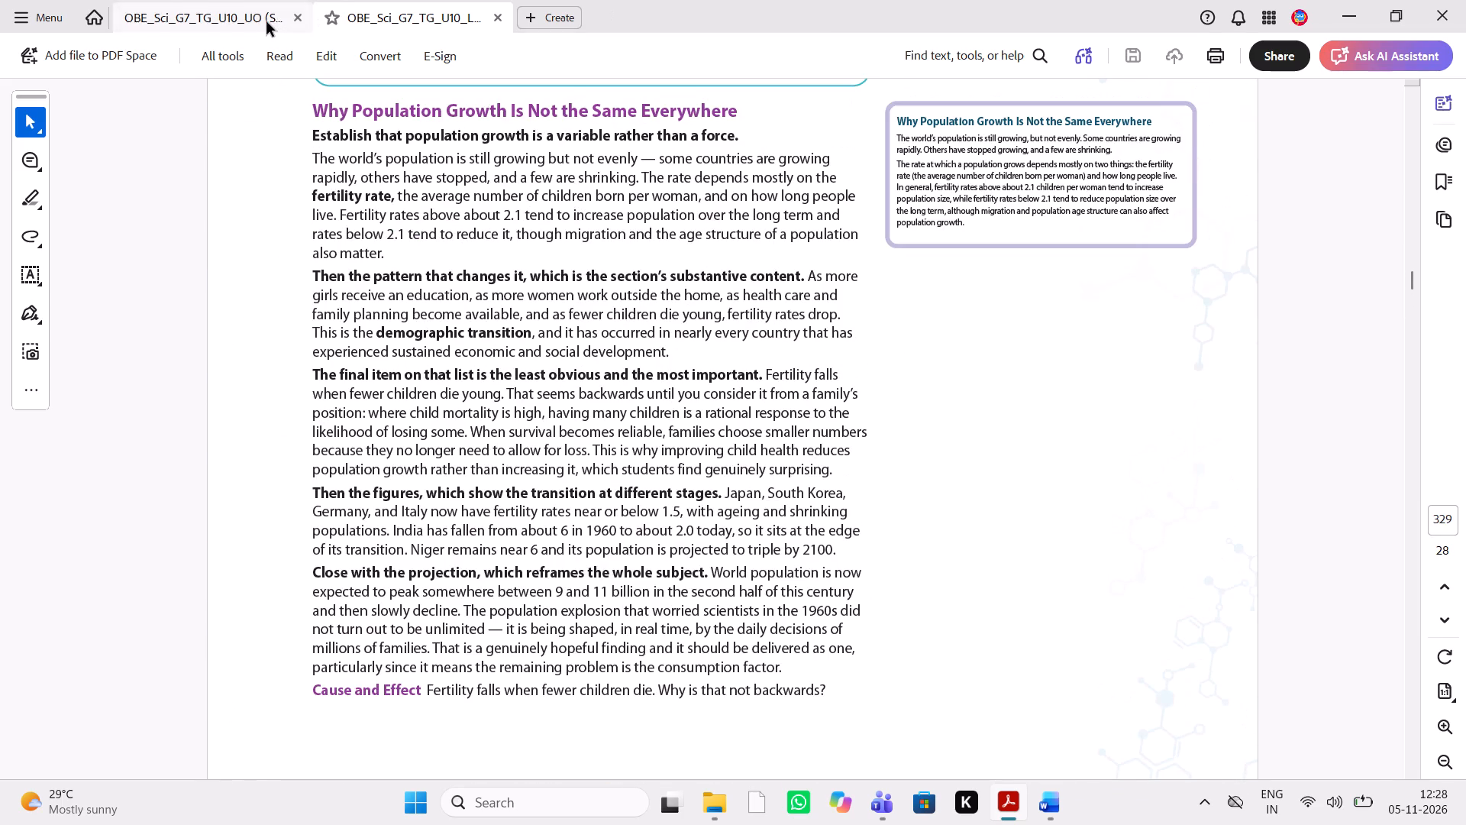
pyautogui.click(264, 22)
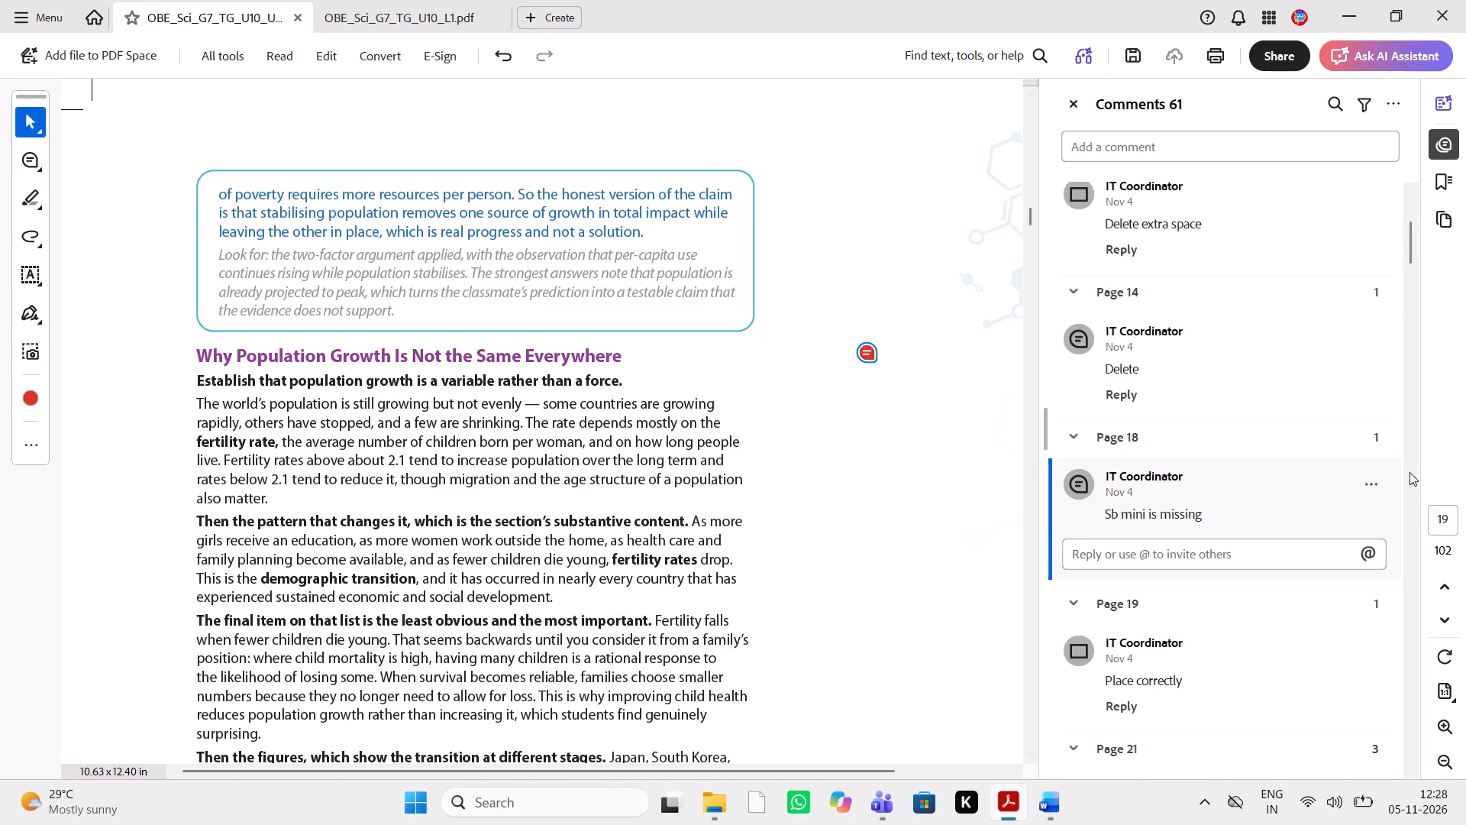
pyautogui.click(1369, 482)
pyautogui.click(1365, 556)
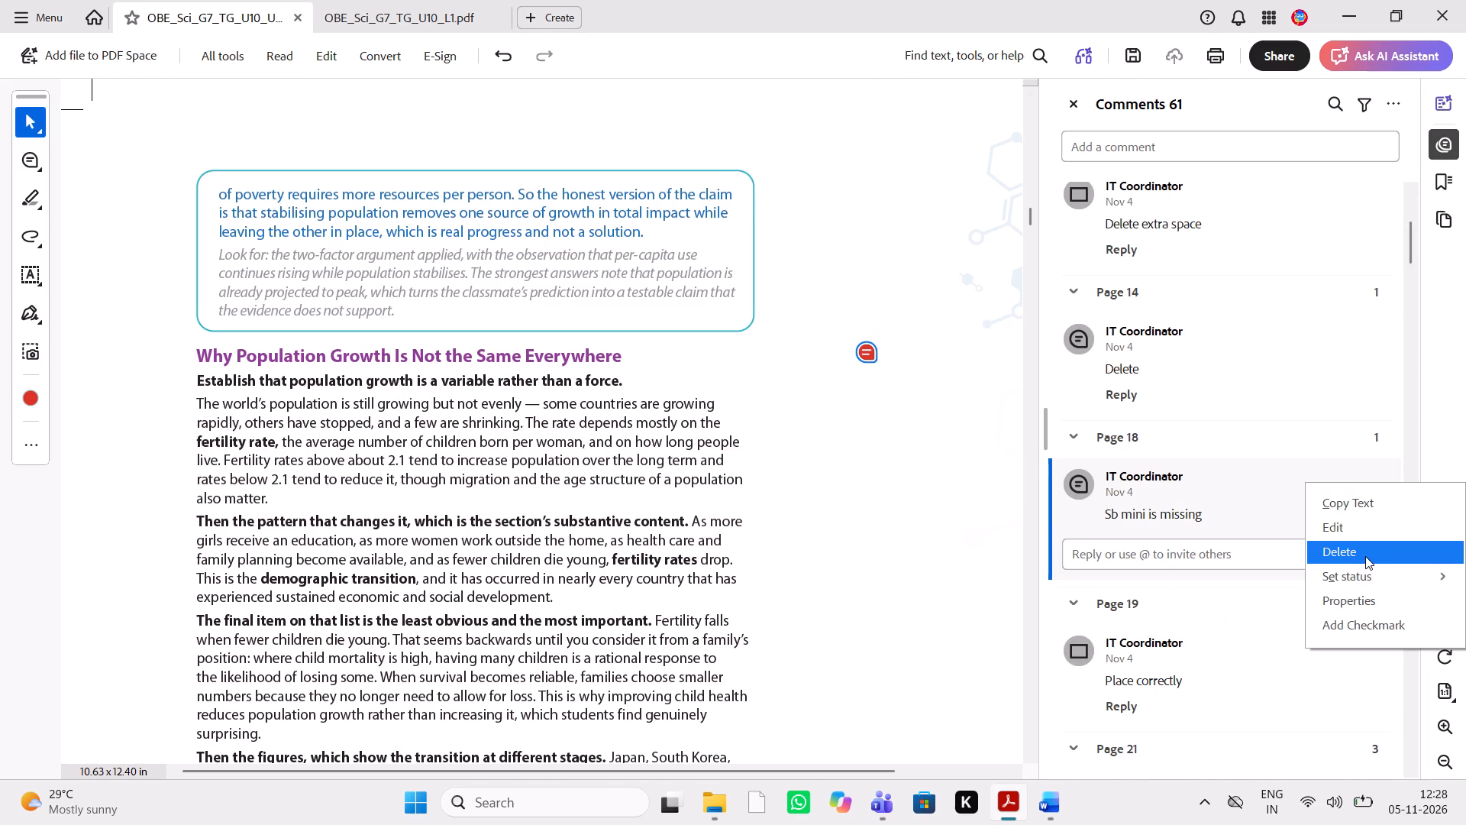
# Delete the page 14 "Delete" comment on the "Curiosity Corner:" heading text in the QC-commented PDF.
pyautogui.click(1203, 358)
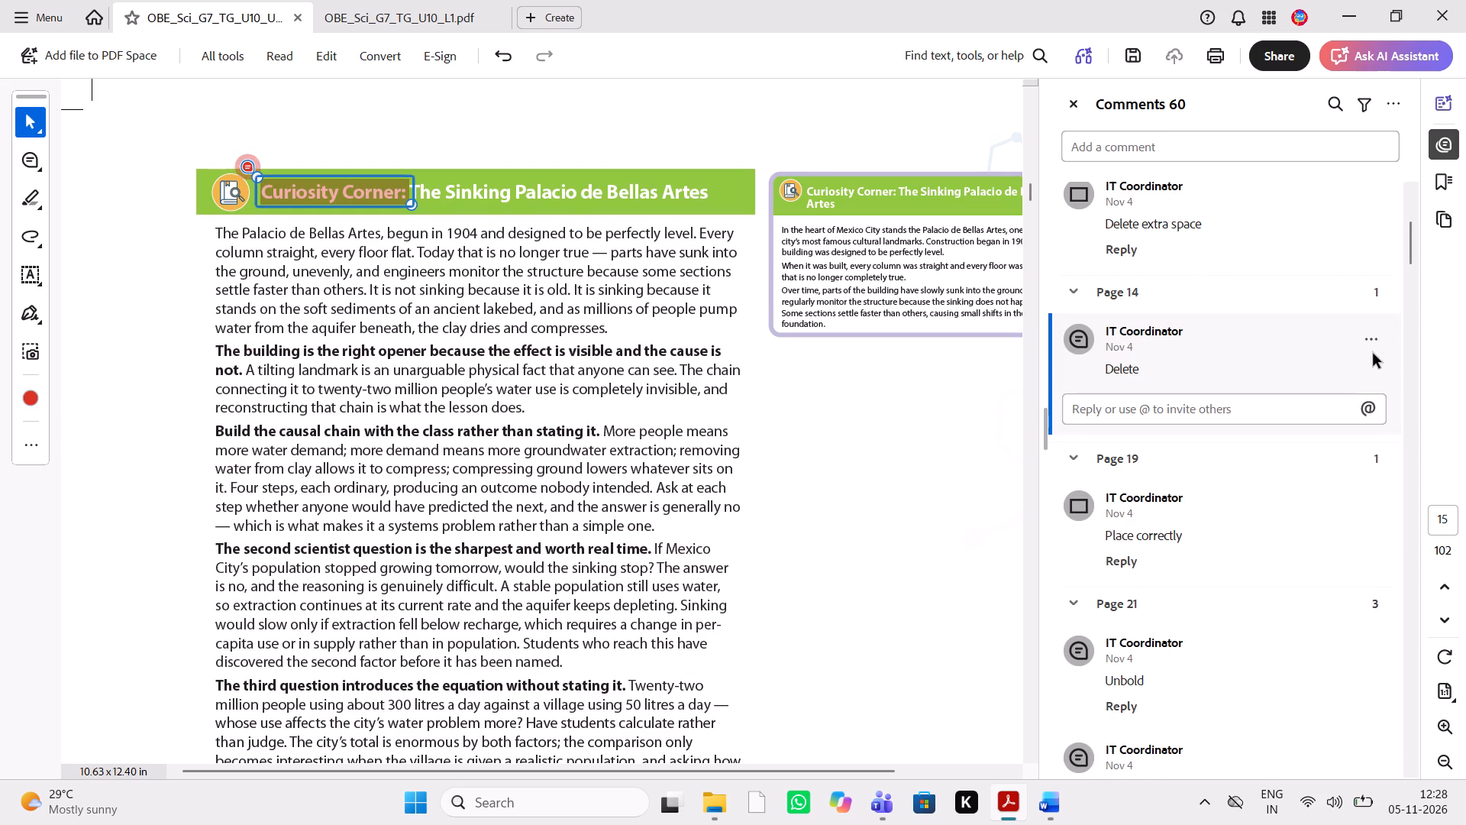
pyautogui.click(1369, 349)
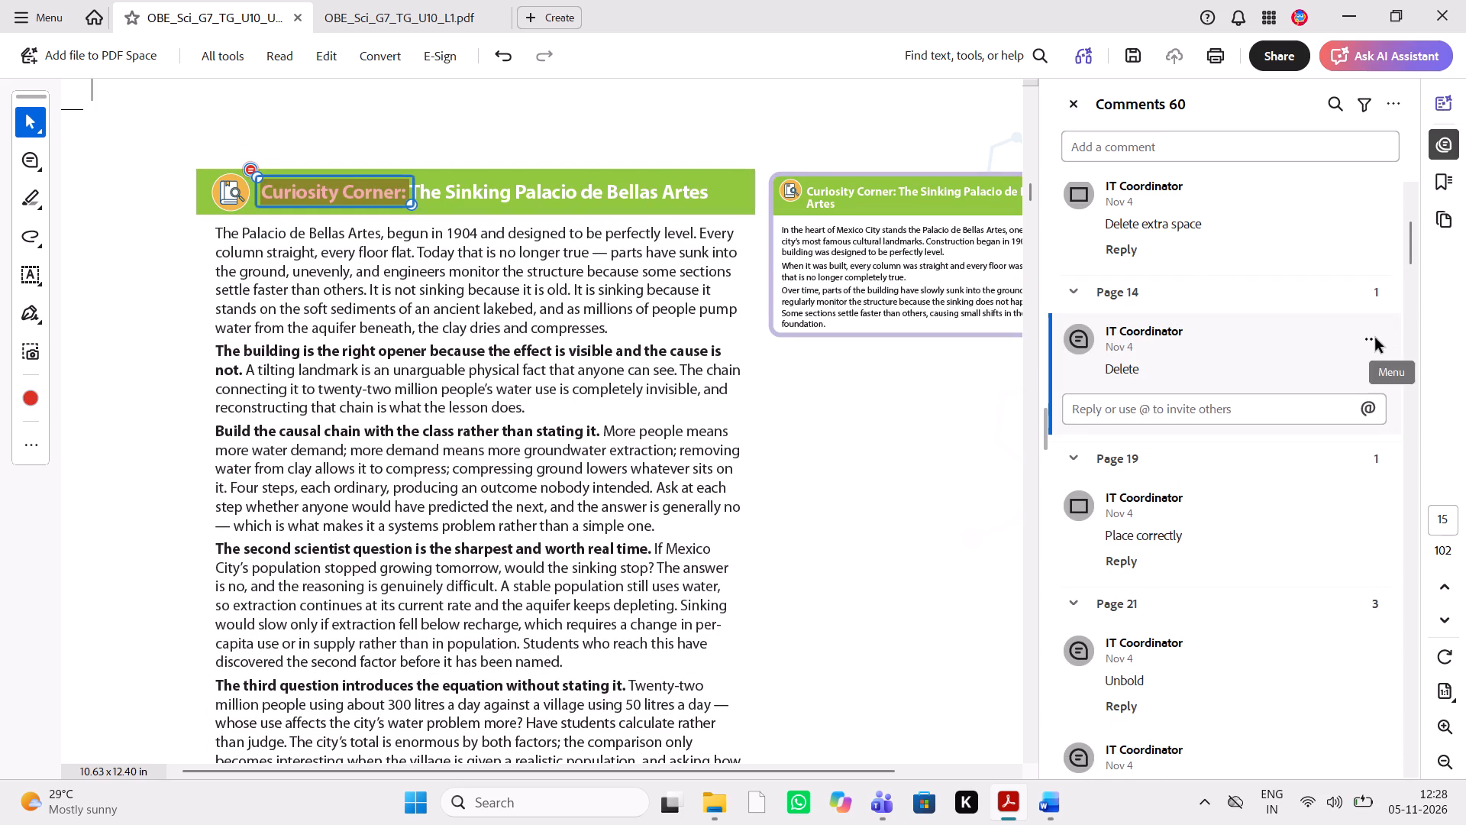
pyautogui.click(1375, 338)
pyautogui.click(1364, 406)
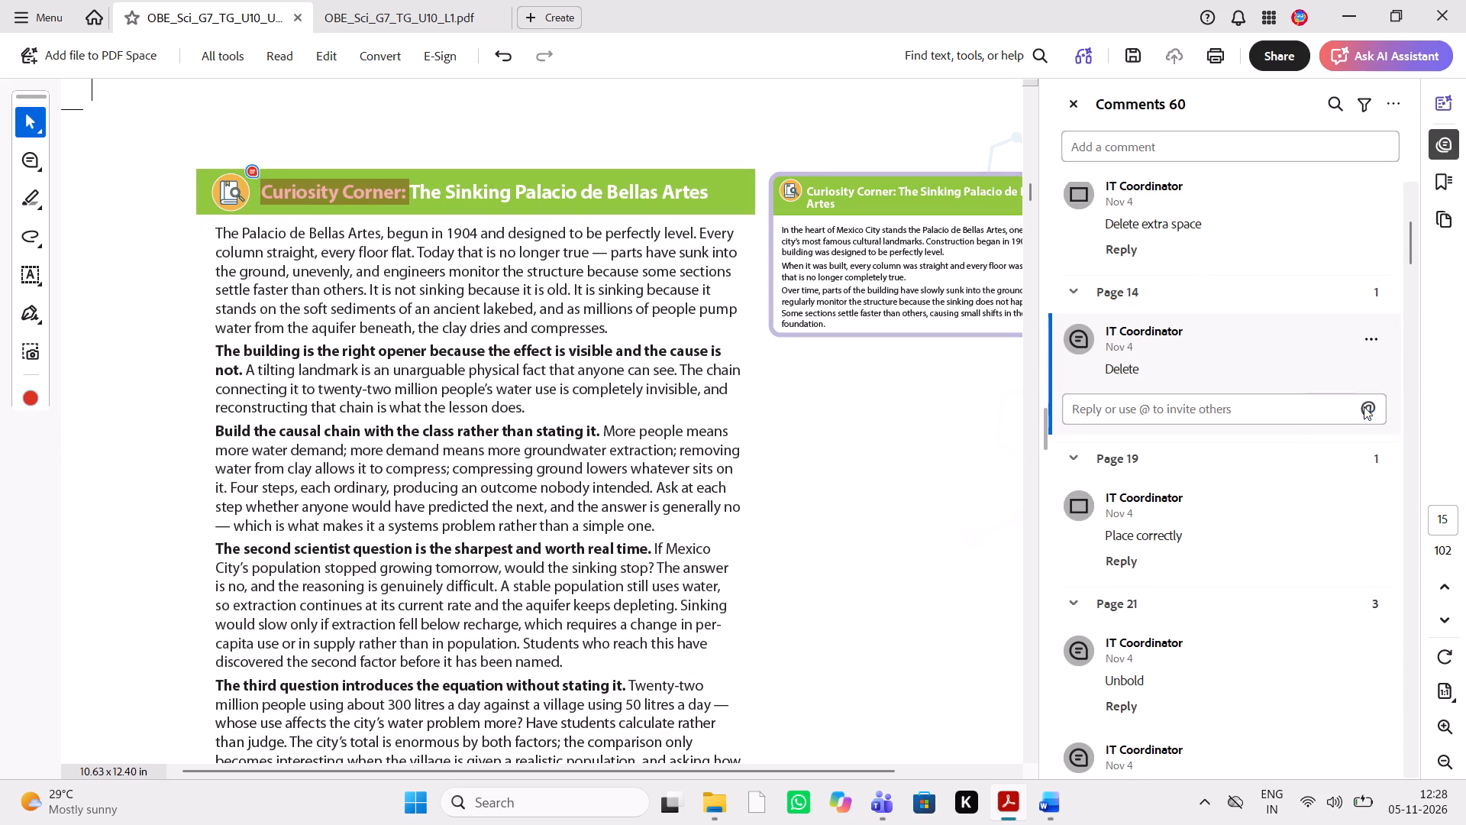
# Revisit the page 11 "Delete extra space" and page 5 missing-line comments in the QC-commented PDF.
pyautogui.click(1178, 215)
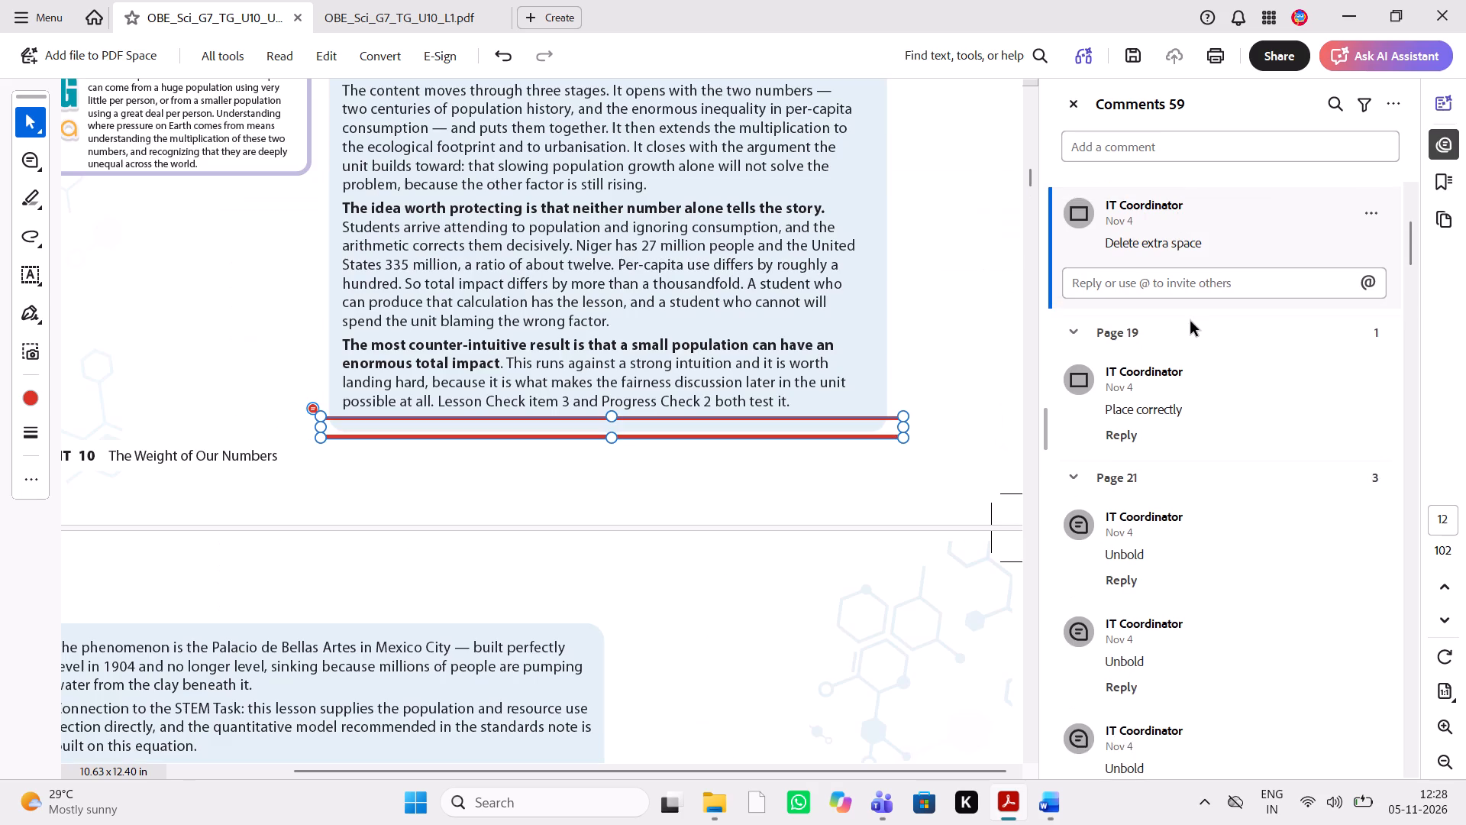
pyautogui.scroll(1, 1190, 322)
pyautogui.click(1198, 245)
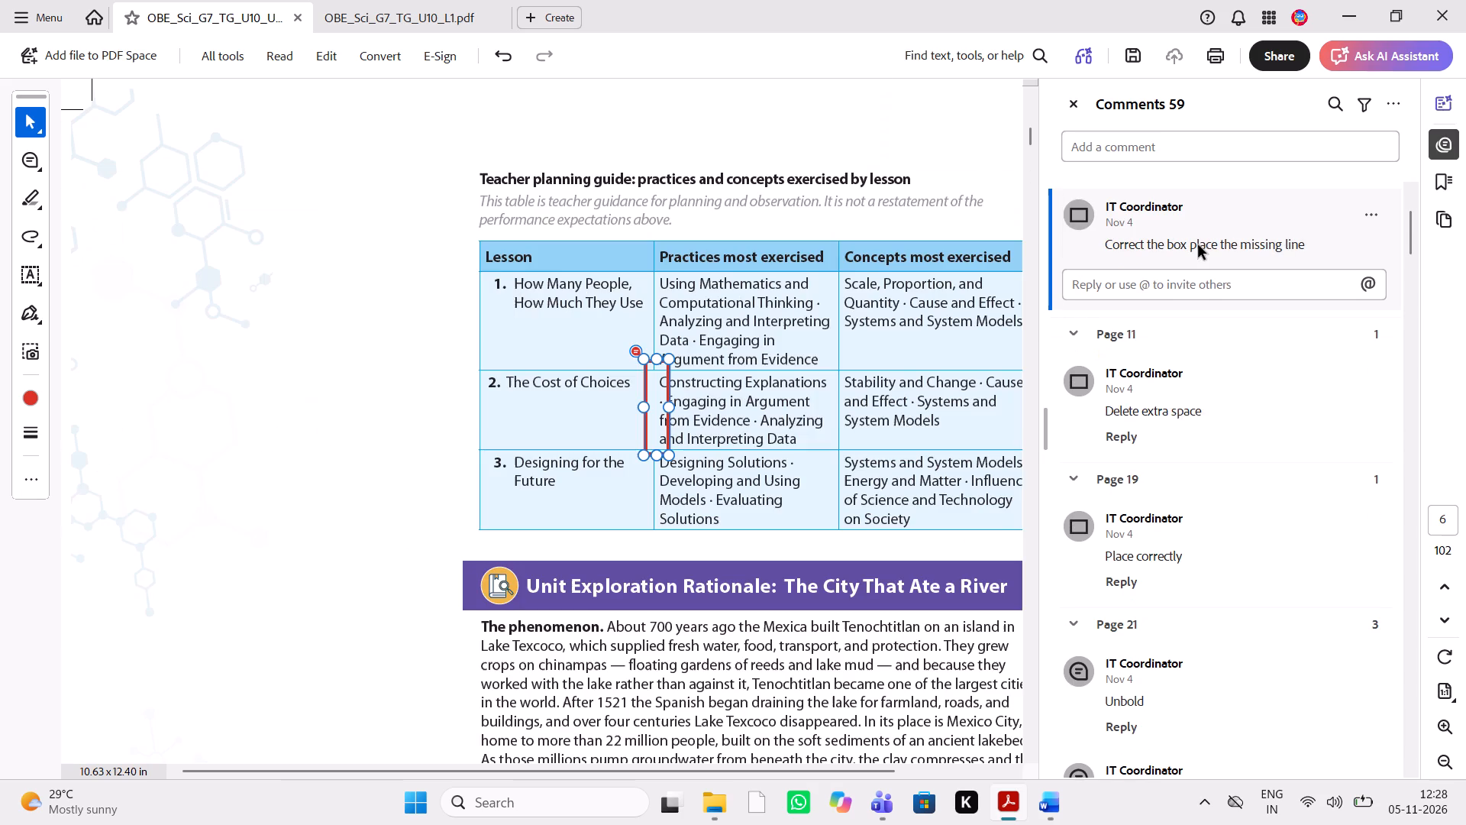
pyautogui.click(1178, 405)
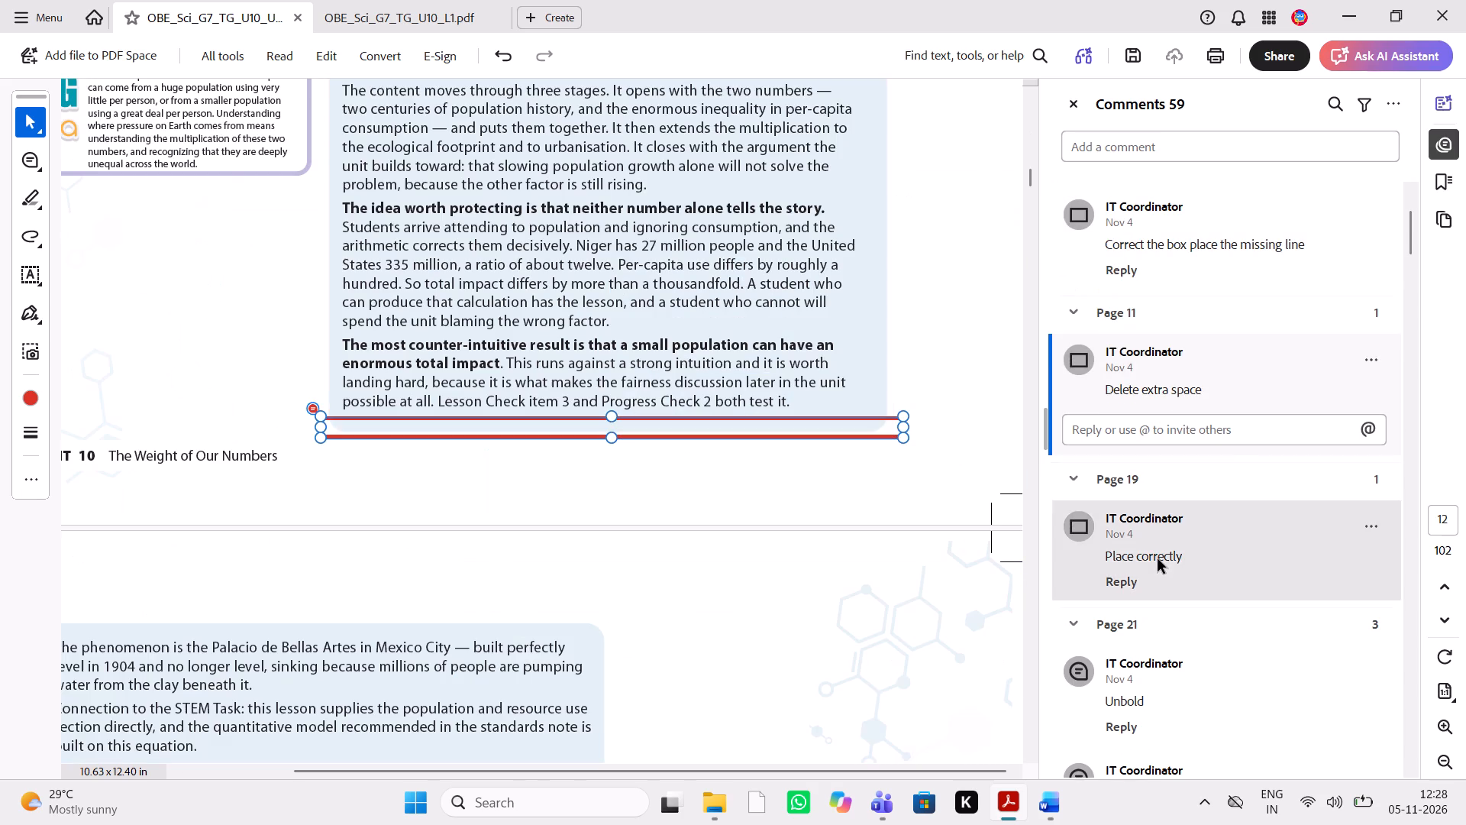
# Compare the page 19 "Place correctly" comment on the Quick Lab label with the Population × Consumption heading in the Lesson 1 PDF.
pyautogui.click(1158, 559)
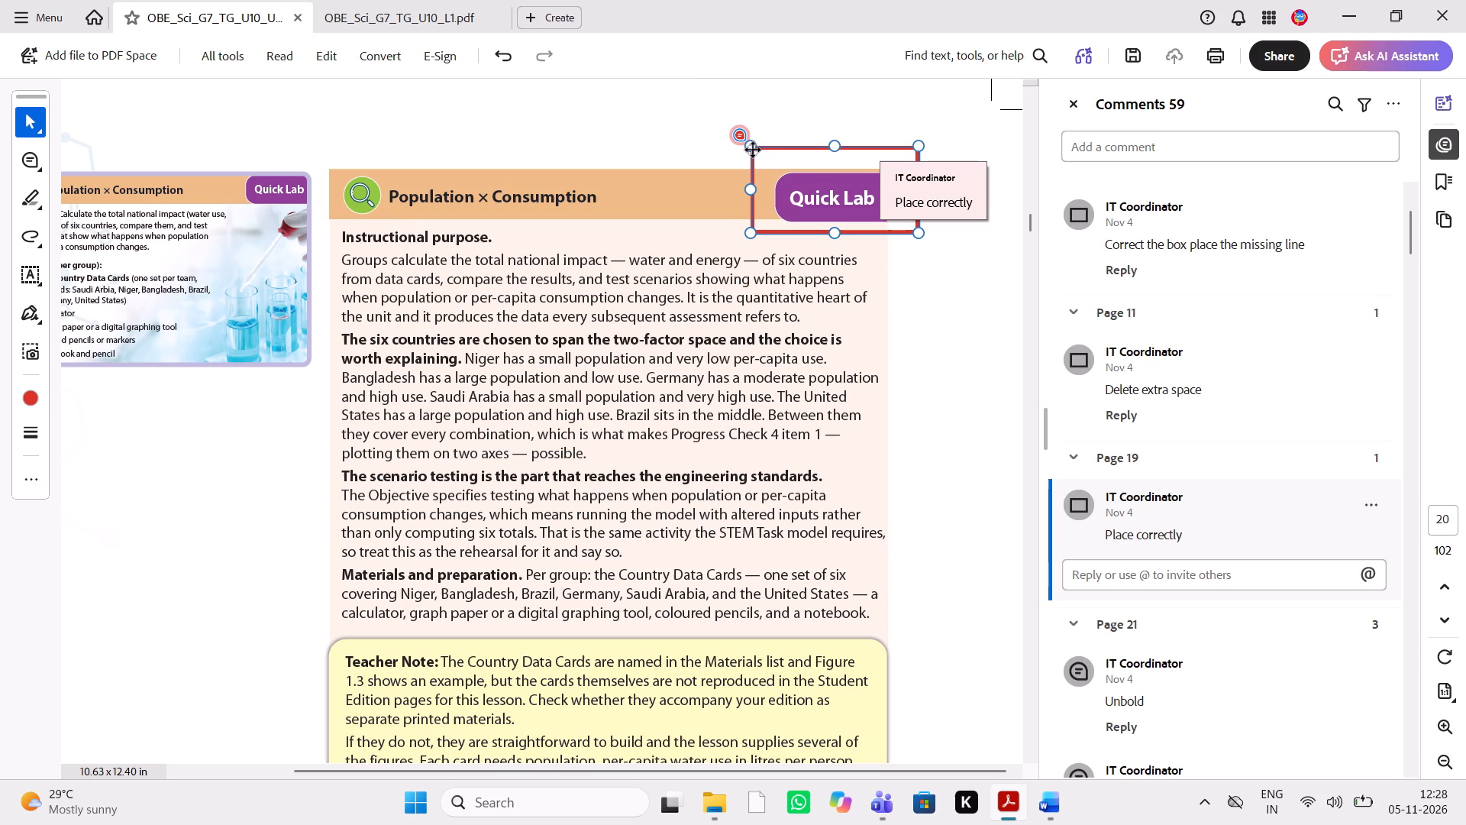
pyautogui.click(421, 4)
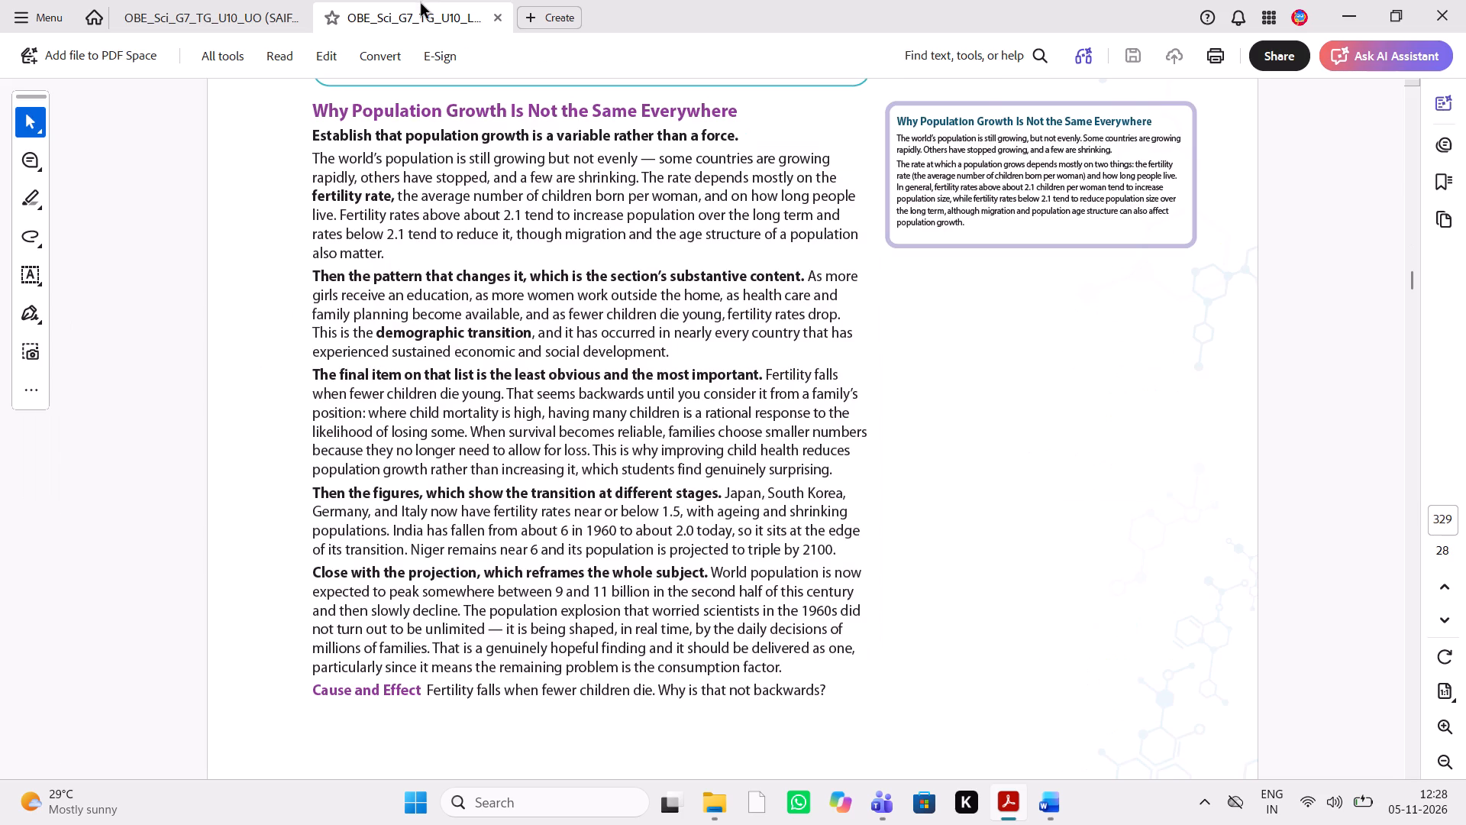
pyautogui.scroll(-4, 652, 370)
pyautogui.hscroll(-1, 652, 370)
pyautogui.scroll(-1, 652, 370)
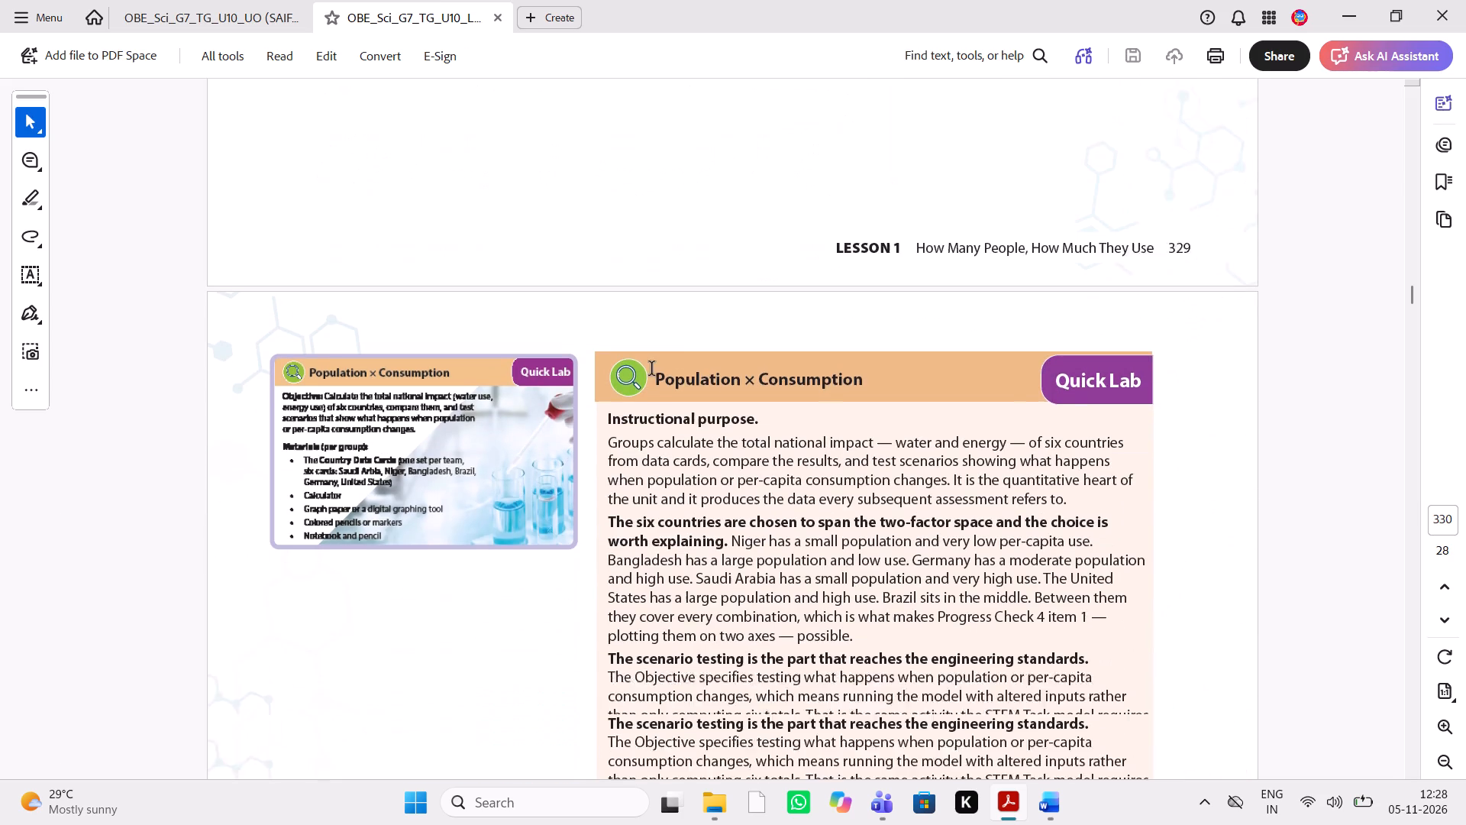
pyautogui.scroll(-1, 652, 370)
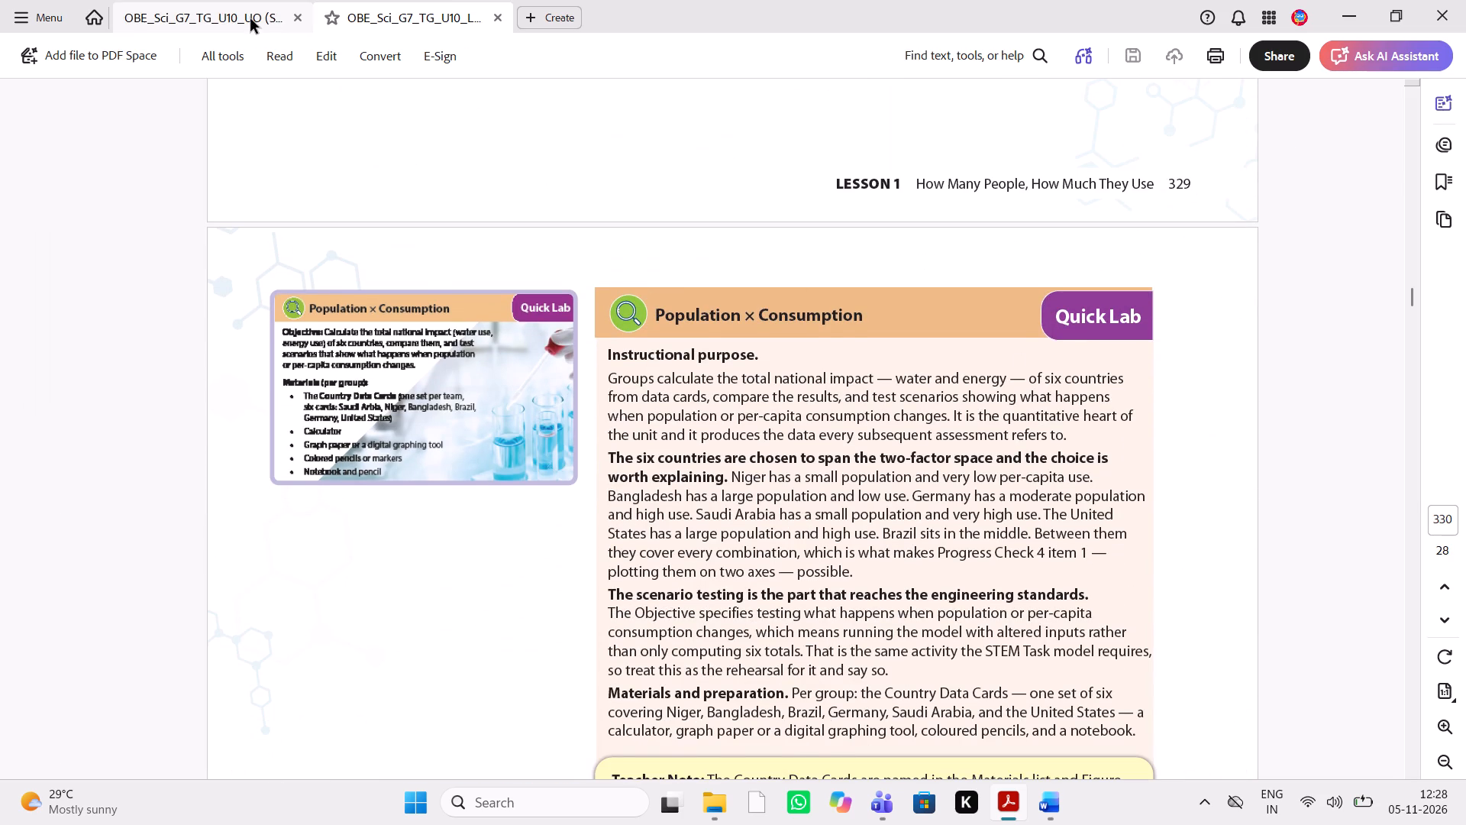
# Compare the page 21 "Unbold" comments on the discussion questions with the "Answers to discussion questions" section in the Lesson 1 PDF.
pyautogui.click(250, 19)
pyautogui.scroll(-1, 1177, 630)
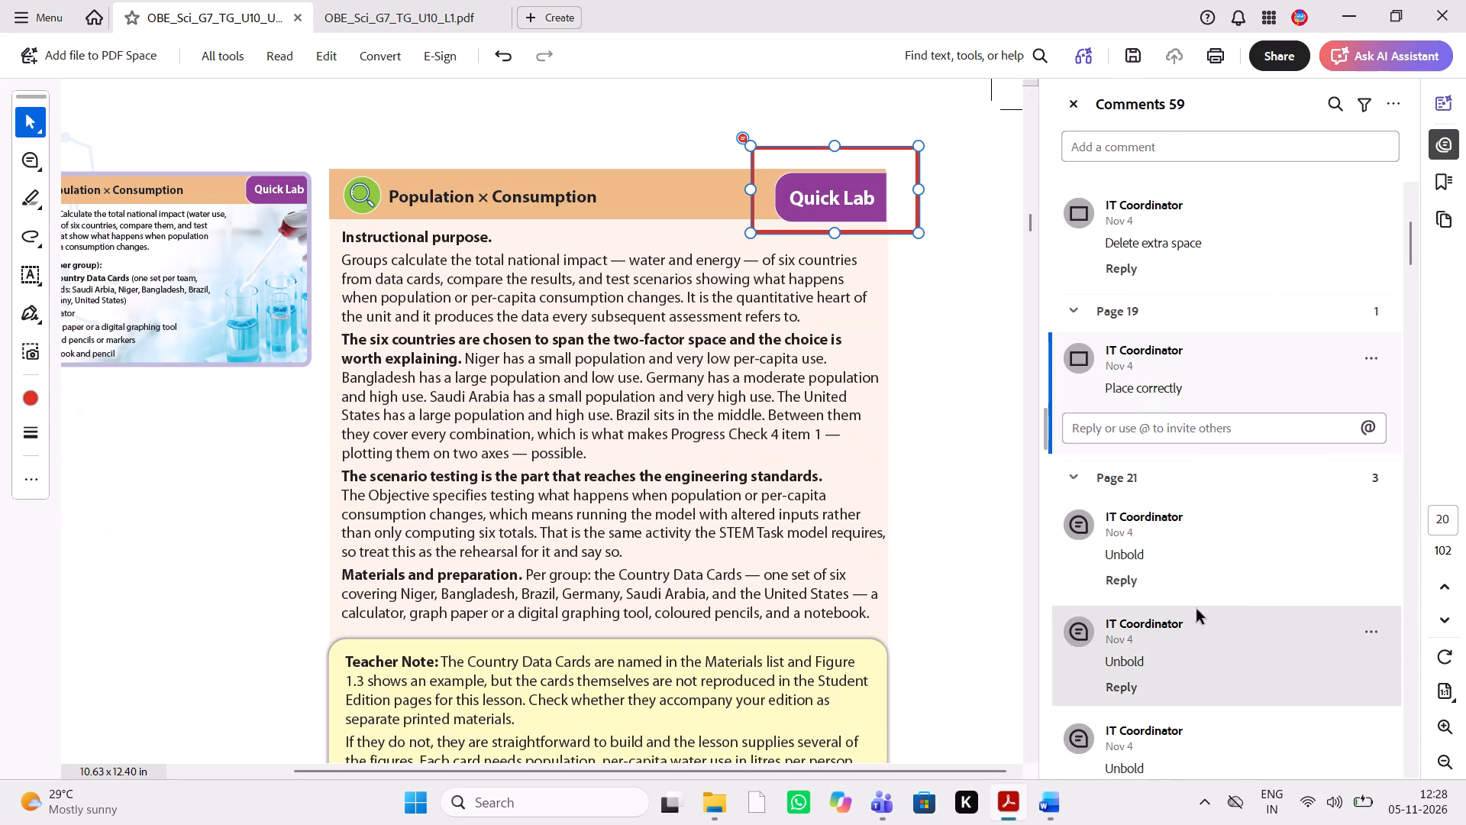
pyautogui.click(1151, 557)
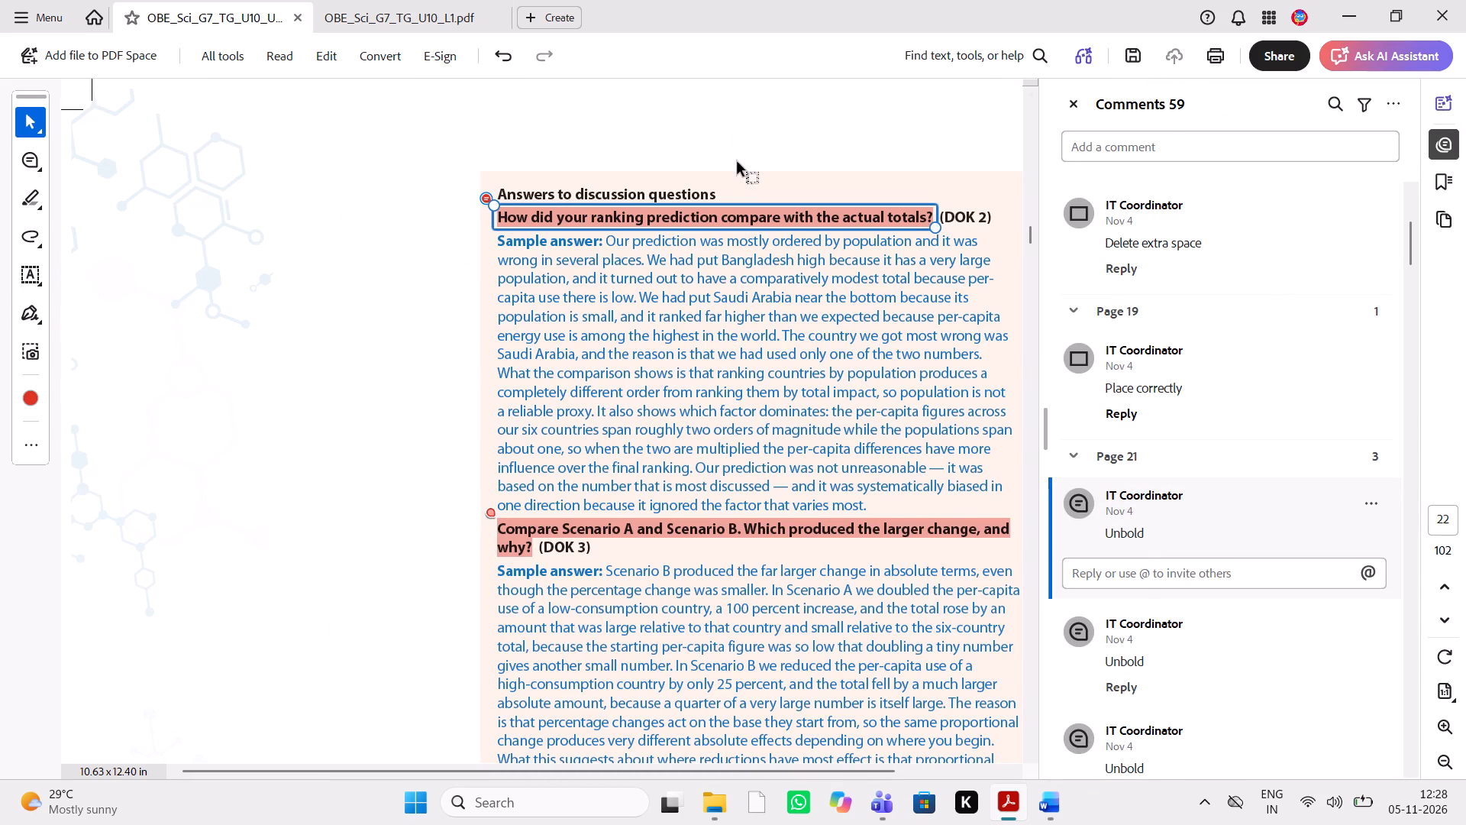
pyautogui.click(386, 18)
pyautogui.scroll(-1, 635, 653)
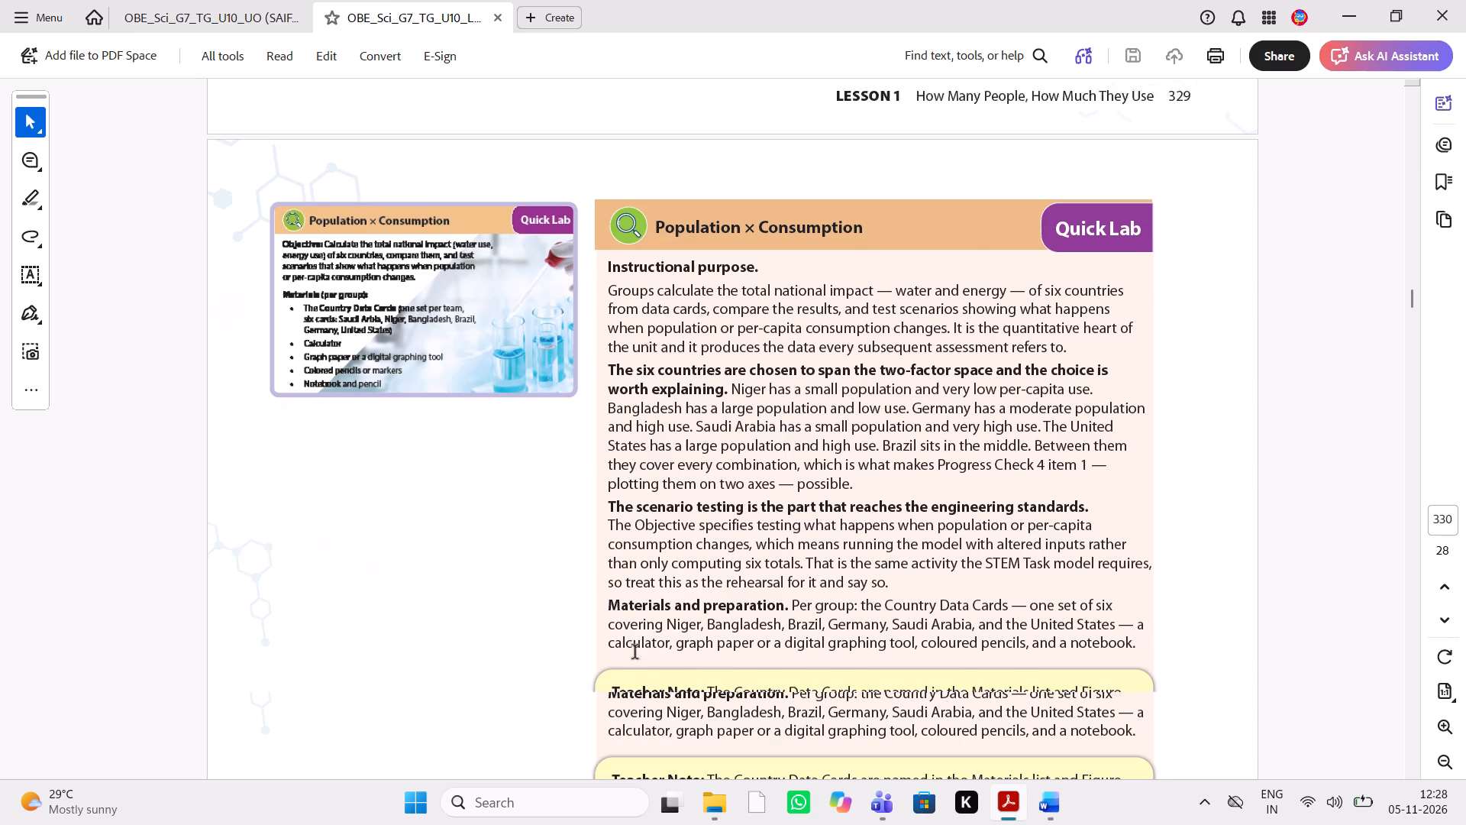
pyautogui.scroll(-9, 635, 653)
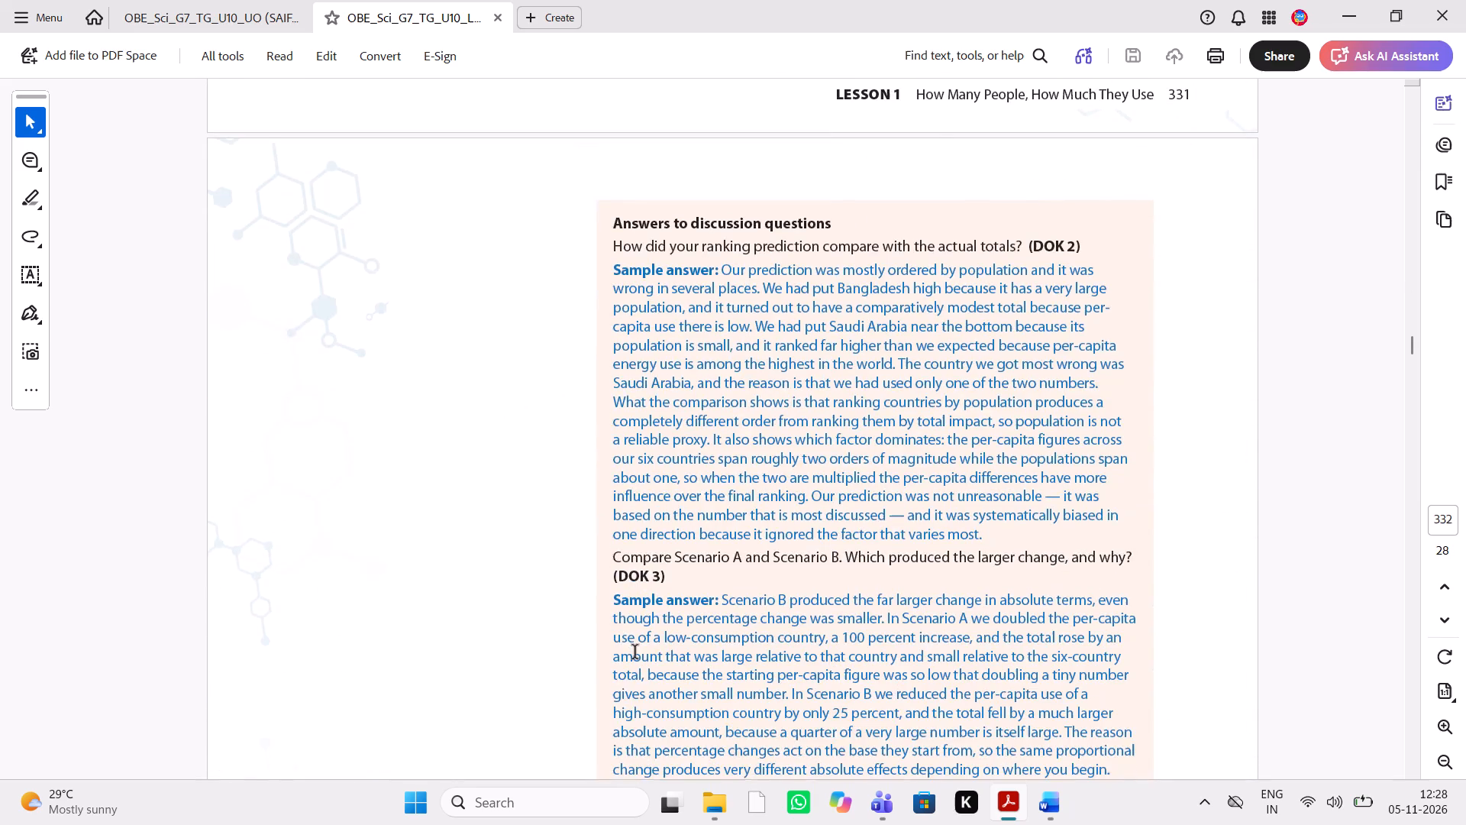
pyautogui.scroll(-3, 635, 653)
pyautogui.click(559, 217)
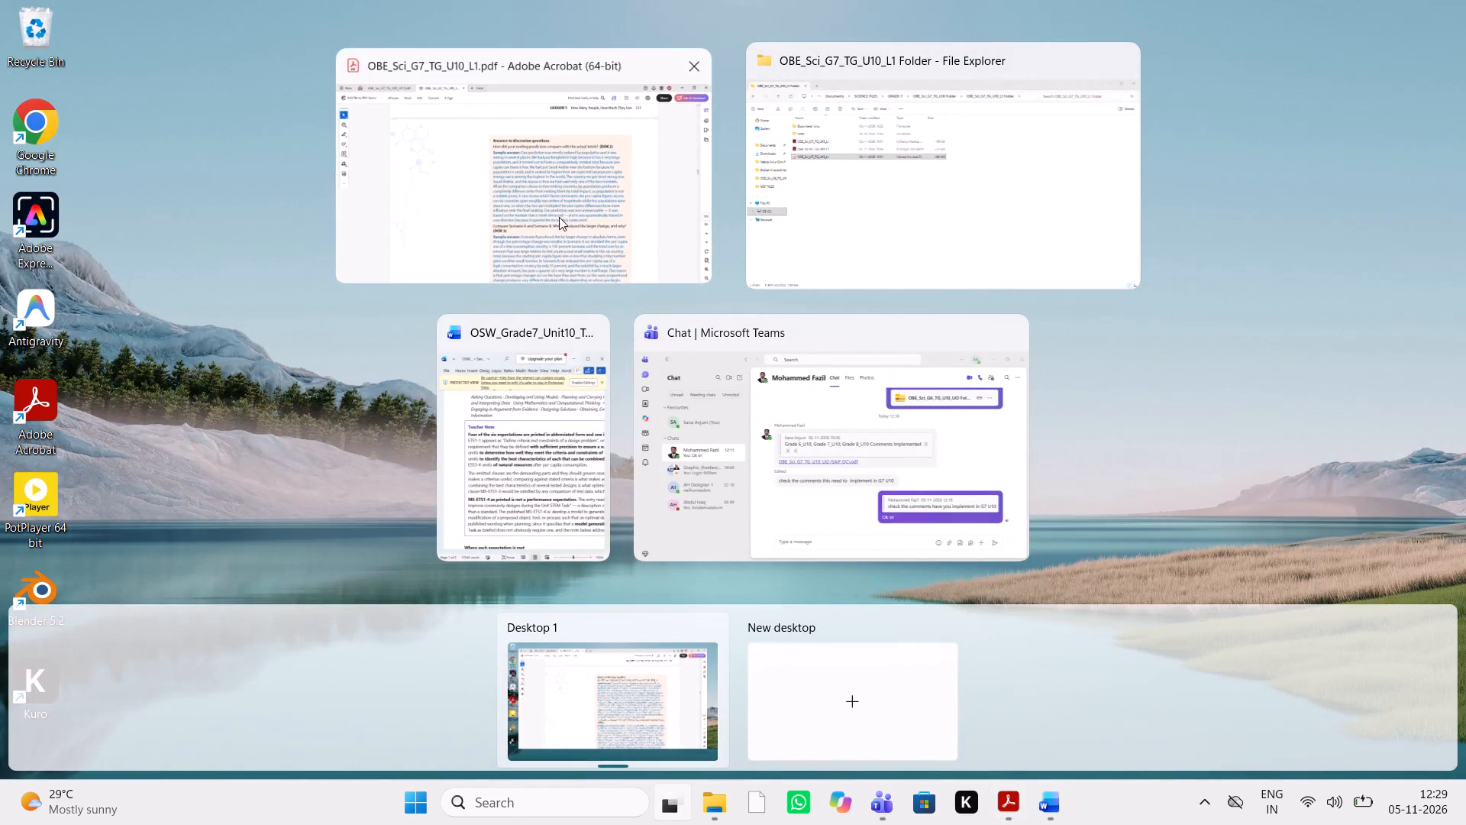
pyautogui.click(225, 21)
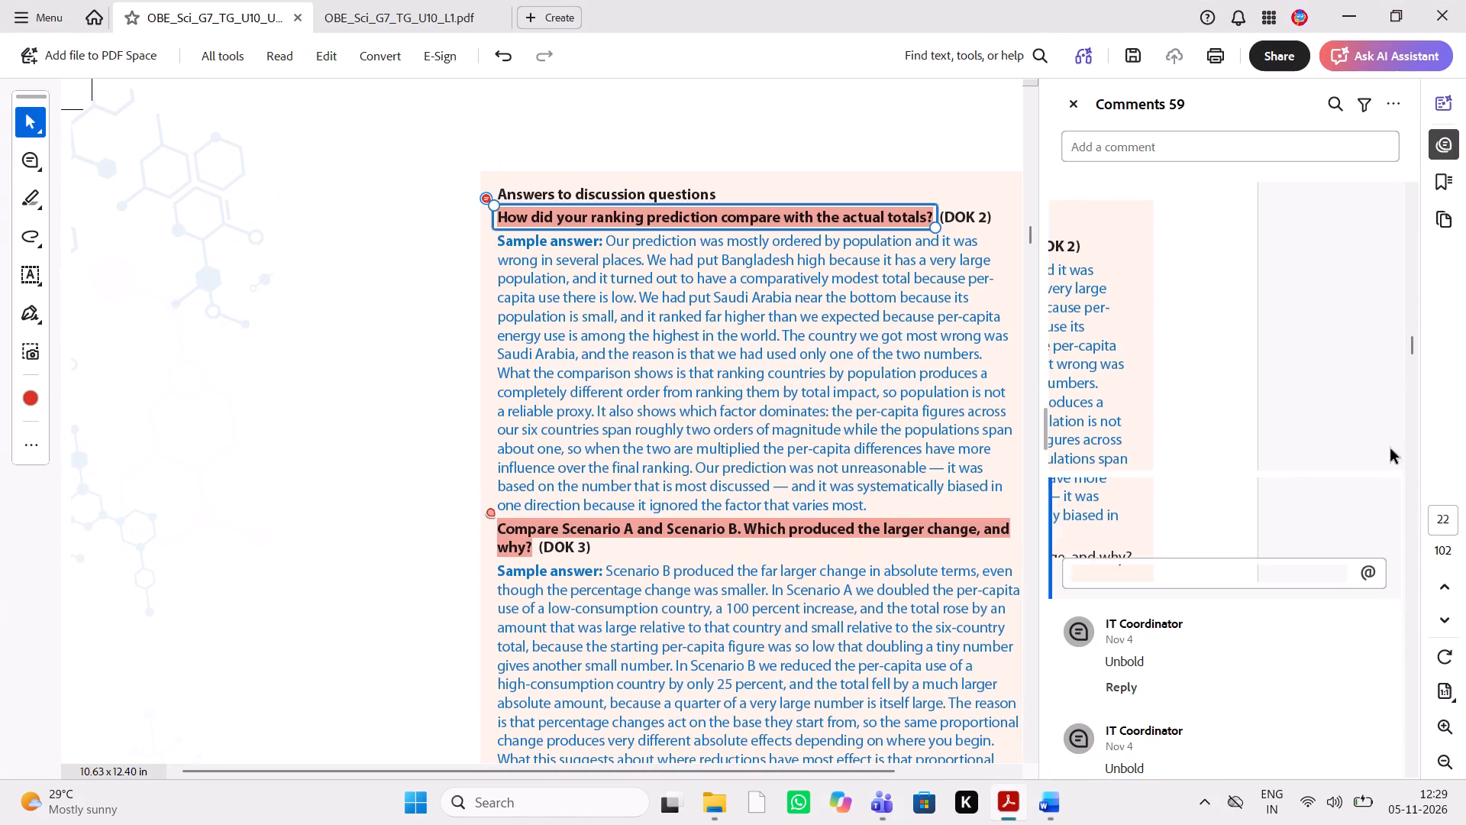
pyautogui.scroll(-2, 1216, 658)
pyautogui.click(1167, 503)
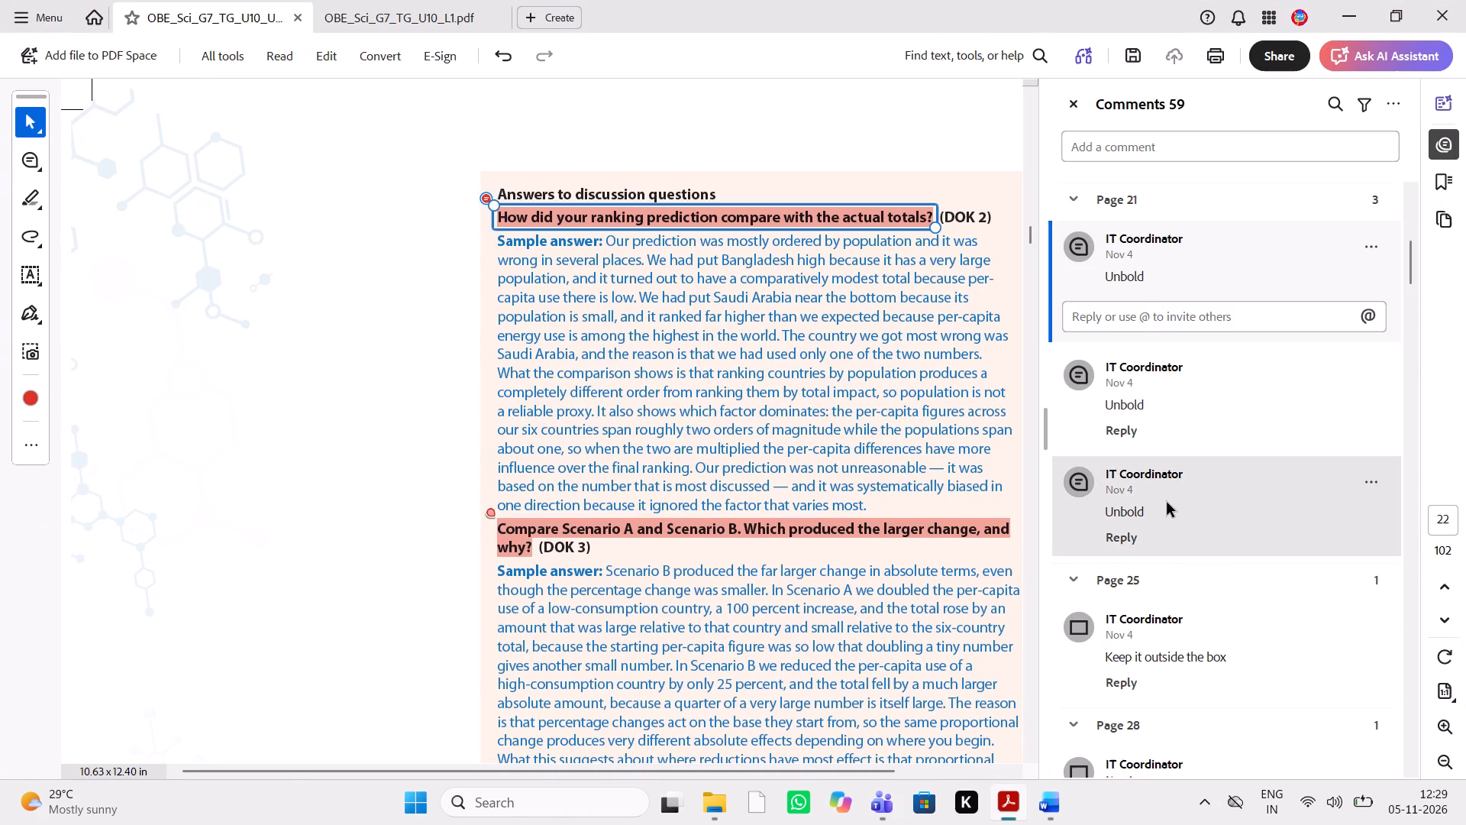
# Compare the page 25 "Keep it outside the box" comment with the Scale, Proportion, and Quantity line in the Lesson 1 PDF.
pyautogui.click(1145, 638)
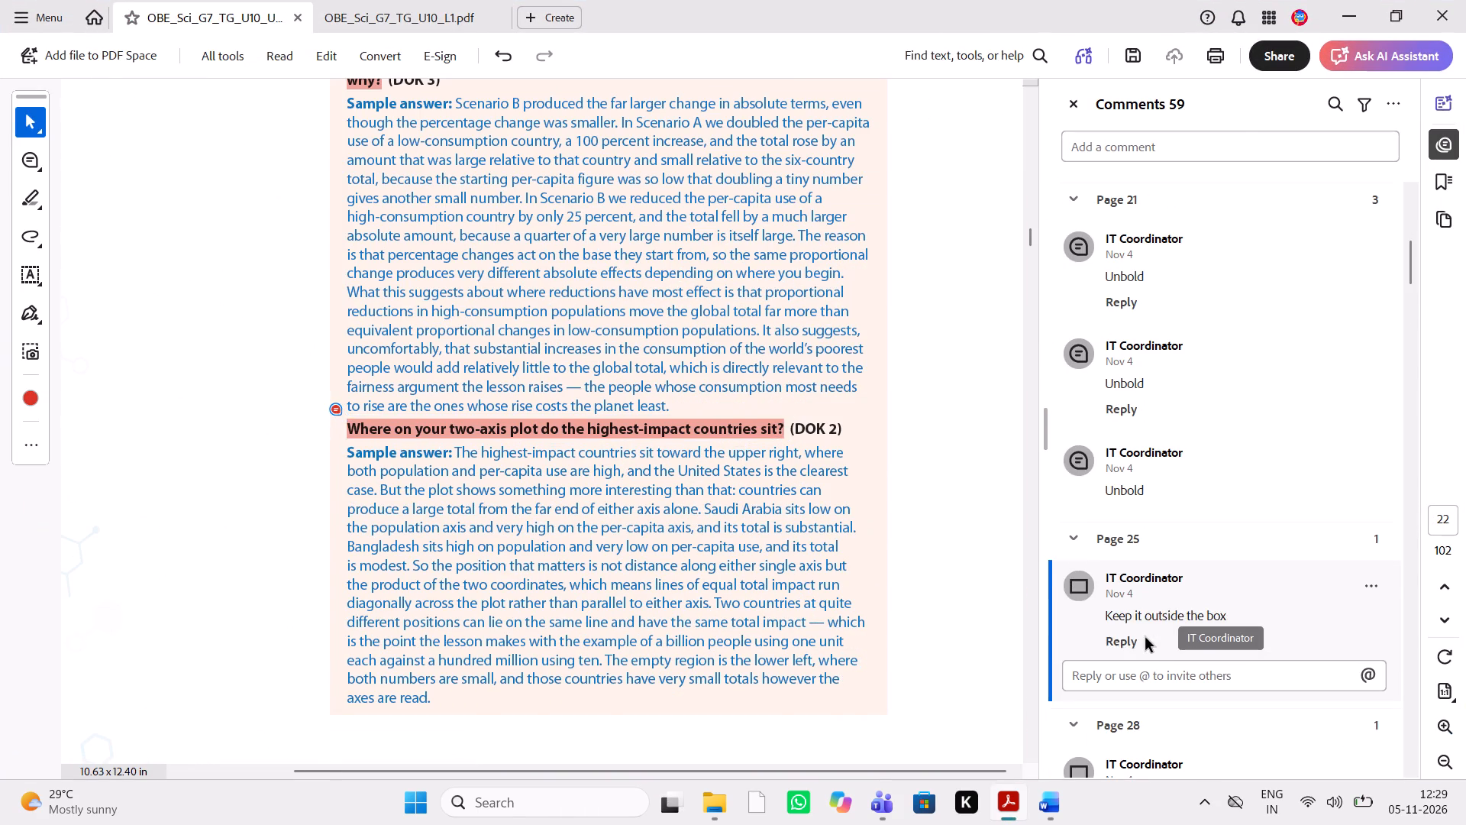
pyautogui.scroll(-1, 677, 526)
pyautogui.scroll(1, 677, 526)
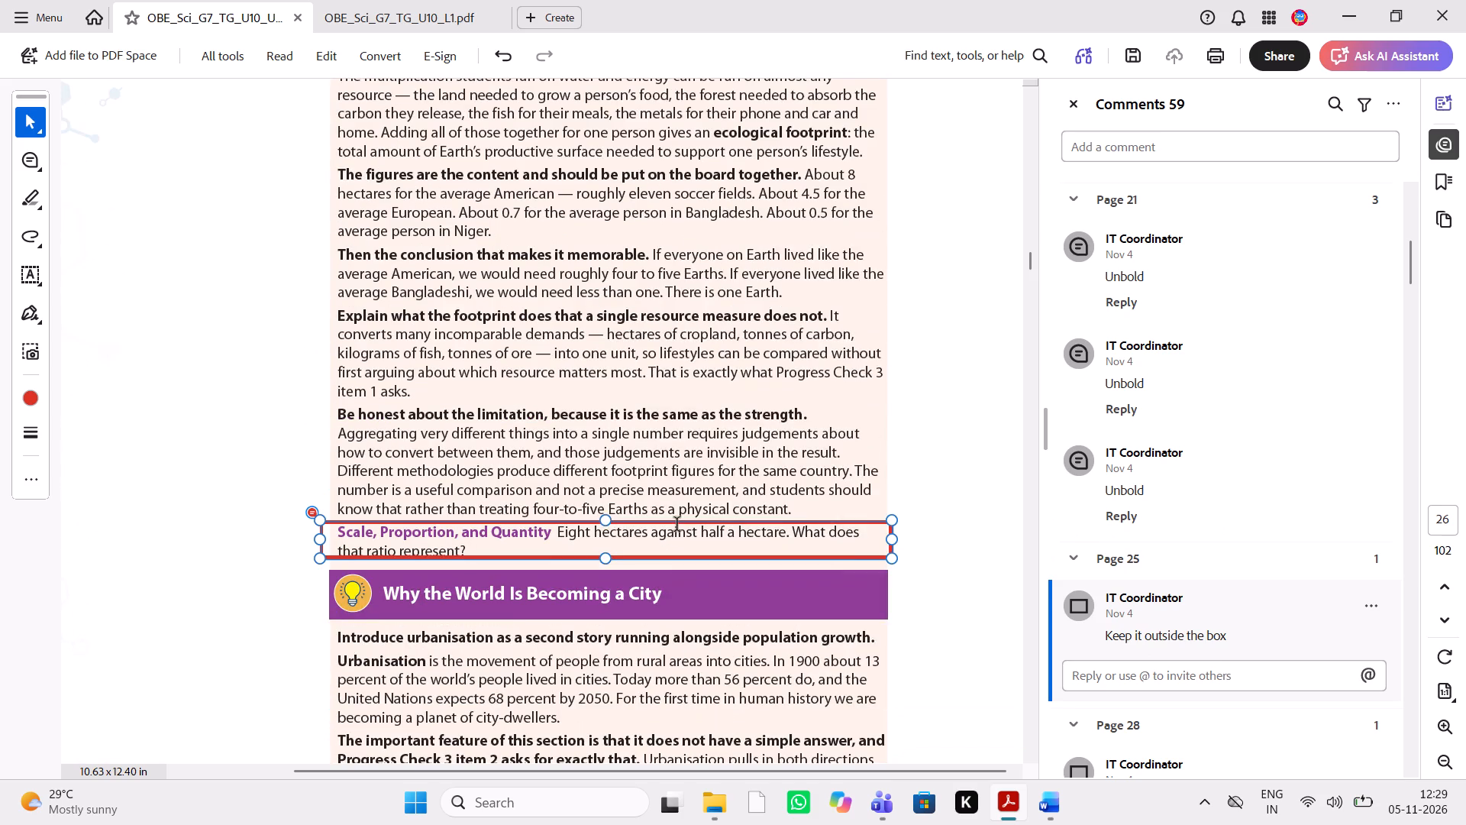
pyautogui.scroll(1, 677, 526)
pyautogui.click(400, 28)
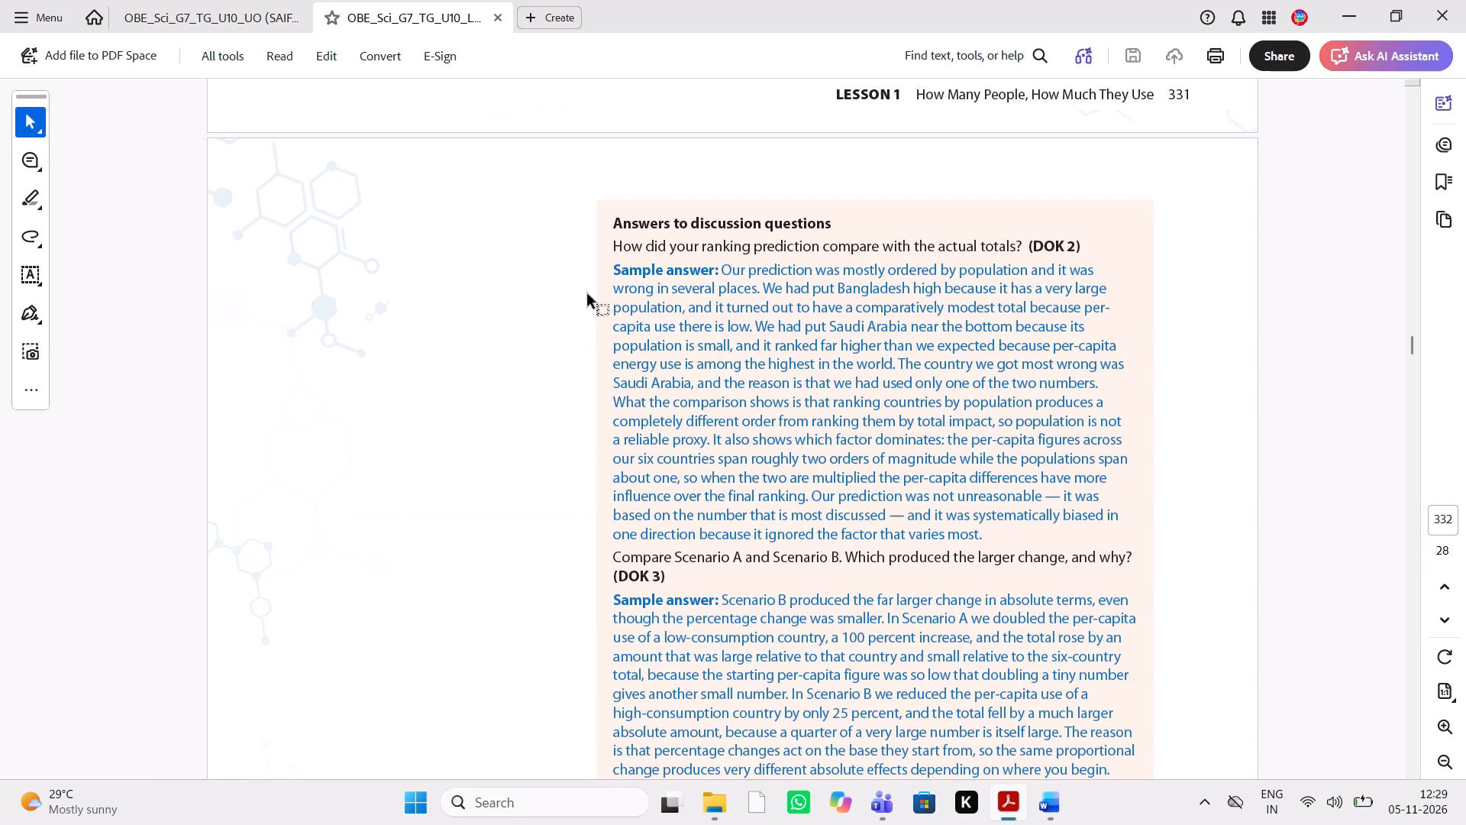
pyautogui.scroll(-12, 622, 515)
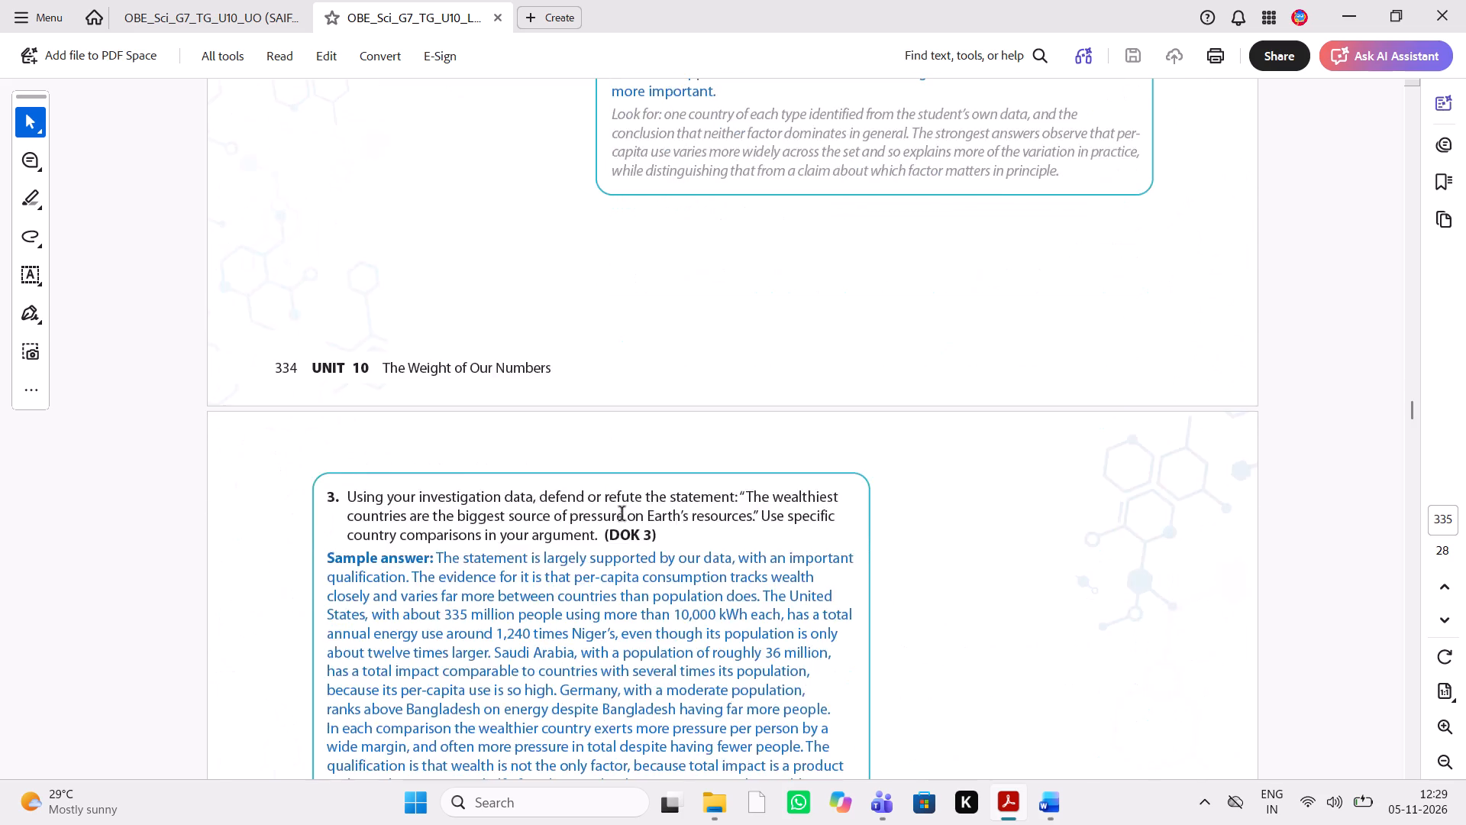
pyautogui.scroll(-11, 622, 515)
pyautogui.scroll(2, 622, 515)
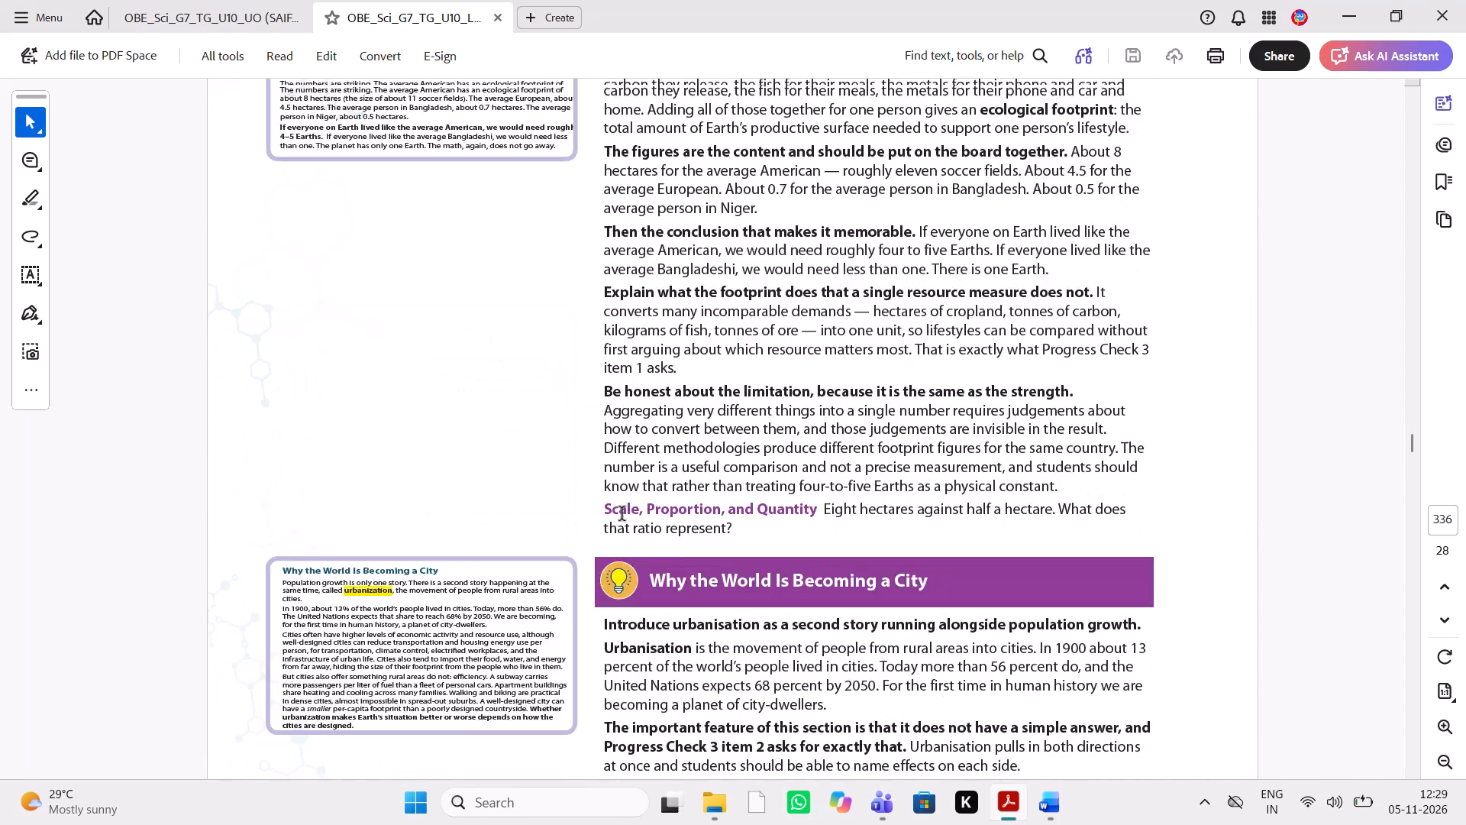
pyautogui.scroll(-8, 622, 515)
pyautogui.scroll(6, 622, 515)
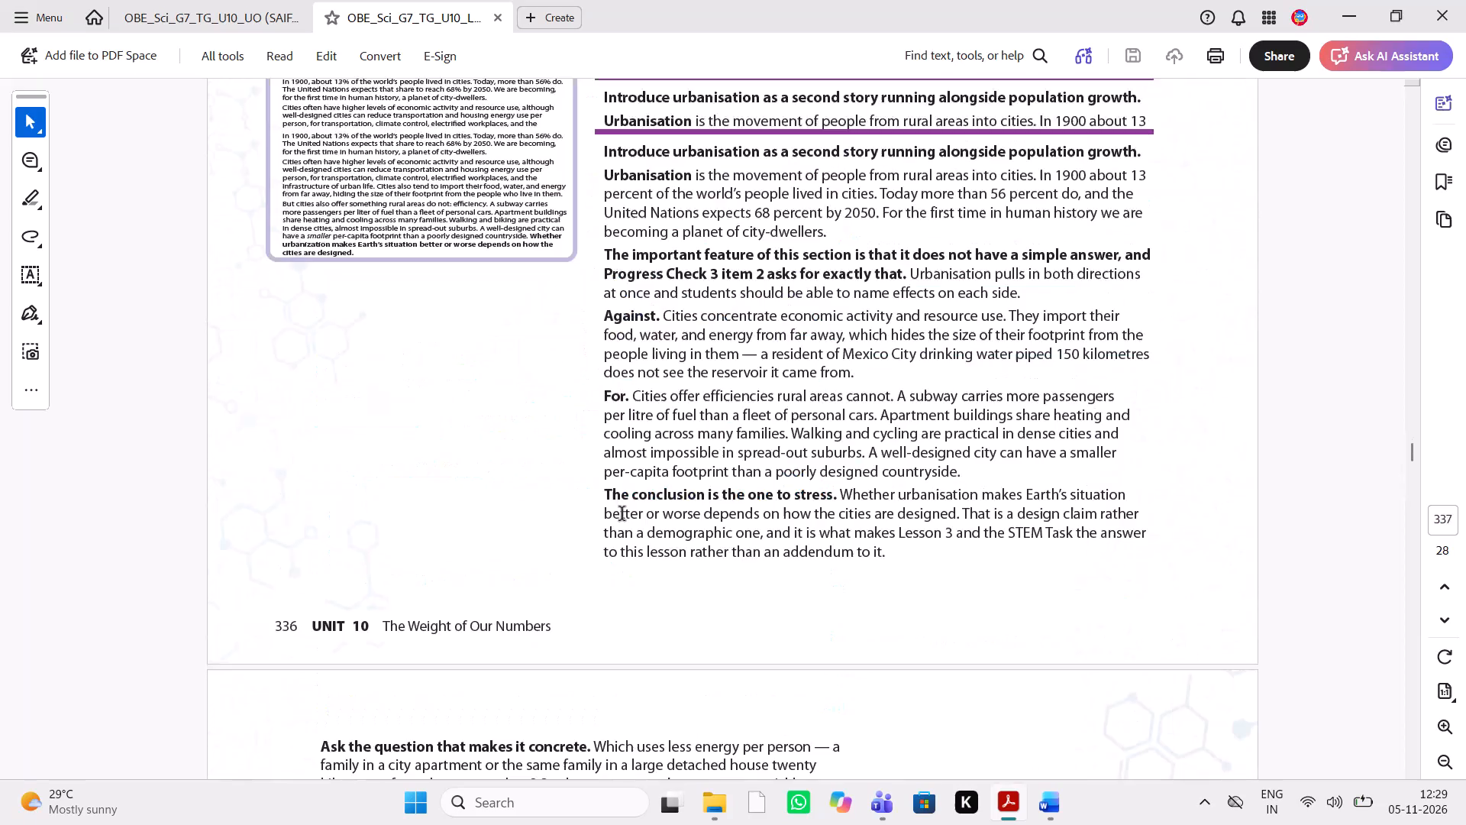
pyautogui.scroll(4, 622, 515)
pyautogui.scroll(-5, 622, 515)
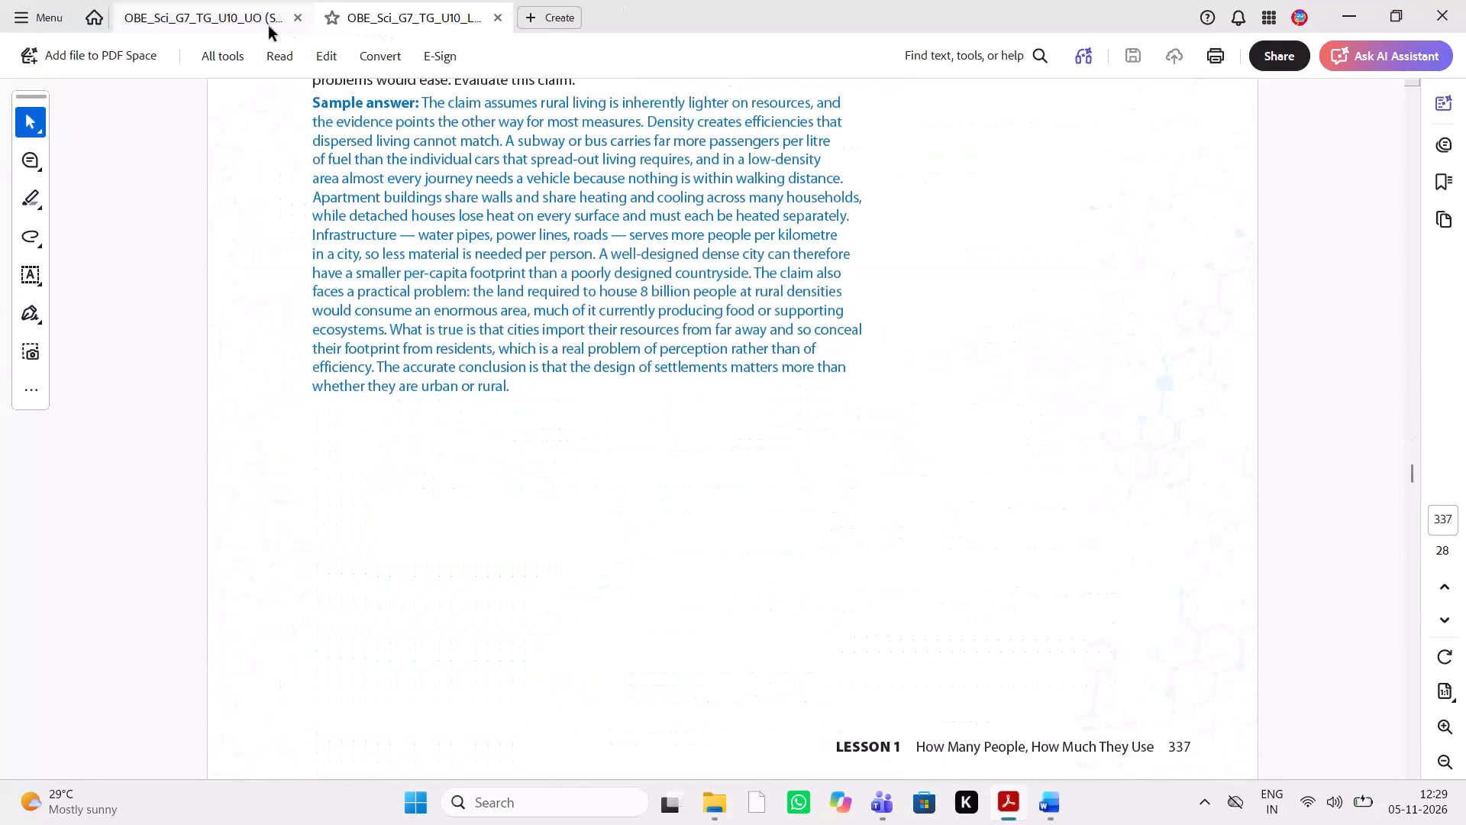
pyautogui.click(261, 23)
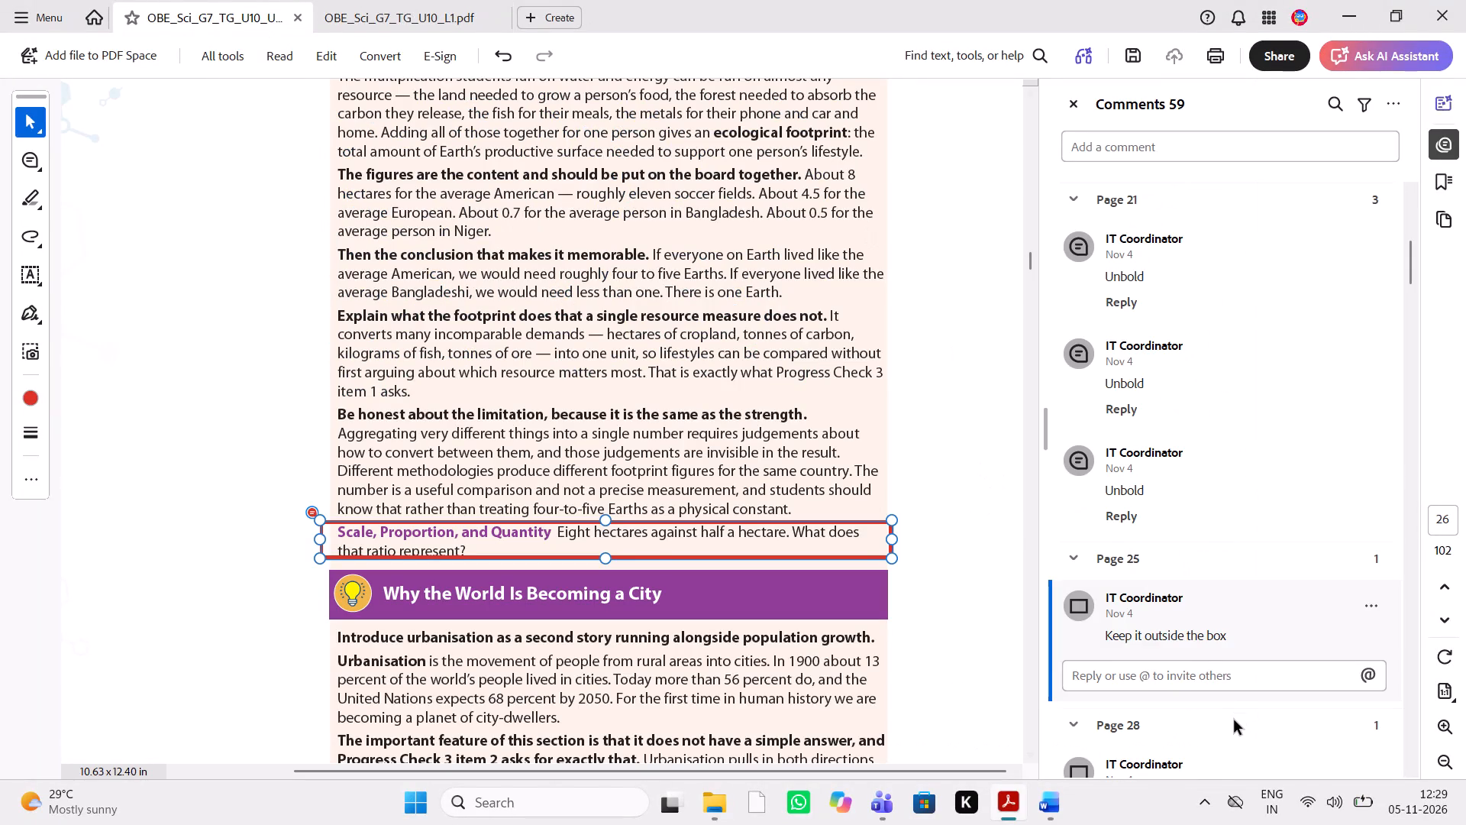
# Check the page 28 comment in the QC-commented PDF and delete the page 25 "Keep it outside the box" comment.
pyautogui.scroll(-1, 1234, 720)
pyautogui.click(1177, 678)
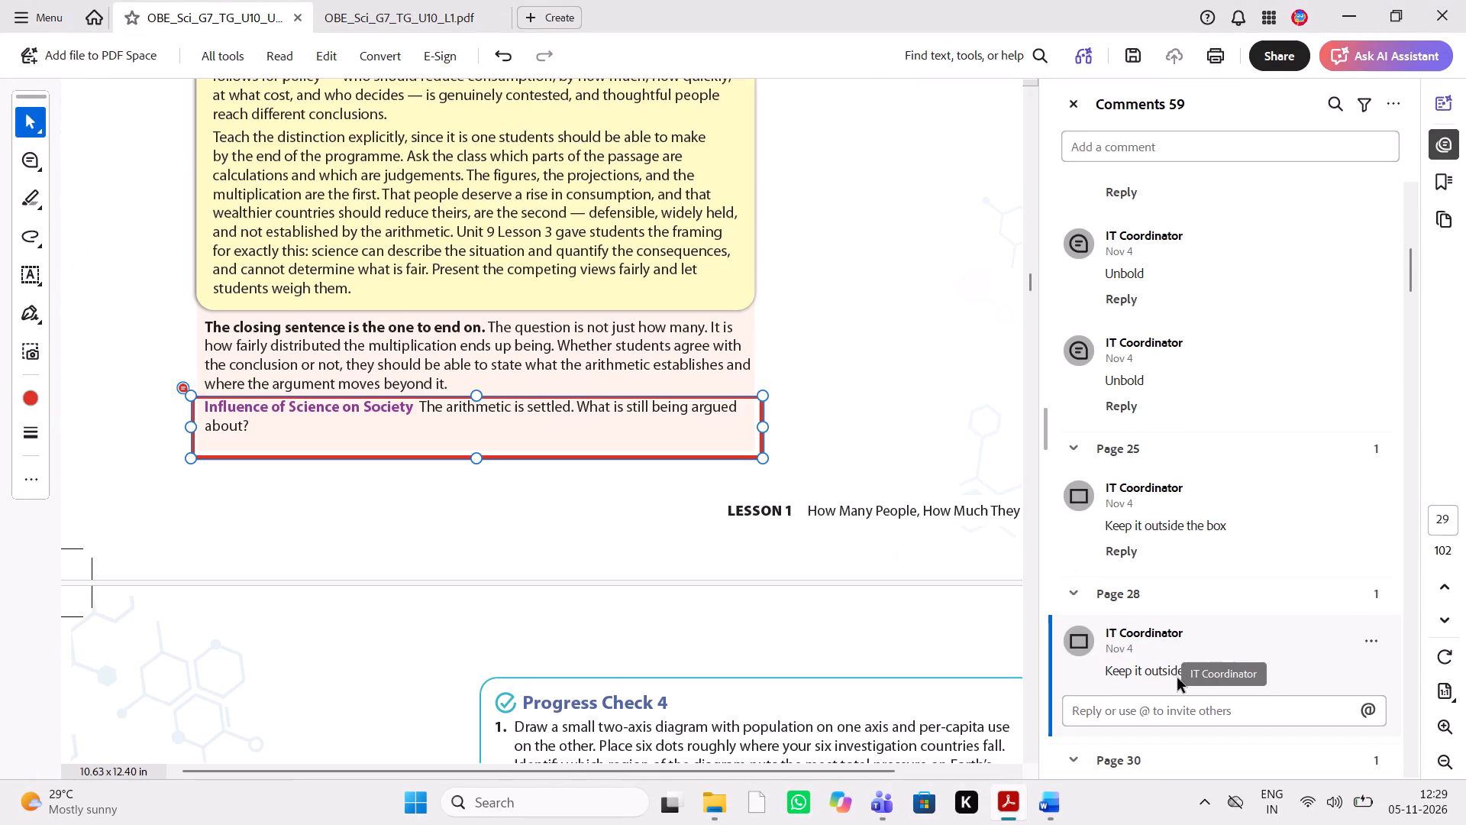
pyautogui.scroll(-1, 1248, 697)
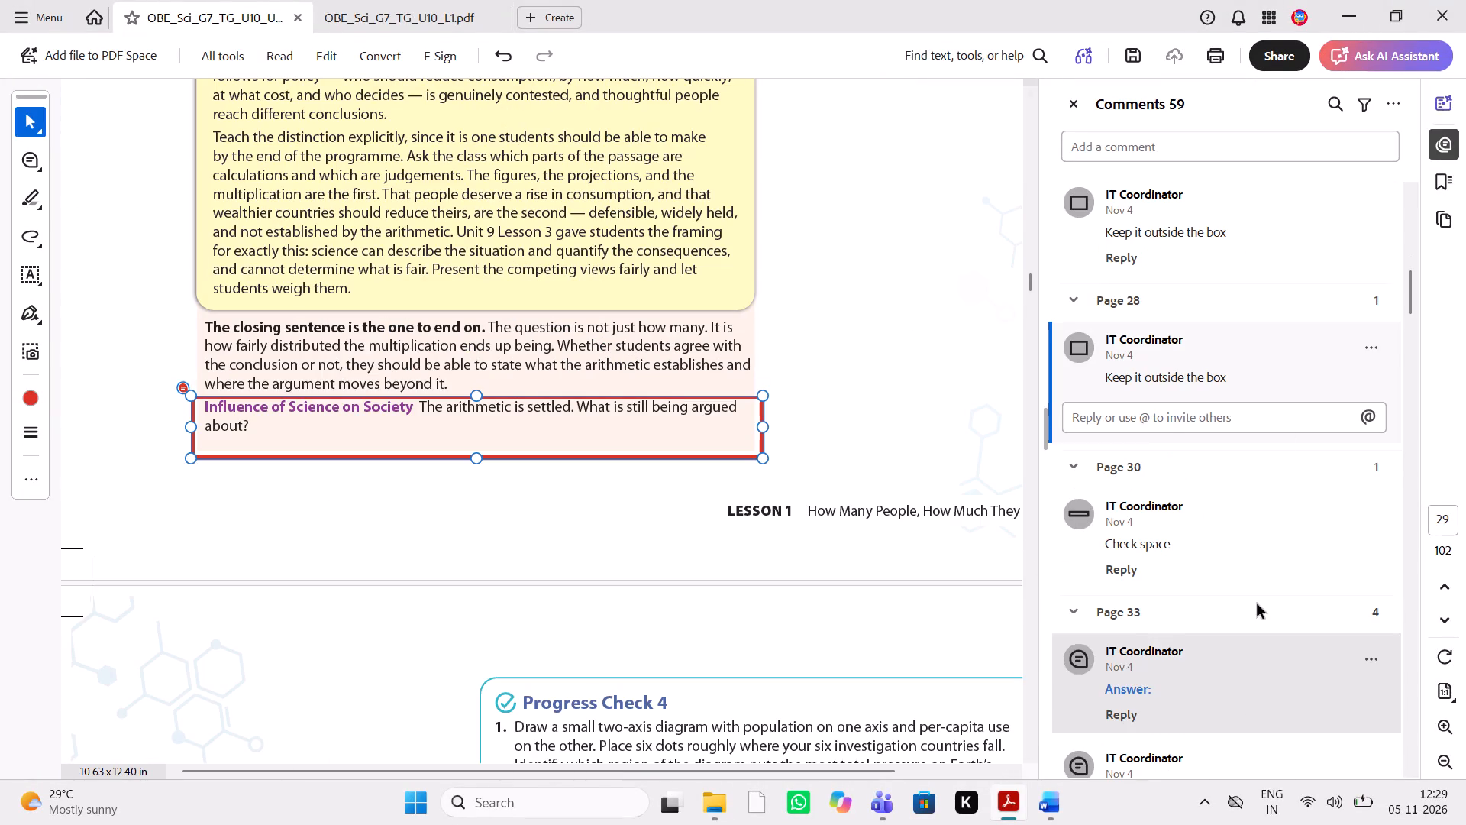
pyautogui.scroll(1, 1231, 547)
pyautogui.click(1374, 422)
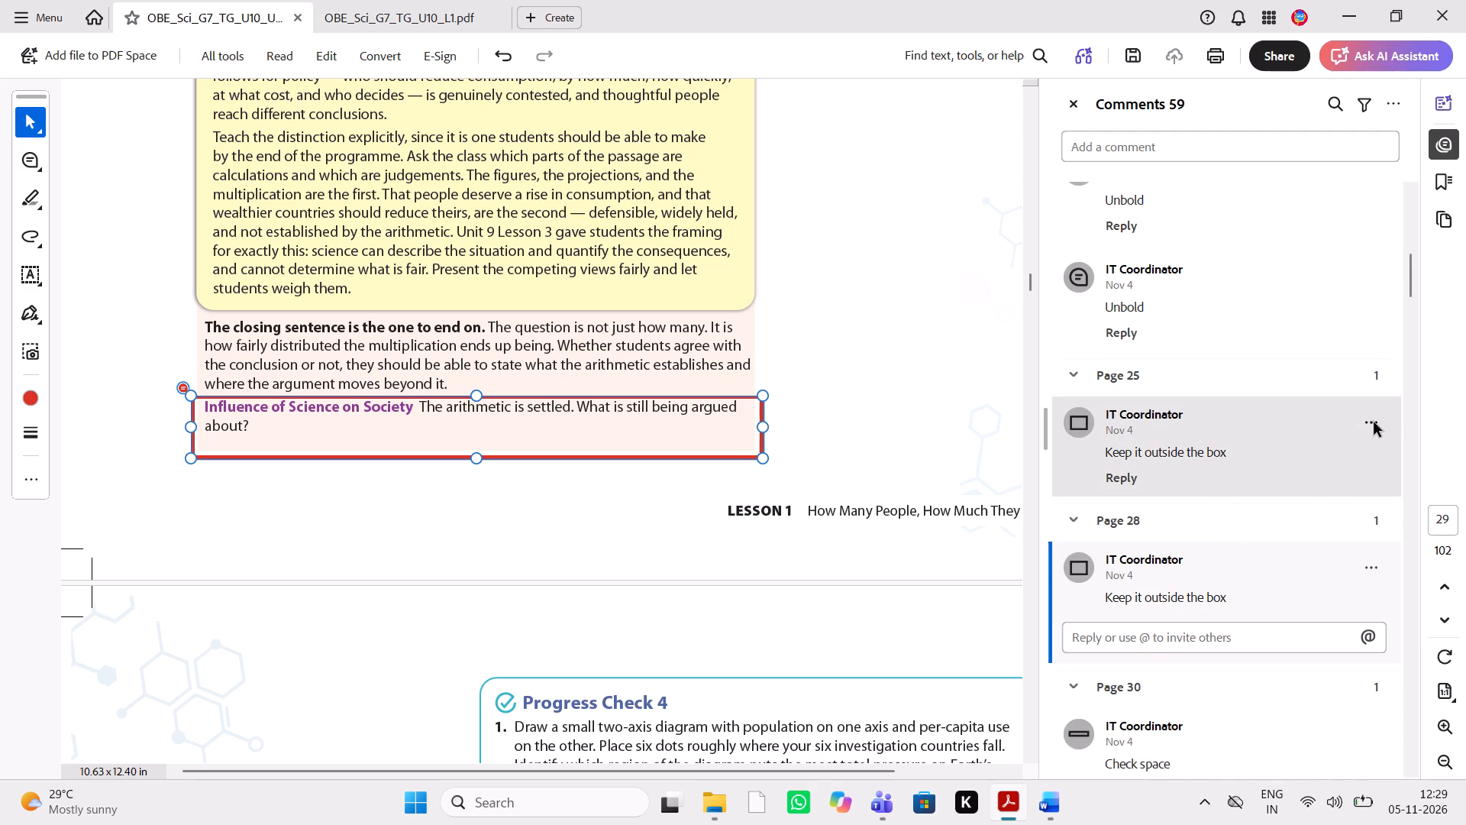
pyautogui.click(1355, 488)
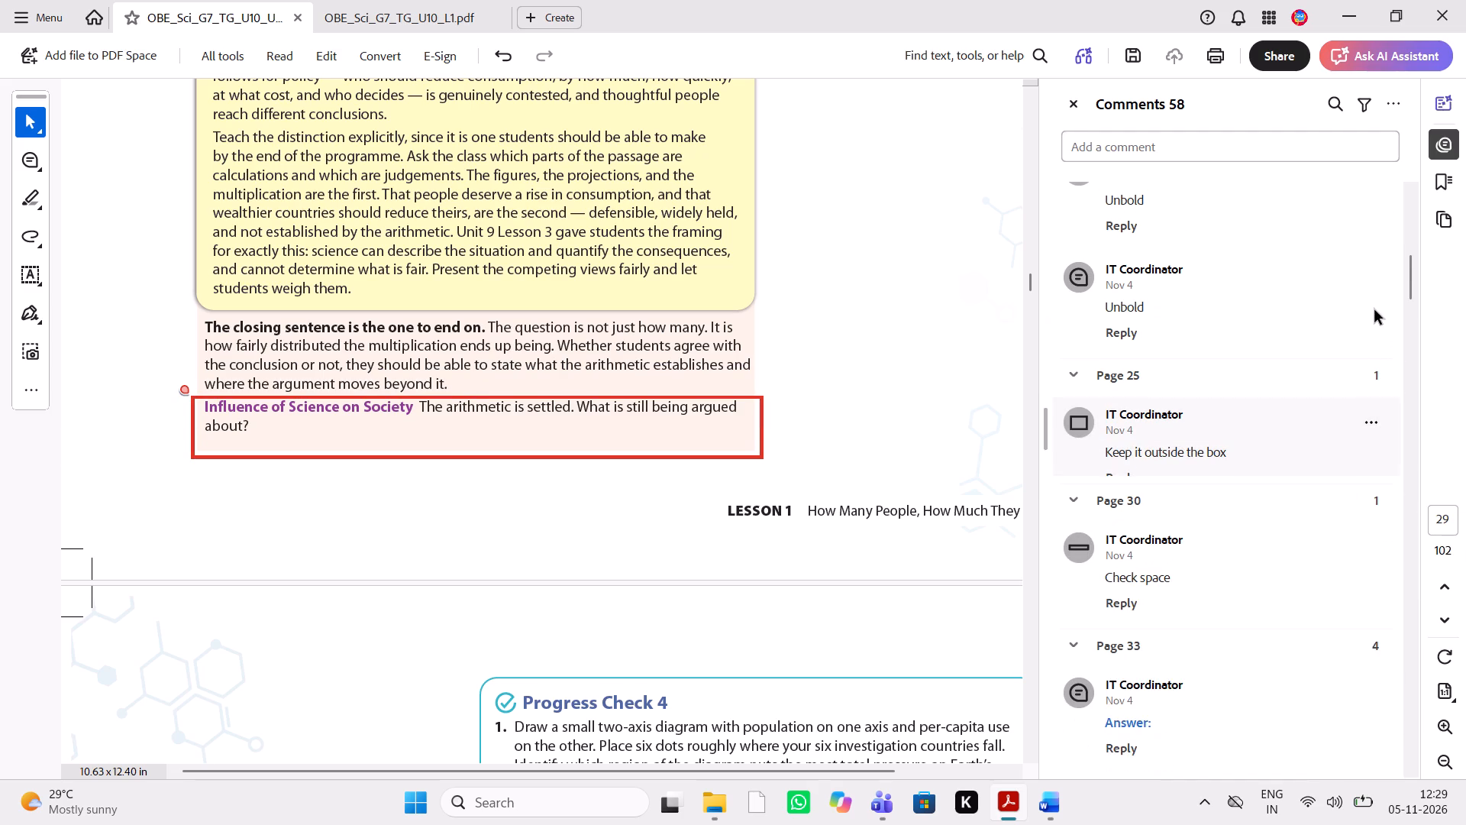
# Delete the three page 21 "Unbold" comments on the discussion questions in the QC-commented PDF.
pyautogui.click(1370, 281)
pyautogui.click(1344, 347)
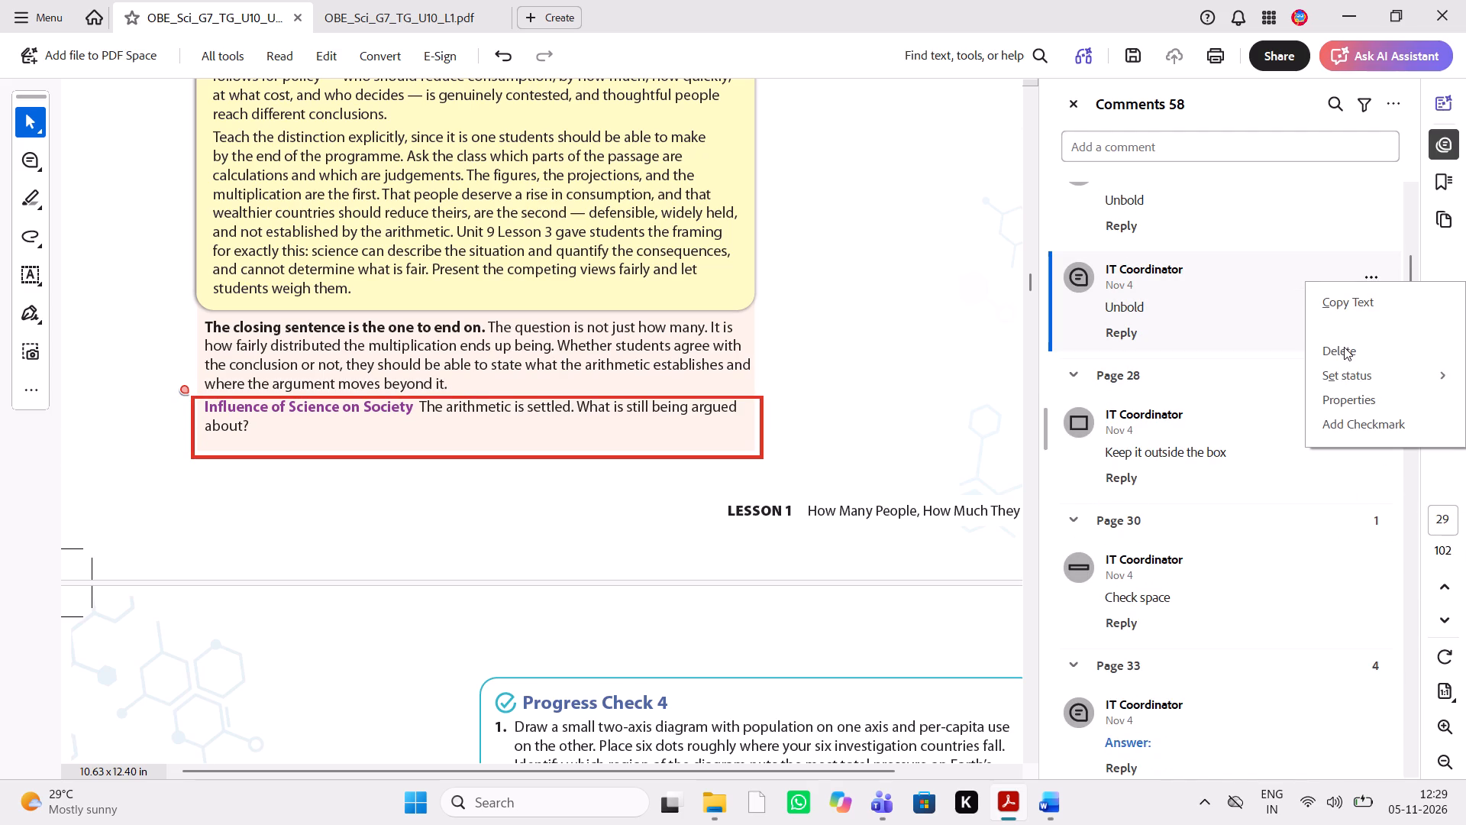
pyautogui.scroll(2, 1196, 279)
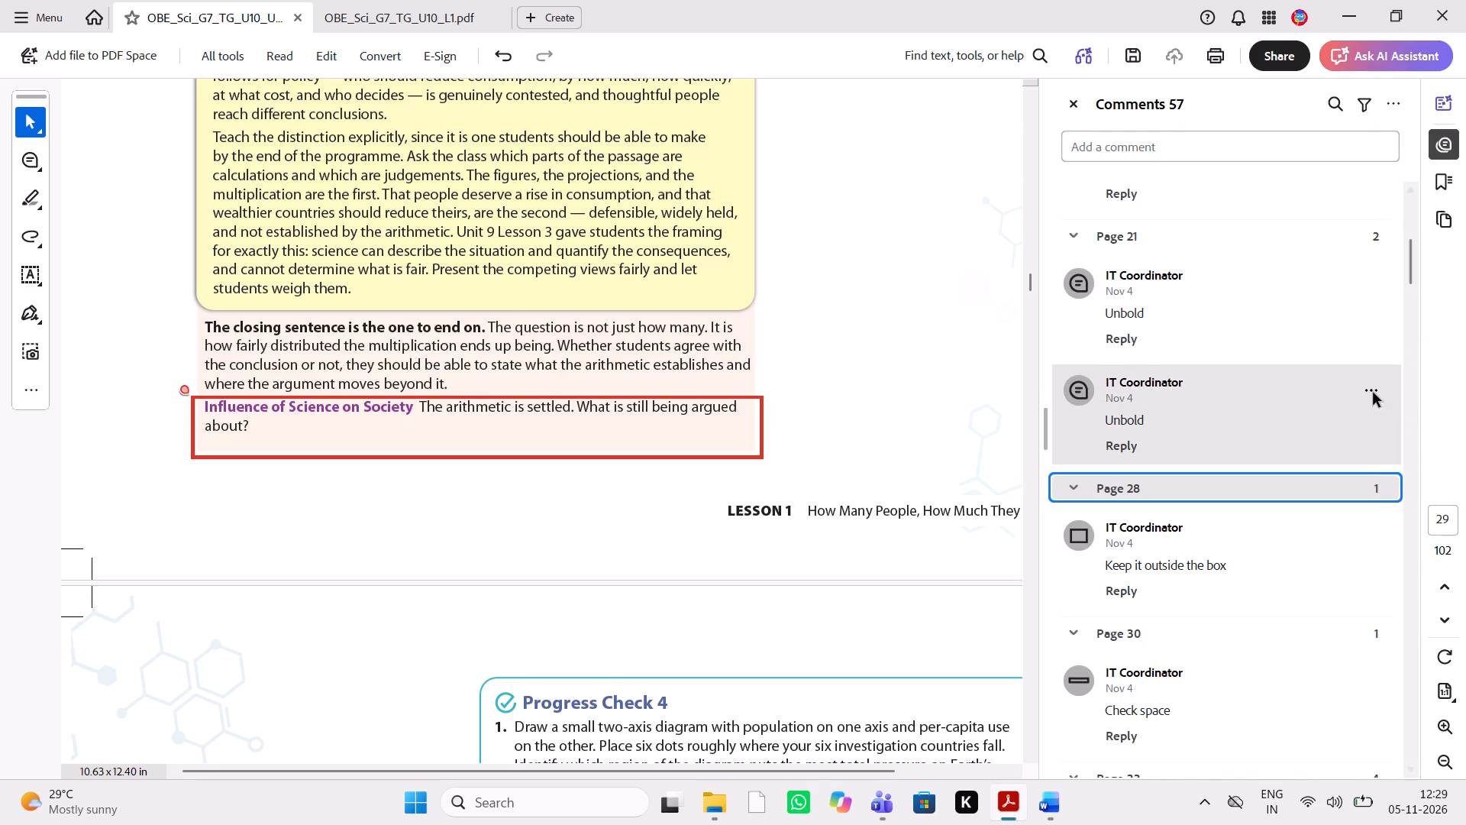
pyautogui.click(1373, 393)
pyautogui.click(1372, 458)
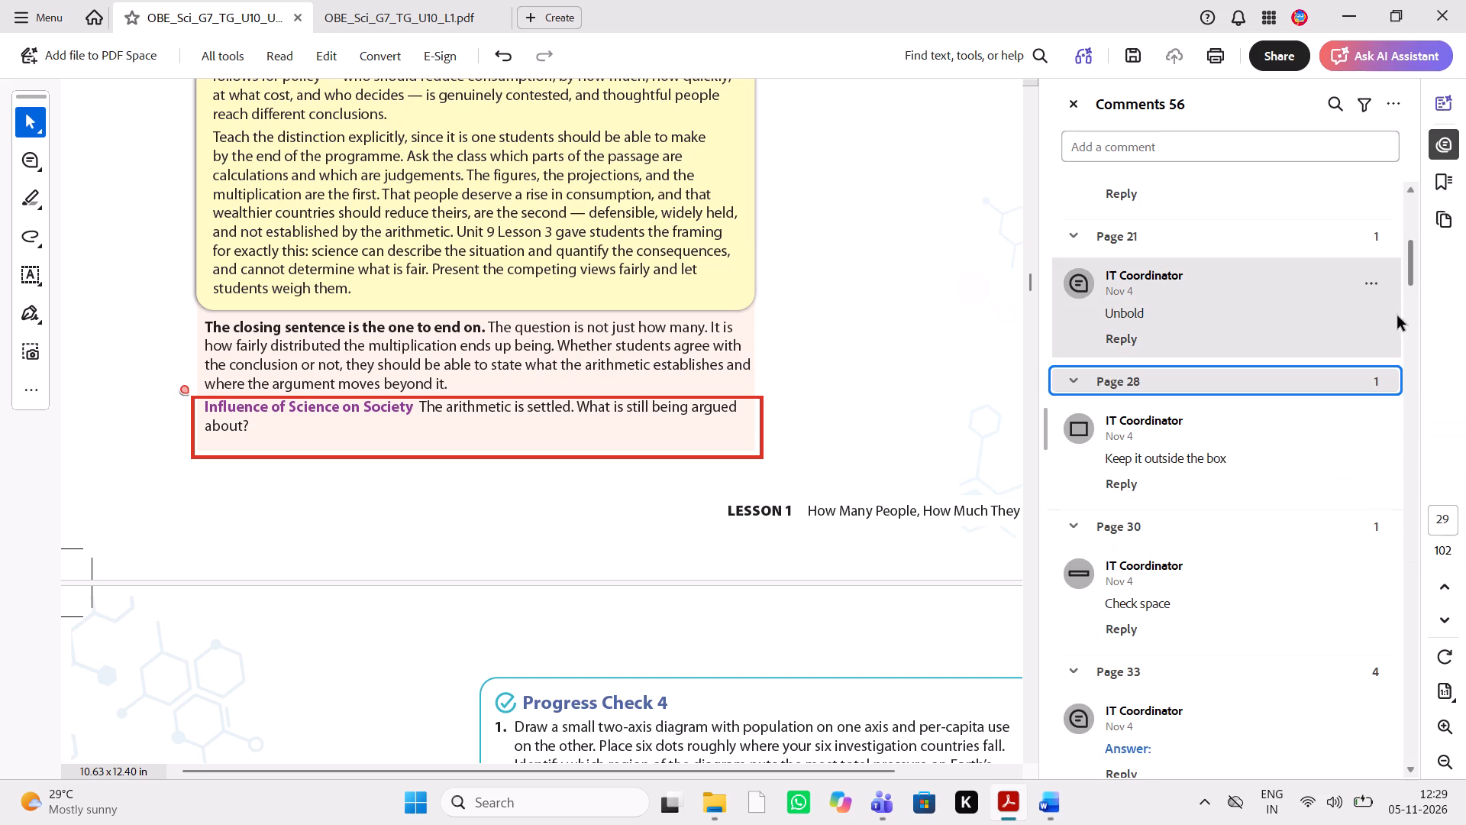
pyautogui.click(1377, 281)
pyautogui.click(1366, 349)
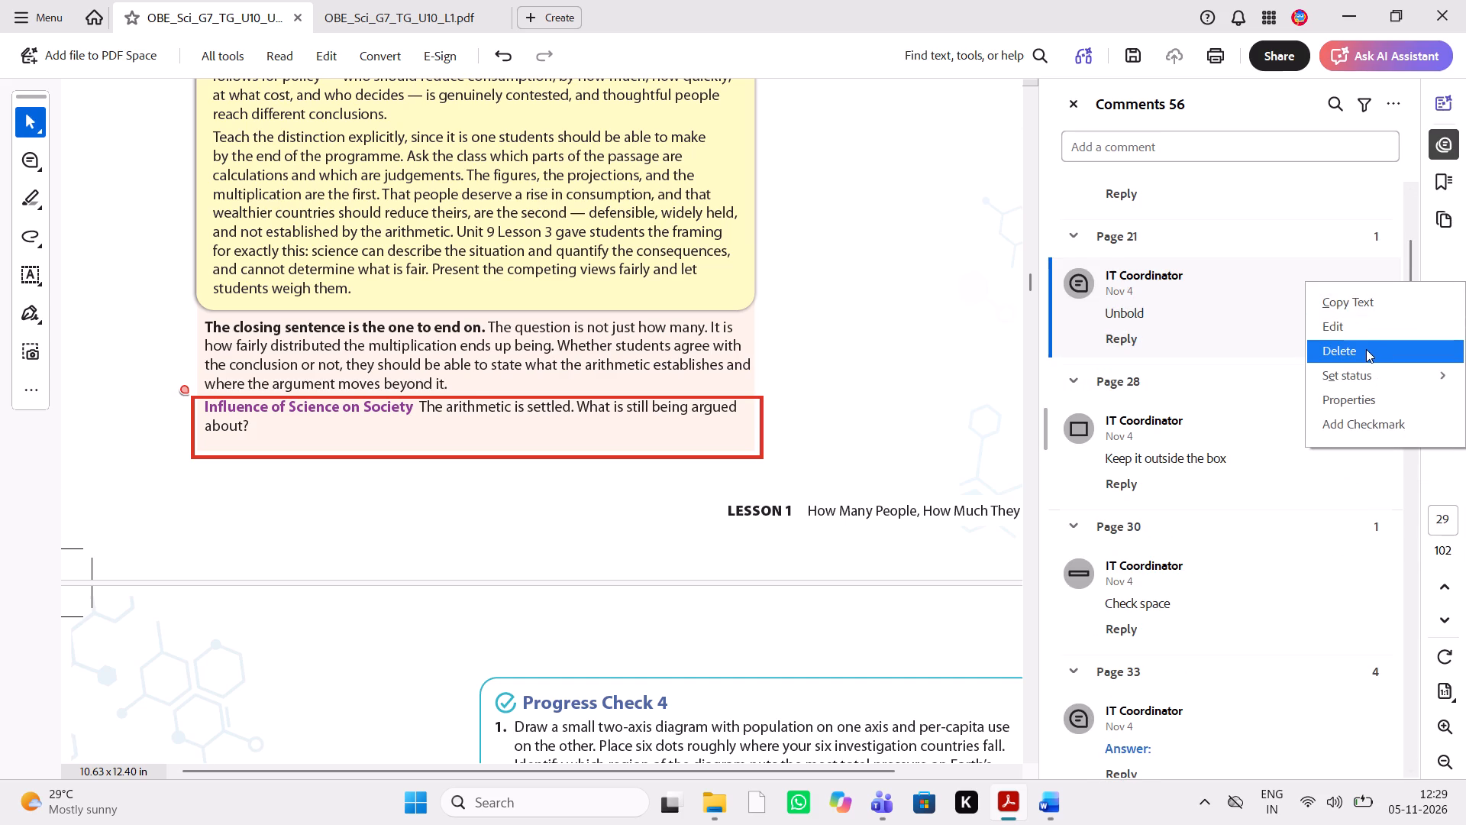
# Delete the page 28 "Keep it outside the box" comment on the Influence of Science on Society line, after rechecking the page 19 comment.
pyautogui.scroll(1, 1209, 365)
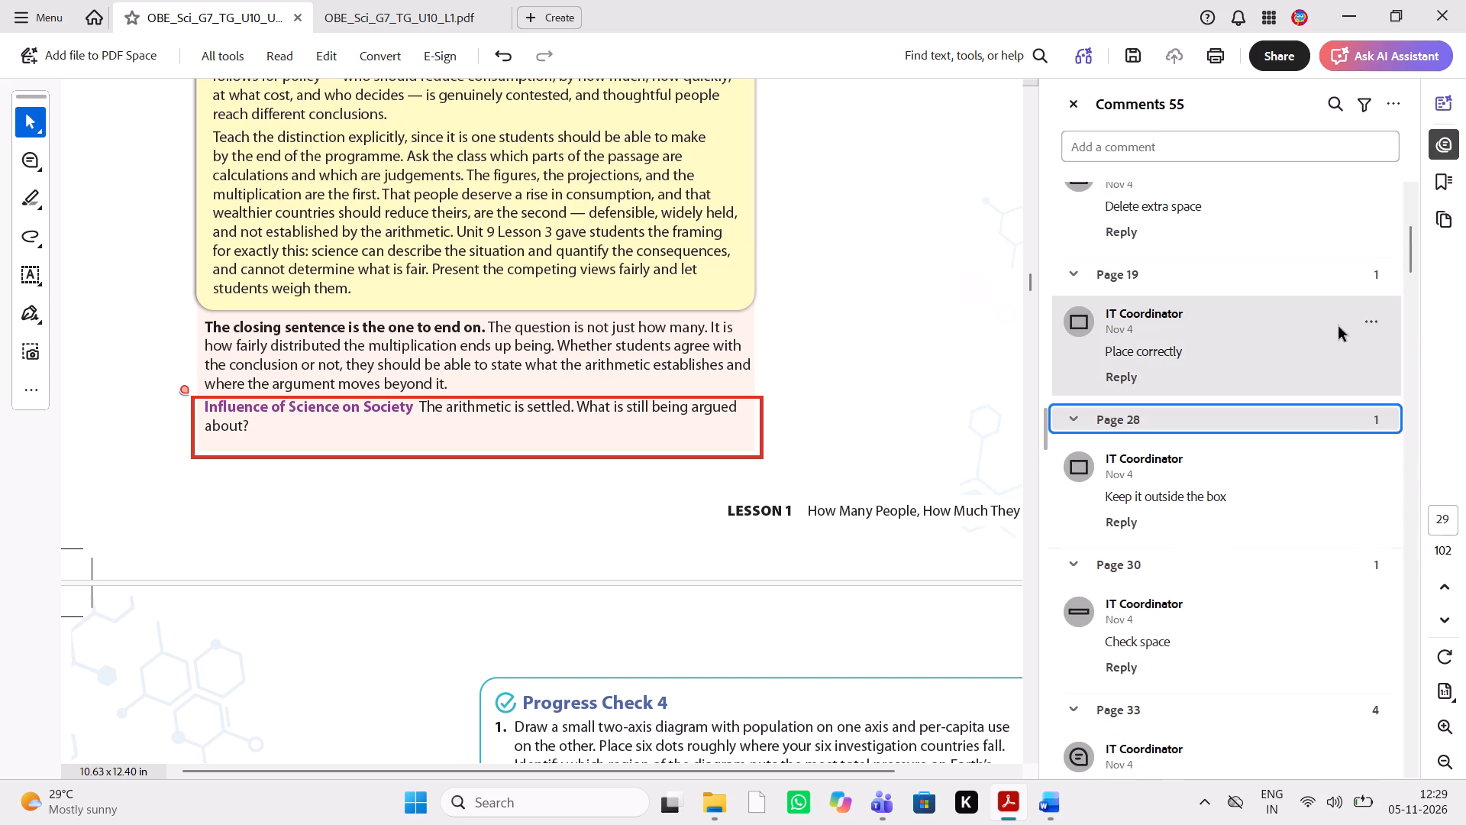
pyautogui.click(1222, 340)
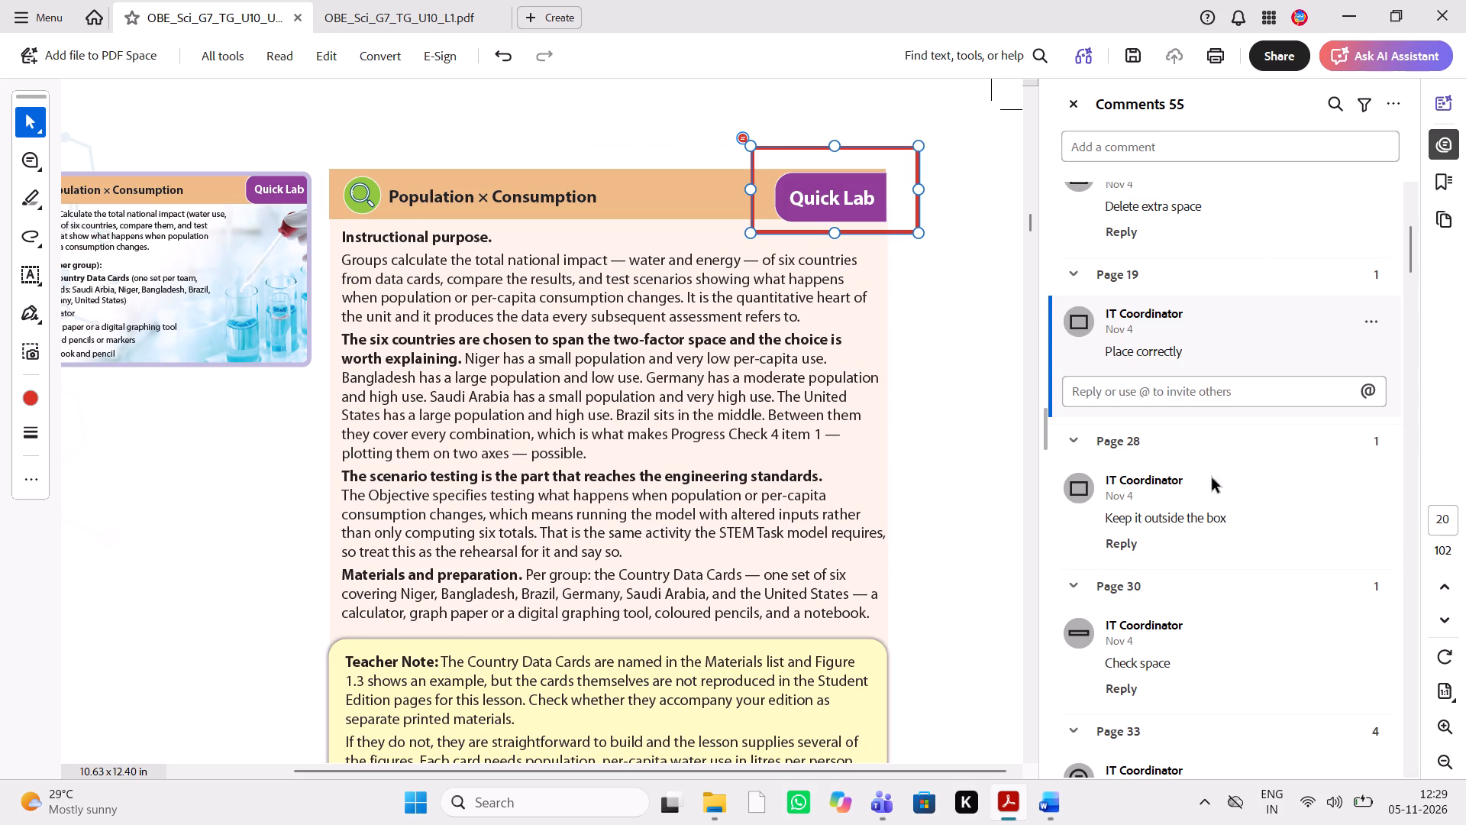
pyautogui.click(1183, 485)
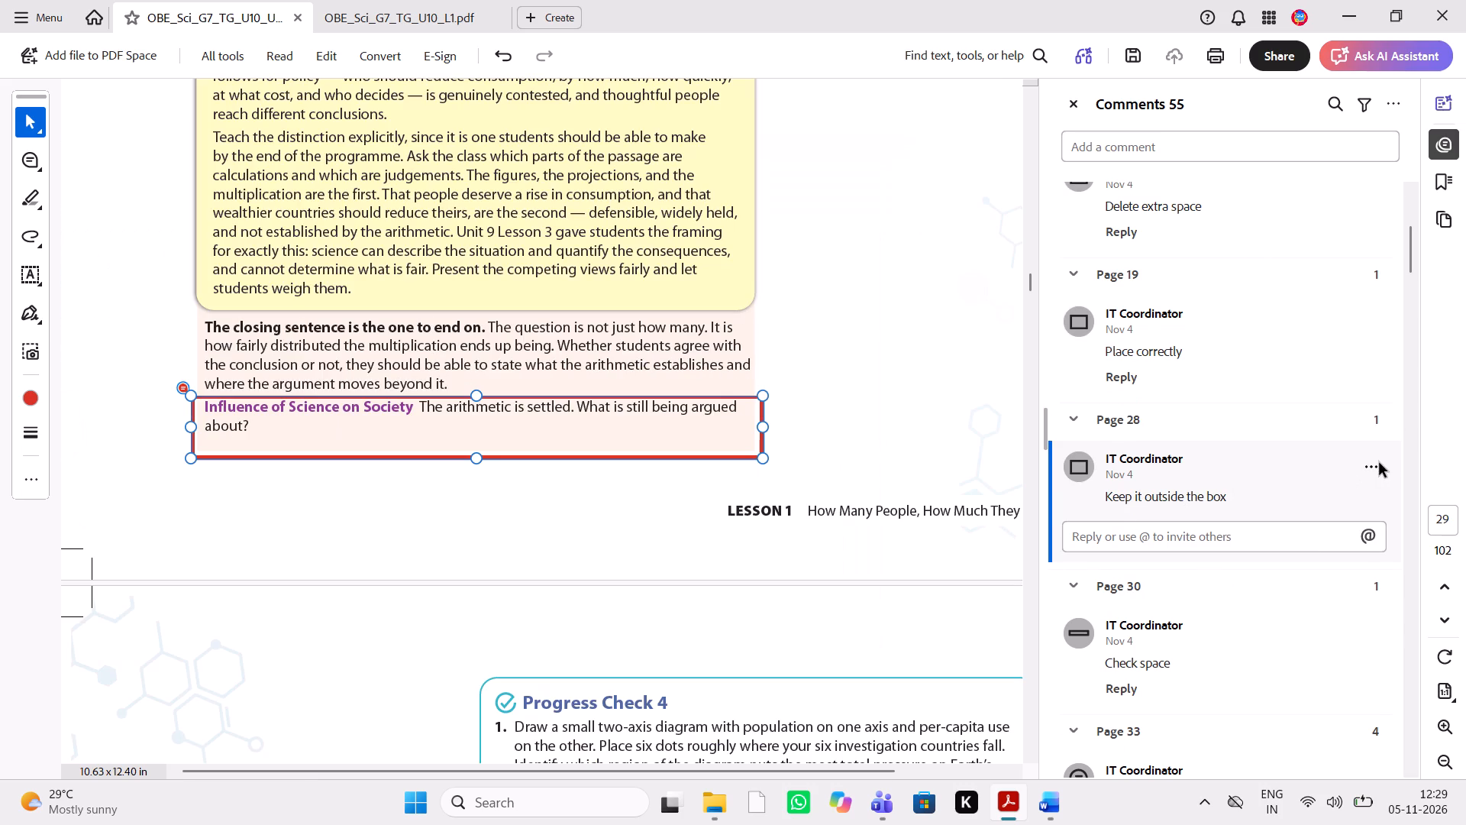
pyautogui.click(1379, 463)
pyautogui.click(1349, 537)
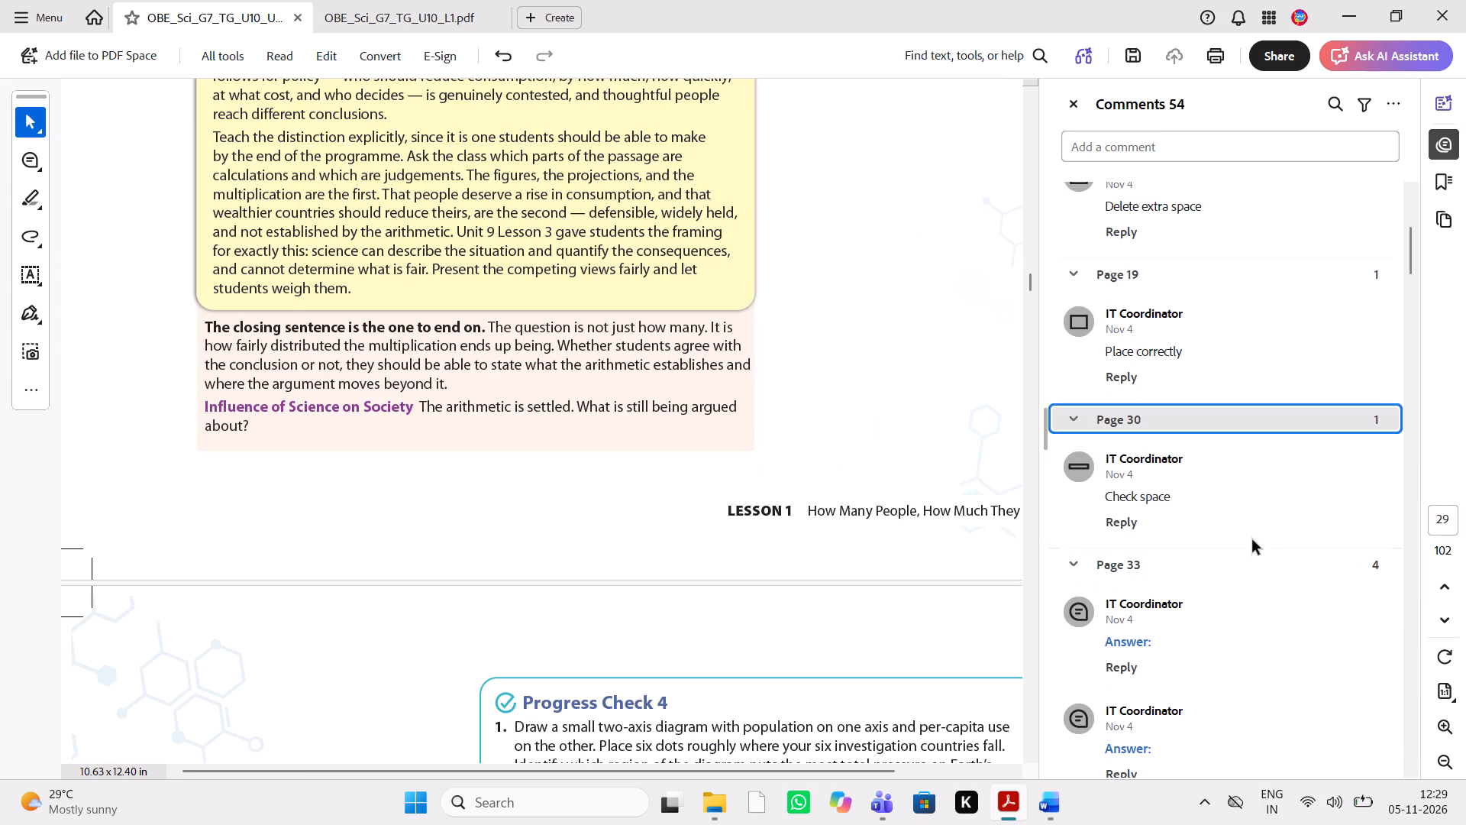
# Compare the page 30 "Check space" comment under the English Language Learners heading with the same section in the Lesson 1 PDF.
pyautogui.click(1158, 492)
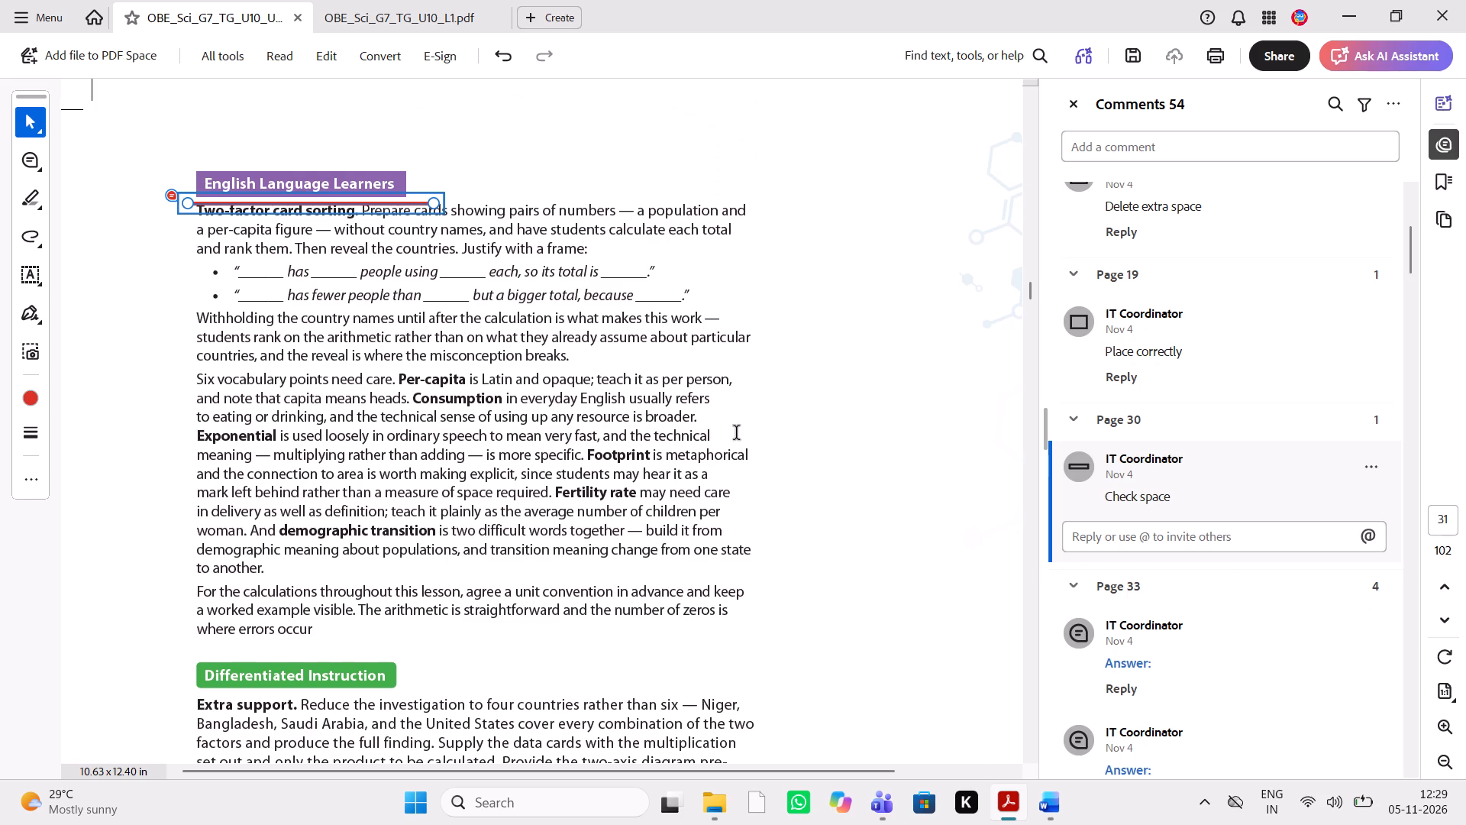
pyautogui.click(391, 24)
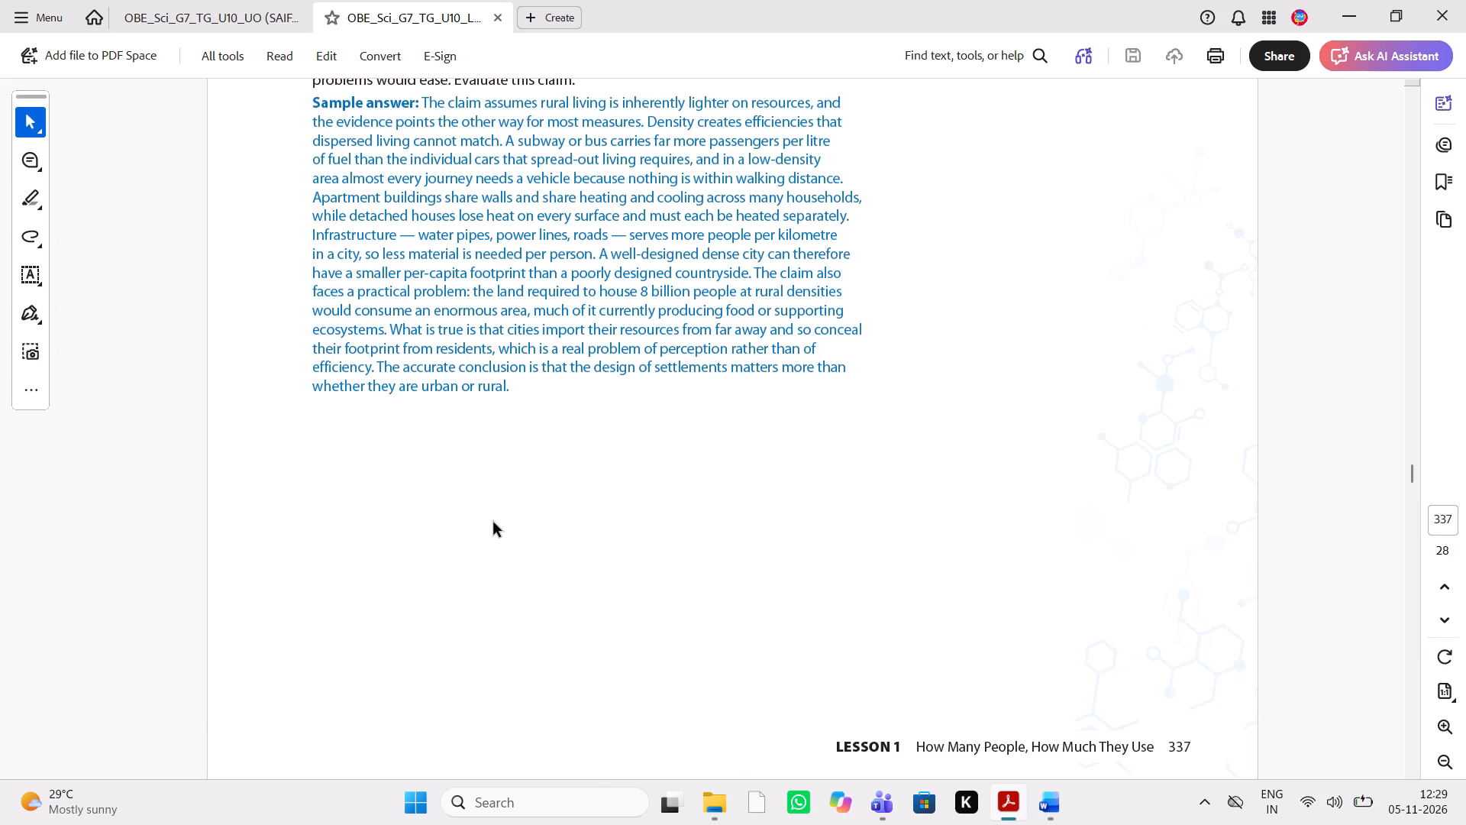
pyautogui.scroll(-20, 493, 522)
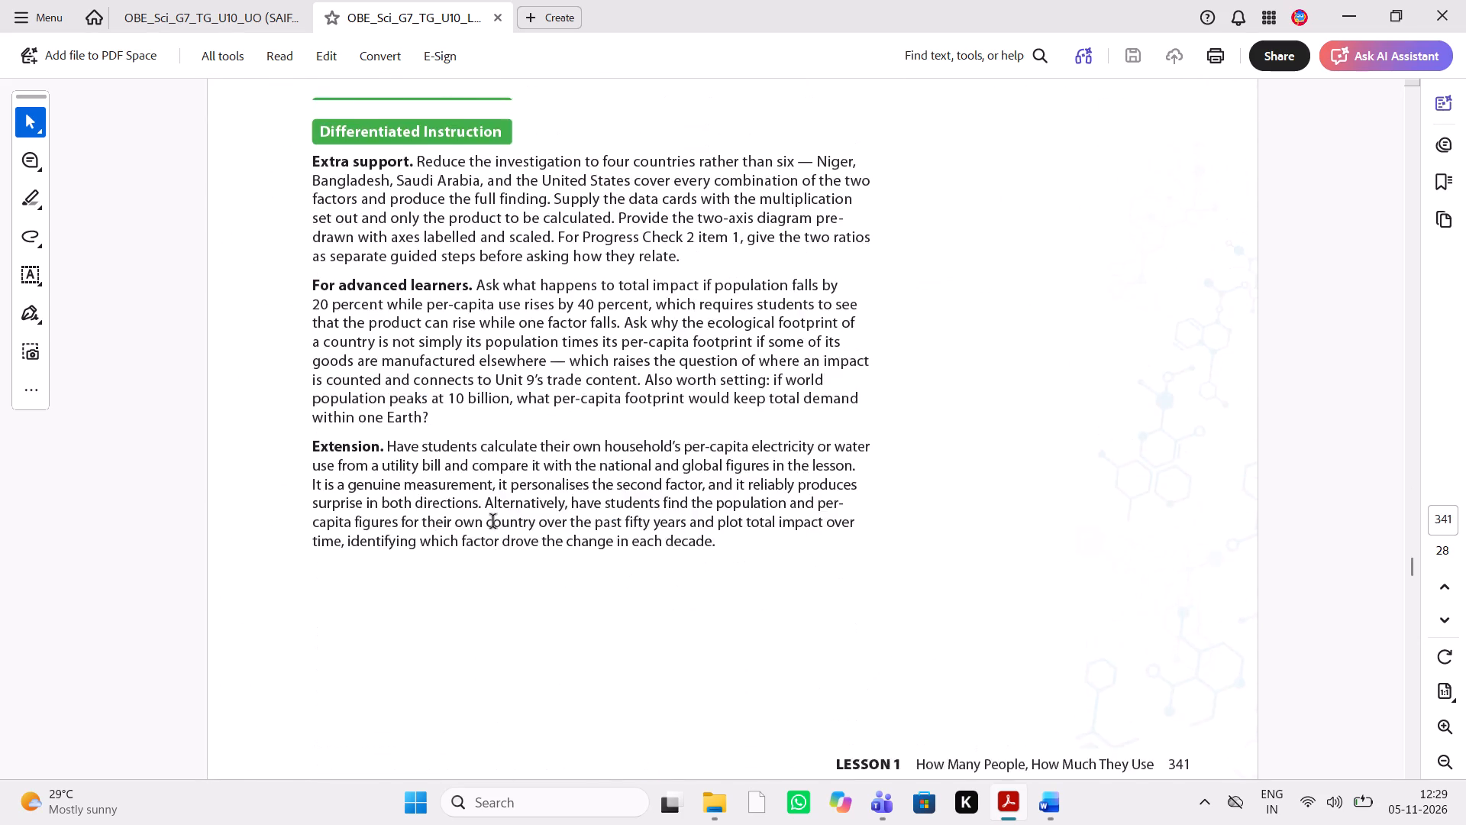
pyautogui.scroll(3, 493, 522)
pyautogui.scroll(-1, 493, 522)
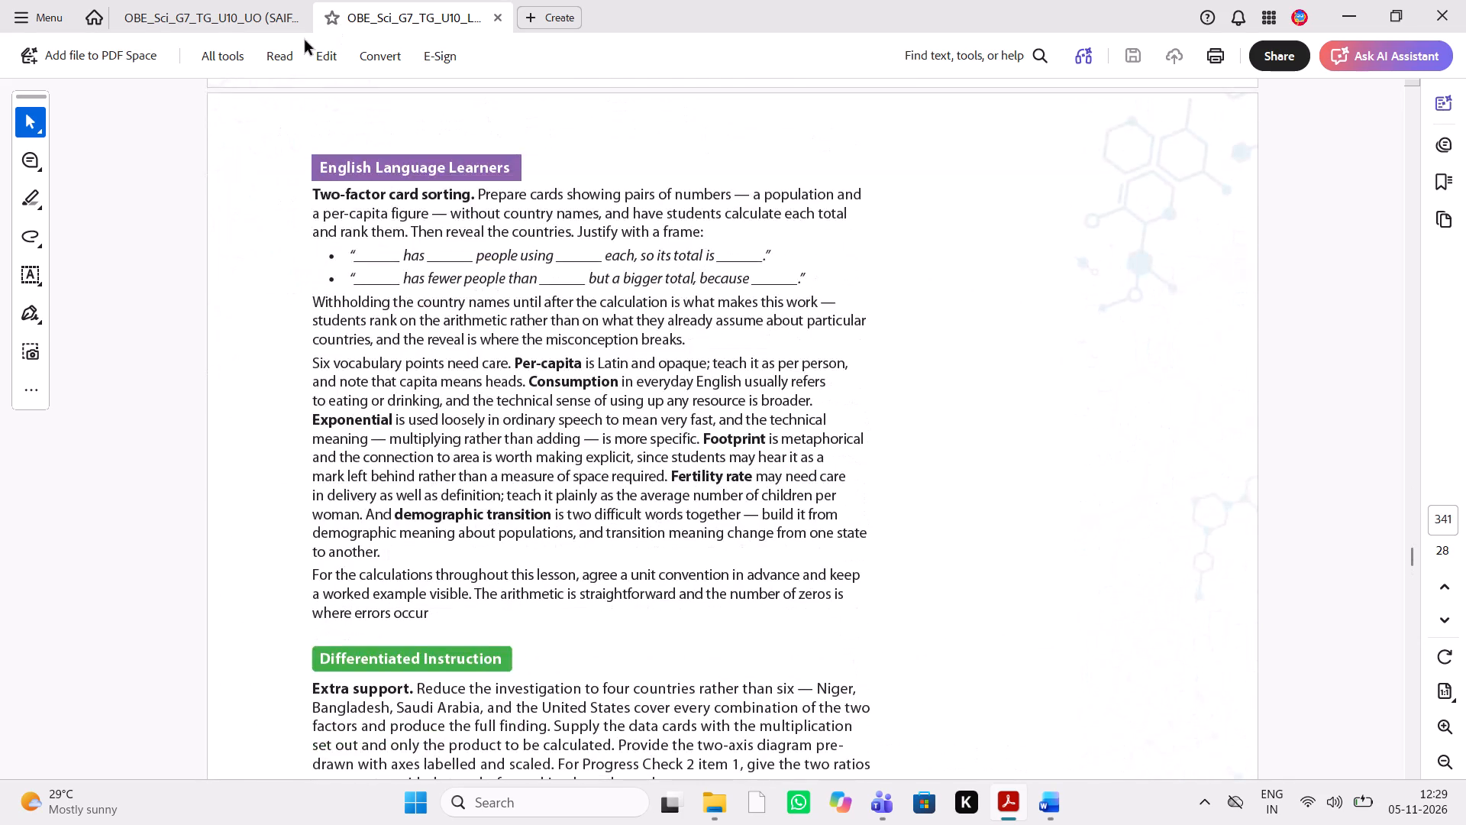
pyautogui.click(206, 4)
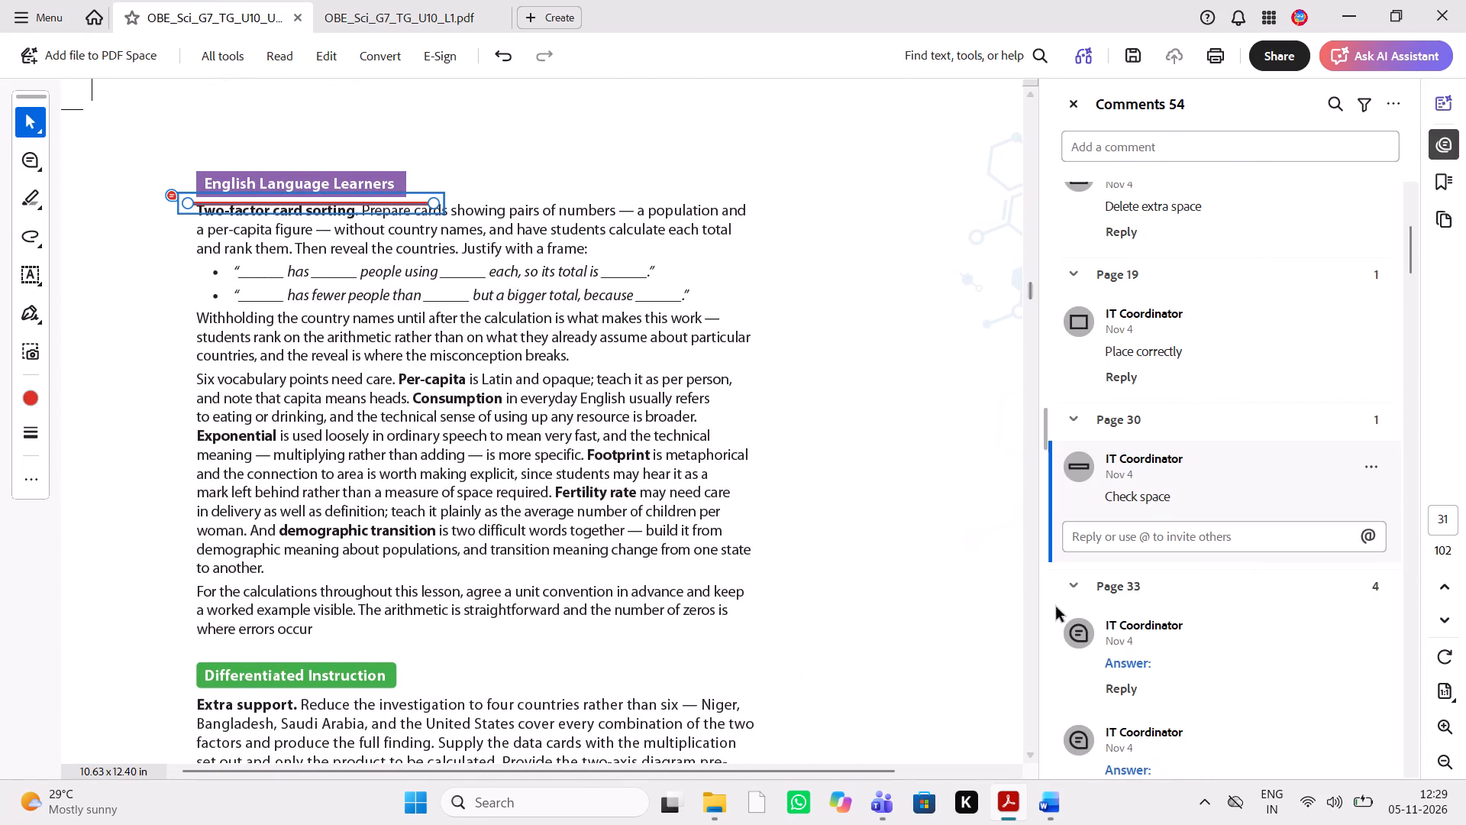
# Examine the page 33 "Answer:" comments on the "Sample answer" labels in the Lesson Check answers of the QC-commented PDF.
pyautogui.click(1110, 658)
pyautogui.scroll(-1, 1110, 658)
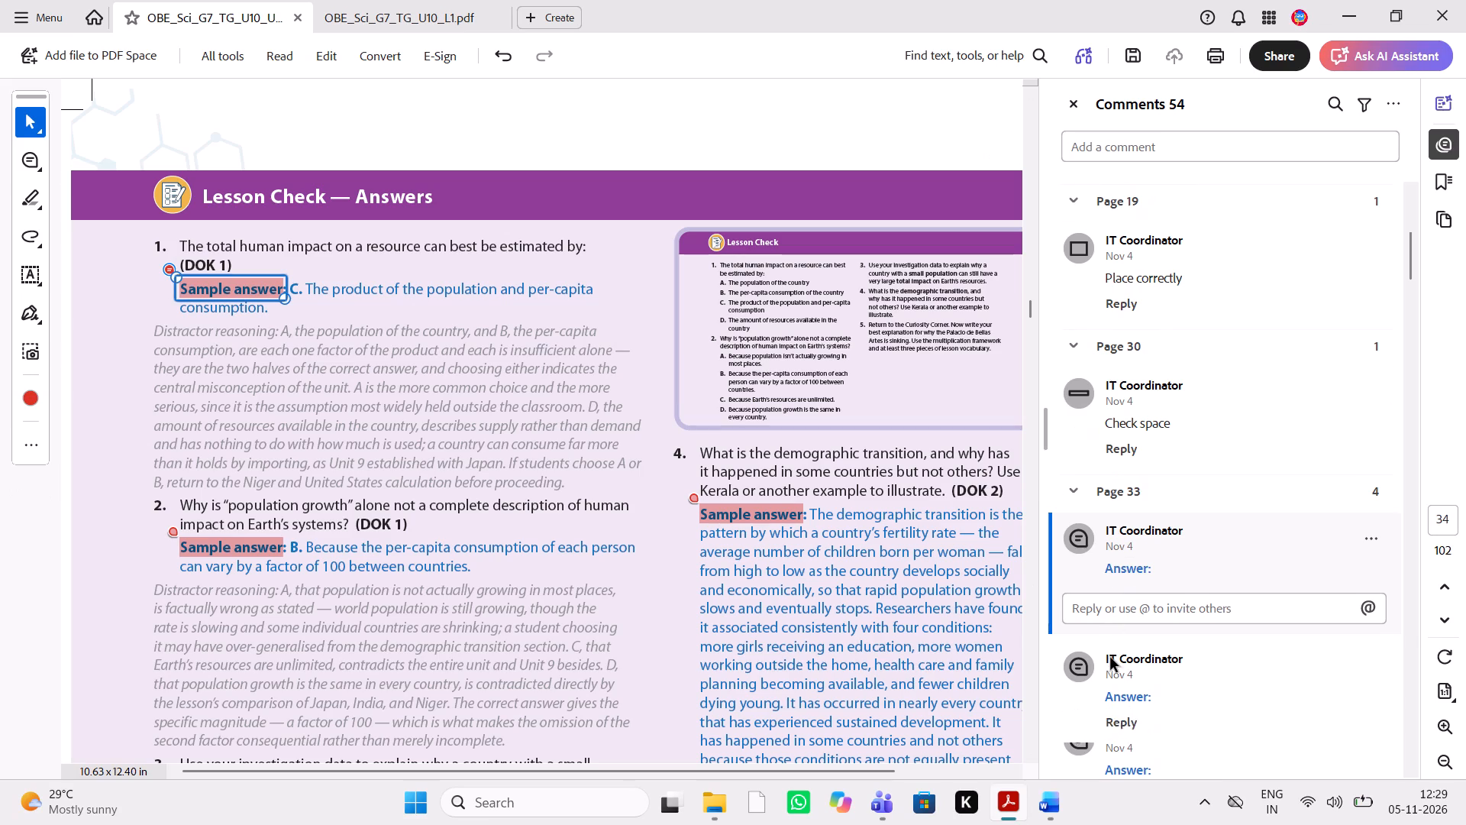
pyautogui.scroll(-1, 1110, 658)
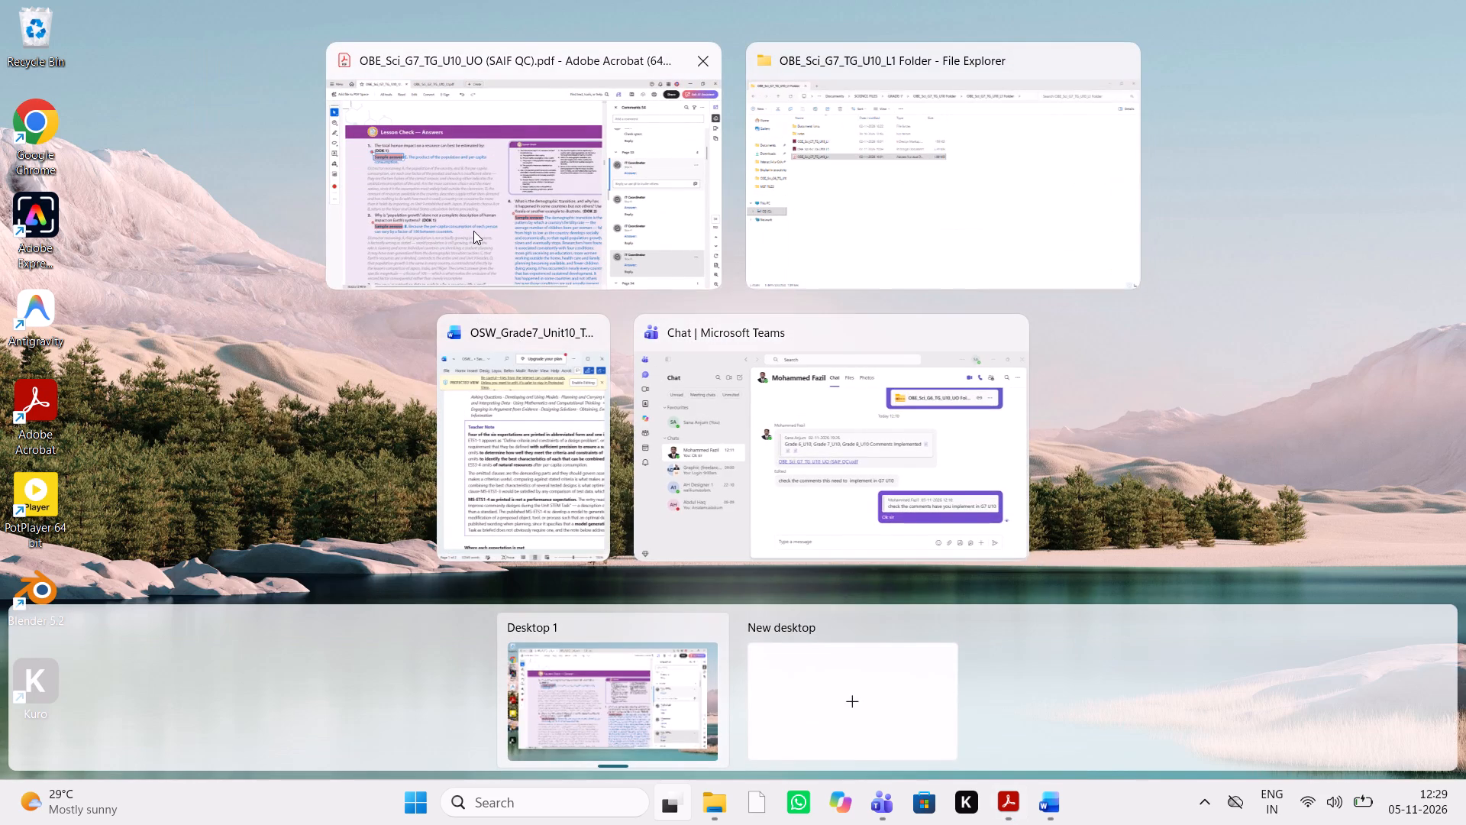
pyautogui.click(473, 231)
pyautogui.moveTo(473, 231); pyautogui.dragTo(628, 507)
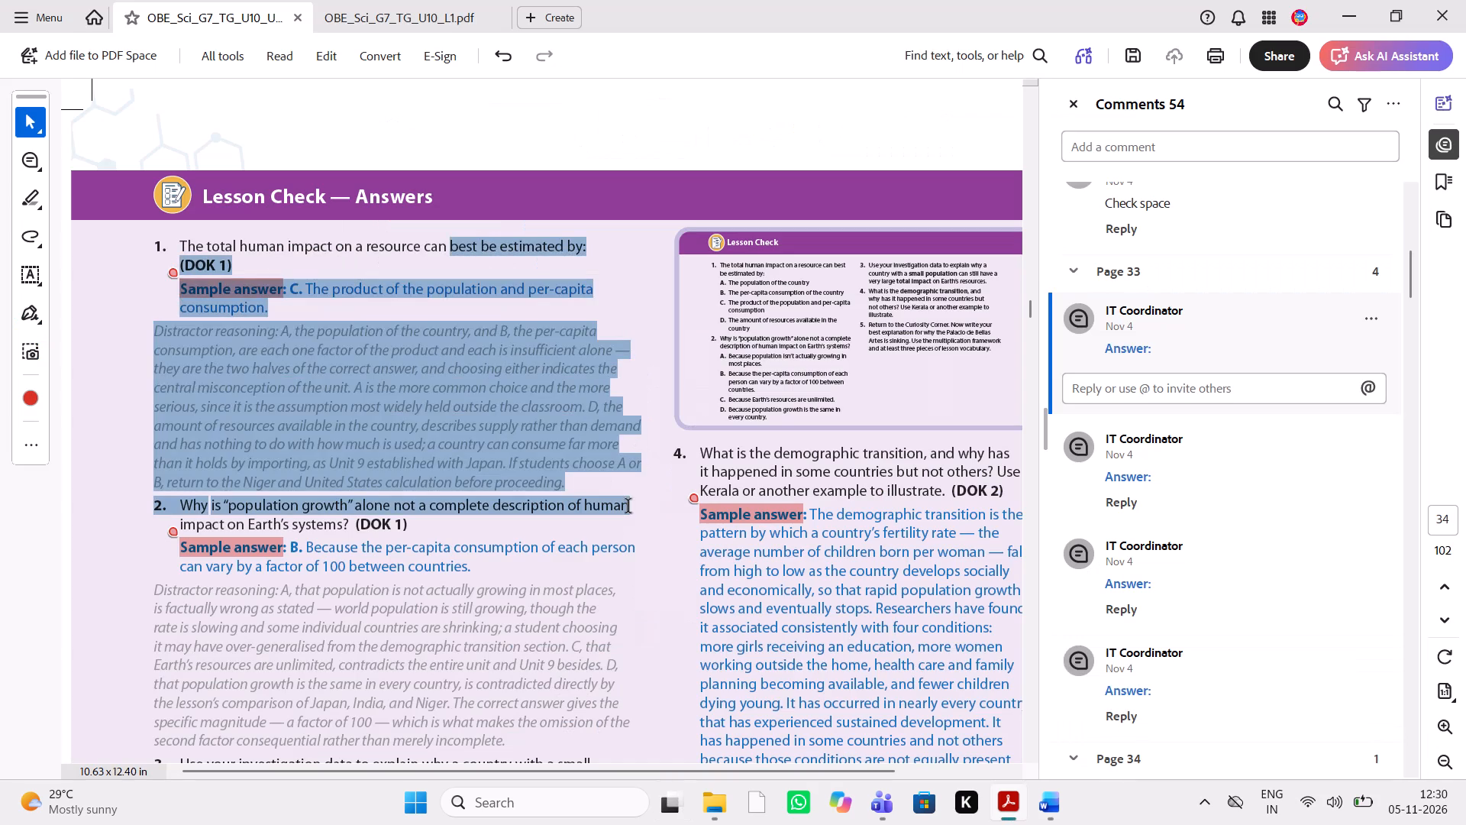
pyautogui.click(574, 278)
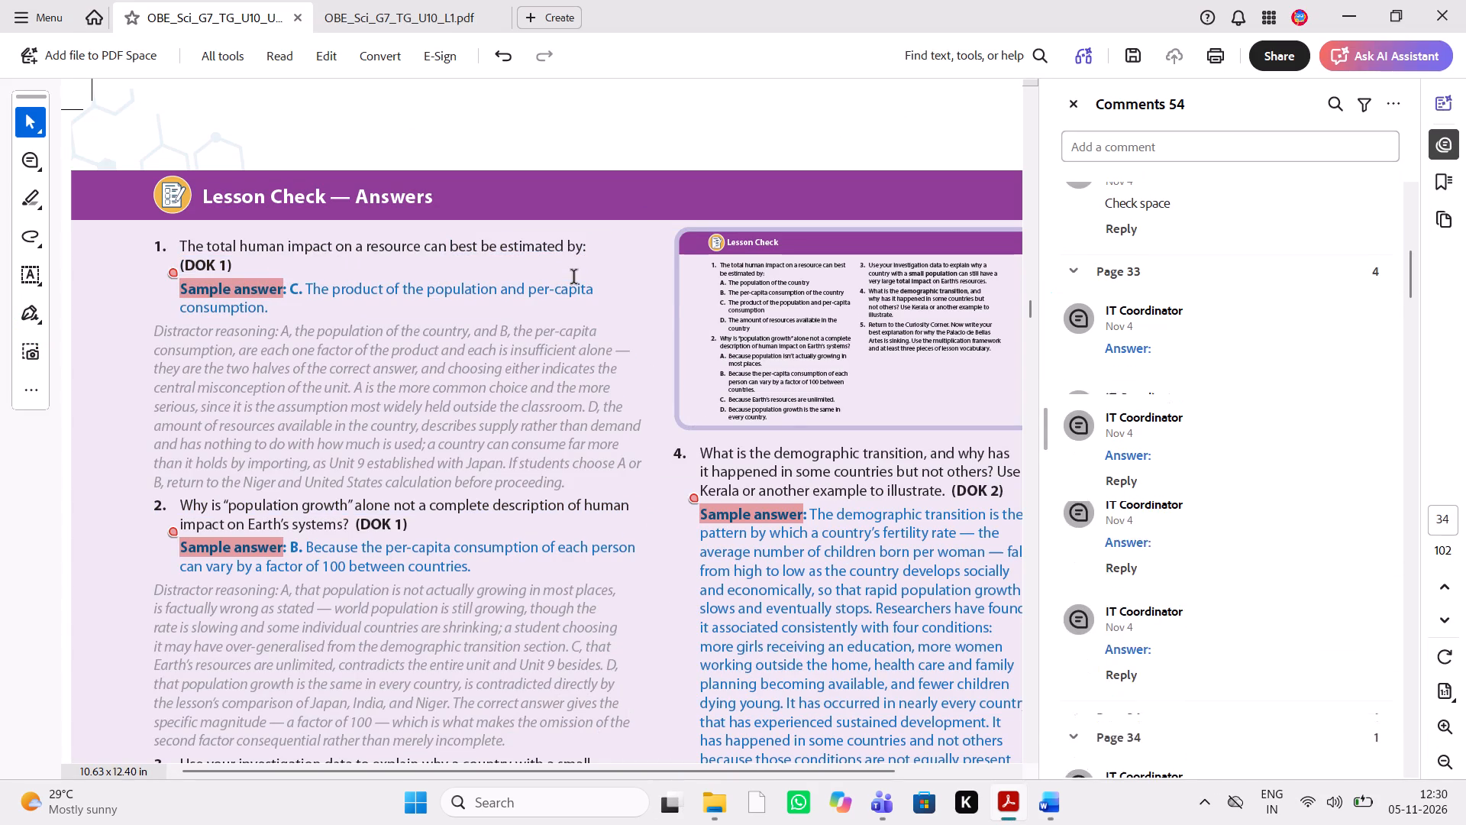
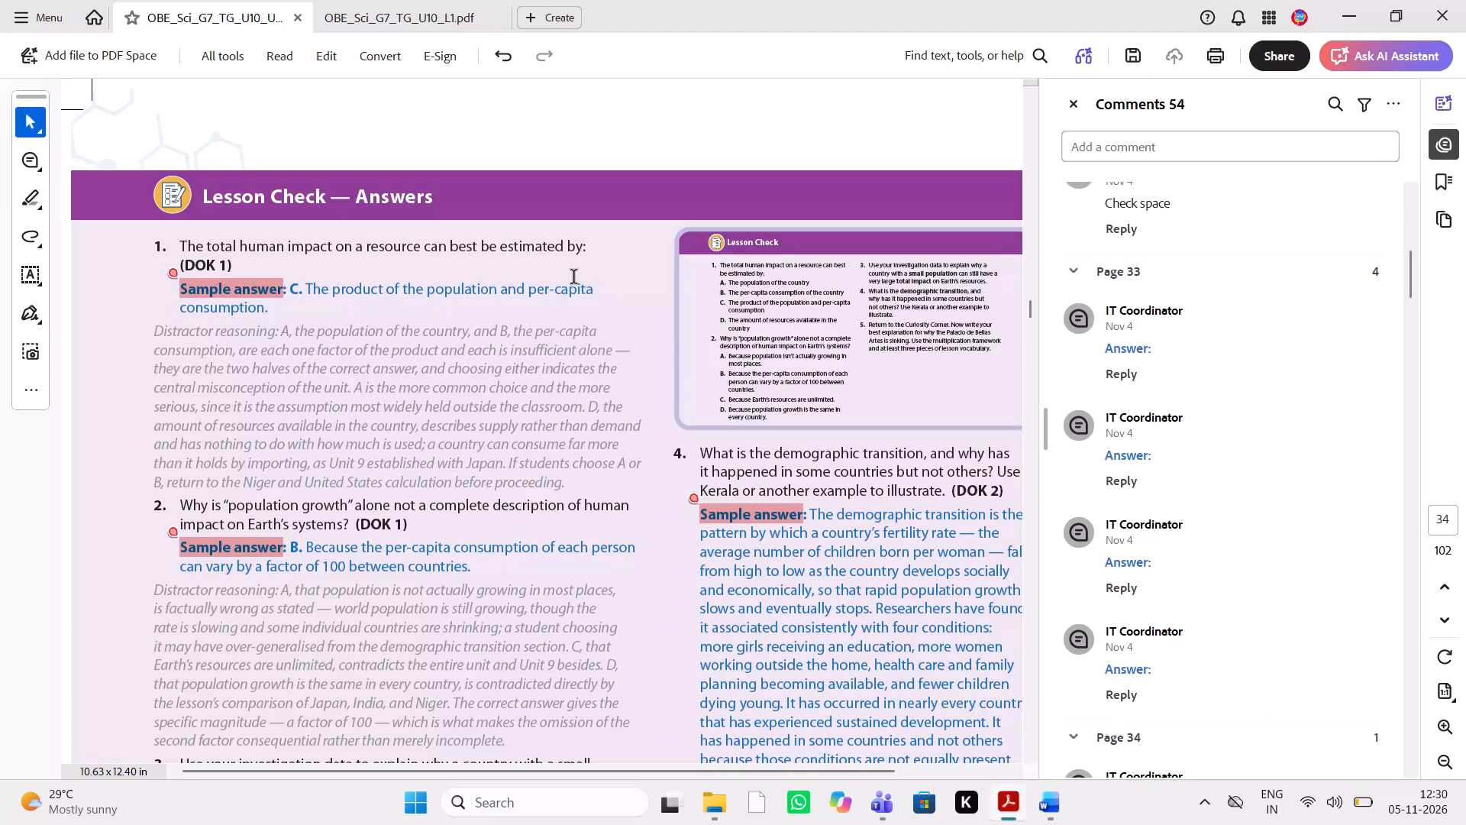
# Capture a screenshot of the Lesson Check — Answers heading and question 1, including the highlighted "Sample answer" label.
pyautogui.hotkey('ctrl', '=')
pyautogui.hotkey('ctrl', '=')
pyautogui.hotkey('ctrl', '=')
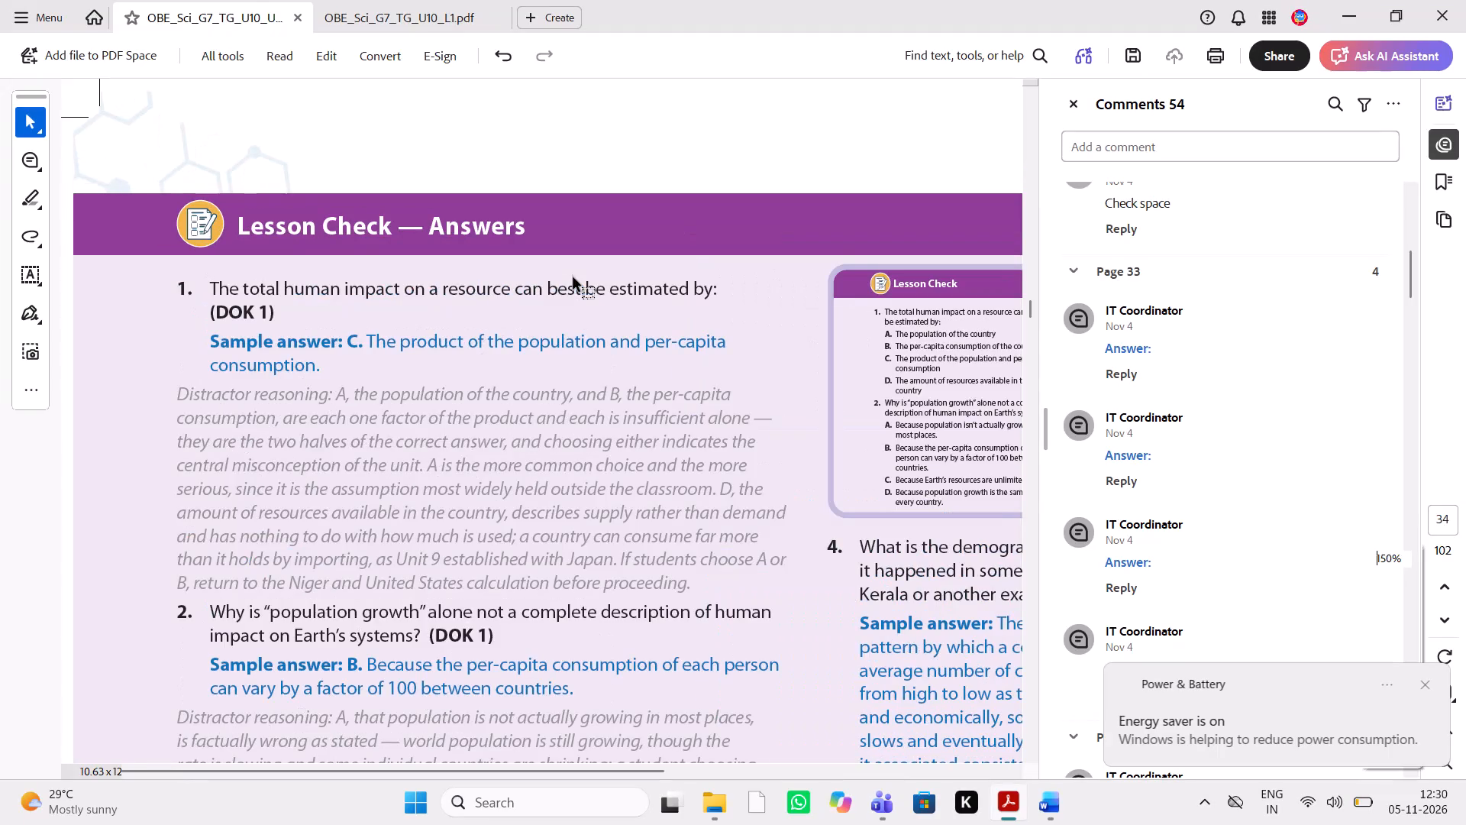
pyautogui.scroll(-3, 541, 306)
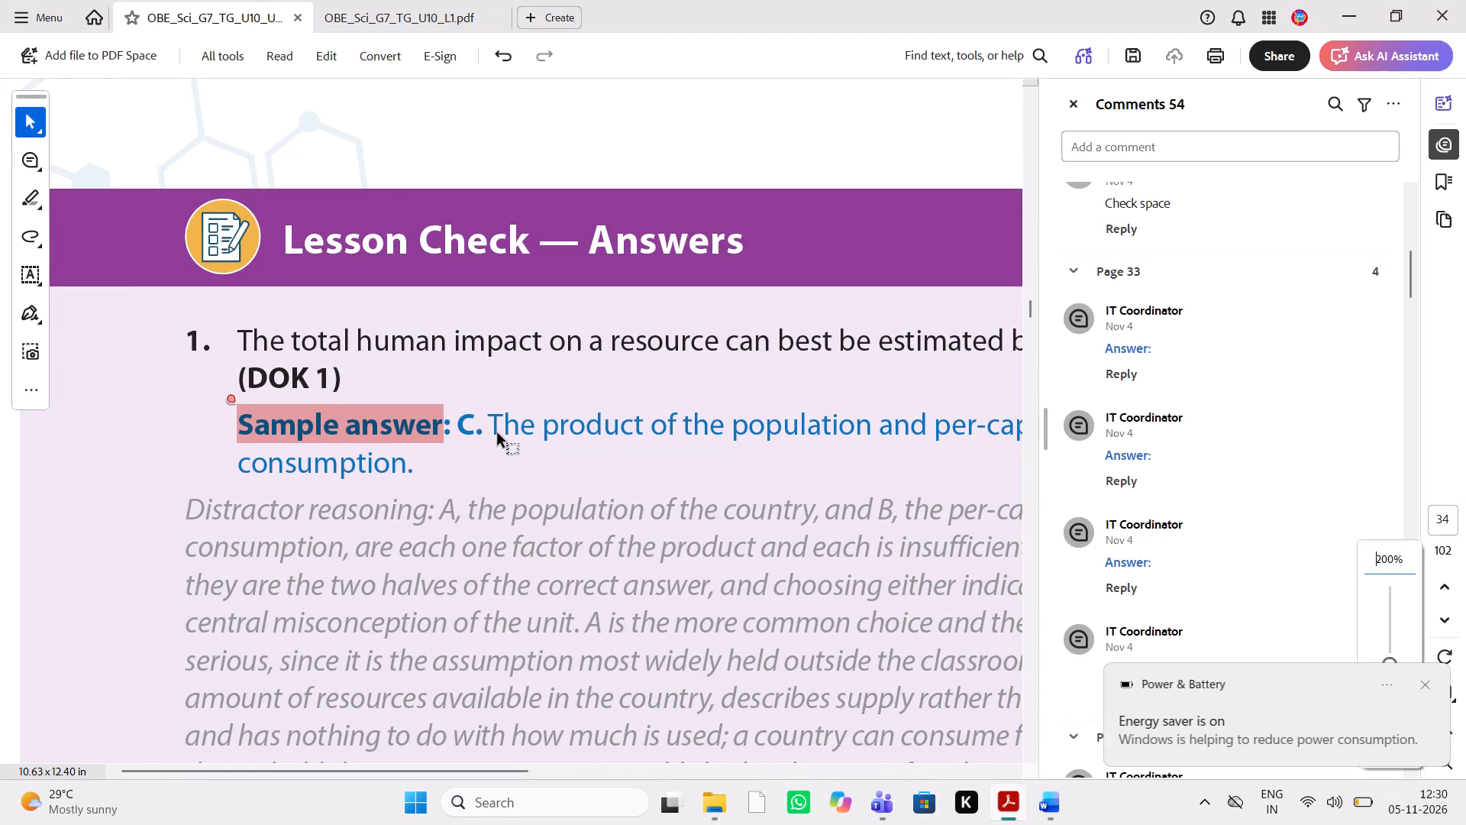
pyautogui.press('shift+super+s')
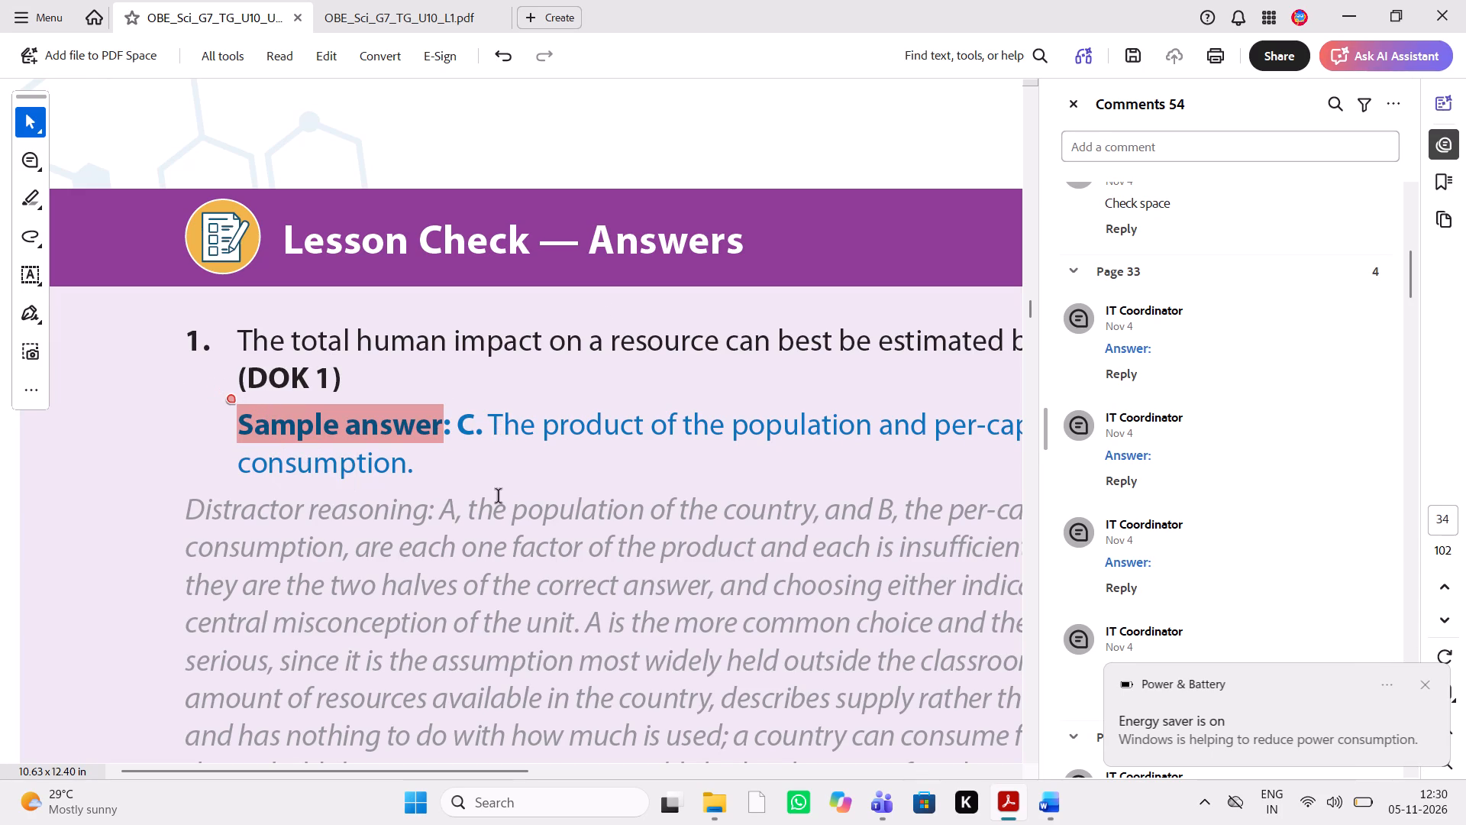
pyautogui.press('shift+super+s')
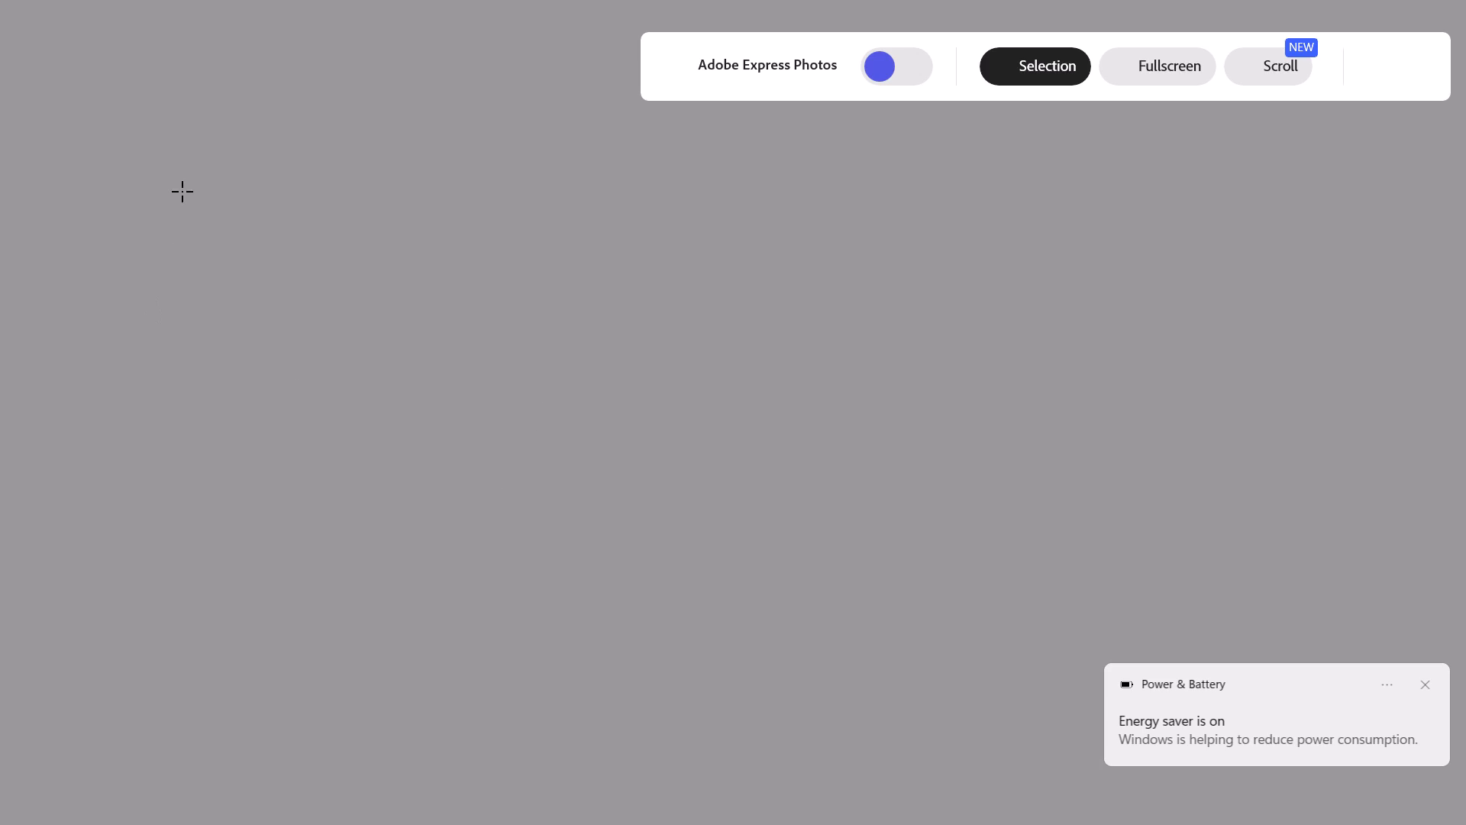
pyautogui.moveTo(153, 156); pyautogui.dragTo(781, 487)
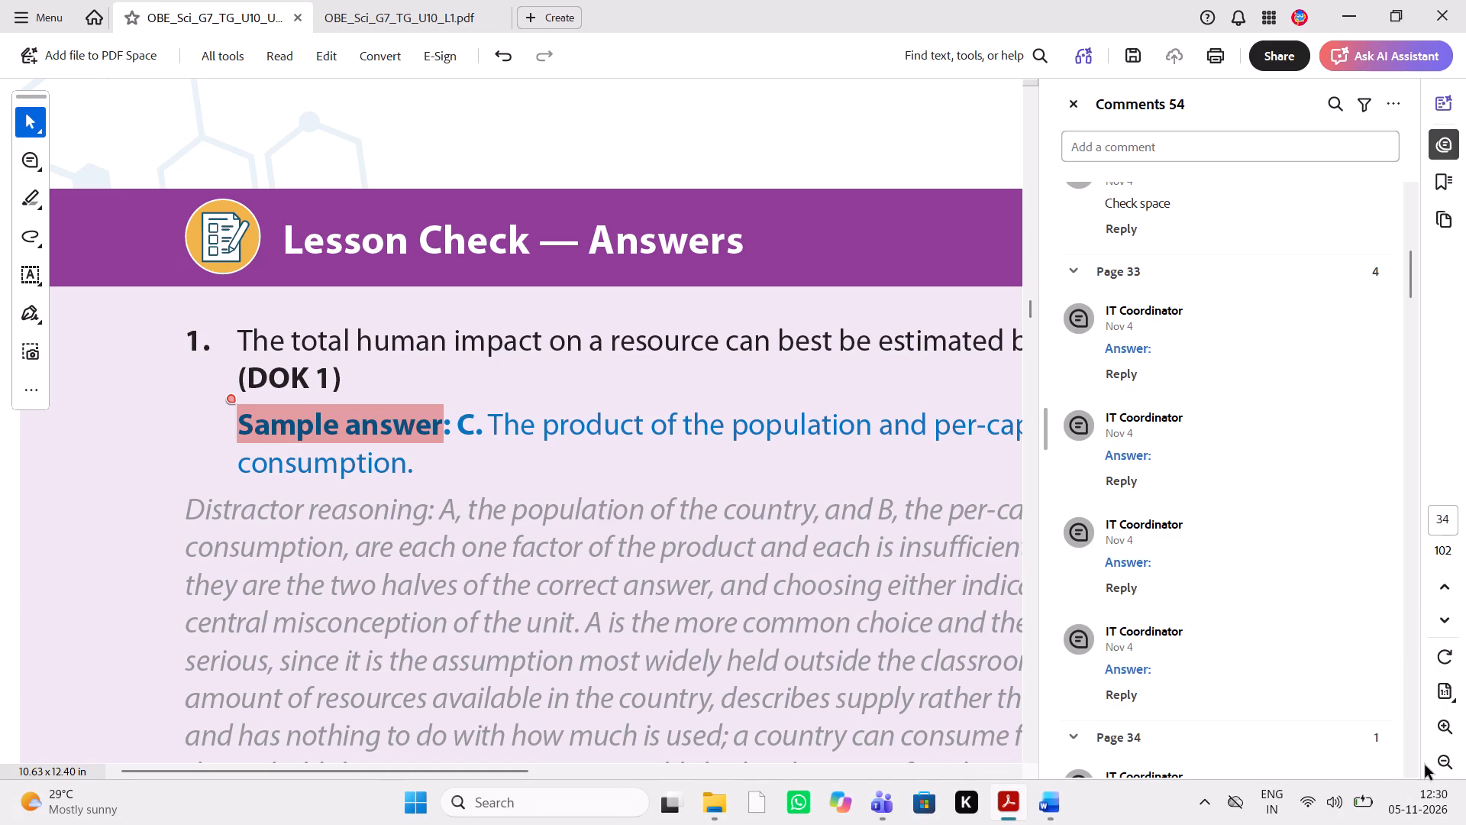
# Open the new screenshot in Adobe Express Photos and copy the image to the clipboard, closing the editor when done.
pyautogui.click(1420, 810)
pyautogui.click(1420, 810)
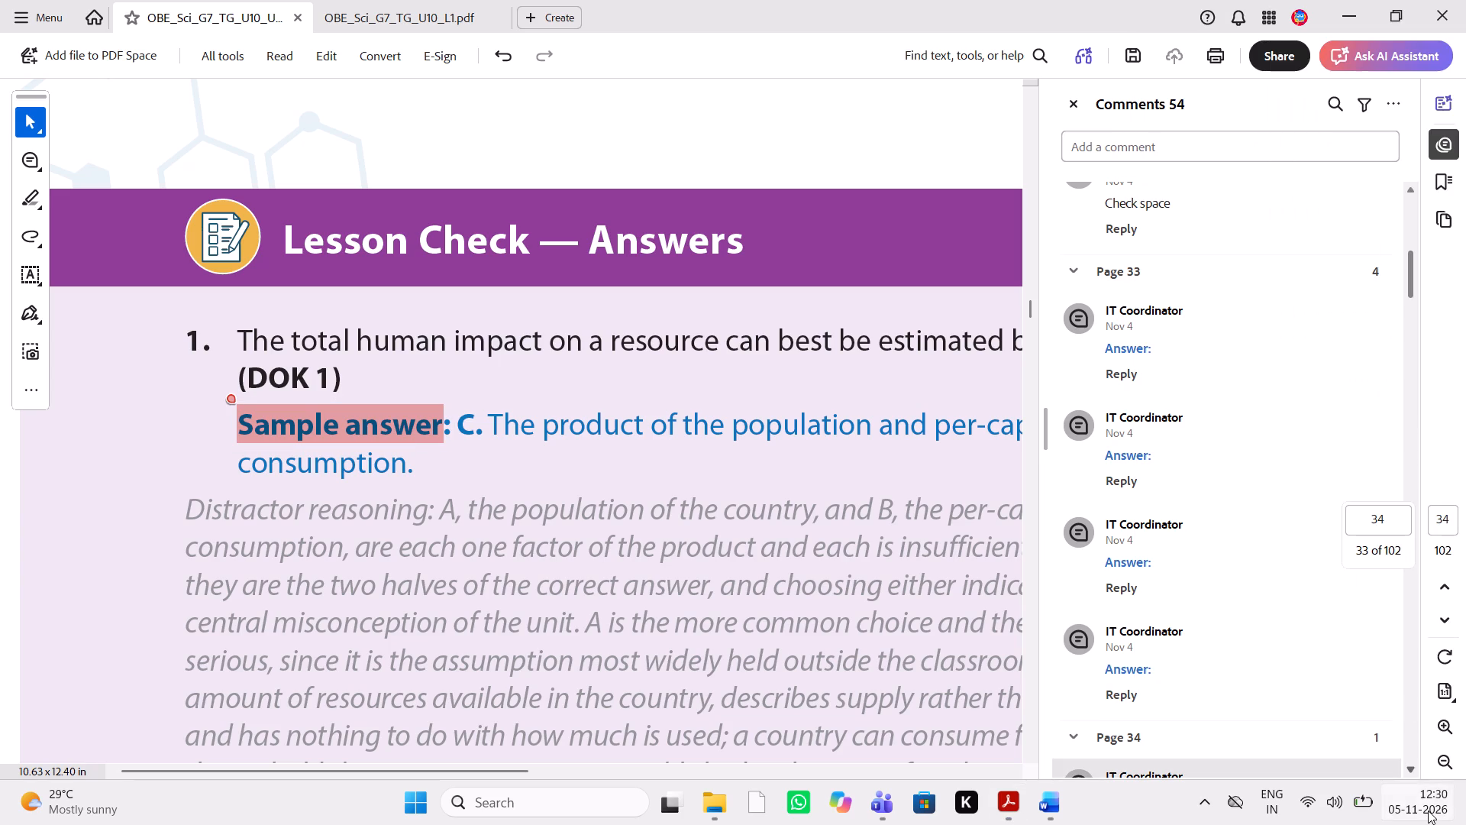
pyautogui.click(1428, 810)
pyautogui.click(1283, 270)
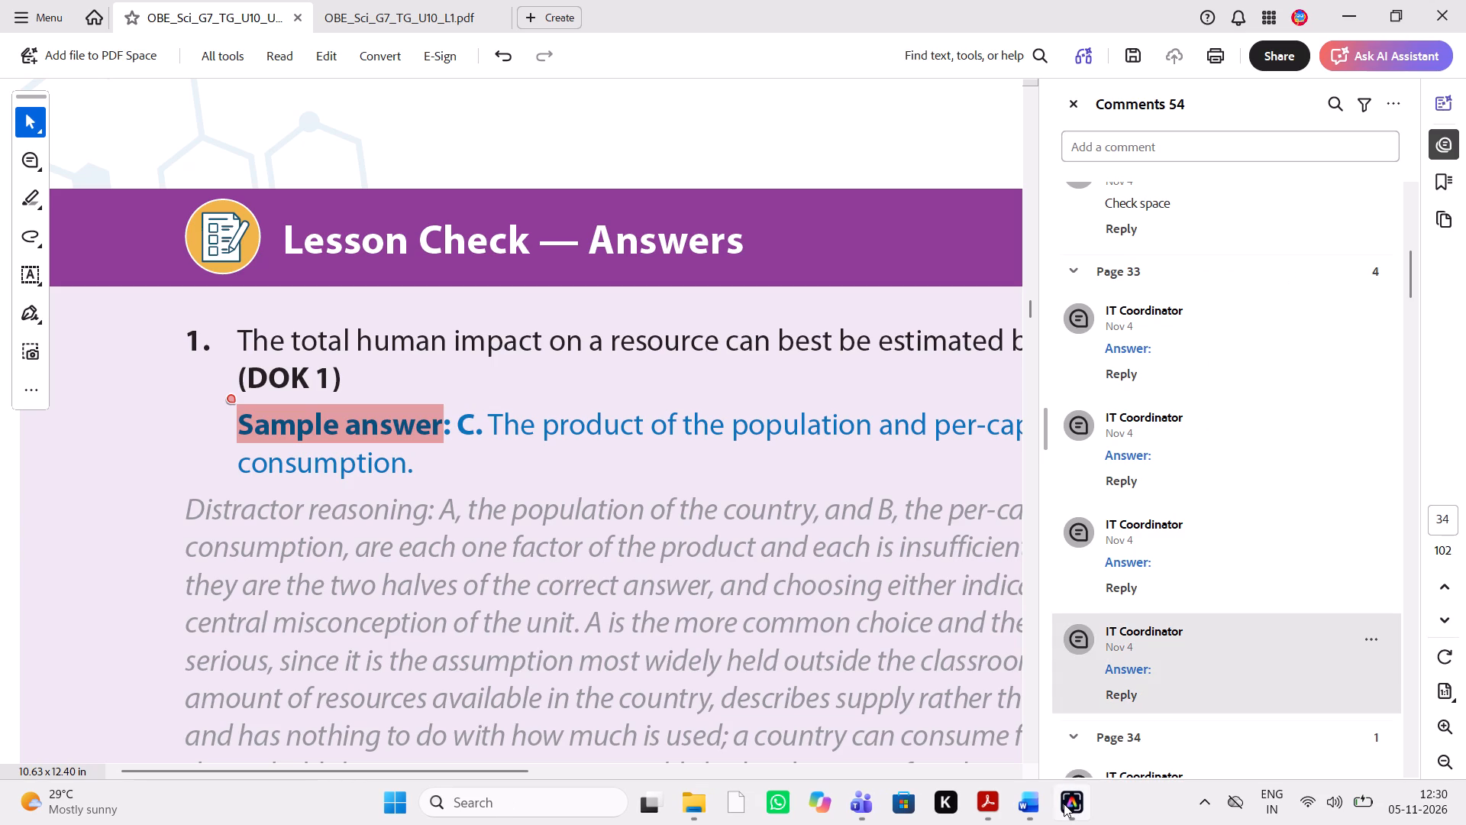
pyautogui.click(1064, 804)
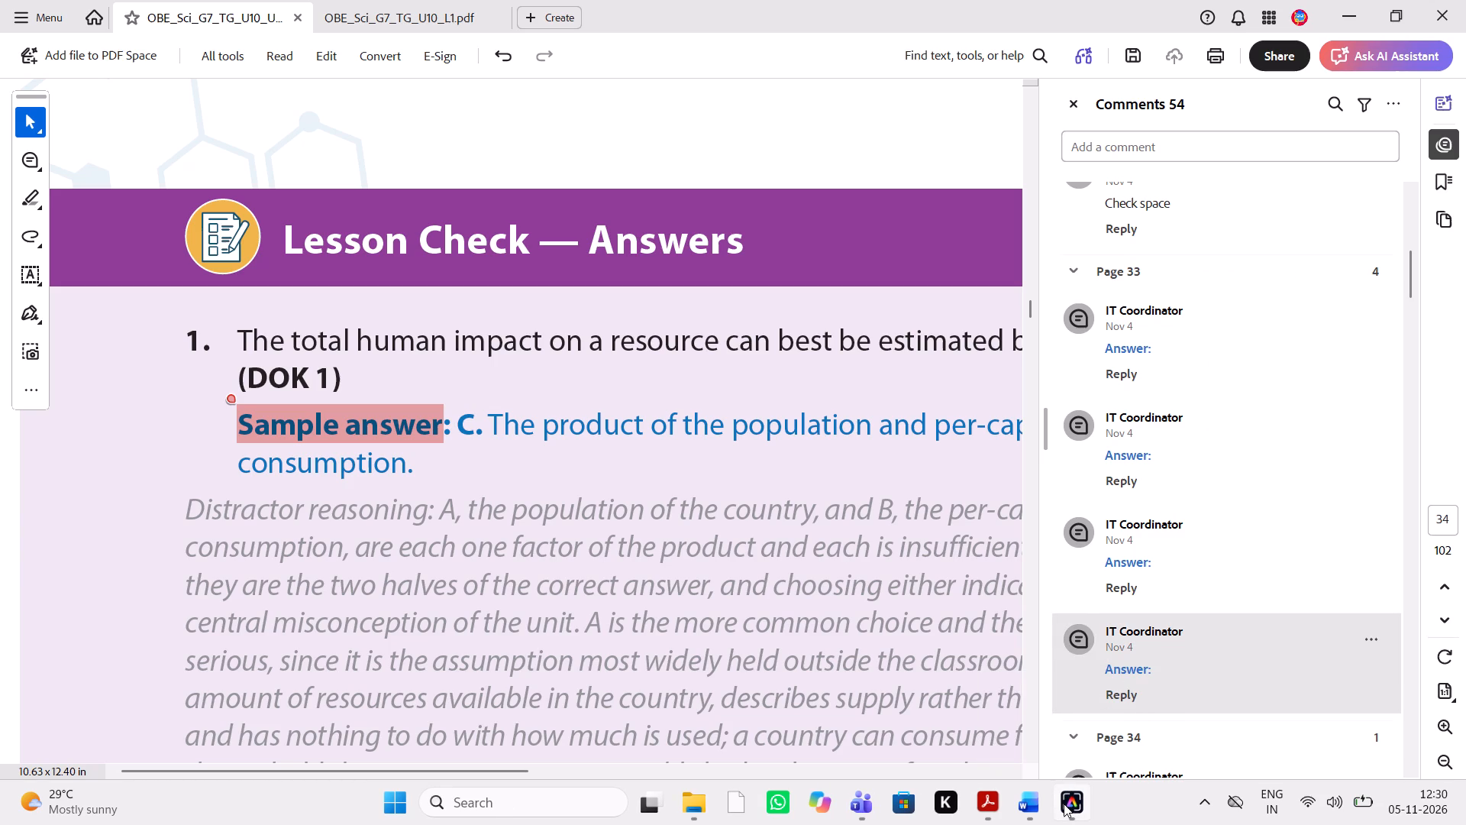
pyautogui.click(1070, 815)
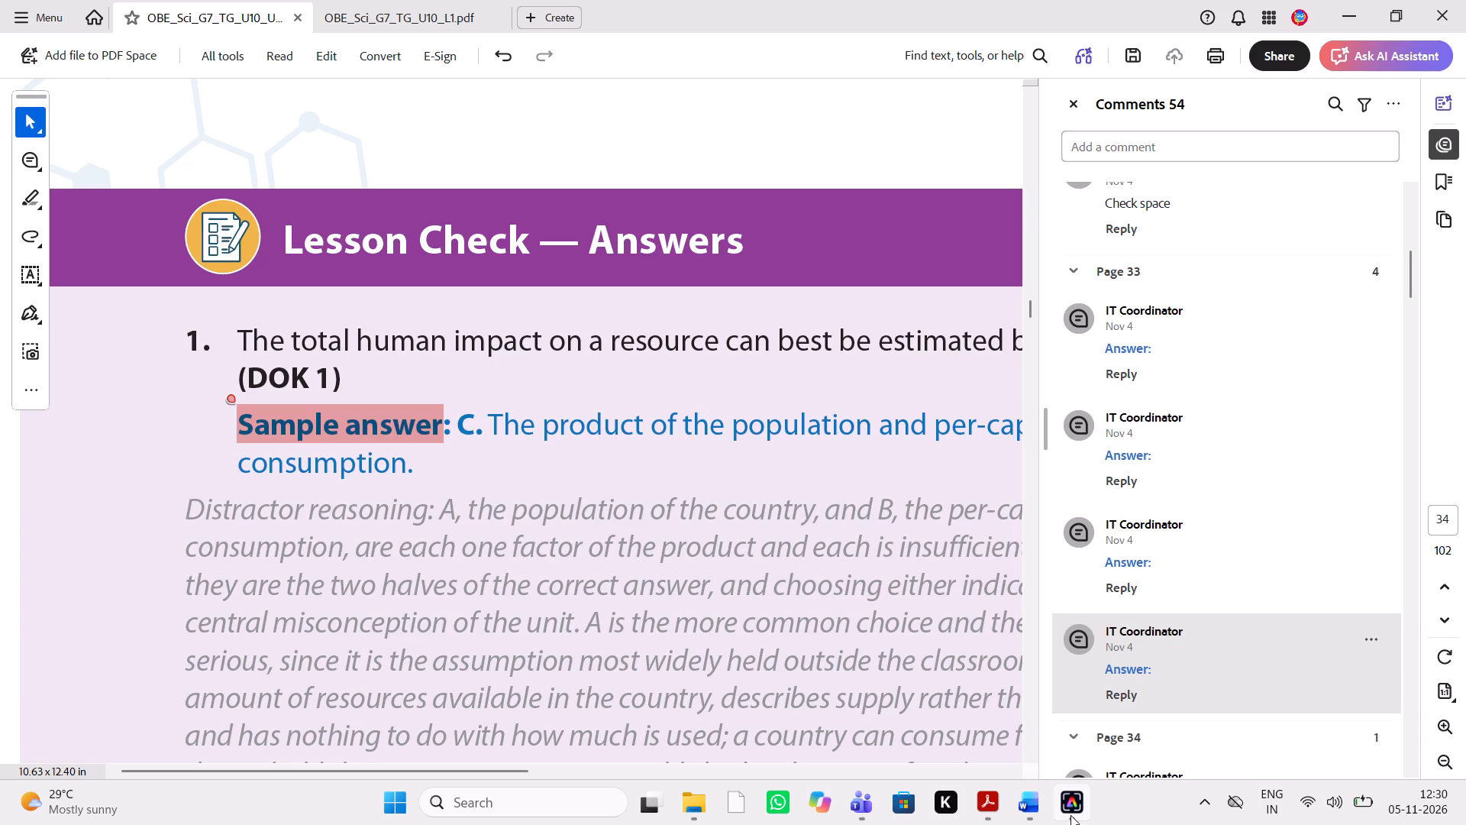
pyautogui.click(1070, 815)
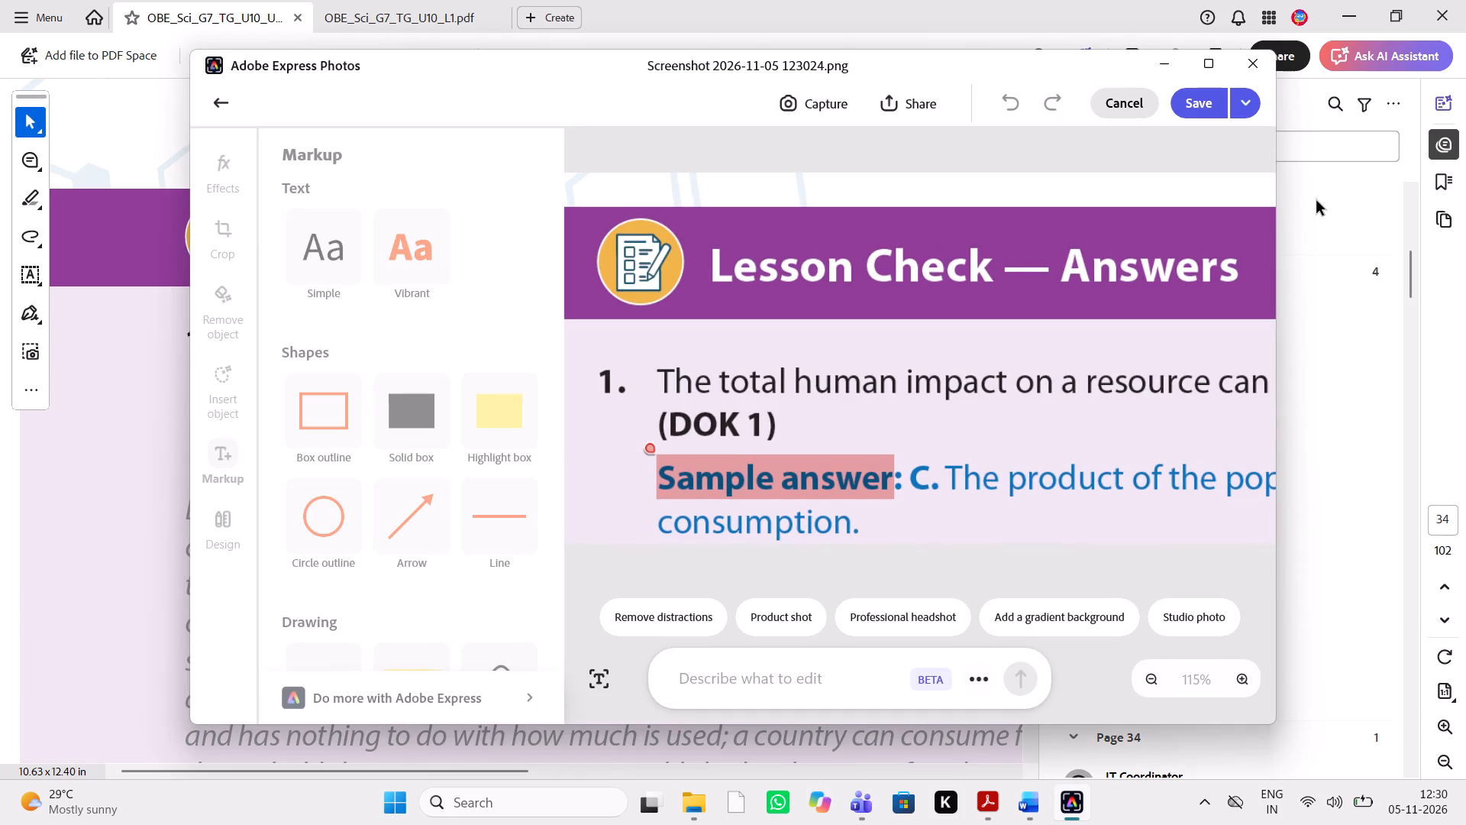
pyautogui.hotkey('ctrl', 'c')
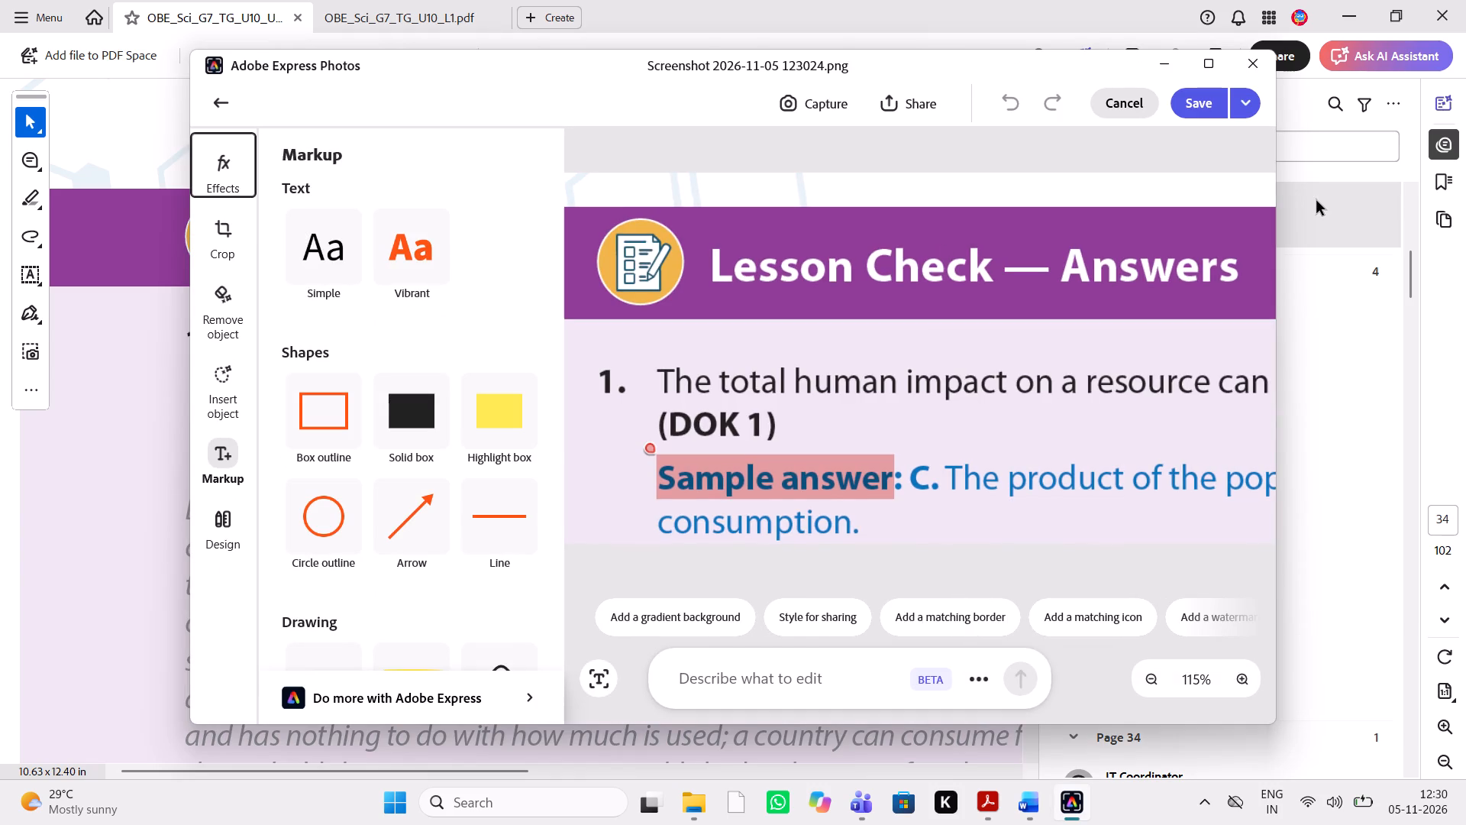
pyautogui.hotkey('ctrl', 'c')
pyautogui.hotkey('ctrl', 'c')
pyautogui.hotkey('ctrl', 'c')
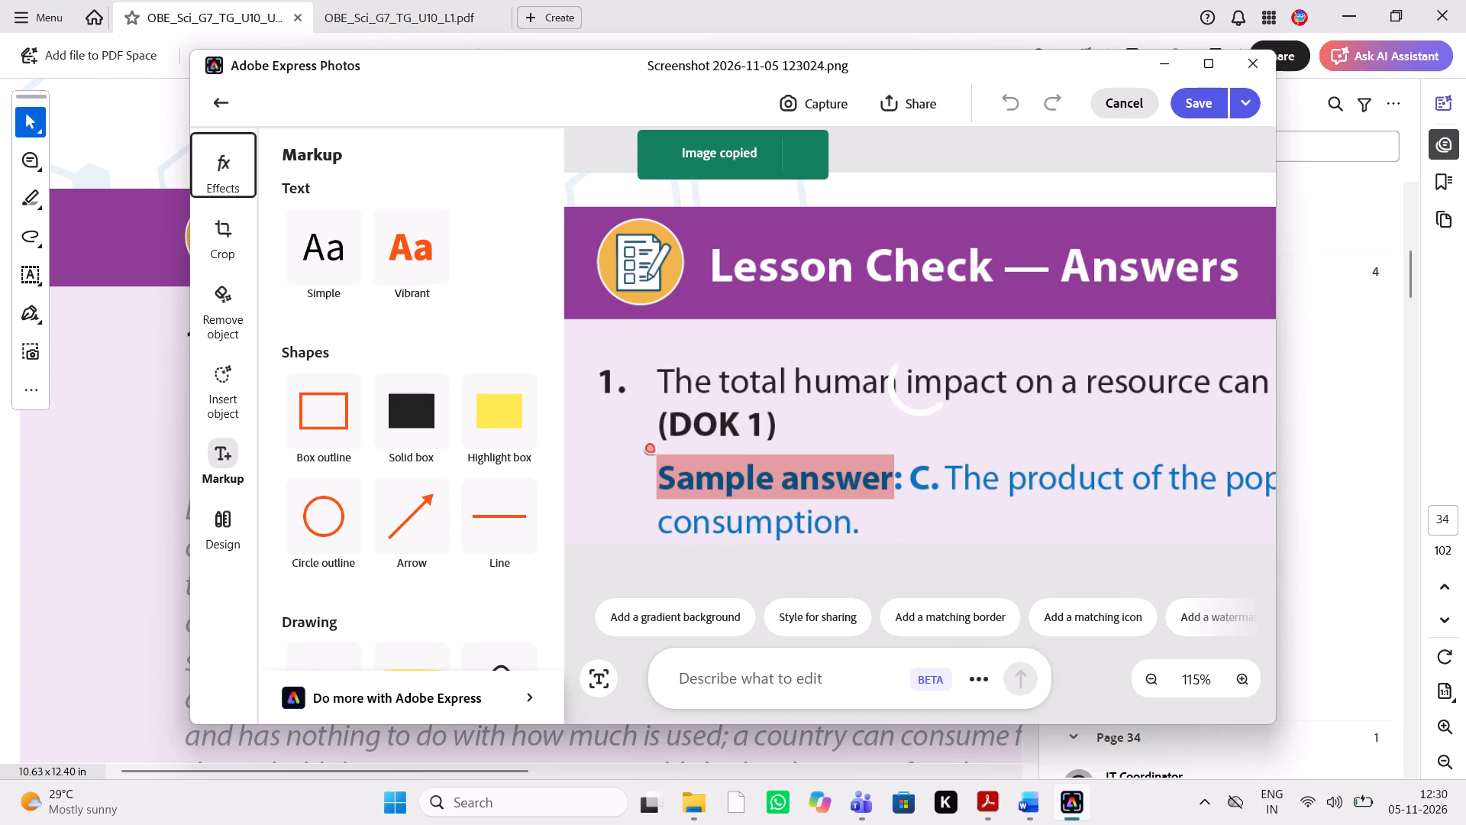
pyautogui.click(1251, 66)
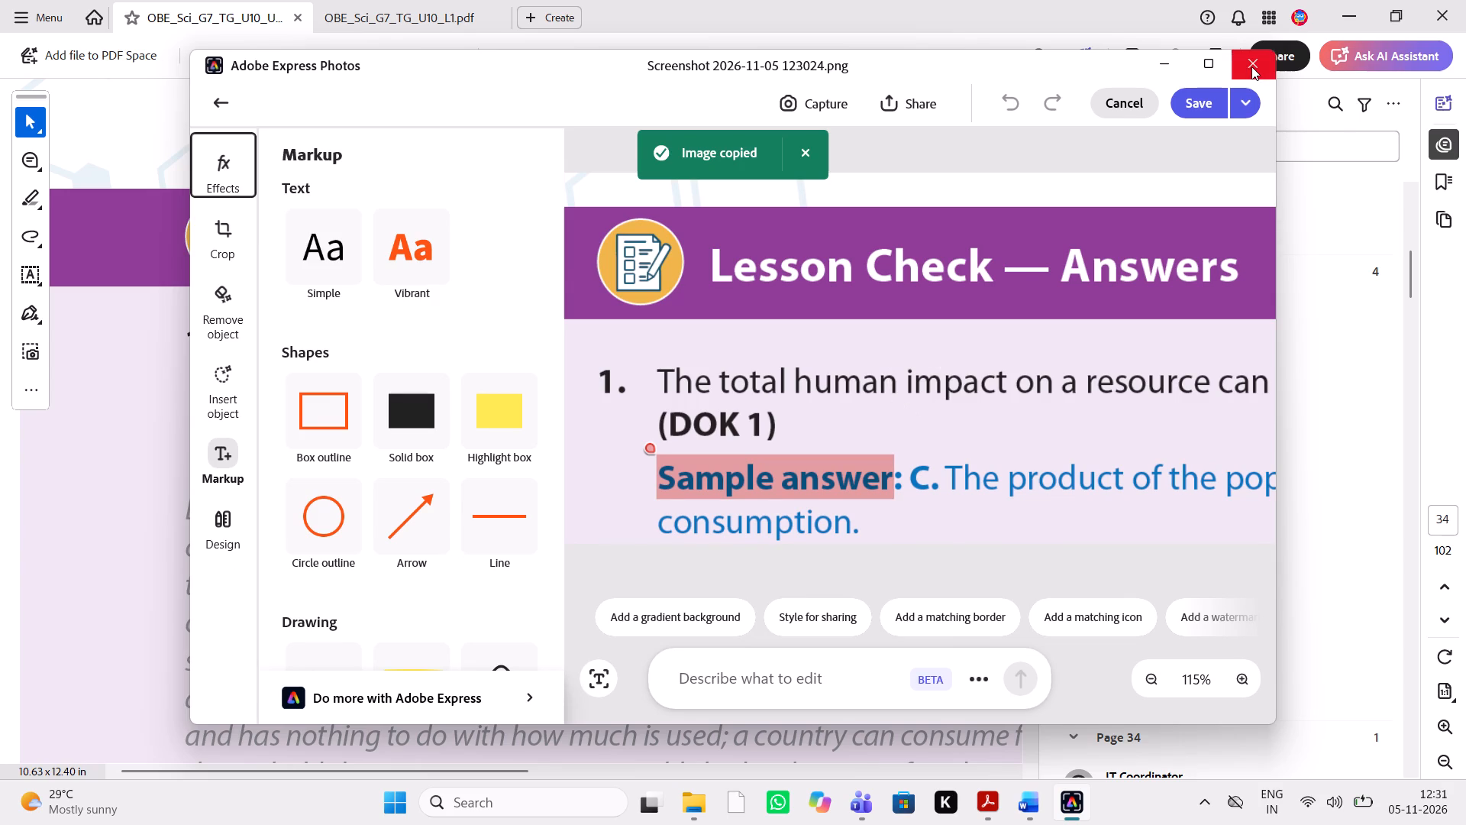
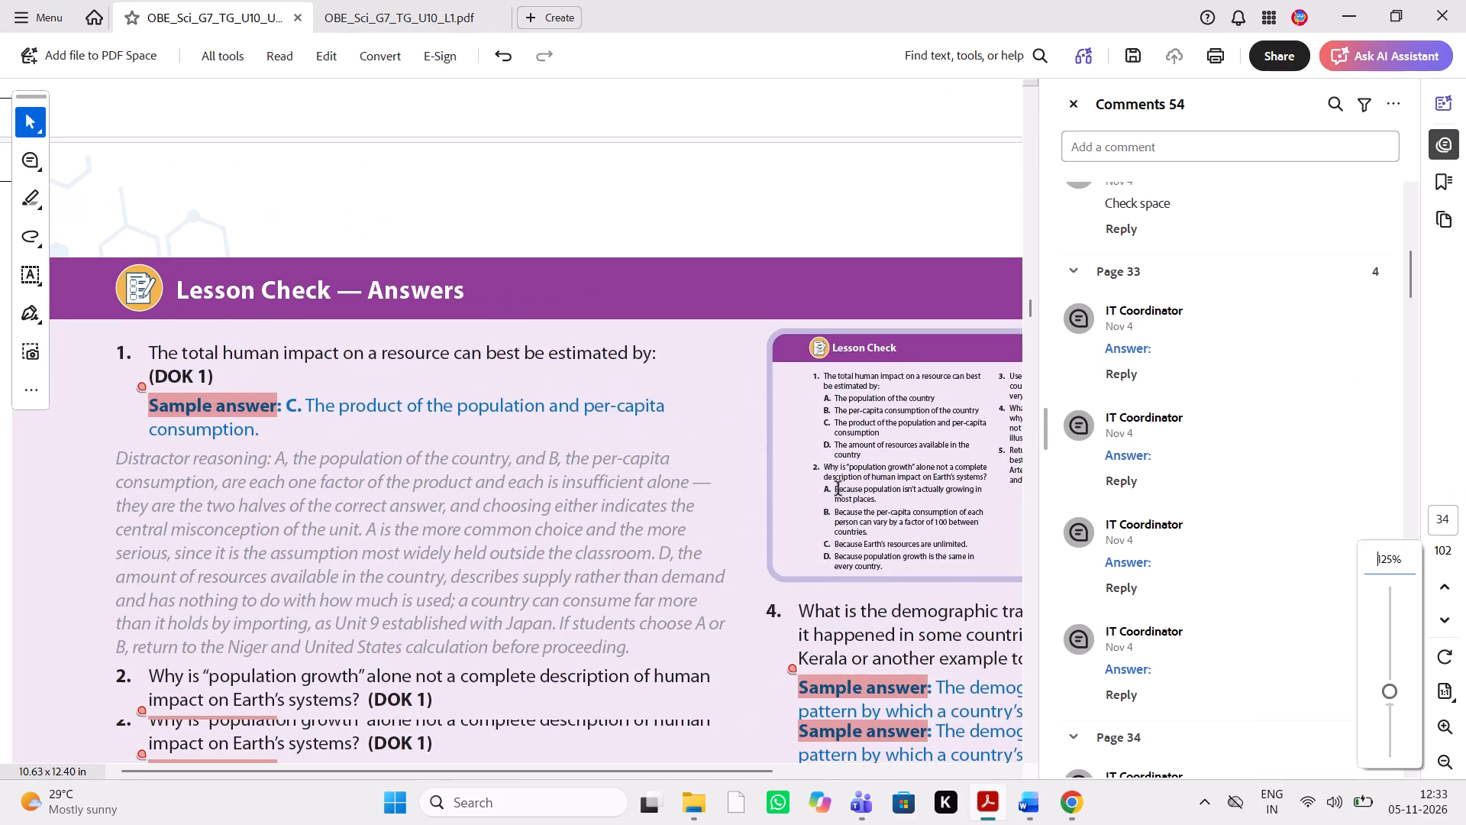
# Review the Lesson 1 teacher guide pages from the Lesson Check answers through the Skill Mastery answers on pages 34 to 37.
pyautogui.scroll(-10, 838, 490)
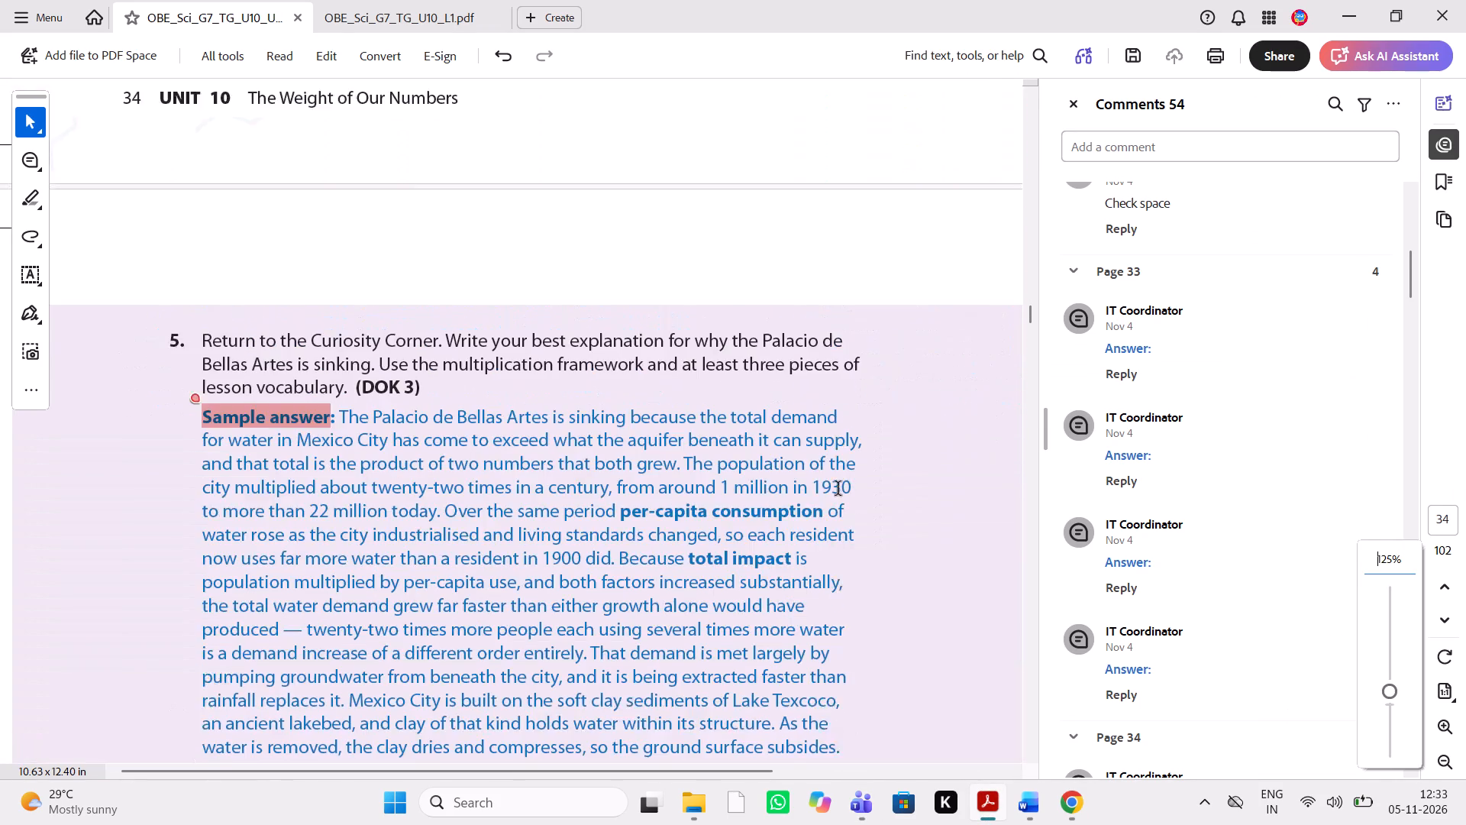
pyautogui.scroll(-9, 838, 490)
pyautogui.hscroll(-1, 838, 490)
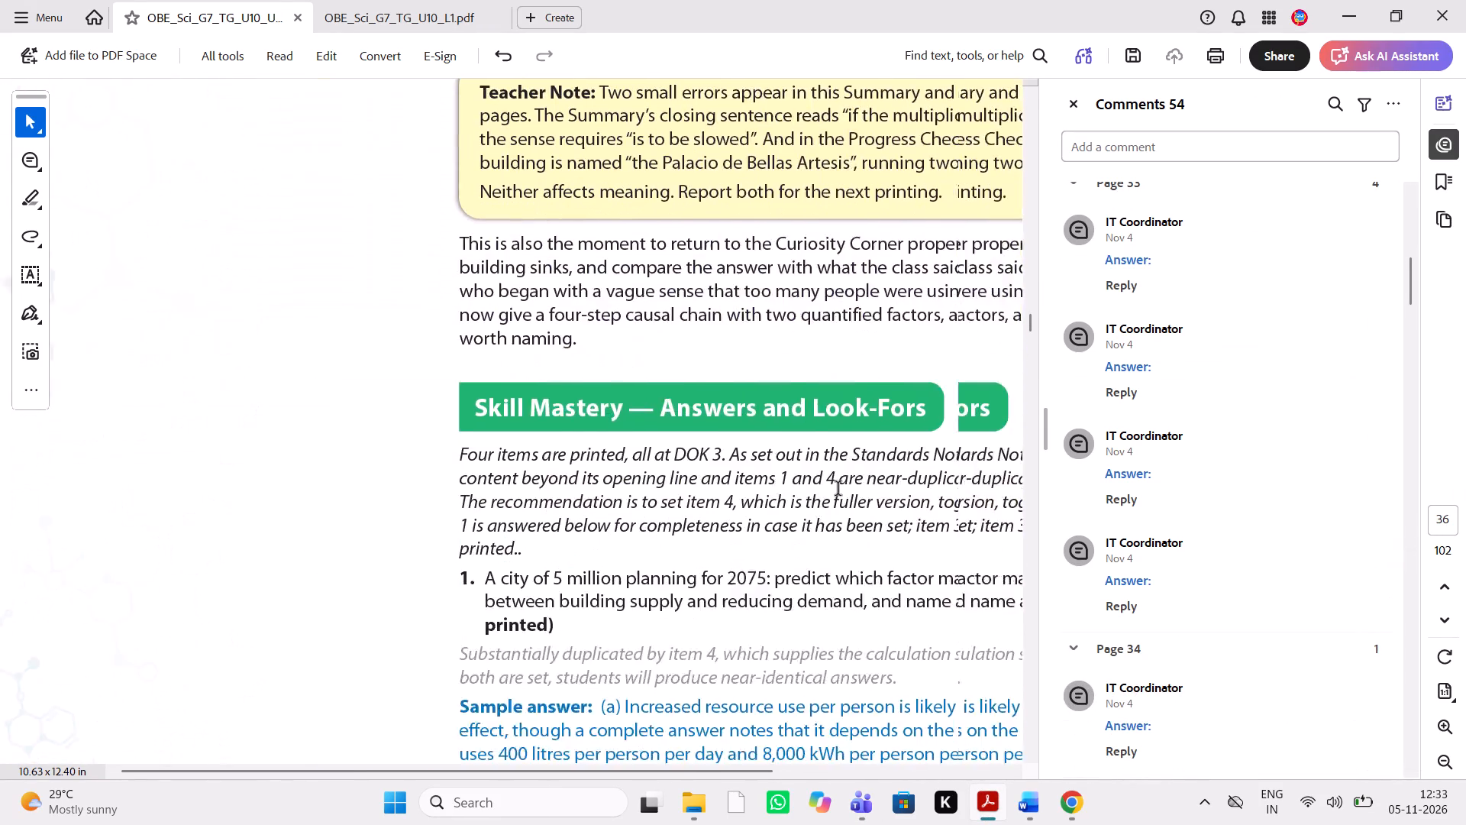
pyautogui.hscroll(-1, 838, 490)
pyautogui.scroll(-6, 838, 490)
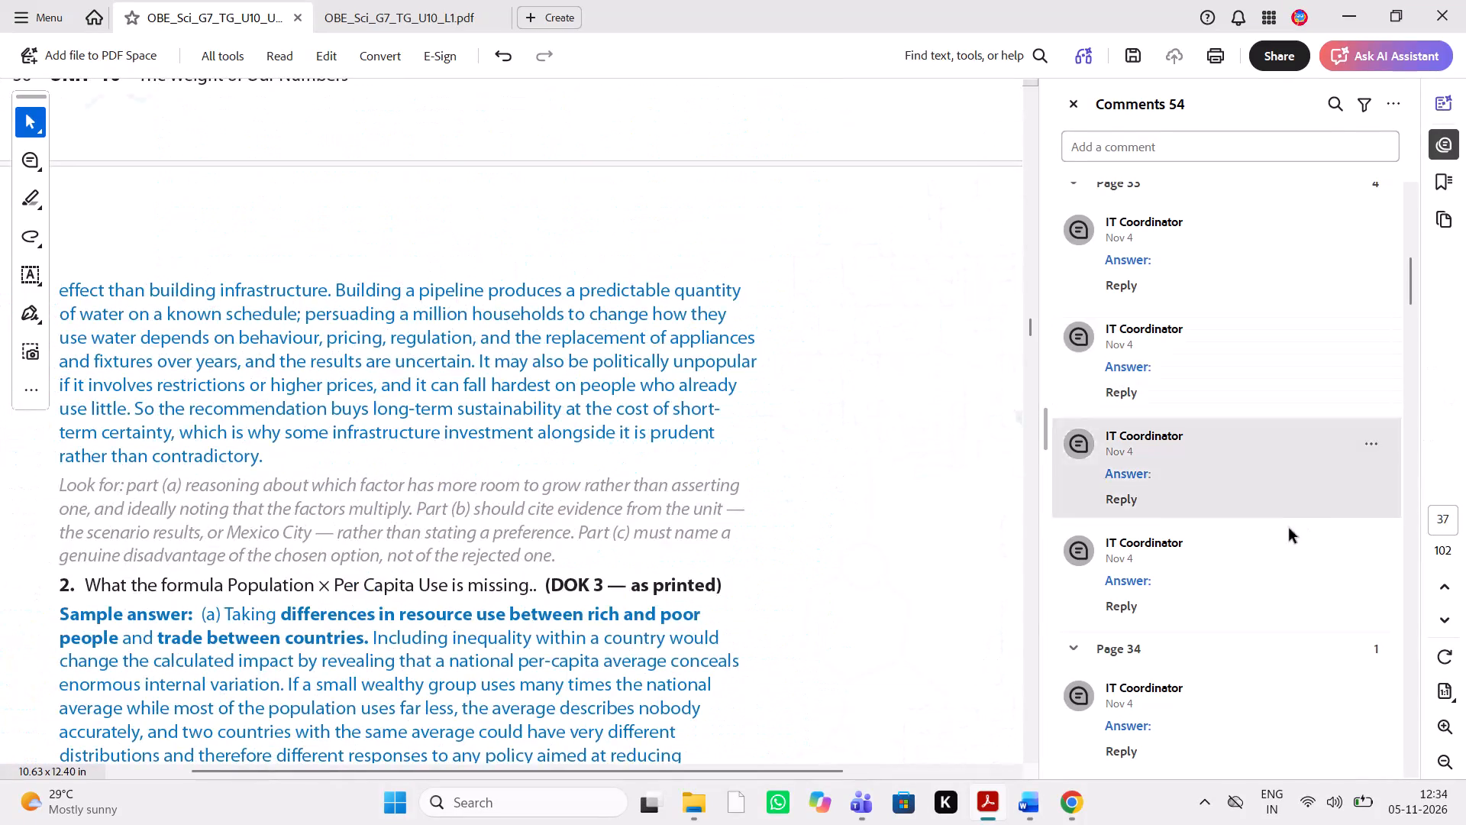
# Go to the page 43 comment "move to previous line" and examine the Misconception Alert text and the surrounding Lesson 2 pages.
pyautogui.scroll(-3, 1131, 592)
pyautogui.scroll(1, 1131, 592)
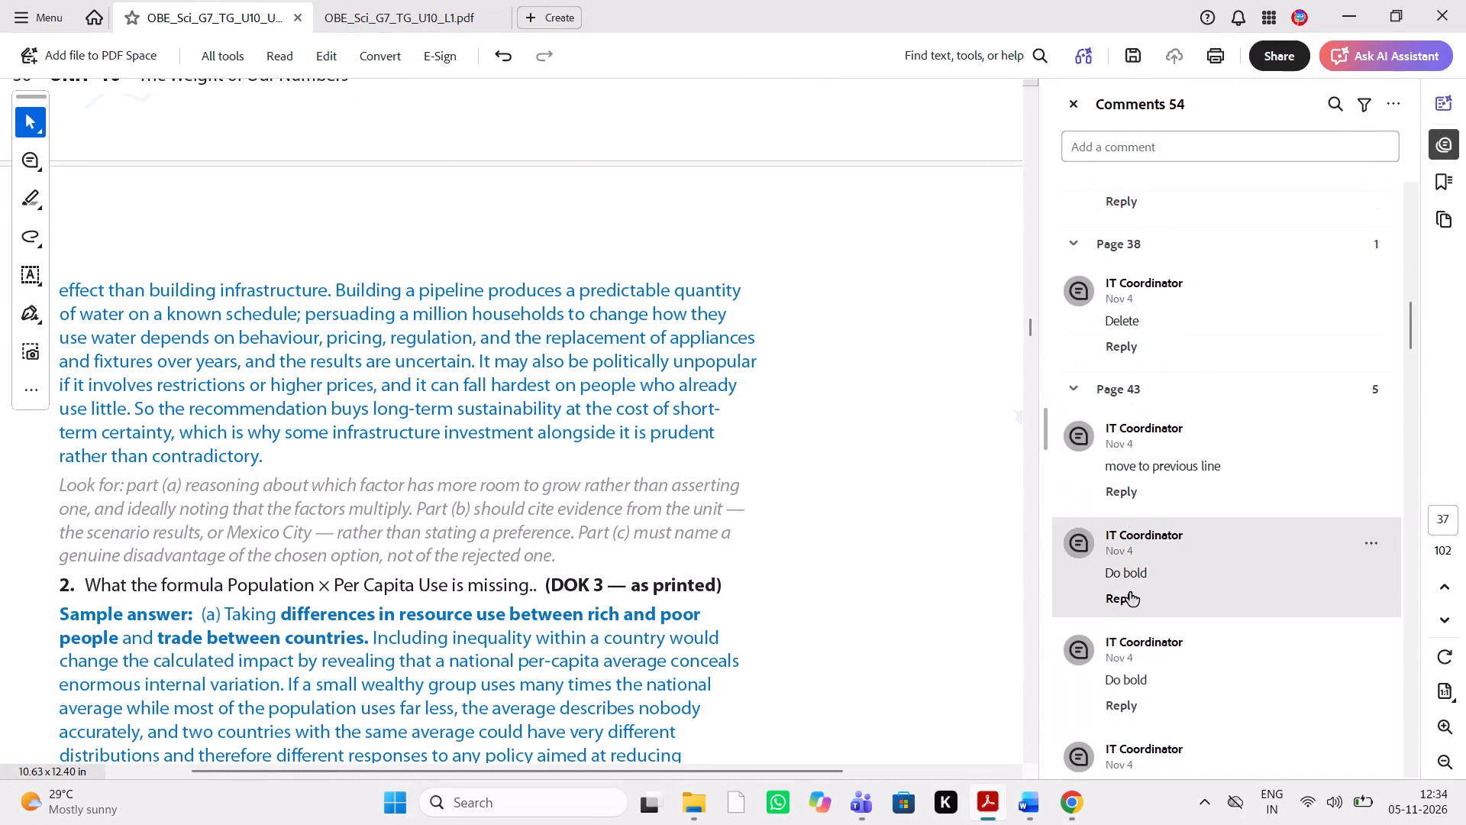
pyautogui.click(1186, 474)
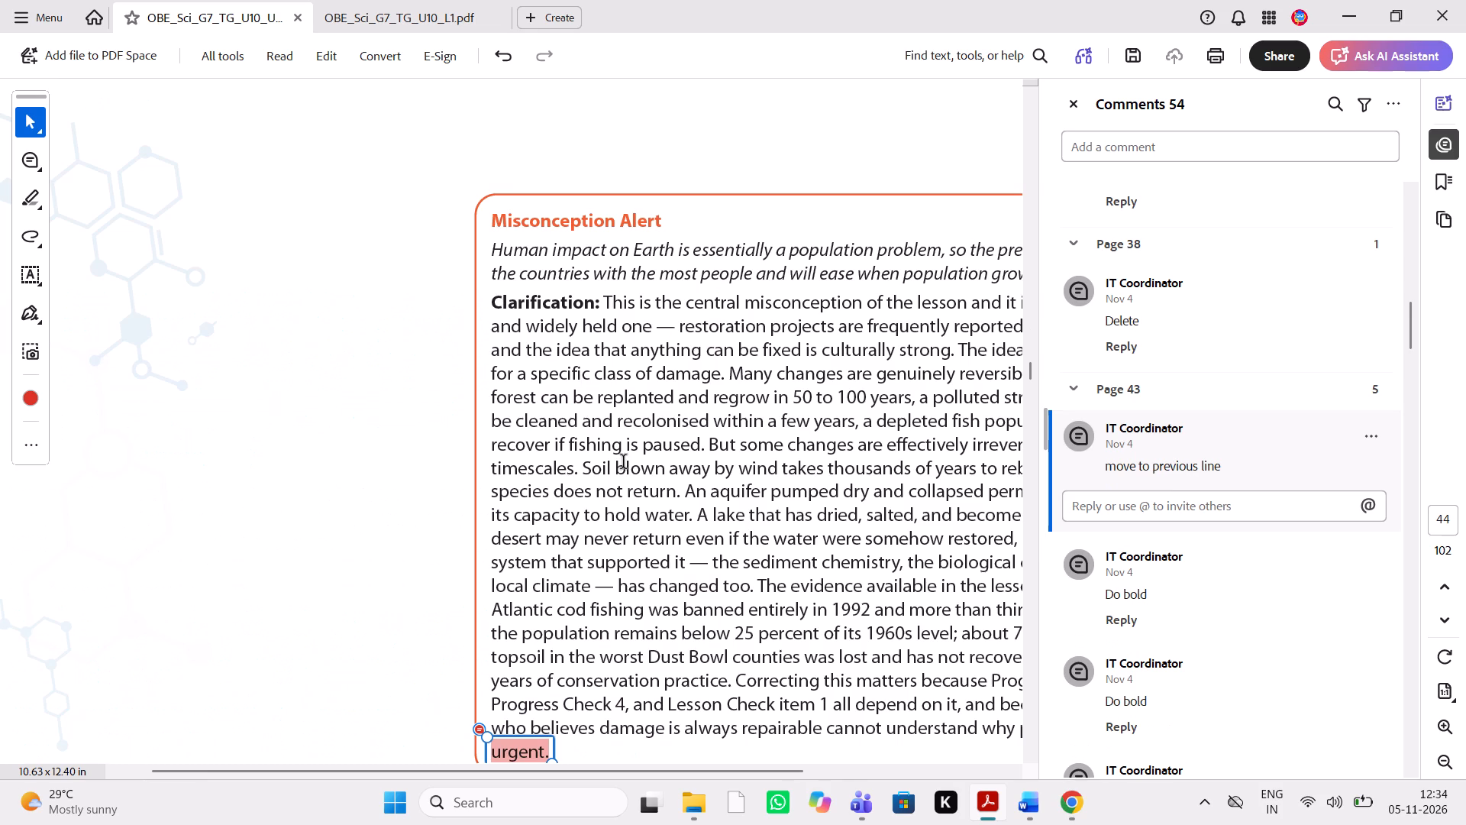
pyautogui.scroll(12, 624, 463)
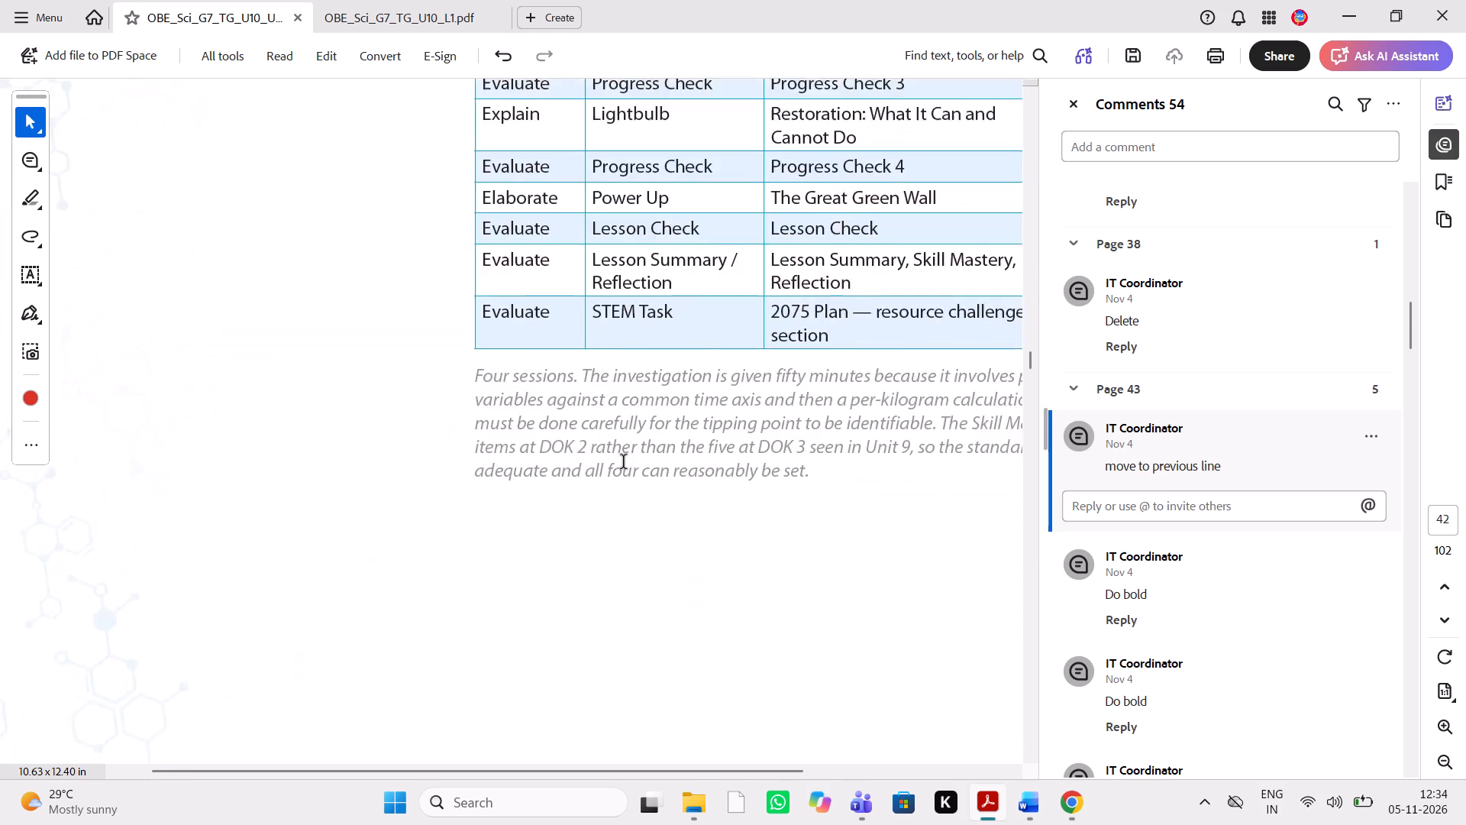
pyautogui.scroll(-4, 624, 463)
pyautogui.hscroll(-1, 624, 463)
pyautogui.scroll(-1, 624, 463)
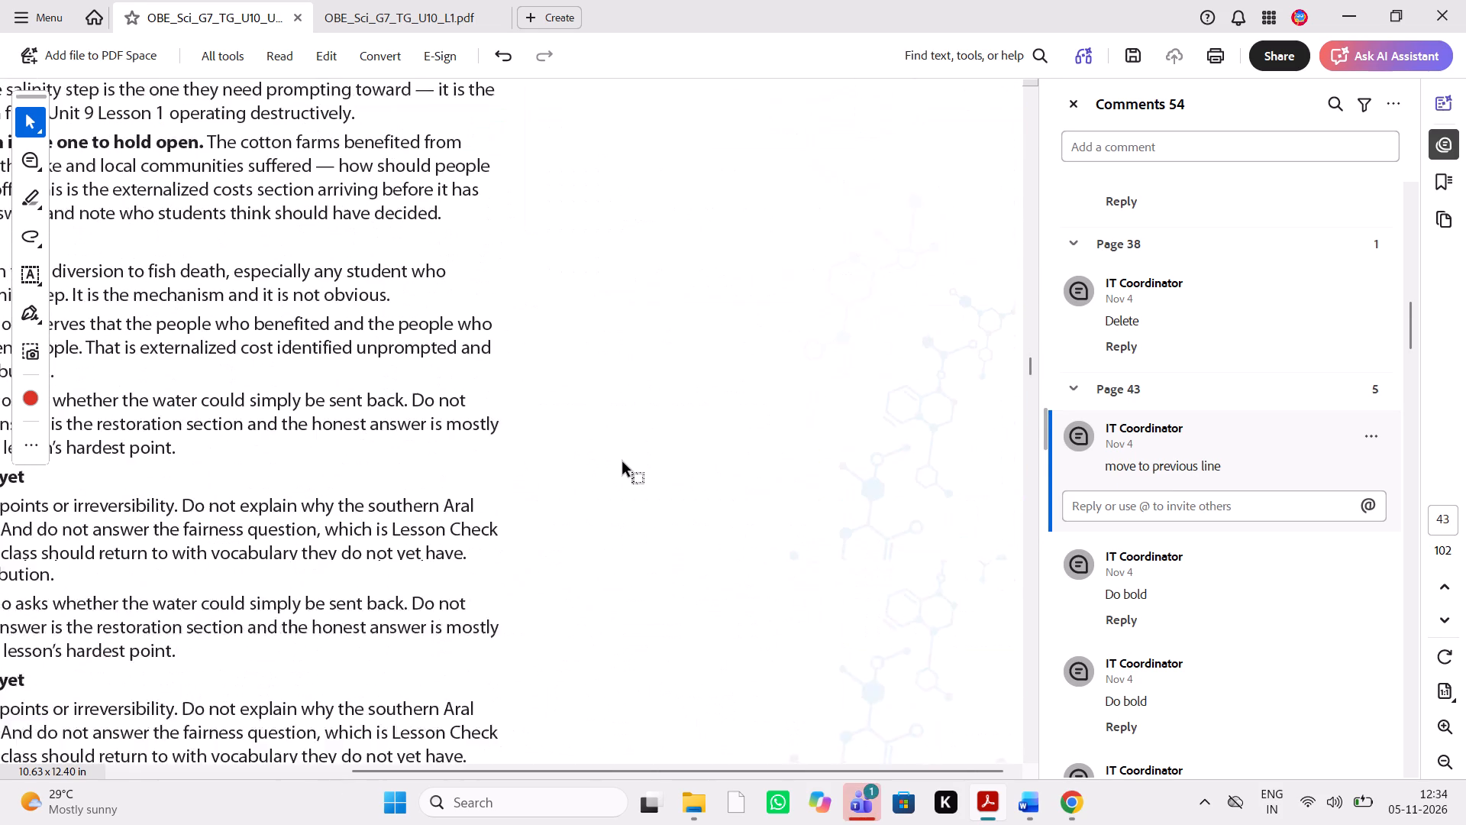
pyautogui.scroll(-4, 624, 463)
pyautogui.keyDown('ctrl'); pyautogui.scroll(-1, 624, 463); pyautogui.keyUp('ctrl')
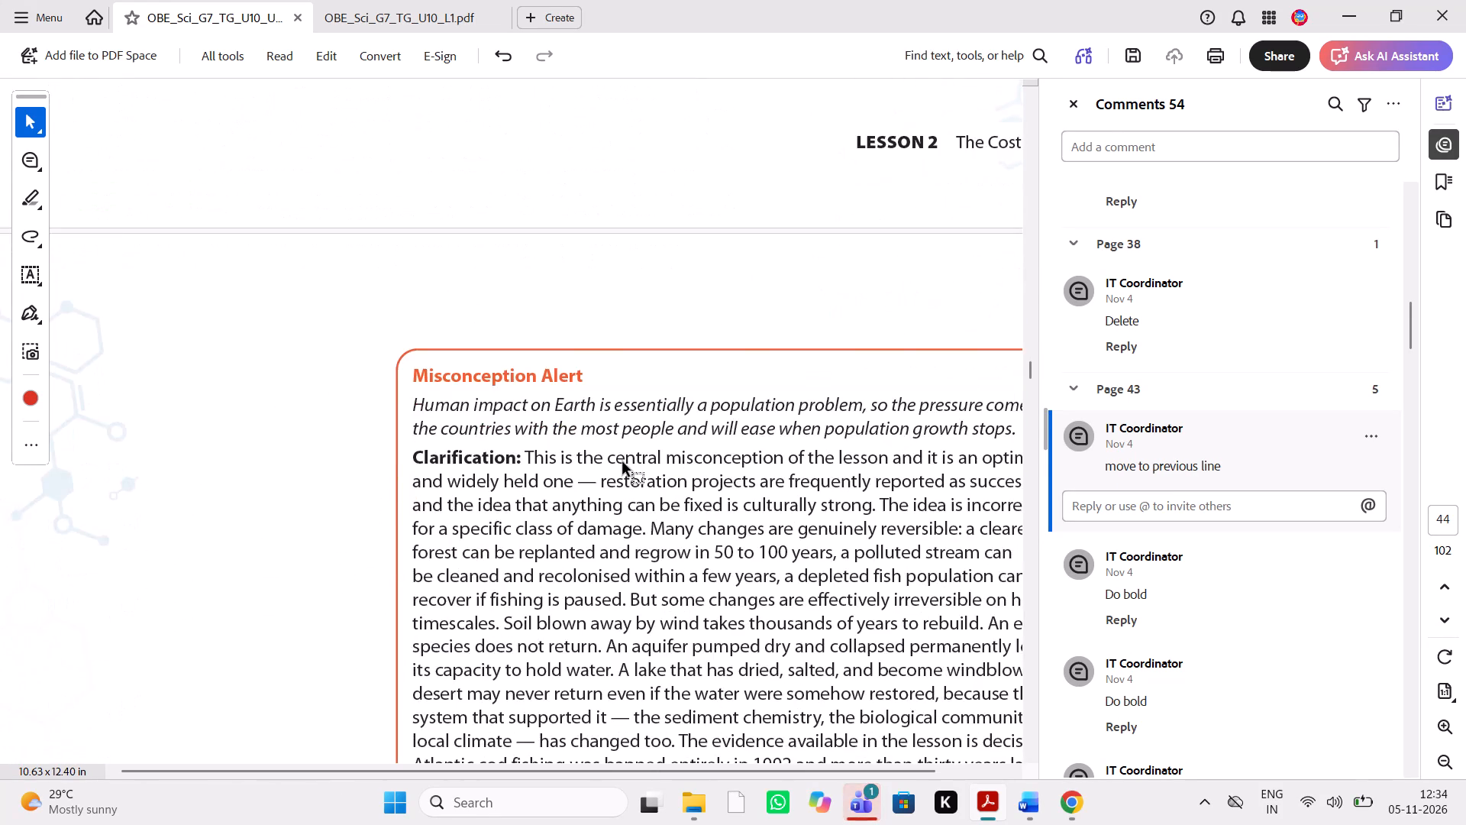
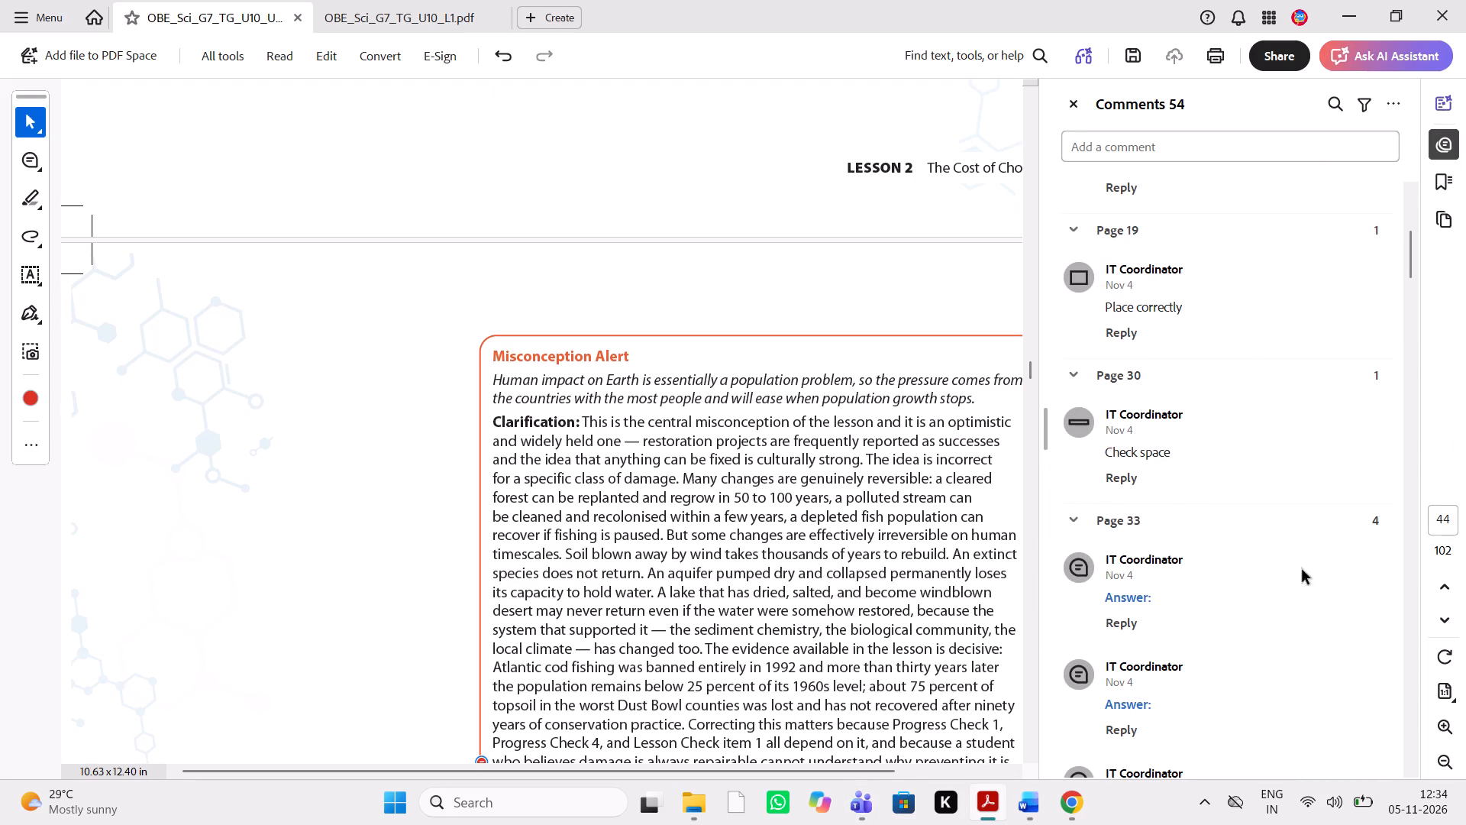
# Delete the four "Answer:" comments on page 33 and the "Answer:" comment on page 34.
pyautogui.click(1378, 571)
pyautogui.click(1353, 639)
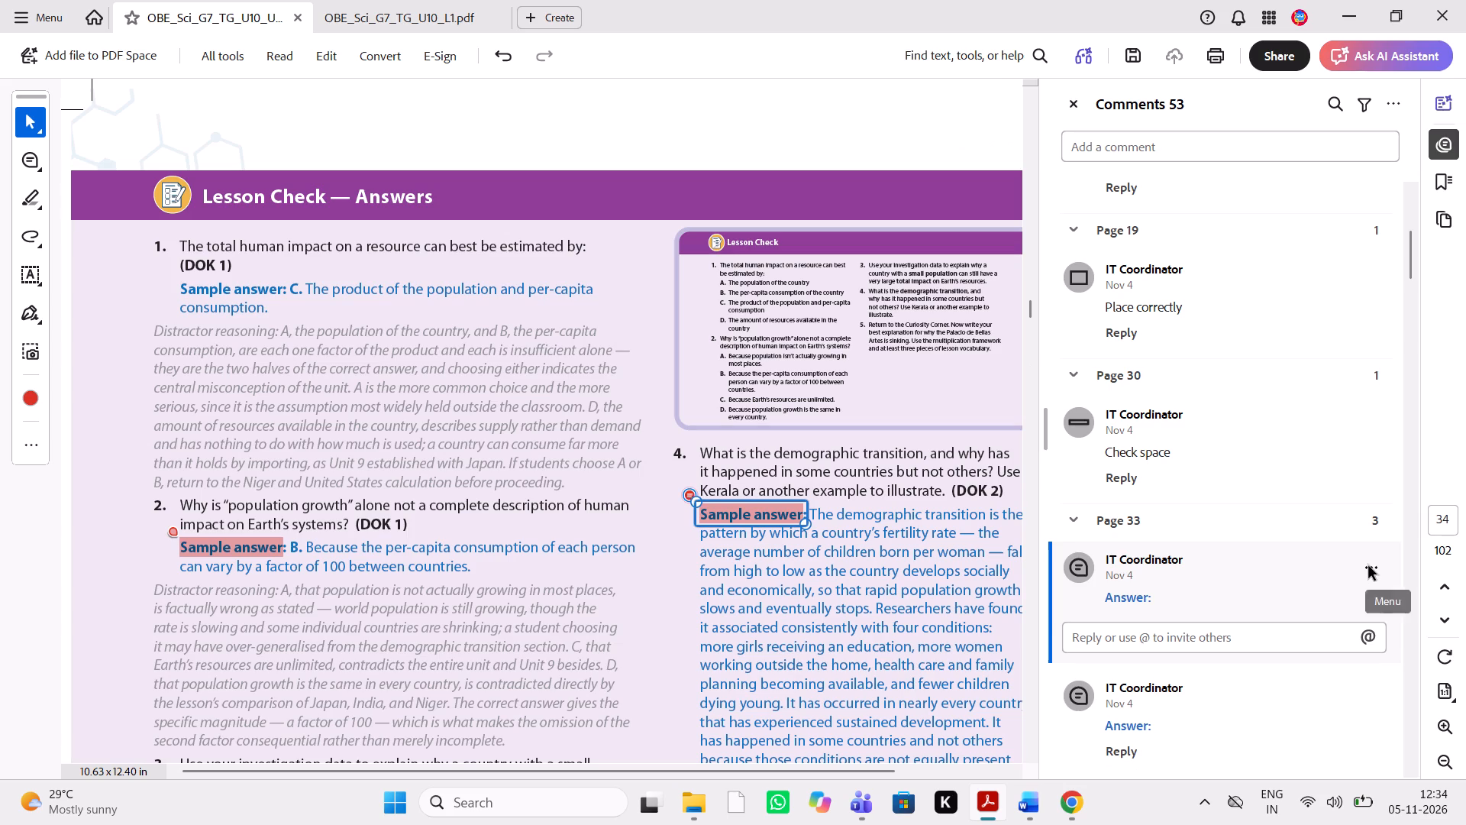
pyautogui.click(1368, 566)
pyautogui.click(1351, 637)
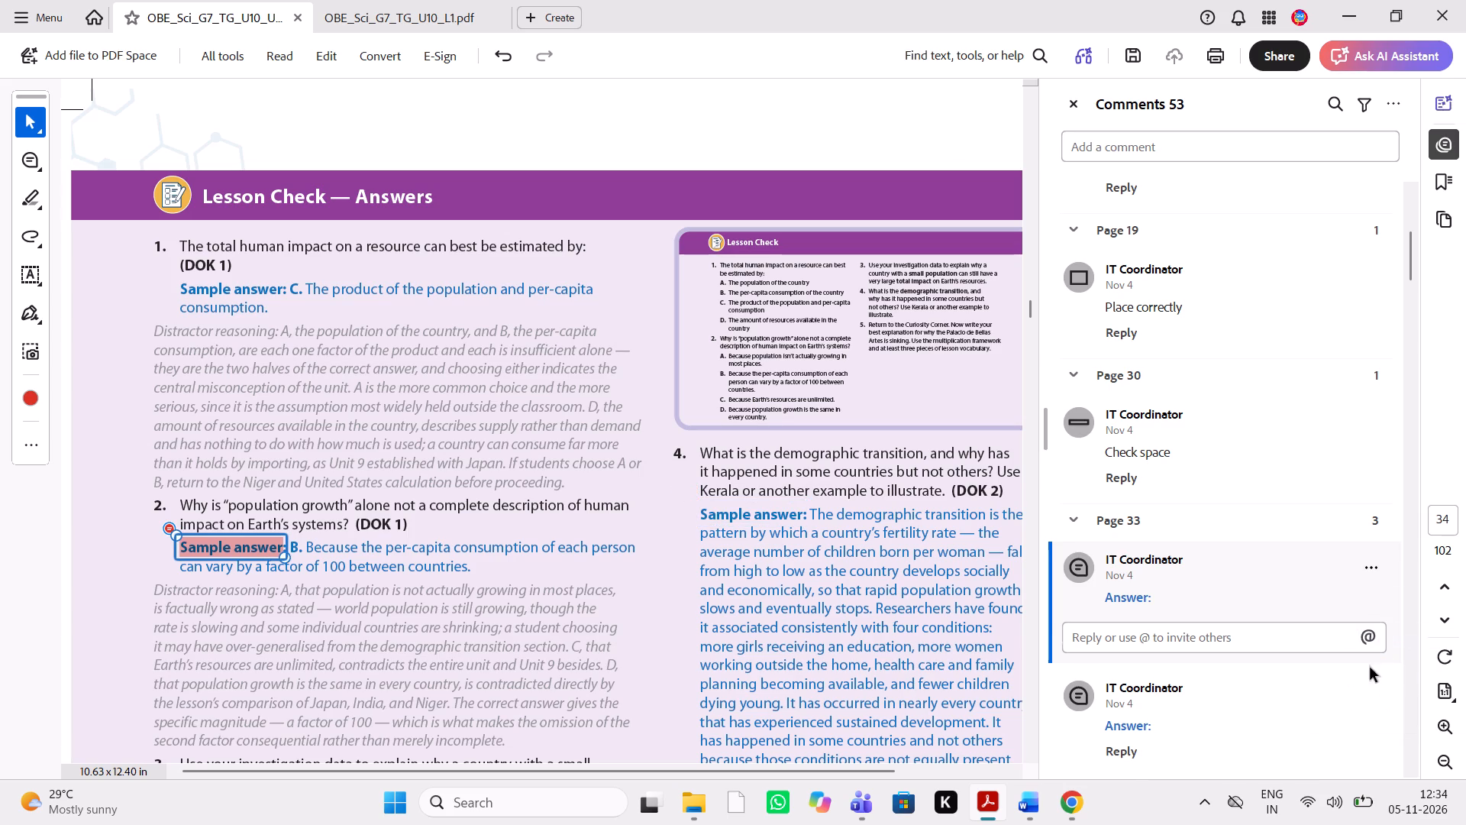
pyautogui.click(1375, 571)
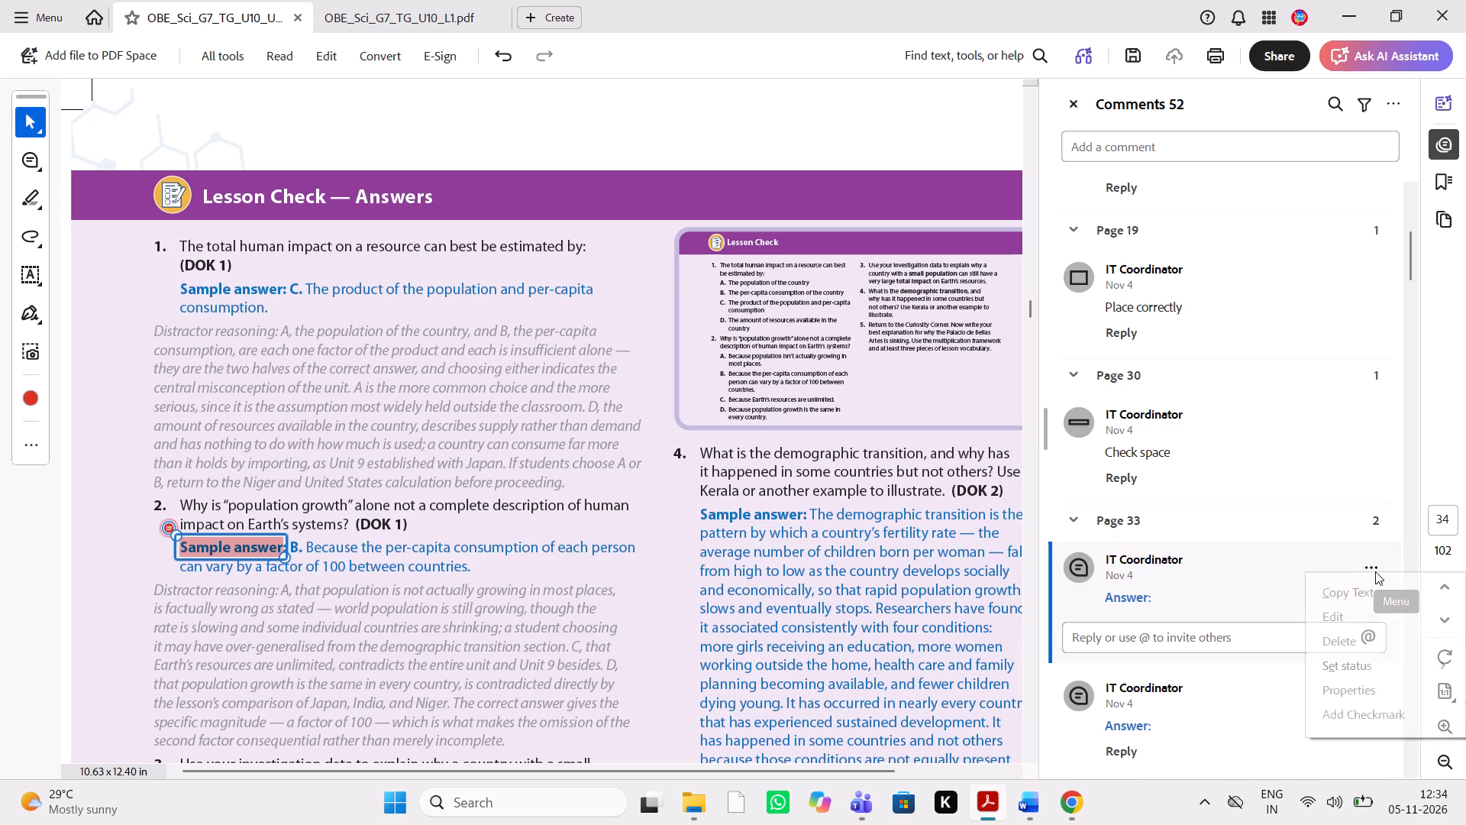
pyautogui.click(1361, 643)
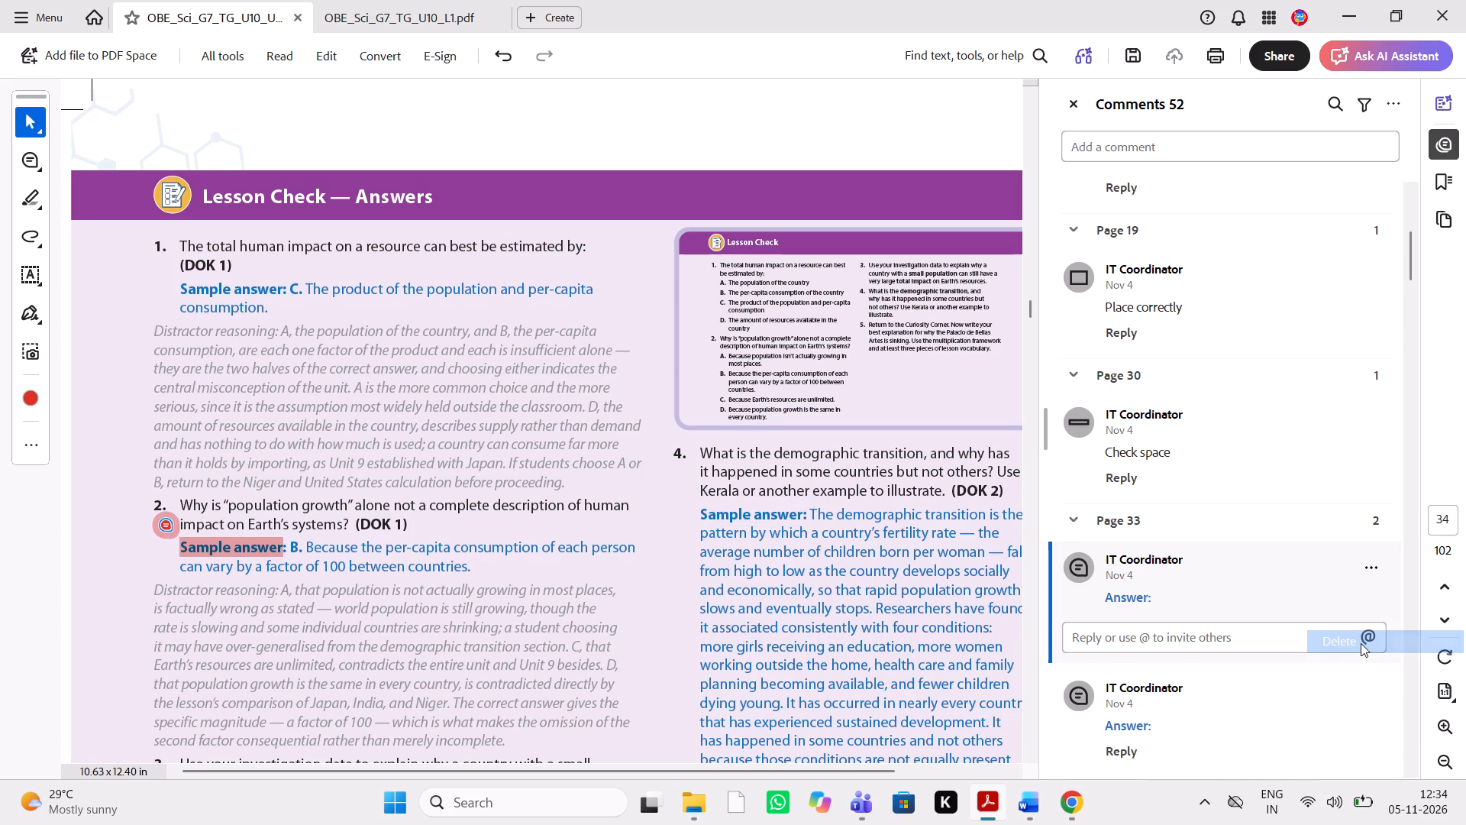
pyautogui.click(1372, 566)
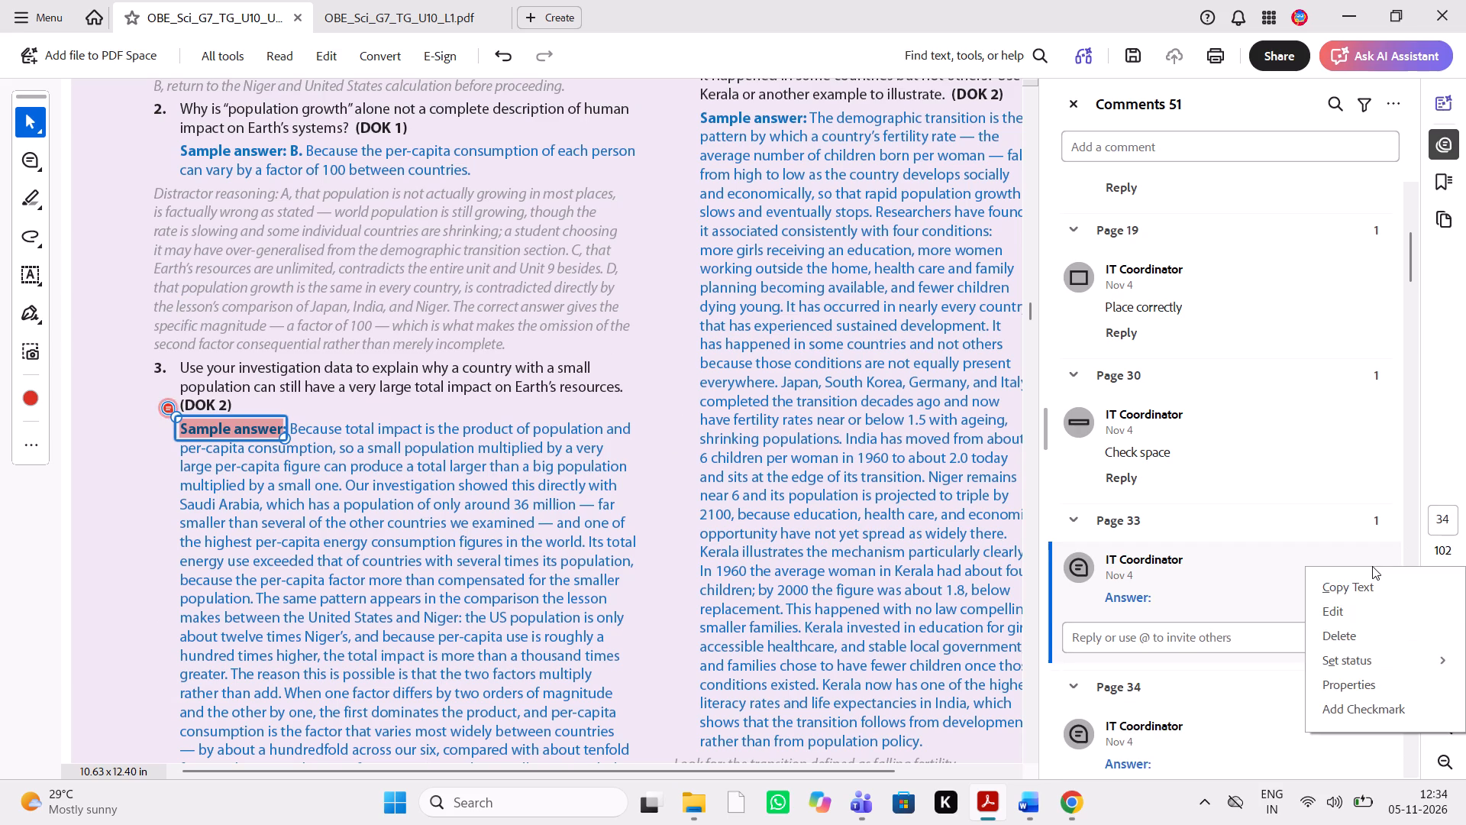
pyautogui.click(1354, 631)
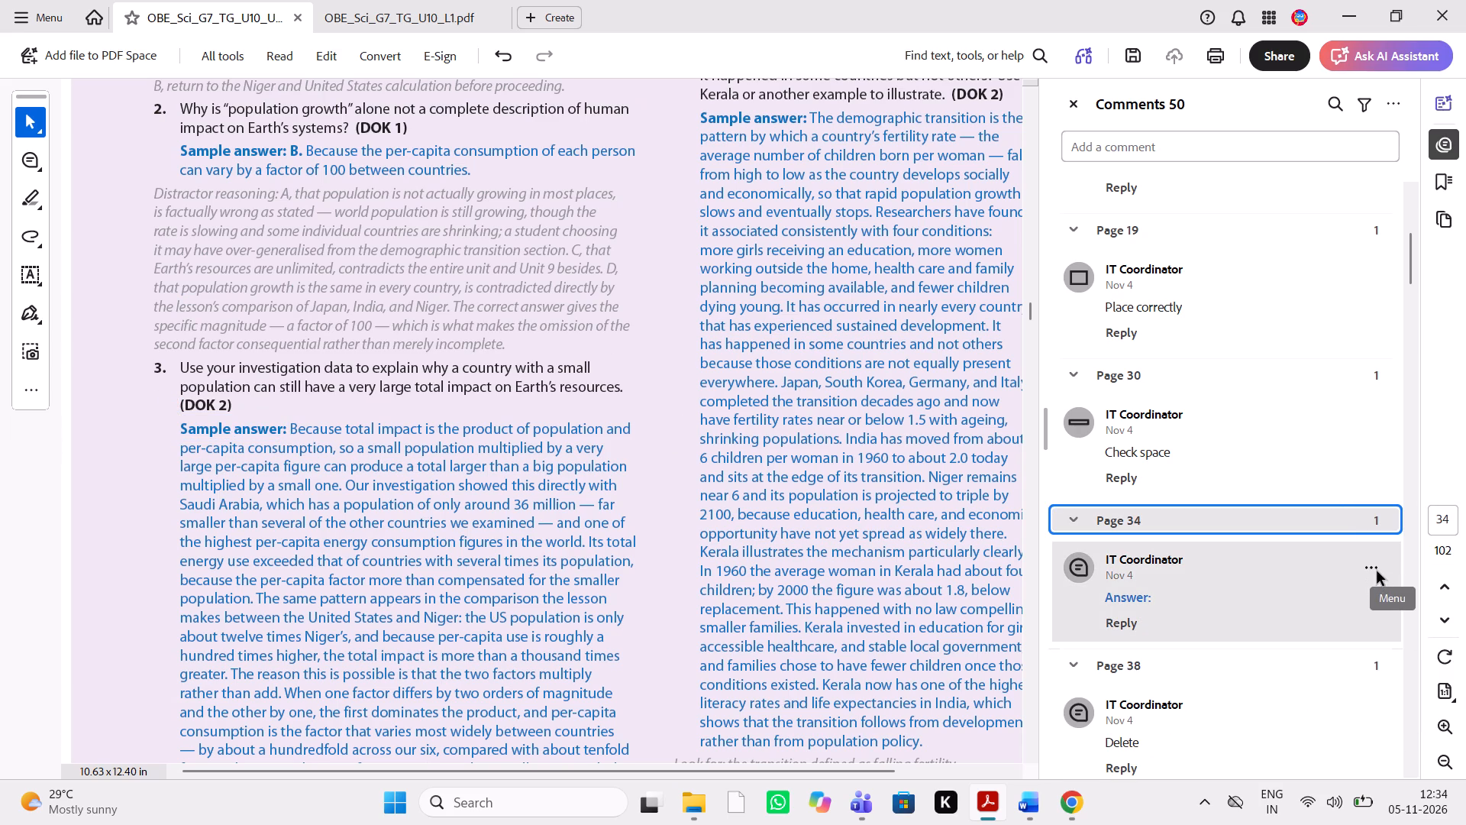
pyautogui.click(1377, 571)
pyautogui.click(1356, 649)
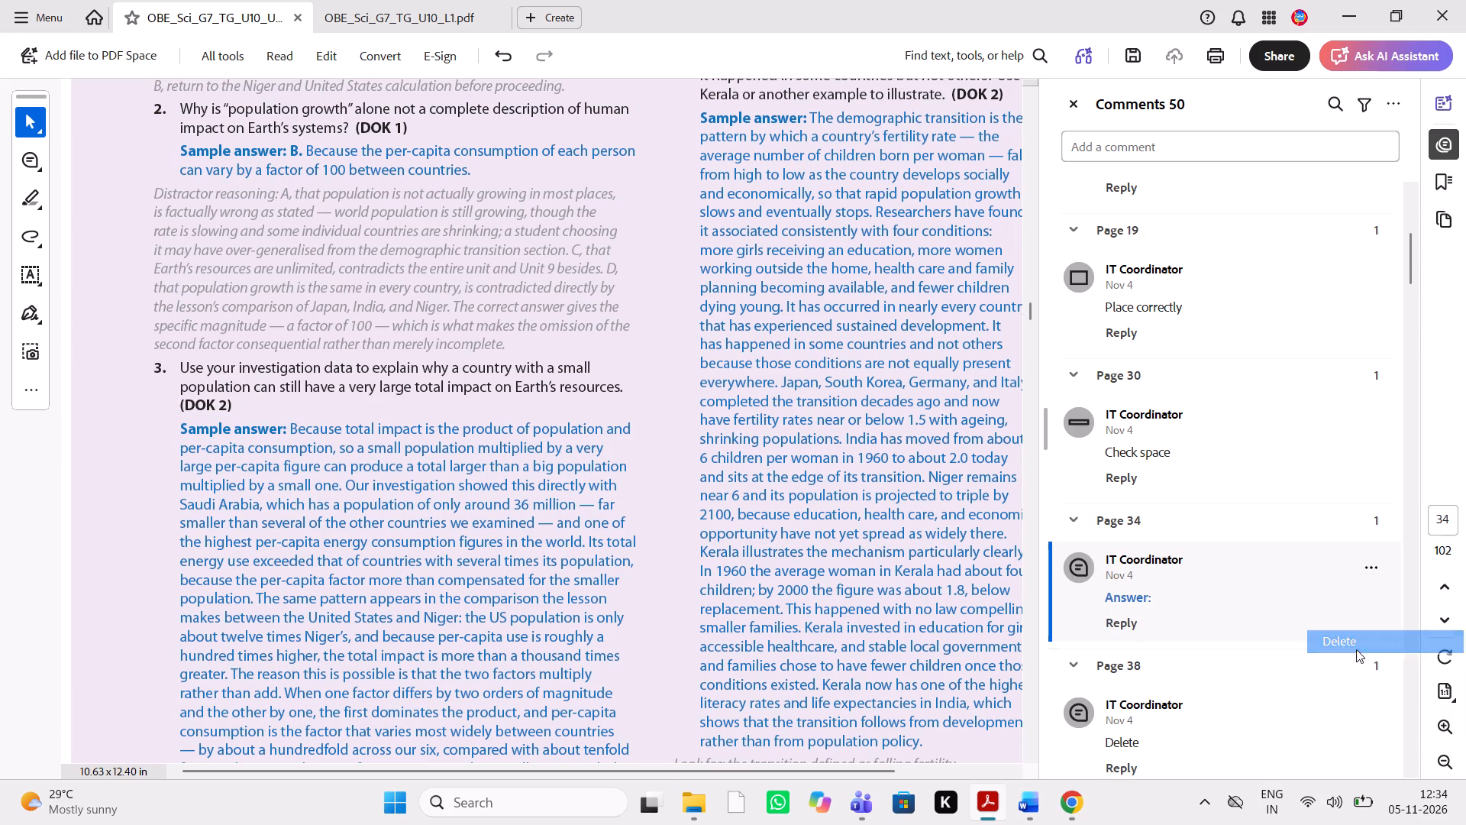
# Check the page 38 "Delete" comment on "— Sample Discussion" against the Reflection heading in OBE_Sci_G7_TG_U10_L1.pdf.
pyautogui.click(1191, 589)
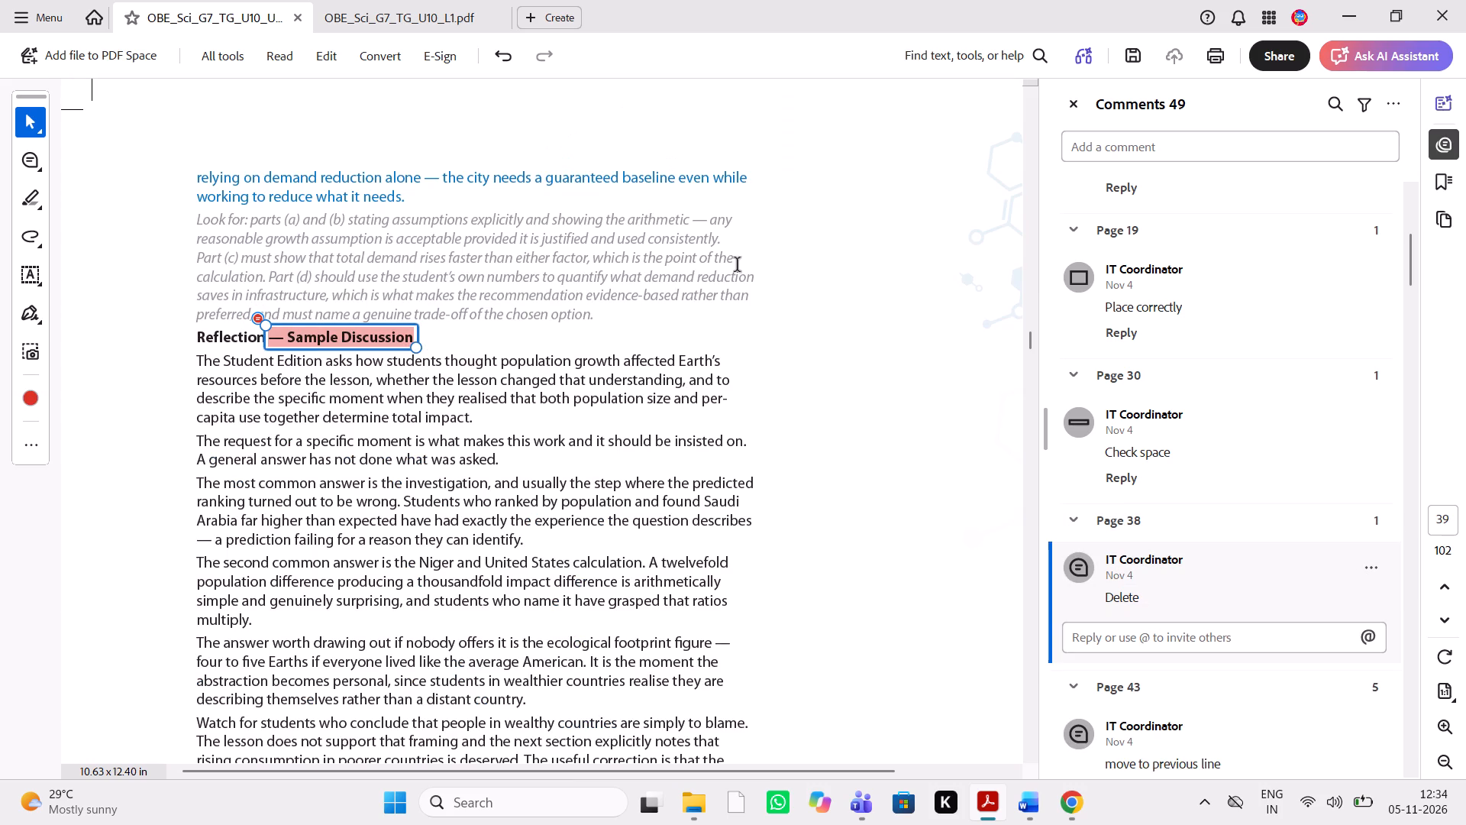
pyautogui.click(1151, 444)
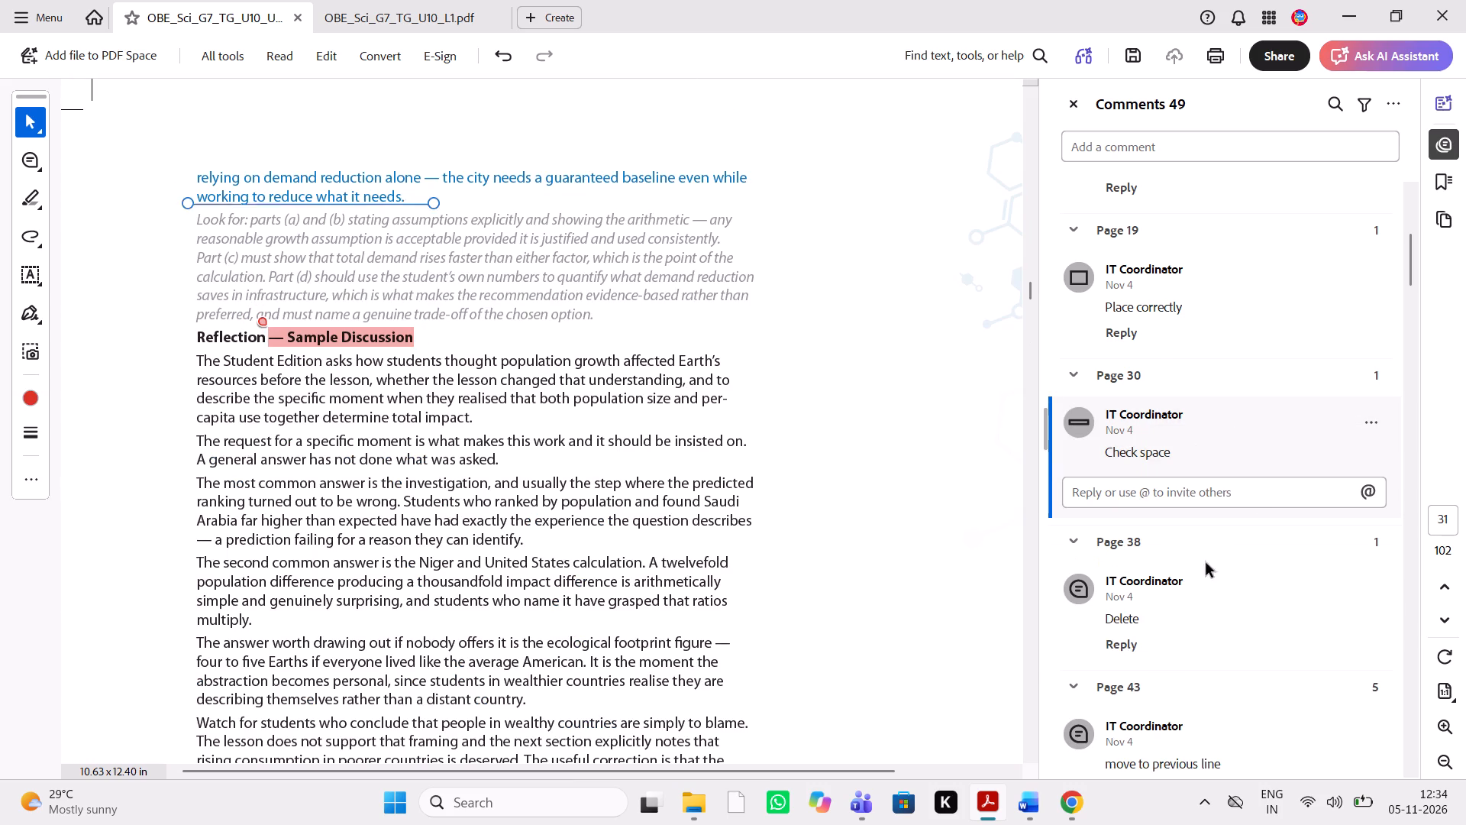
pyautogui.click(1160, 597)
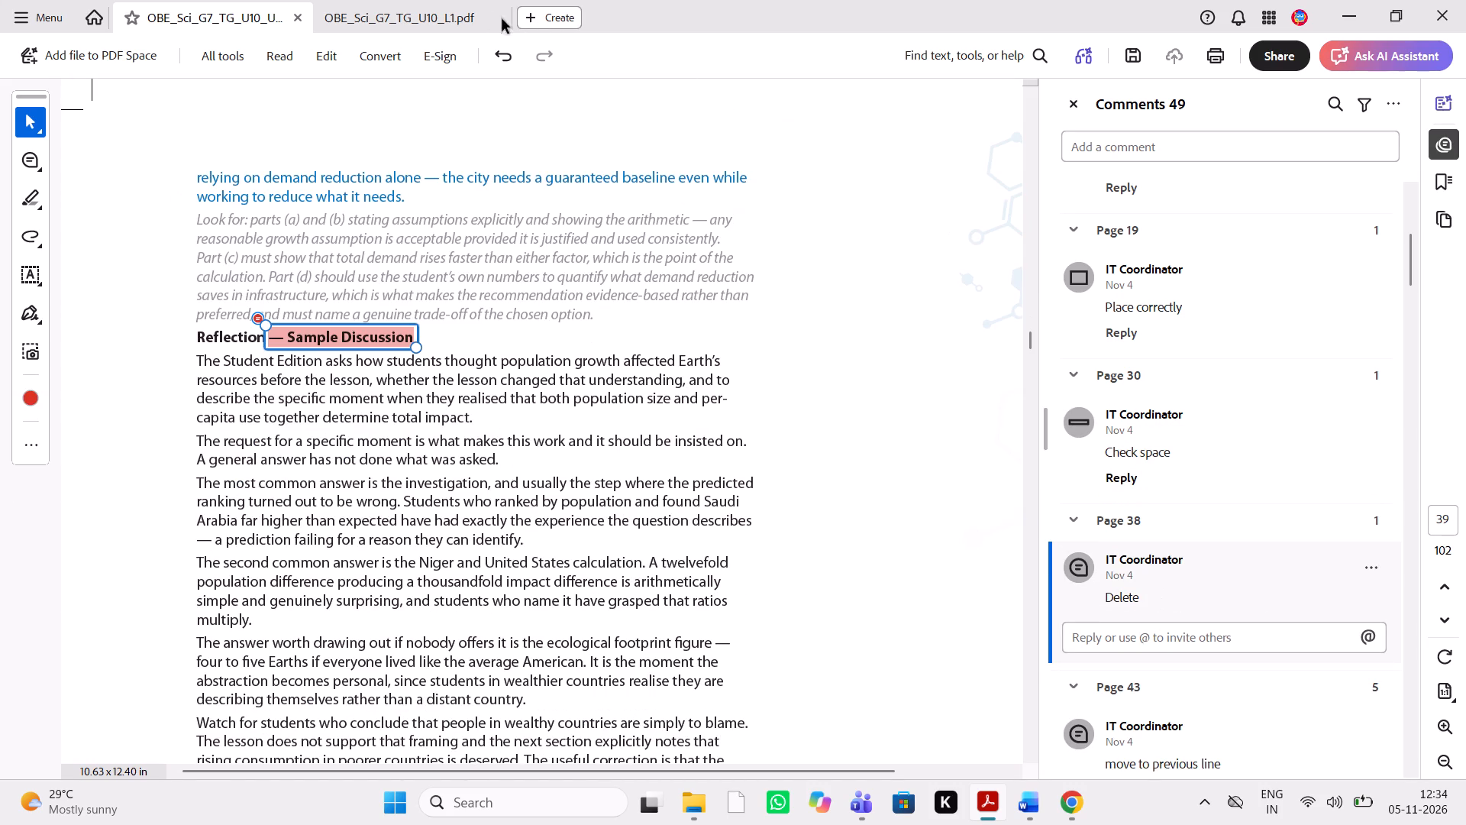
pyautogui.click(444, 8)
pyautogui.scroll(-8, 523, 442)
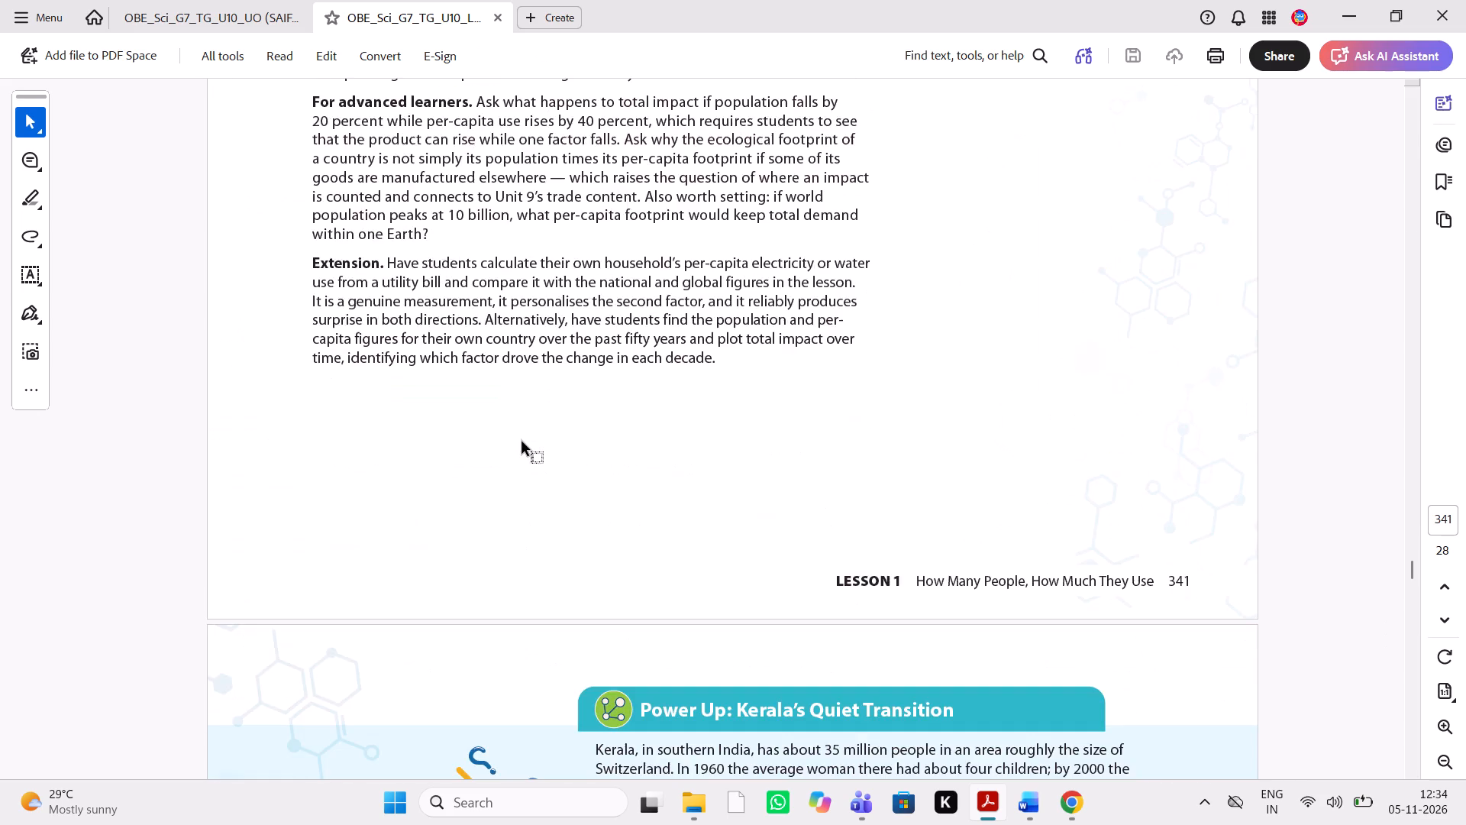
pyautogui.click(523, 442)
pyautogui.scroll(-3, 523, 442)
pyautogui.scroll(12, 523, 442)
pyautogui.scroll(-20, 523, 442)
pyautogui.scroll(-18, 523, 442)
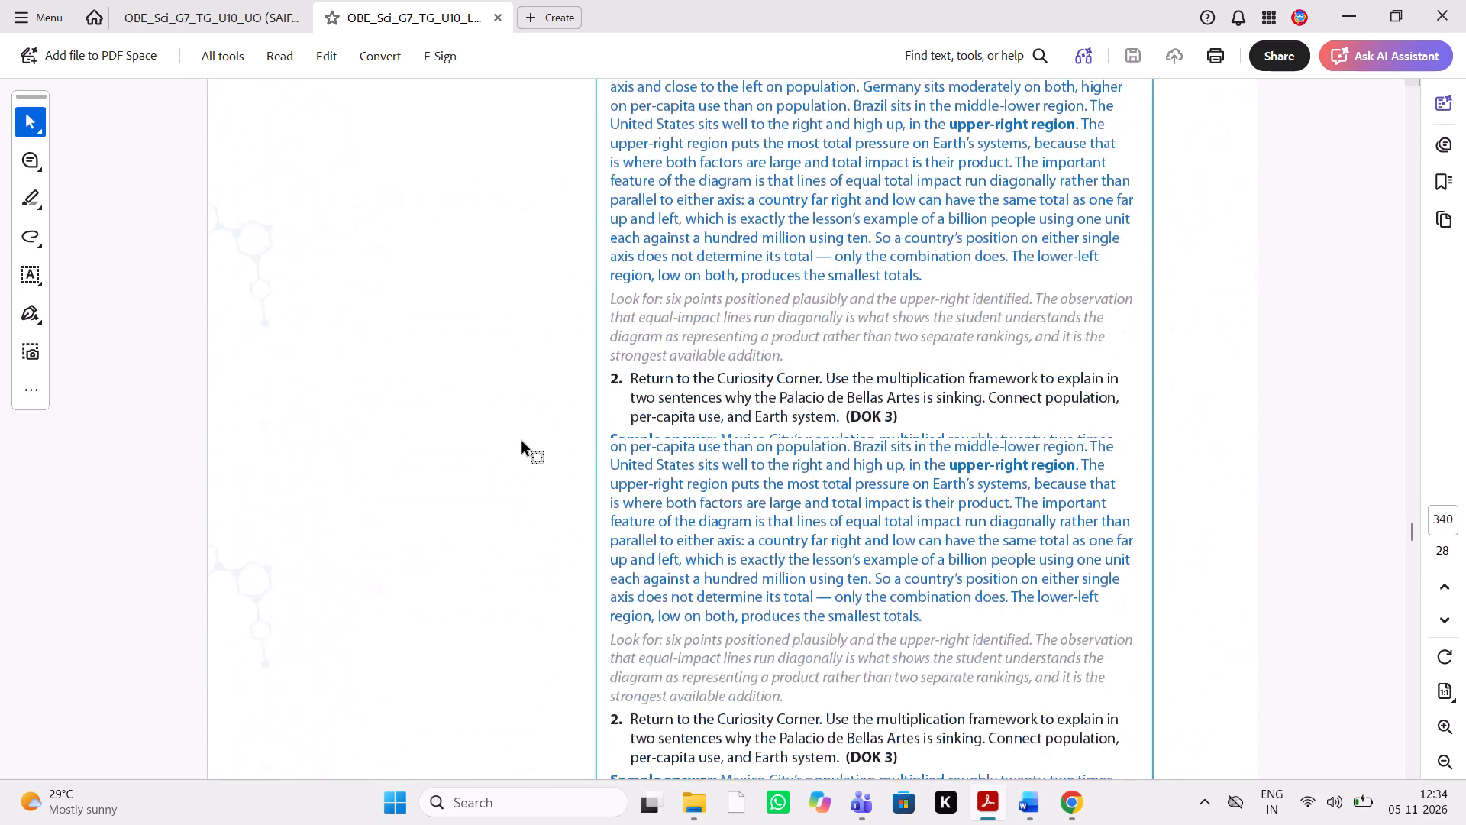
pyautogui.scroll(-20, 523, 442)
pyautogui.scroll(-20, 523, 442)
pyautogui.scroll(-20, 523, 442)
pyautogui.scroll(-3, 523, 442)
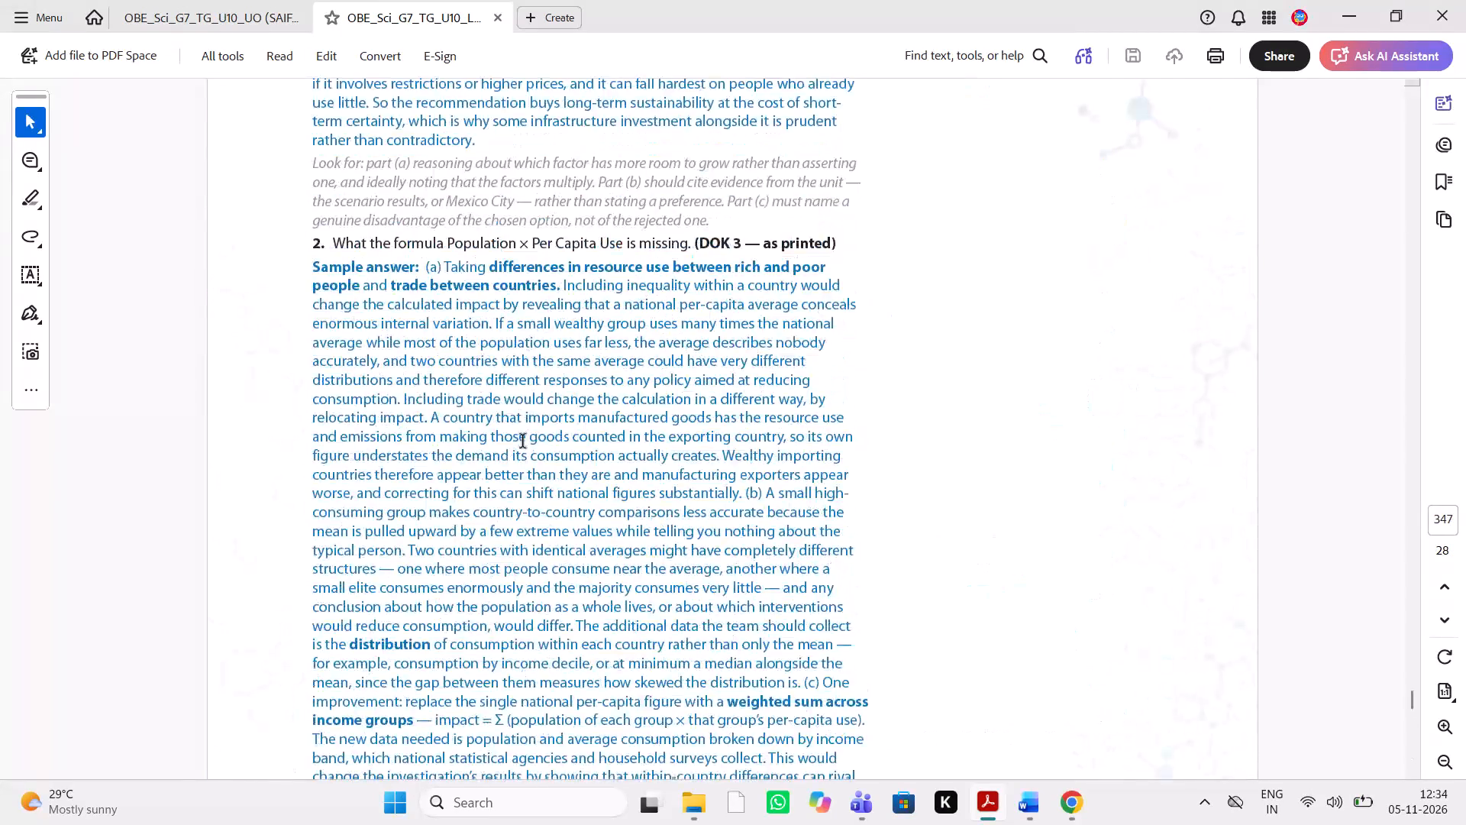
pyautogui.scroll(-15, 523, 442)
pyautogui.scroll(1, 523, 442)
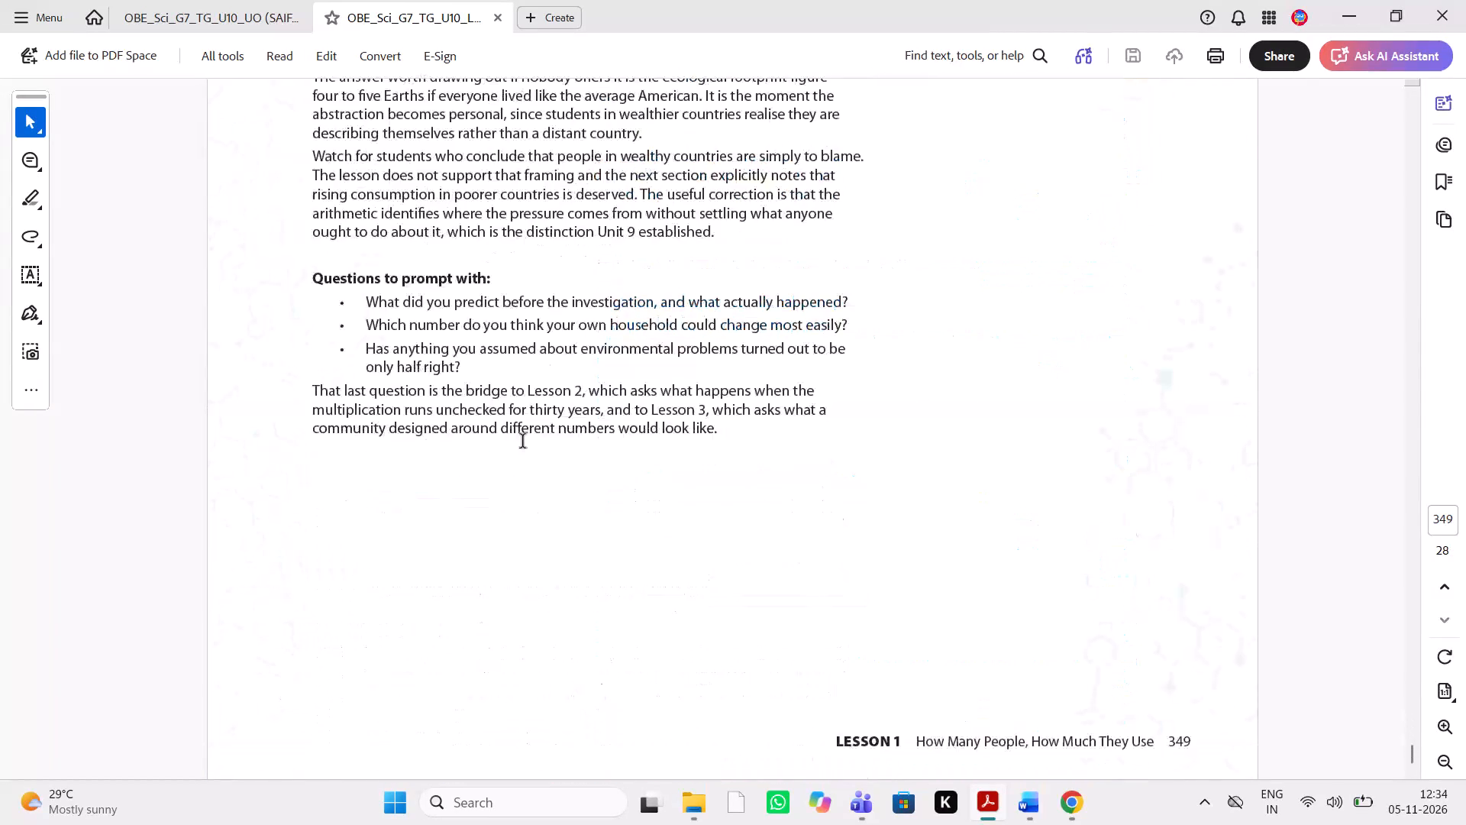
pyautogui.scroll(1, 523, 442)
# Return to the commented unit PDF and delete the page 38 "Delete" comment on the Reflection heading.
pyautogui.click(209, 0)
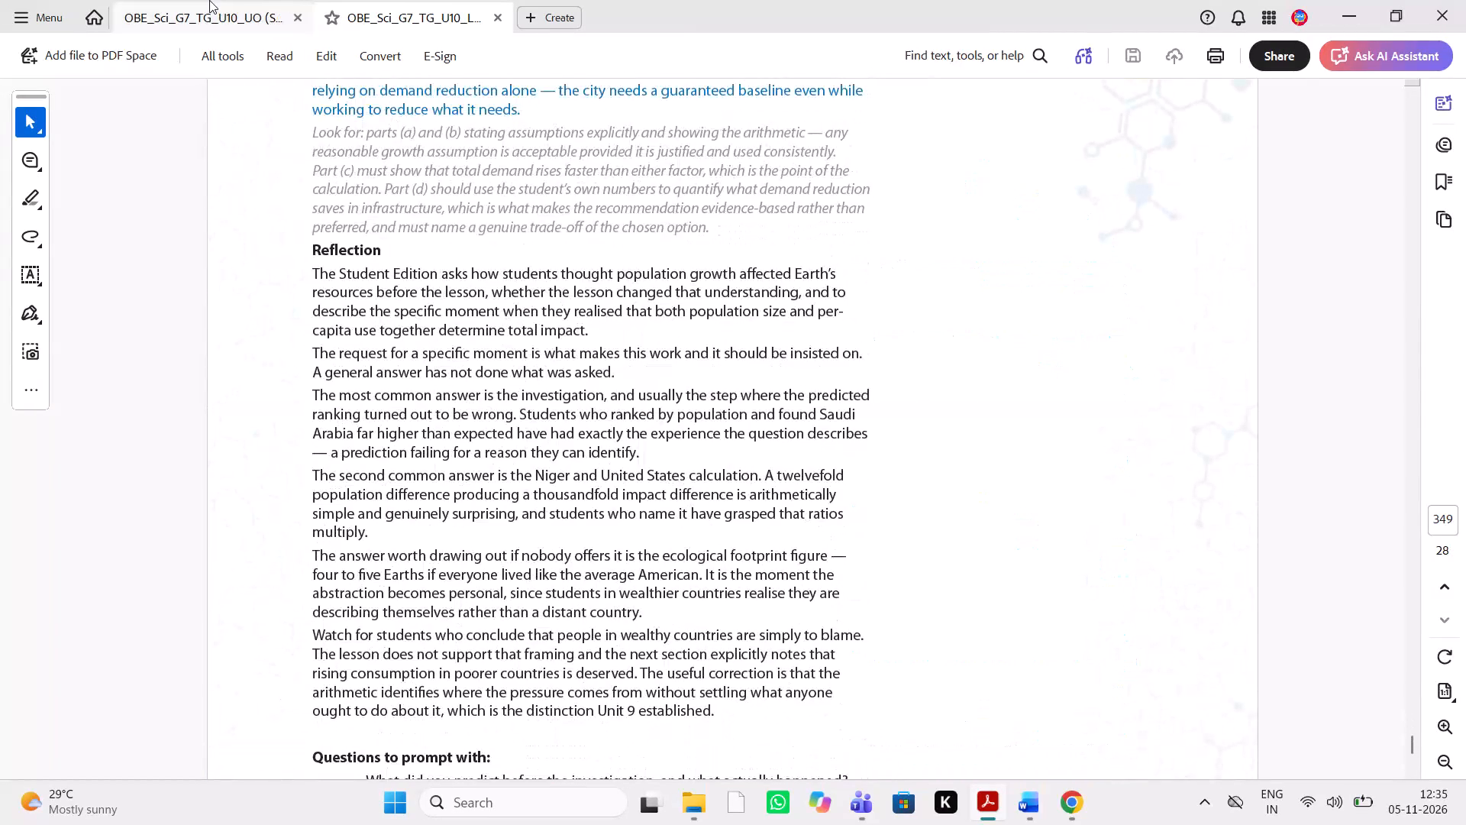
pyautogui.click(212, 6)
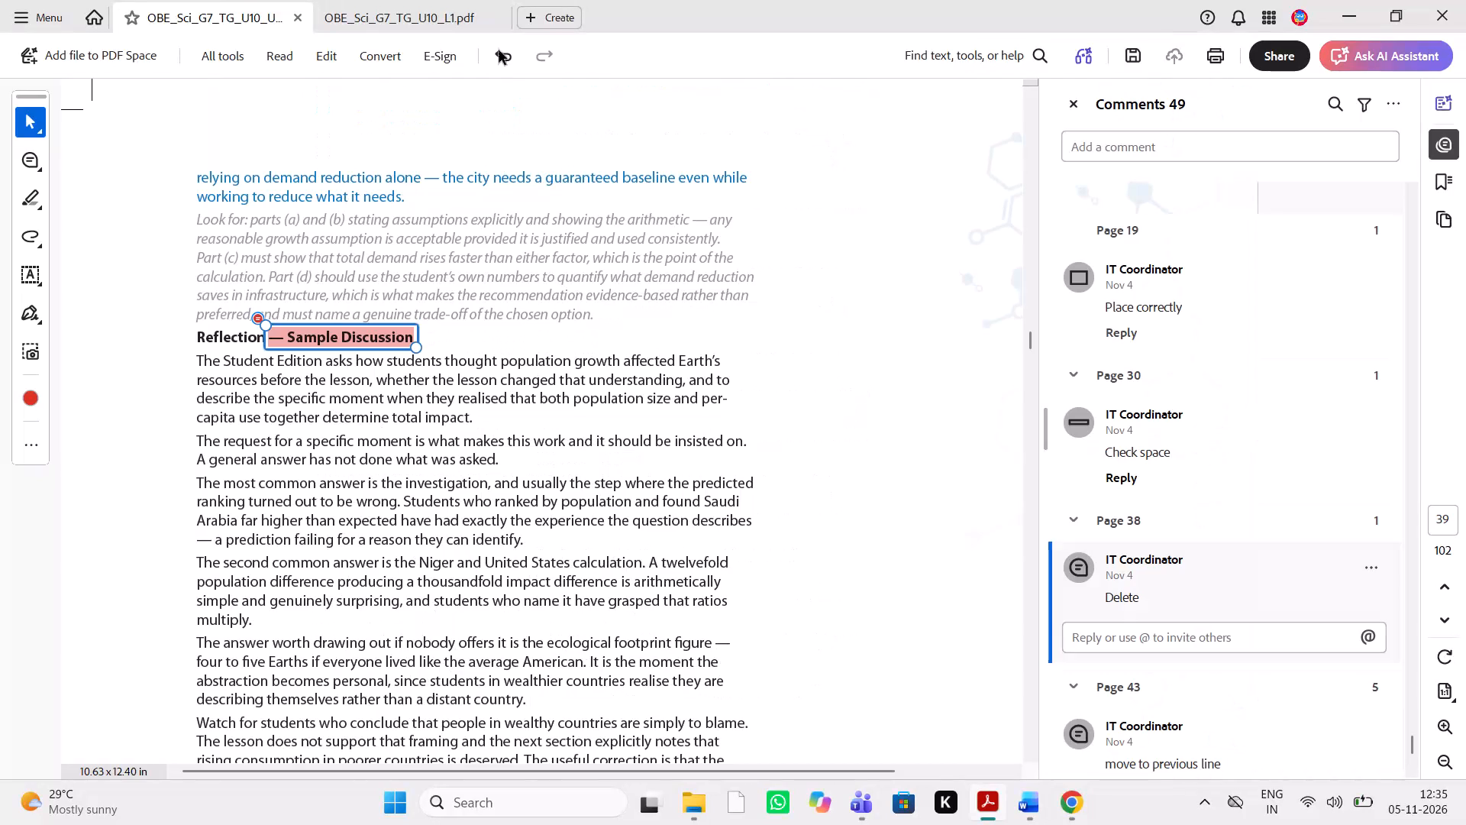
pyautogui.scroll(-1, 1294, 518)
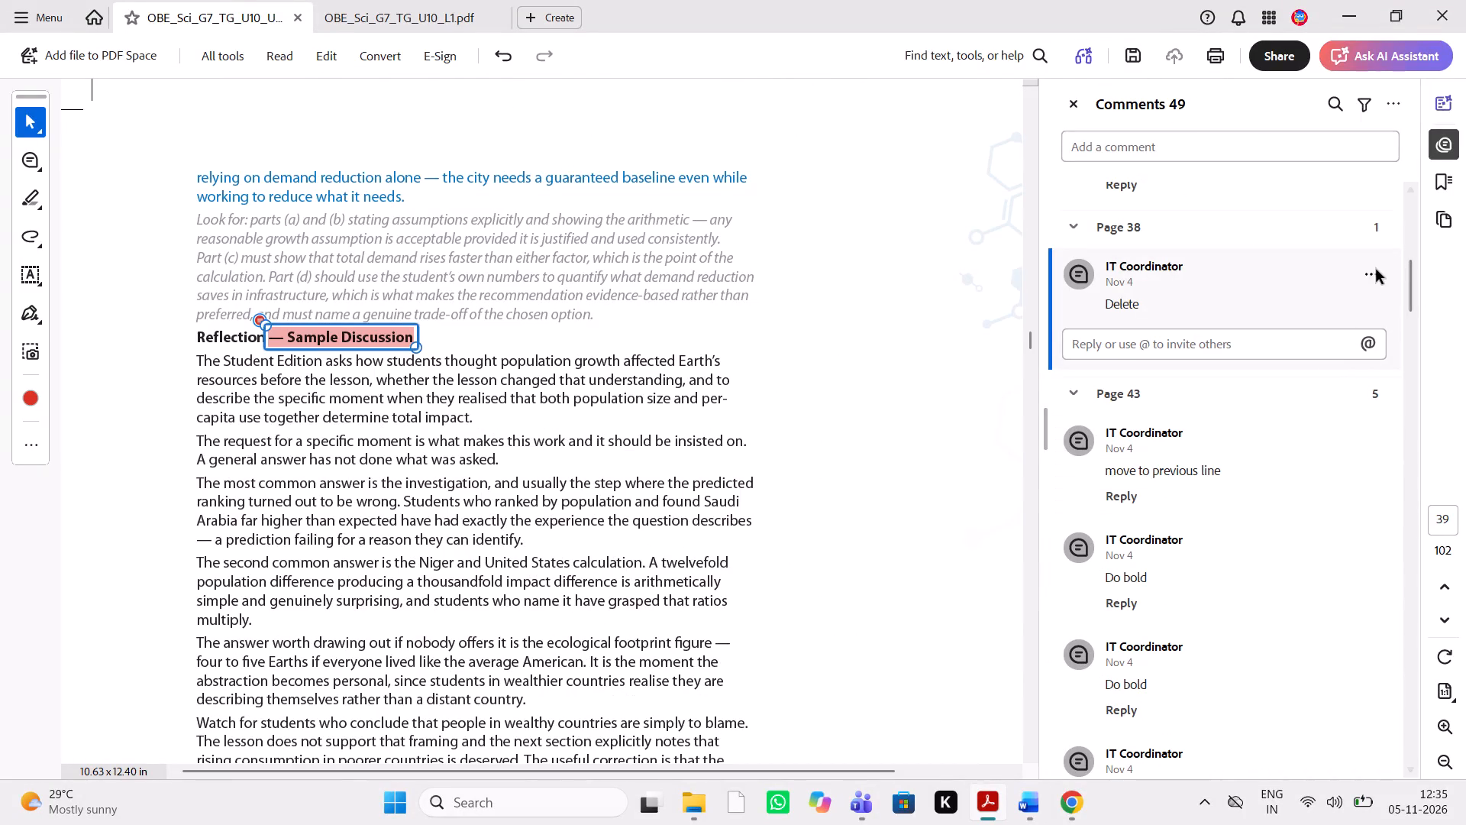
pyautogui.click(1373, 280)
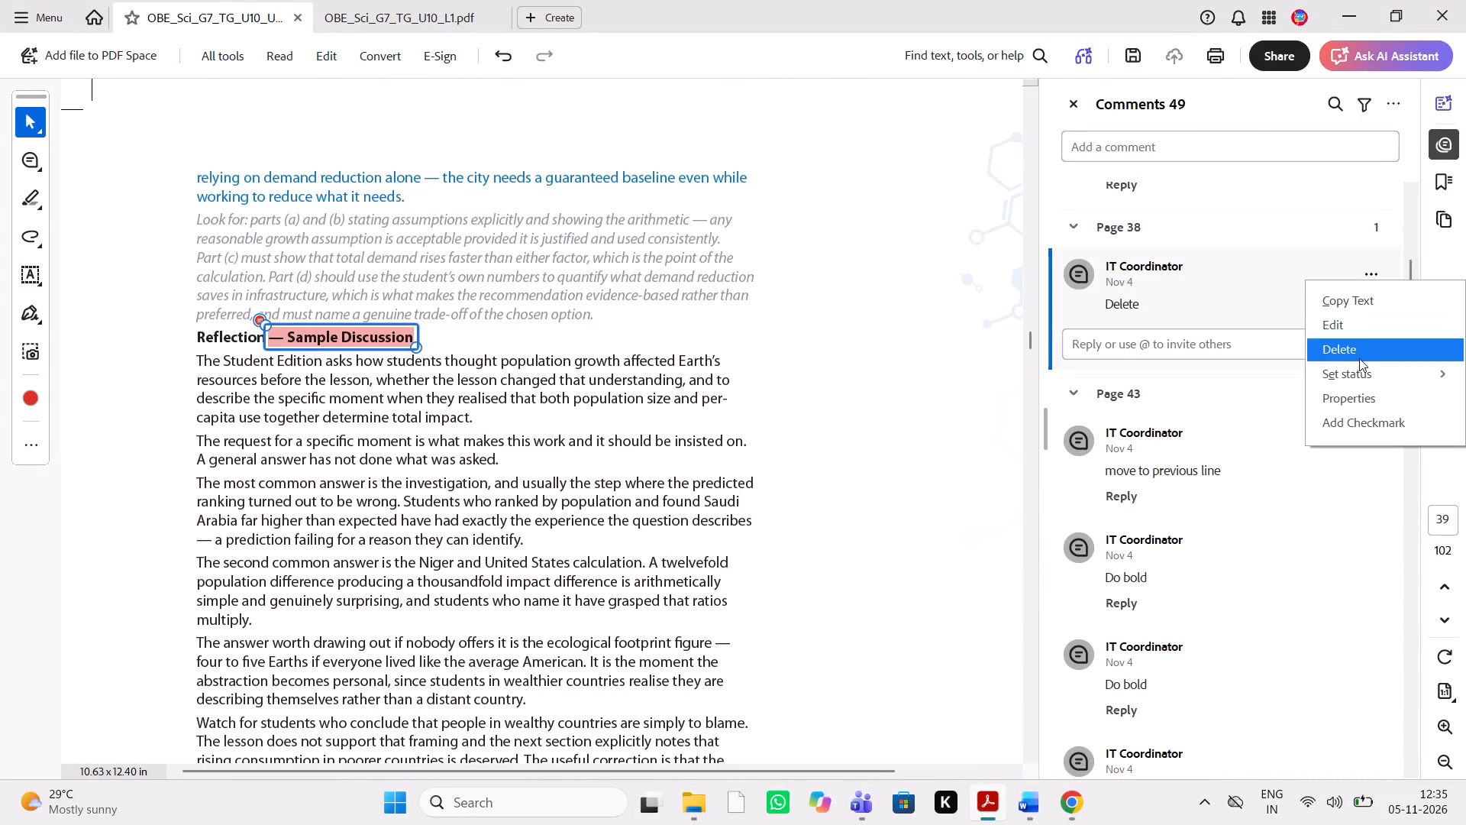
pyautogui.click(1359, 358)
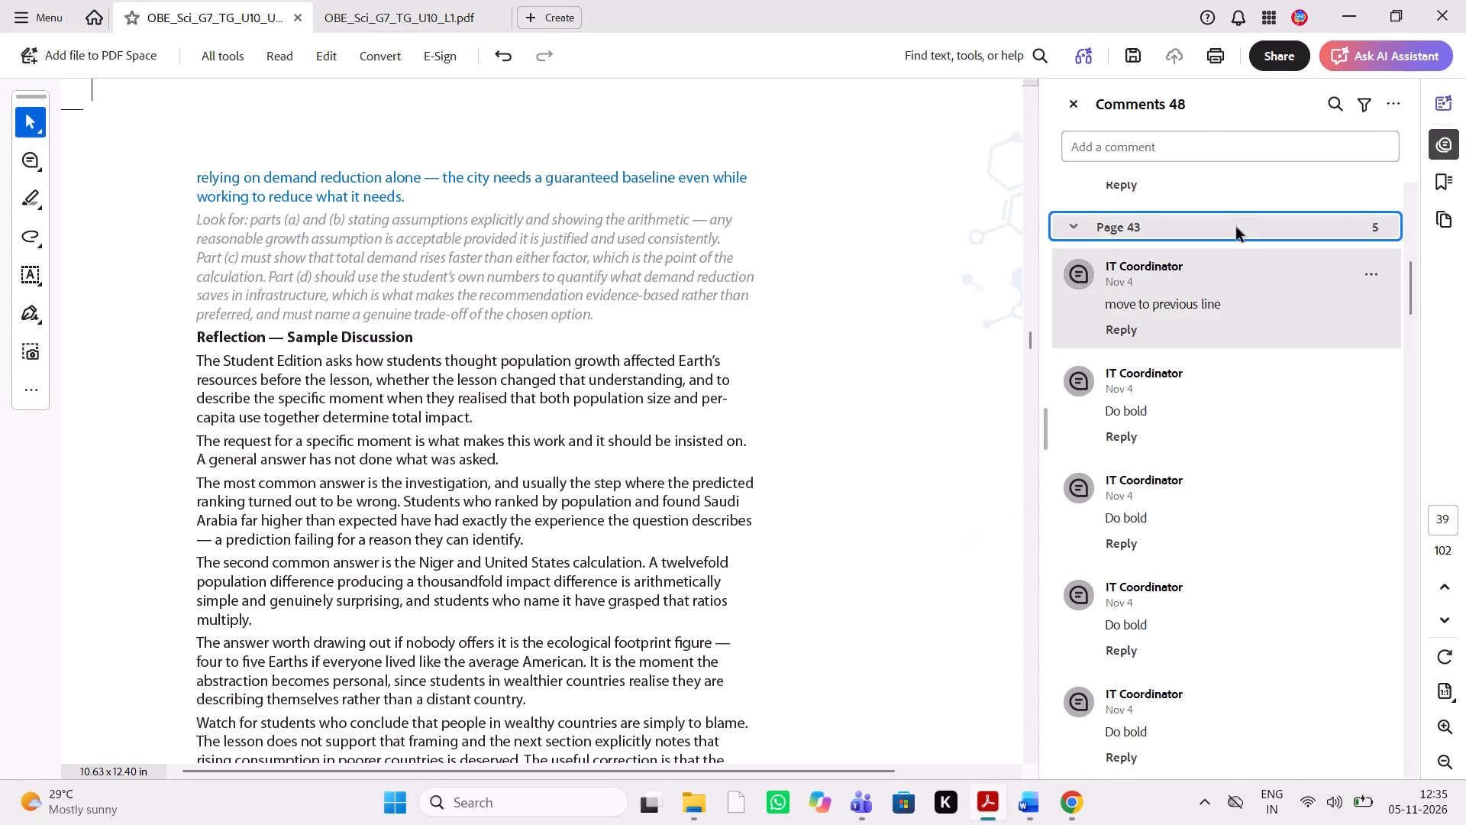
# Examine the page 43 "move to previous line" comment and the highlighted passages on the tipping point and irreversibility pages.
pyautogui.click(1200, 292)
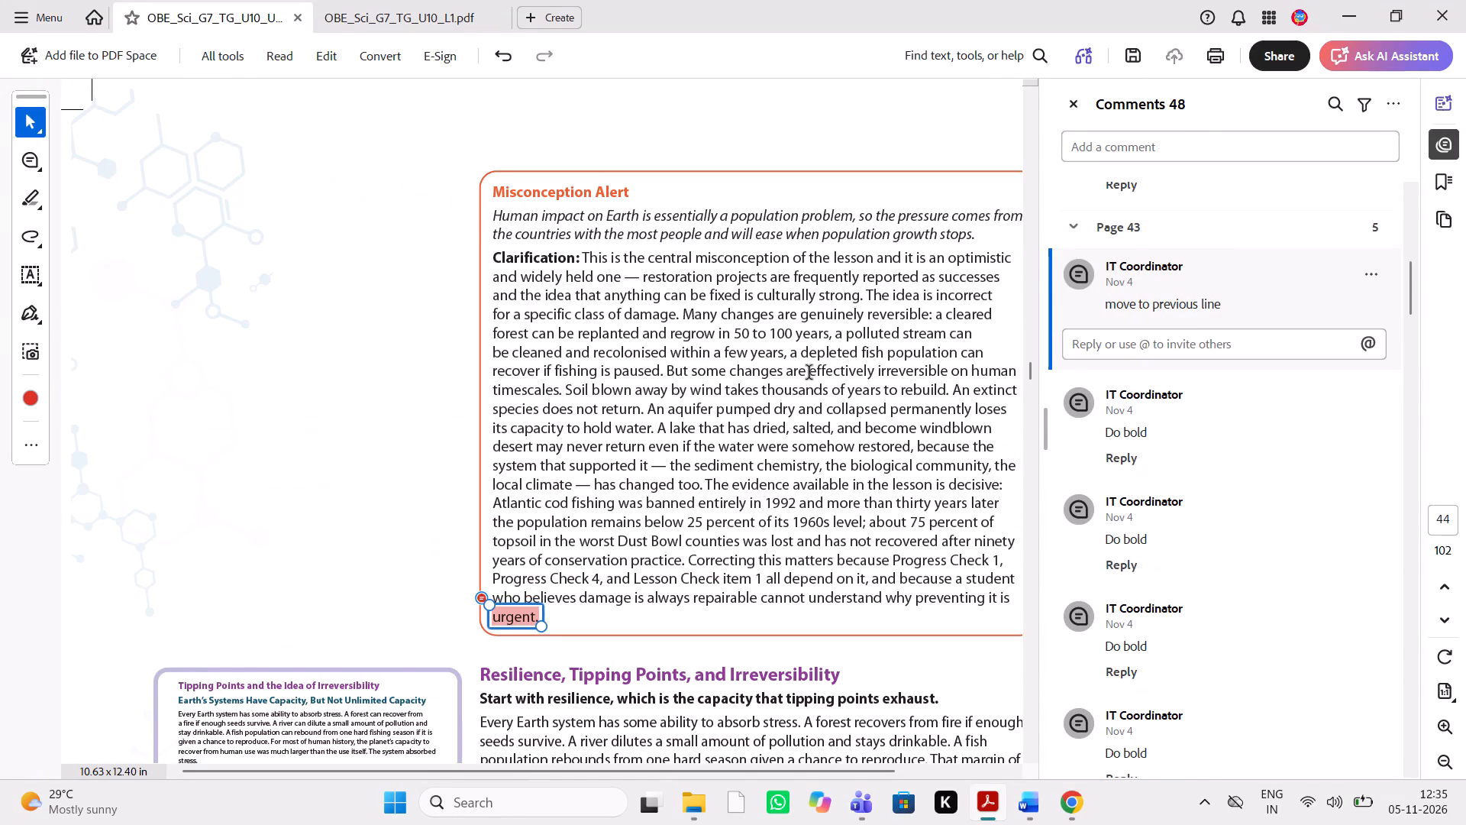
pyautogui.scroll(-3, 809, 374)
pyautogui.hscroll(-1, 809, 374)
pyautogui.scroll(-2, 809, 374)
pyautogui.scroll(1, 809, 374)
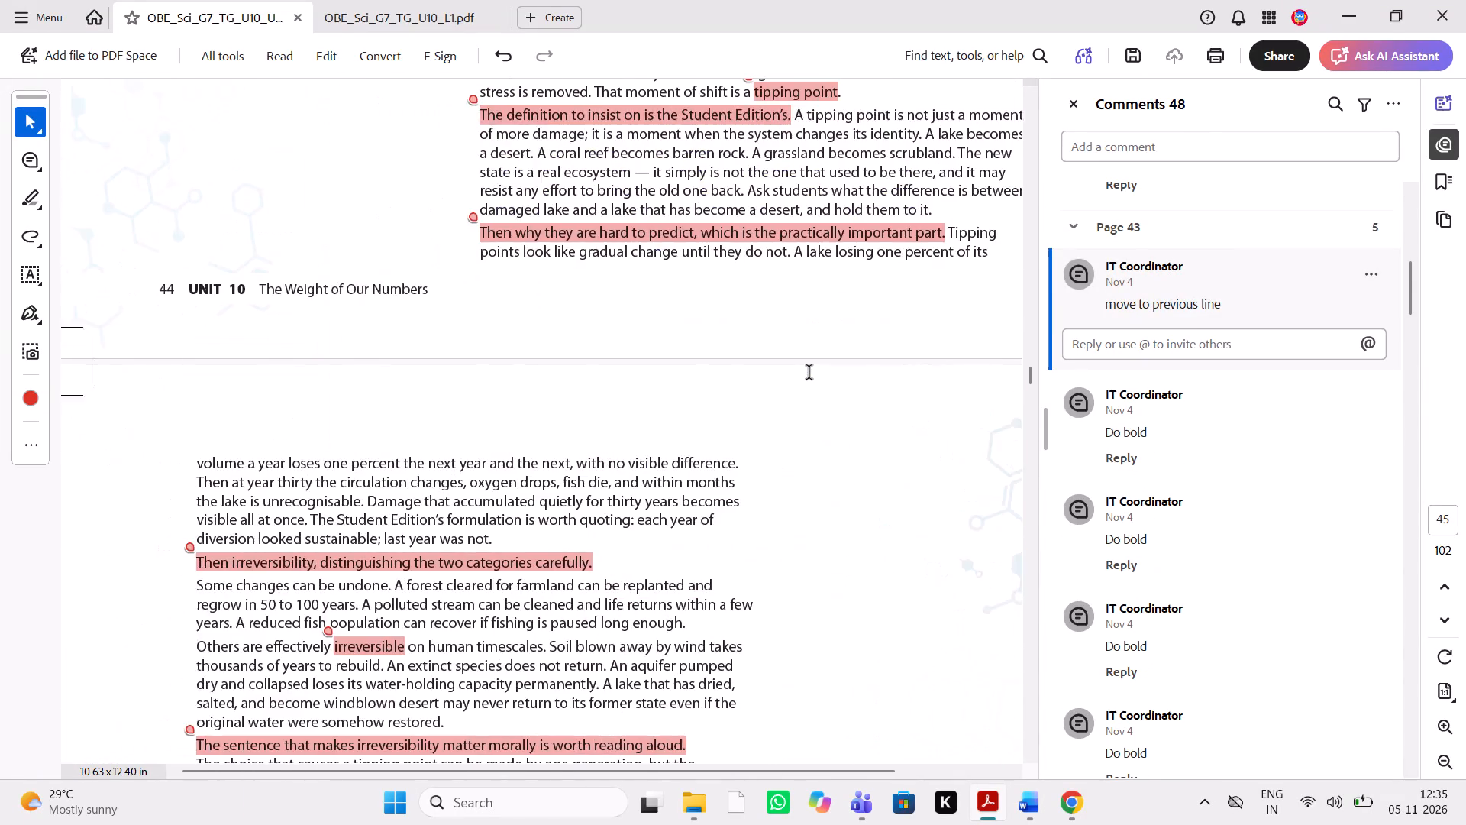
pyautogui.scroll(1, 809, 374)
pyautogui.scroll(-3, 809, 374)
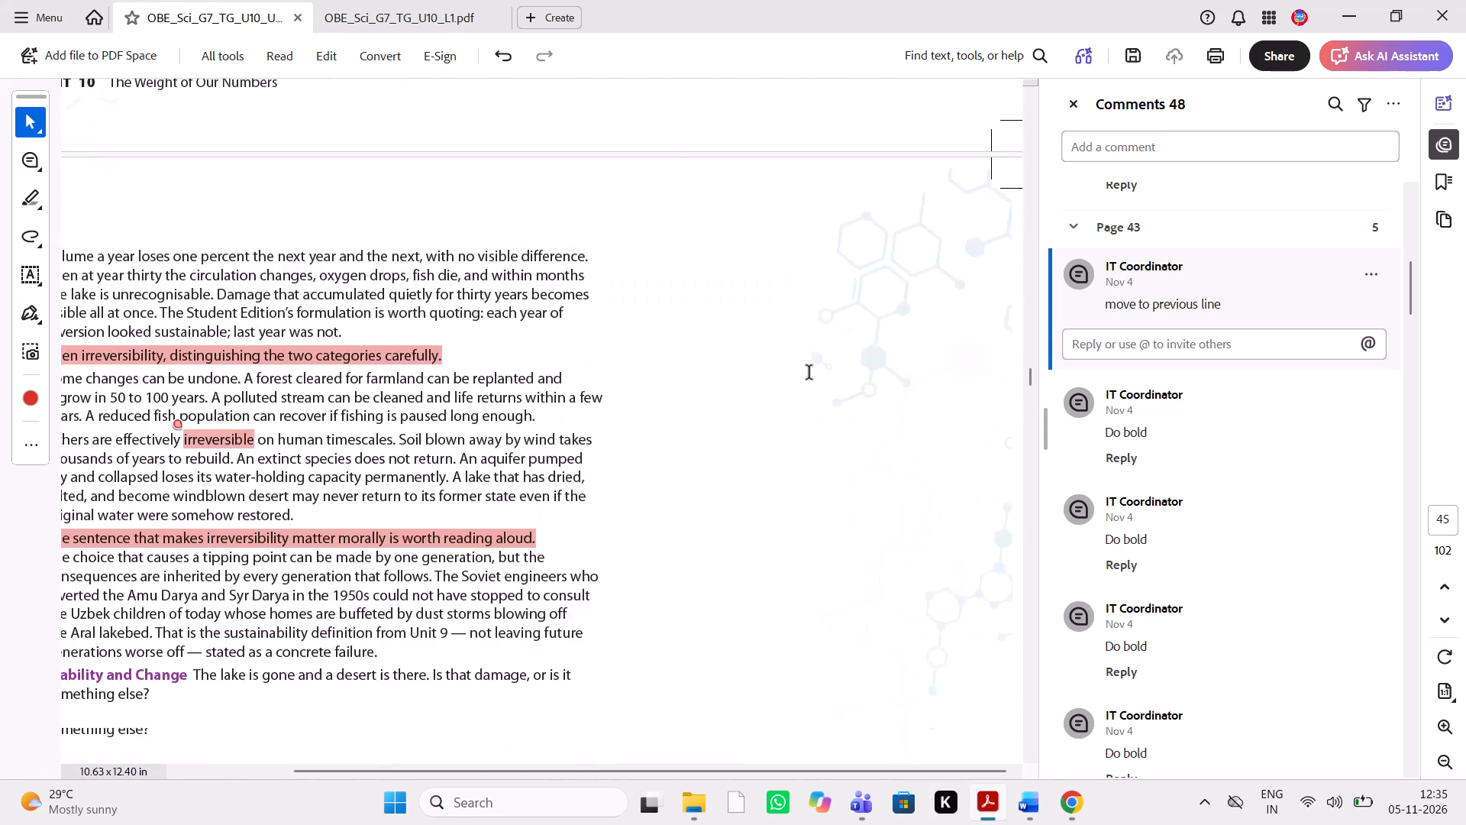
pyautogui.scroll(-2, 809, 374)
pyautogui.scroll(5, 809, 374)
pyautogui.hscroll(1, 809, 374)
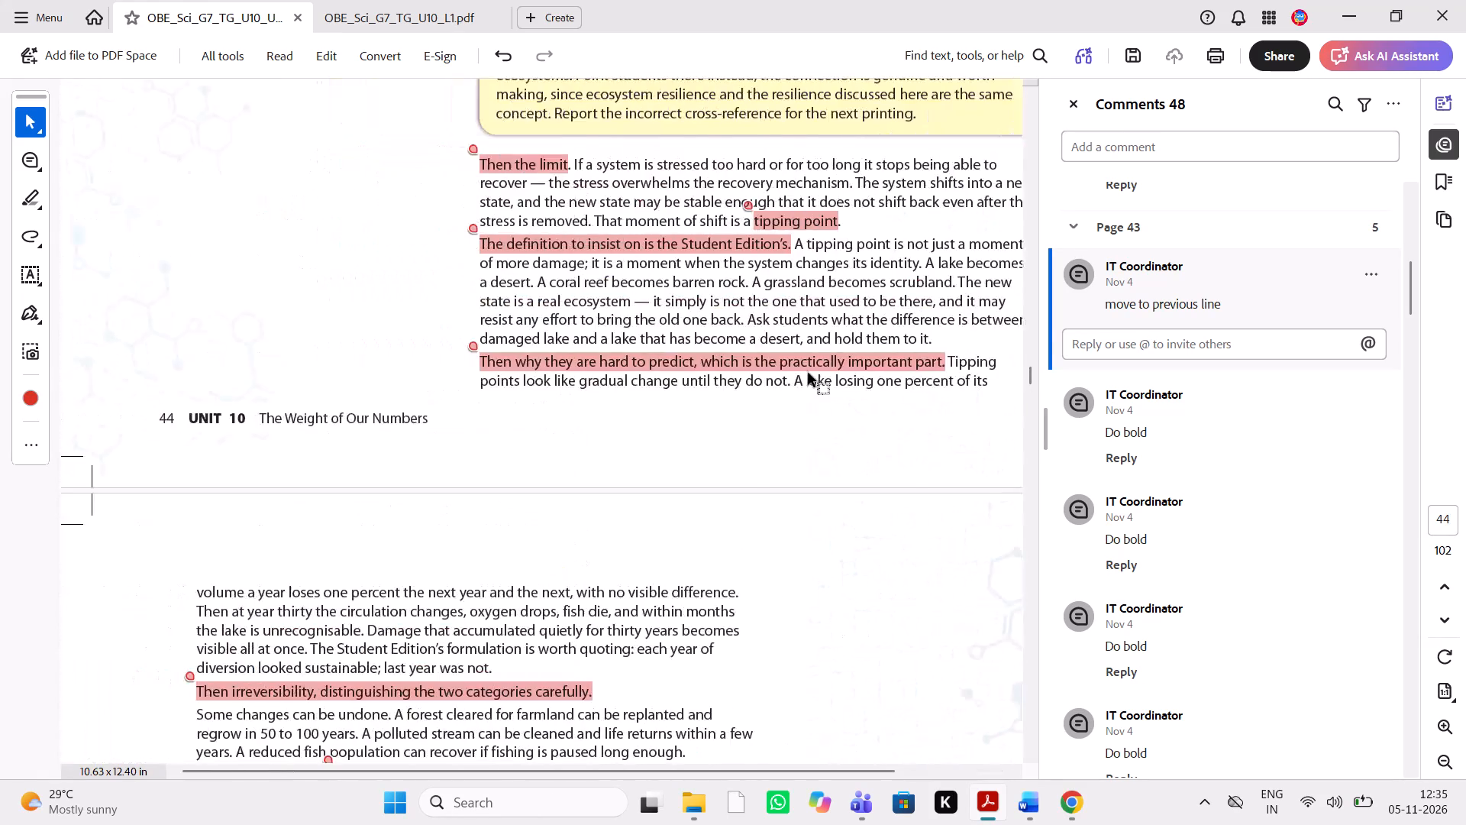
pyautogui.scroll(2, 809, 374)
# Close the Lesson 1 PDF and open the OBE_Sci_G7_TG_U10_L2 PDF from the Unit 10 Lesson 2 folder.
pyautogui.click(496, 15)
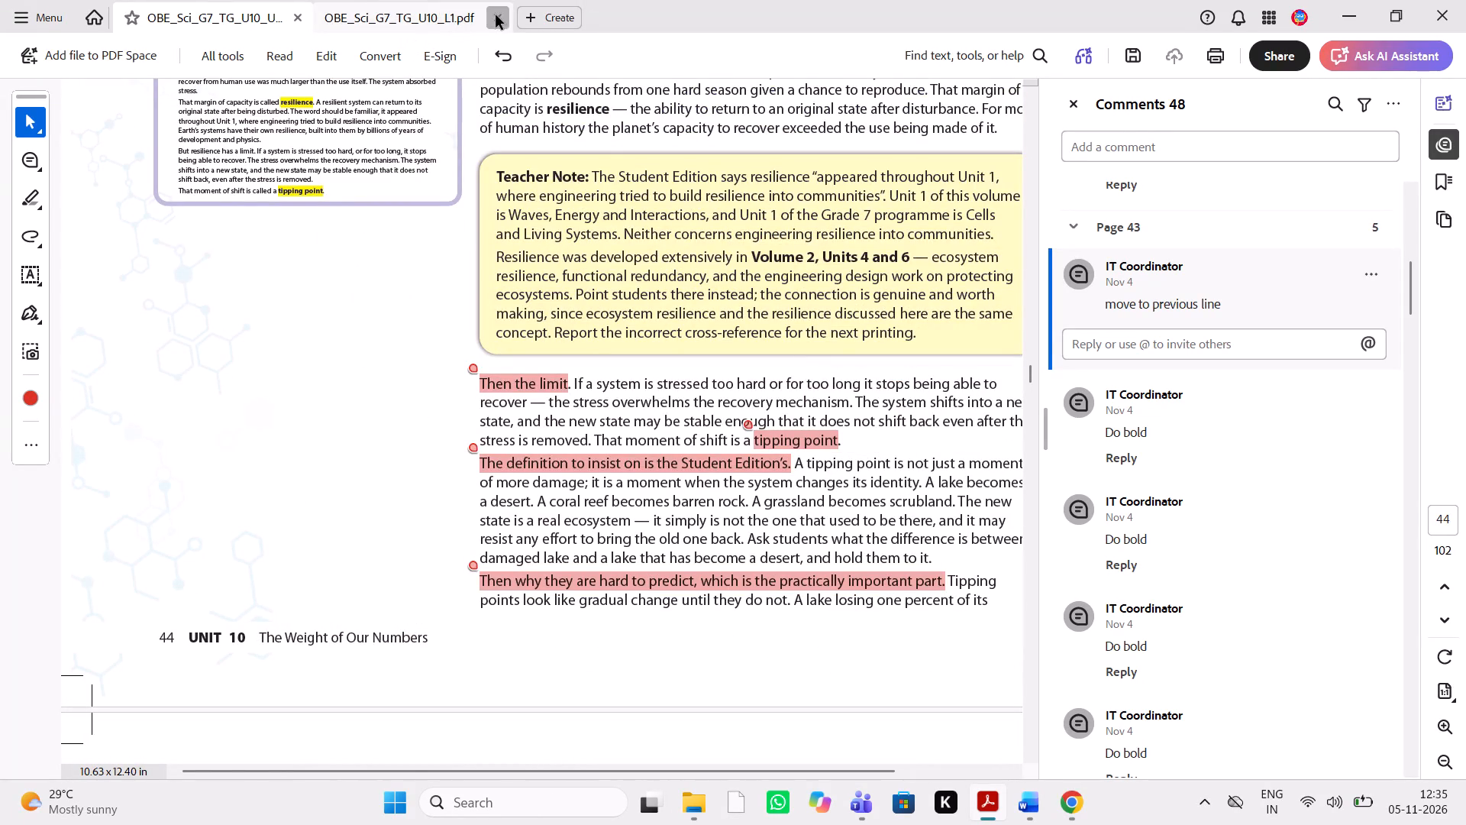
pyautogui.click(696, 824)
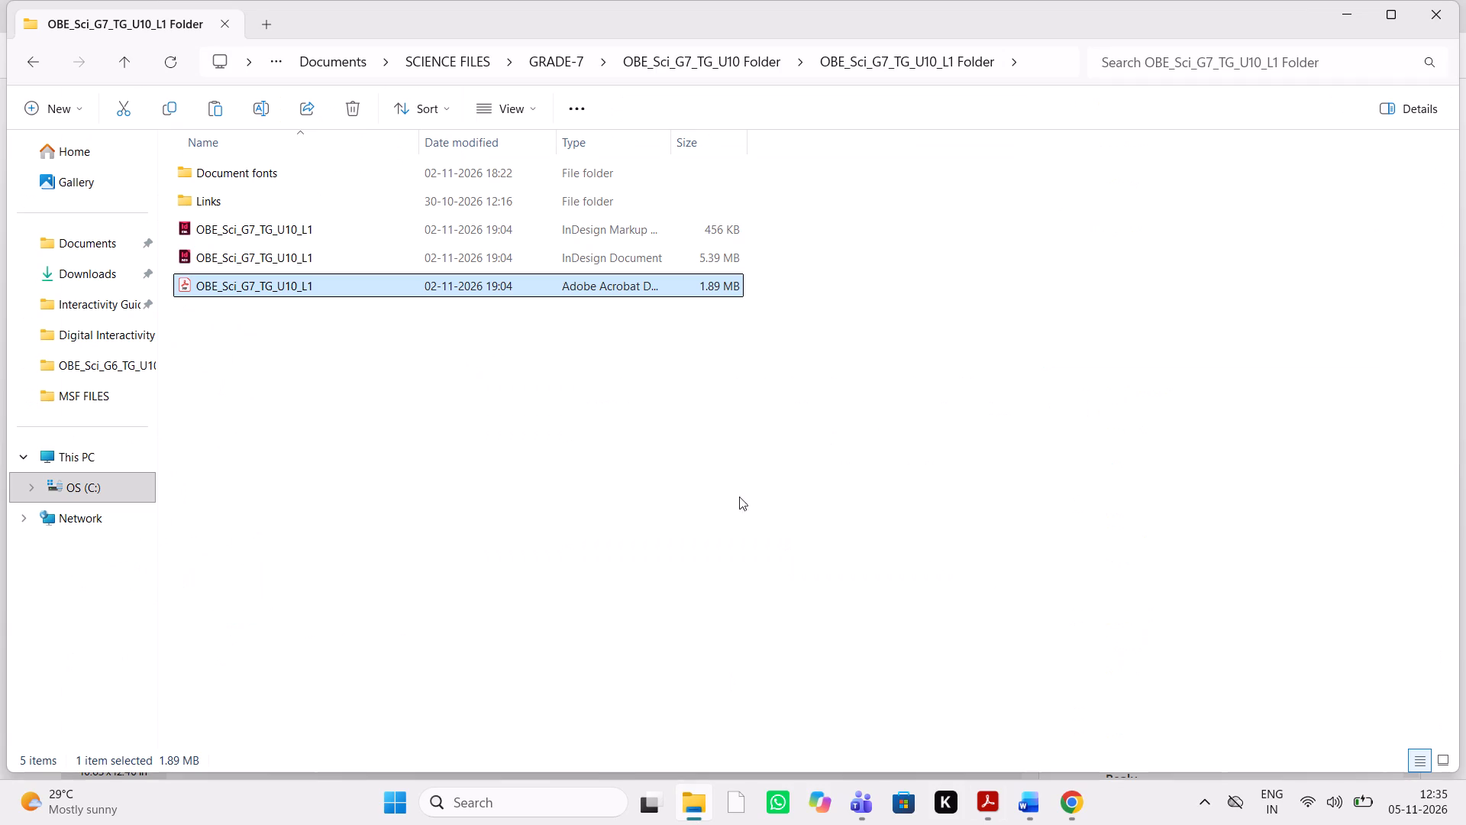
pyautogui.click(736, 66)
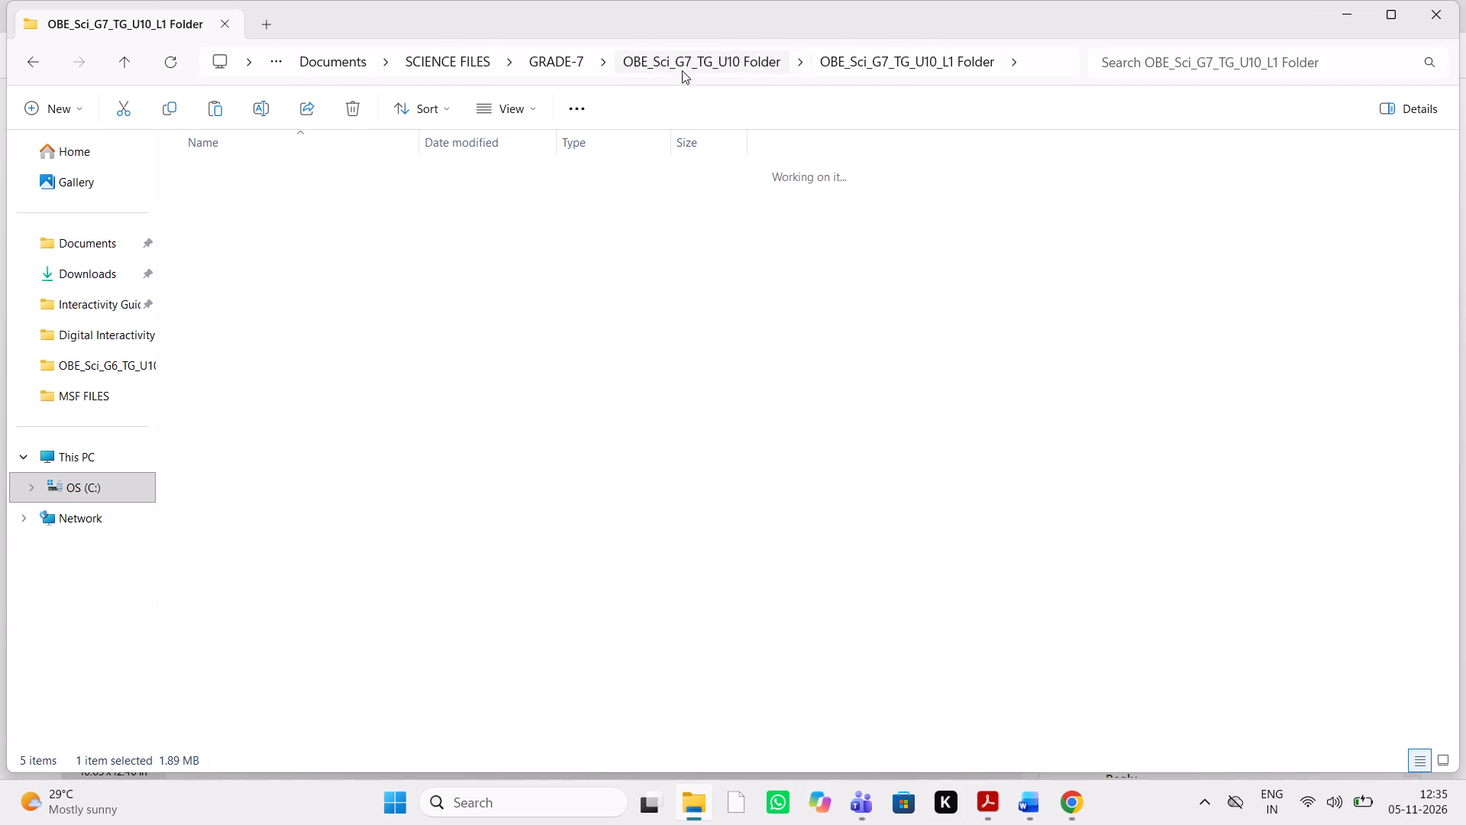
pyautogui.doubleClick(325, 206)
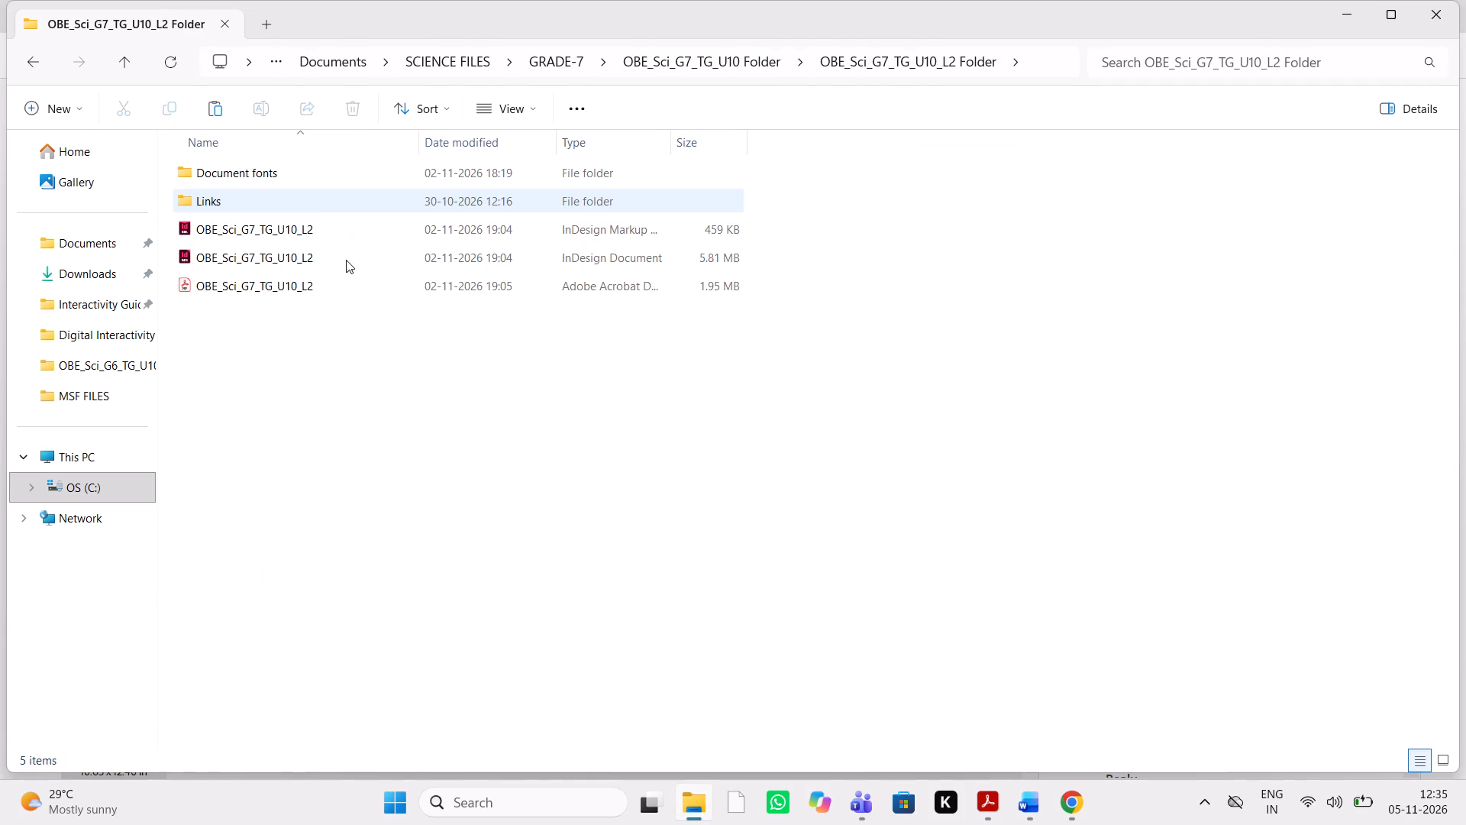
pyautogui.click(312, 290)
pyautogui.press('Return')
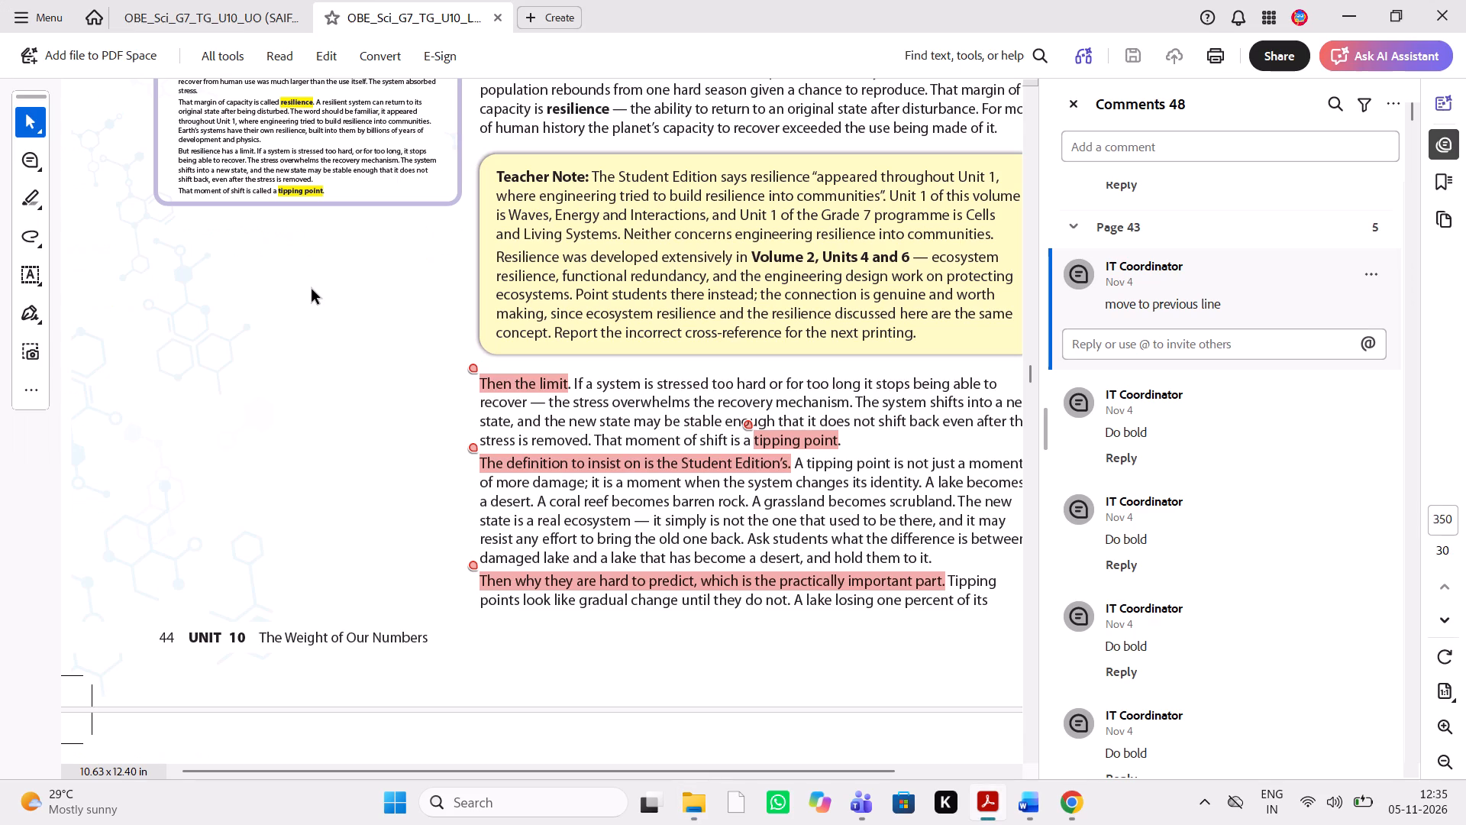
# Look through the opening pages of the Lesson 2 PDF for the passage matching the page 43 comment.
pyautogui.scroll(-3, 509, 517)
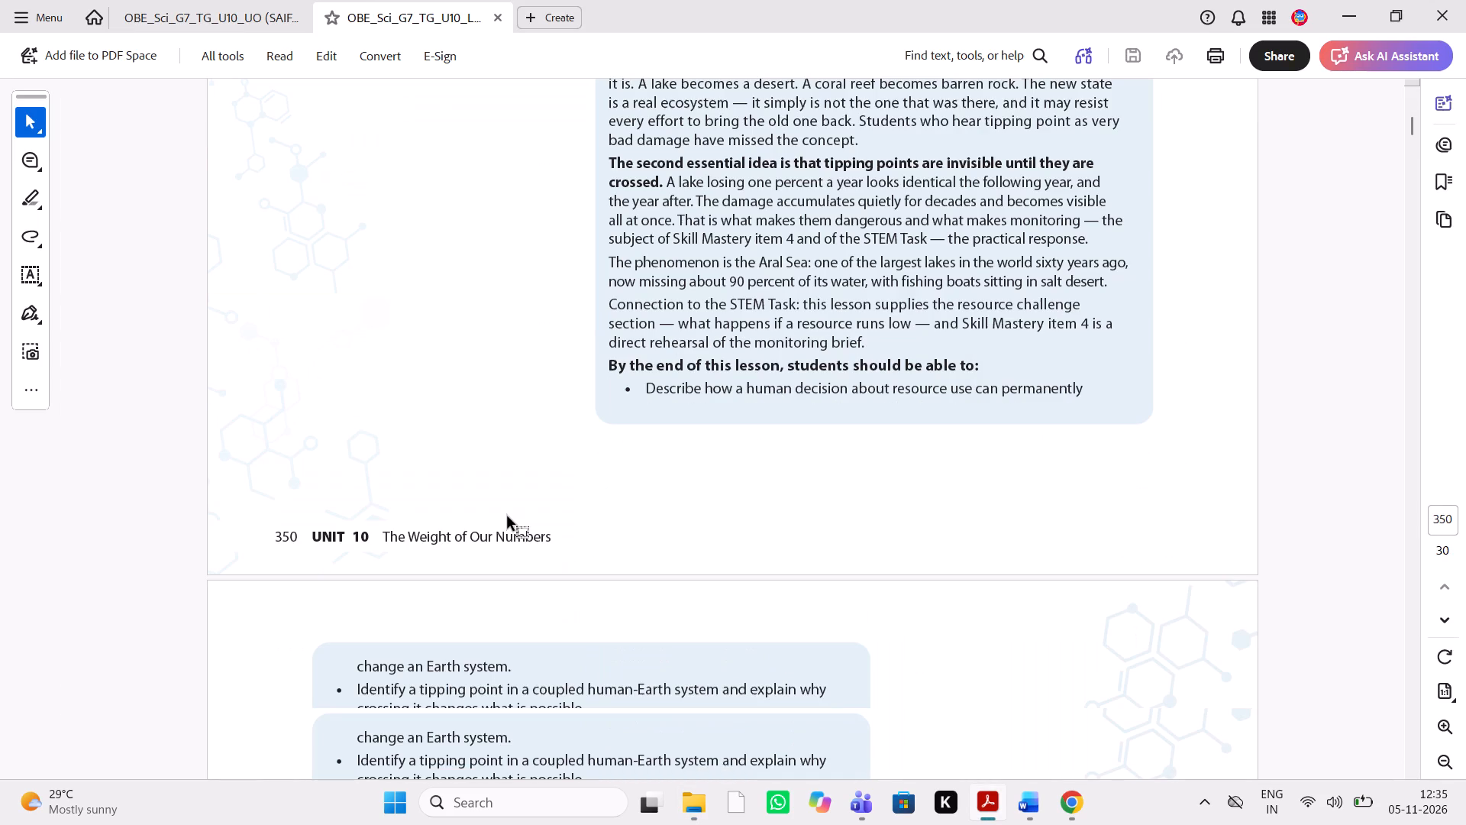
pyautogui.scroll(-8, 509, 517)
pyautogui.scroll(1, 654, 462)
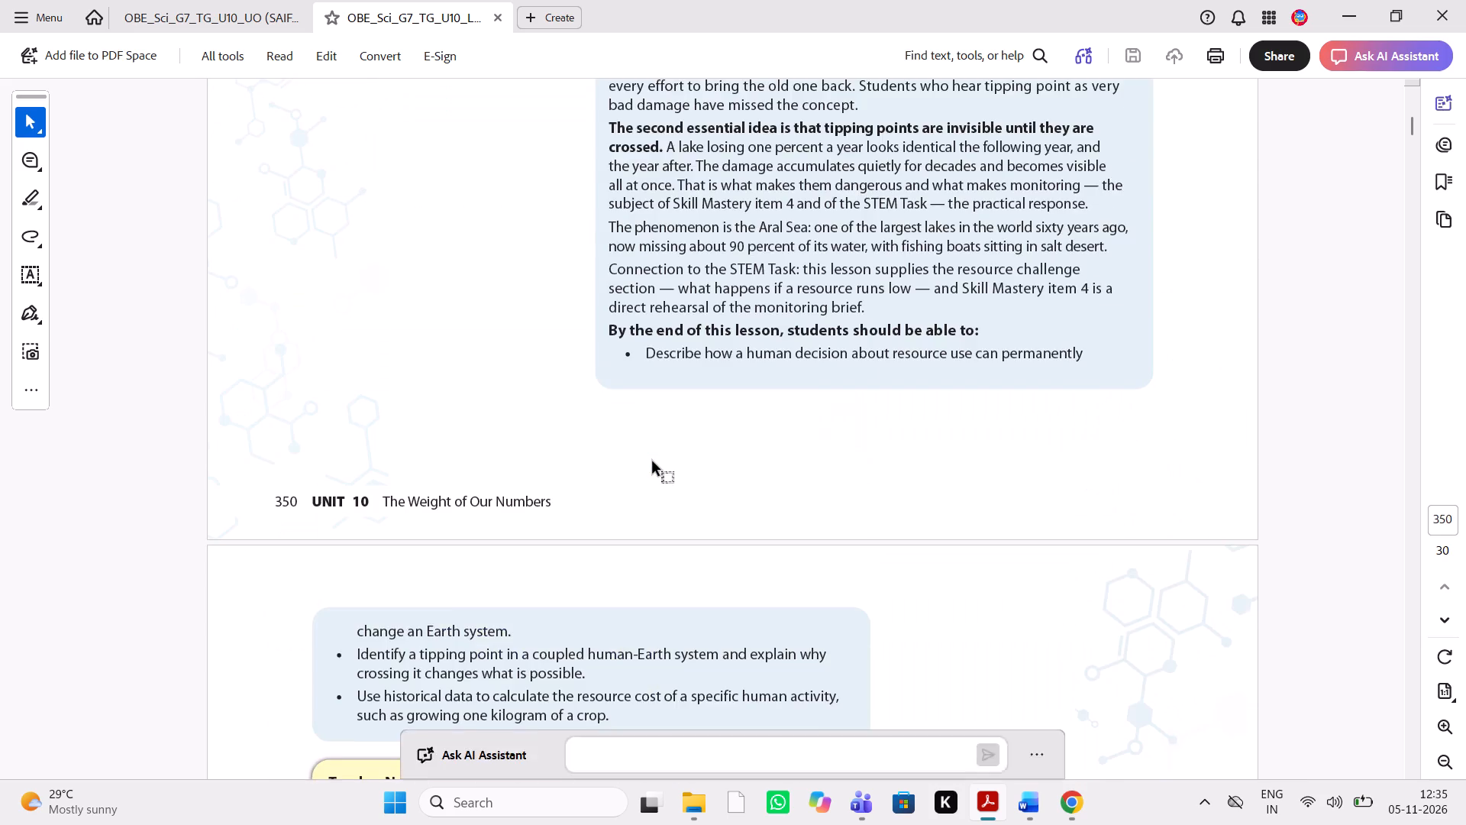
pyautogui.scroll(-2, 654, 462)
pyautogui.scroll(2, 654, 462)
pyautogui.hscroll(-1, 654, 462)
pyautogui.scroll(-2, 654, 462)
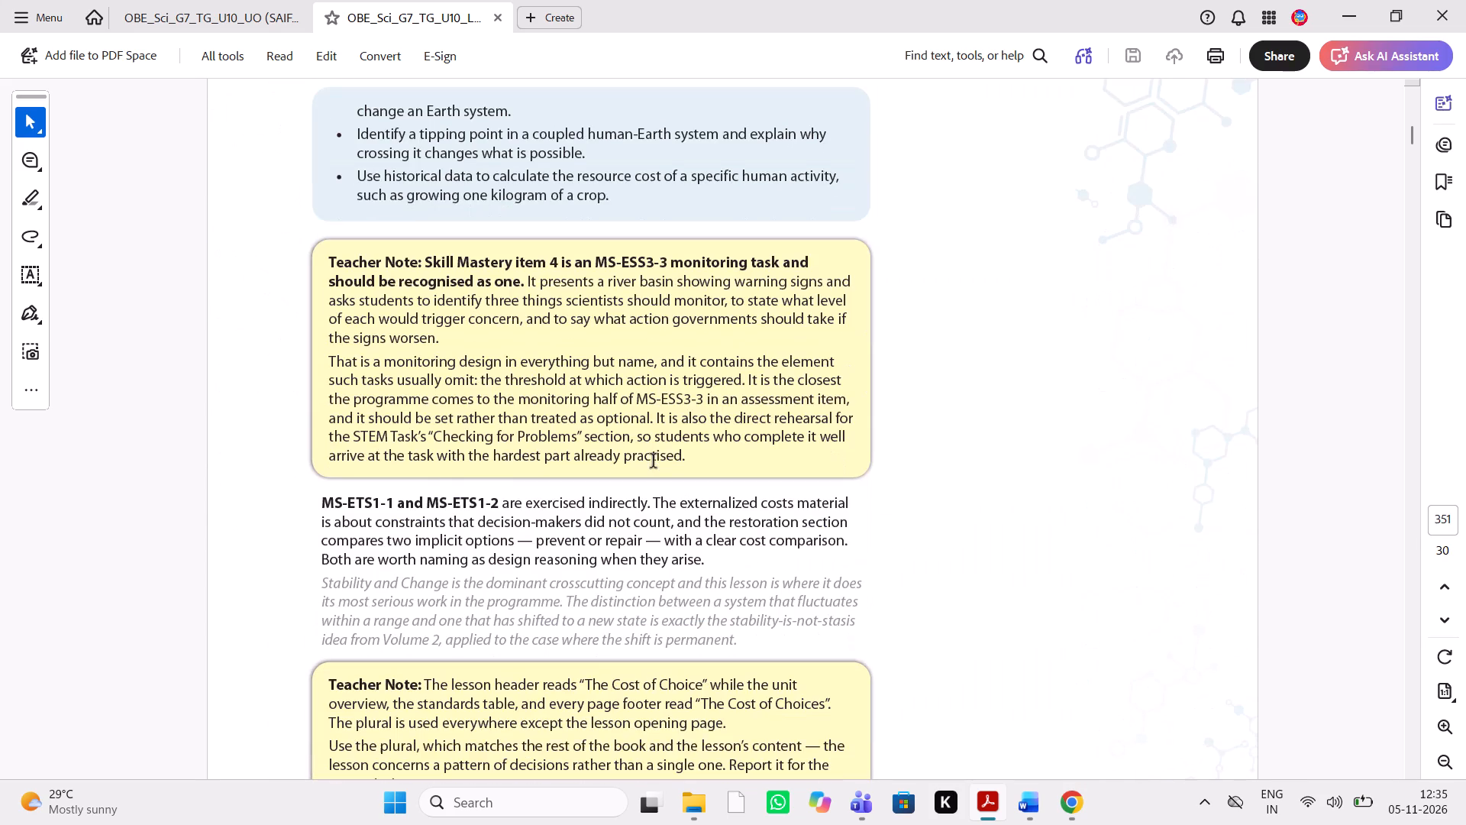
pyautogui.click(1026, 820)
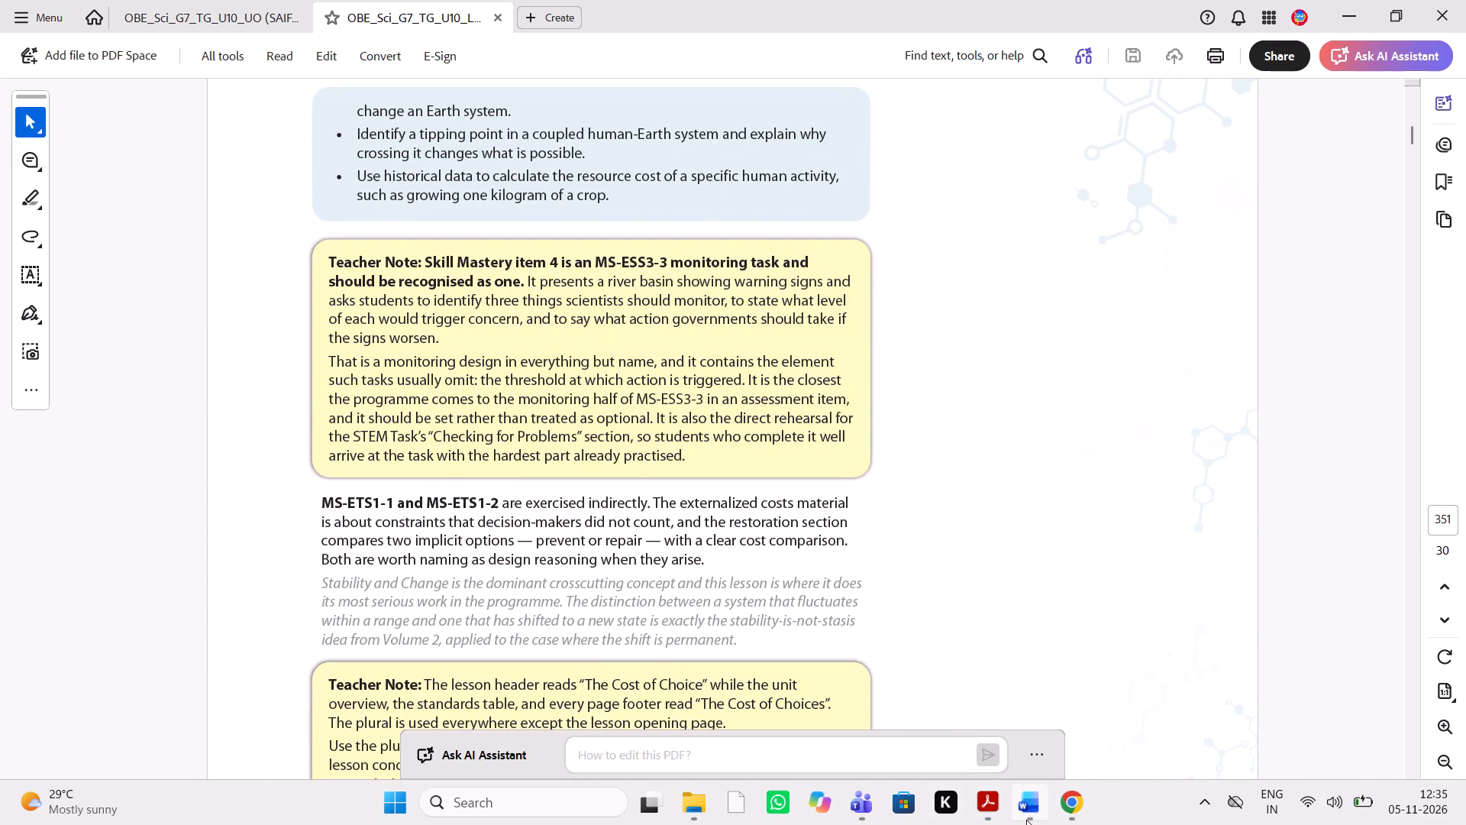
pyautogui.click(1026, 820)
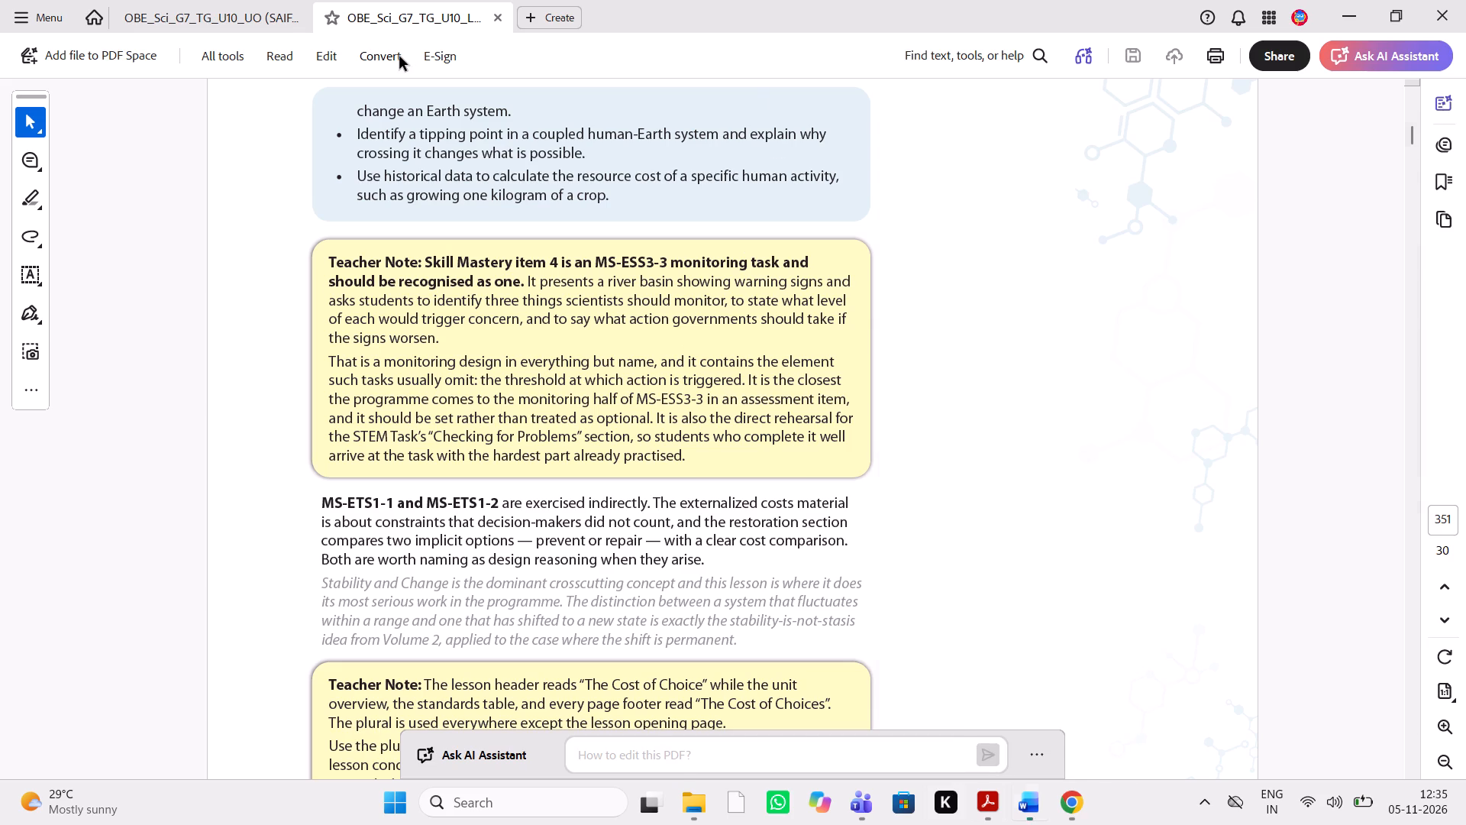
# Check the end of the Misconception Alert against the Lesson 2 PDF and delete the unit PDF's page 43 "move to previous line" comment.
pyautogui.click(223, 18)
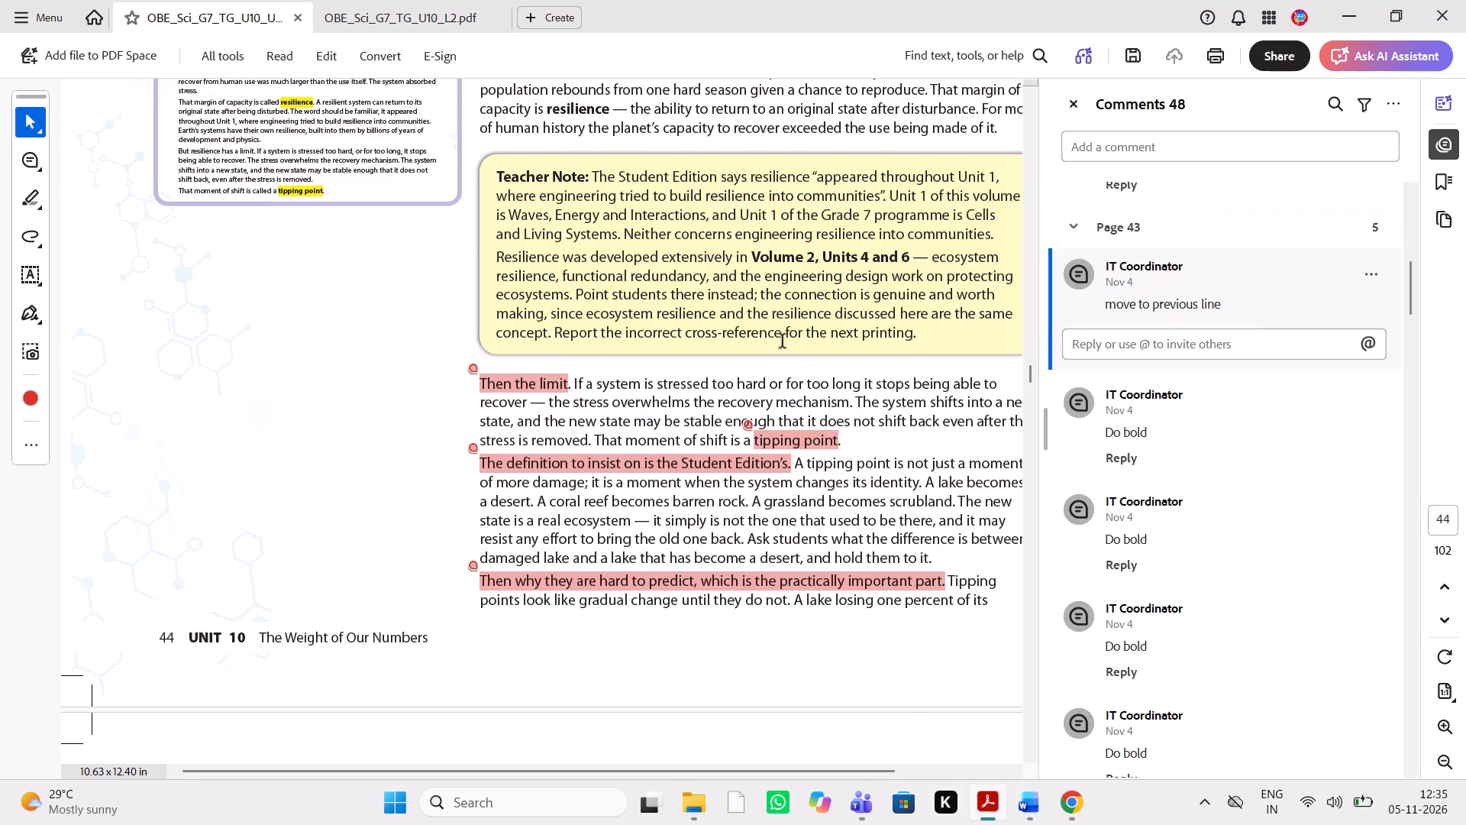
pyautogui.scroll(11, 783, 342)
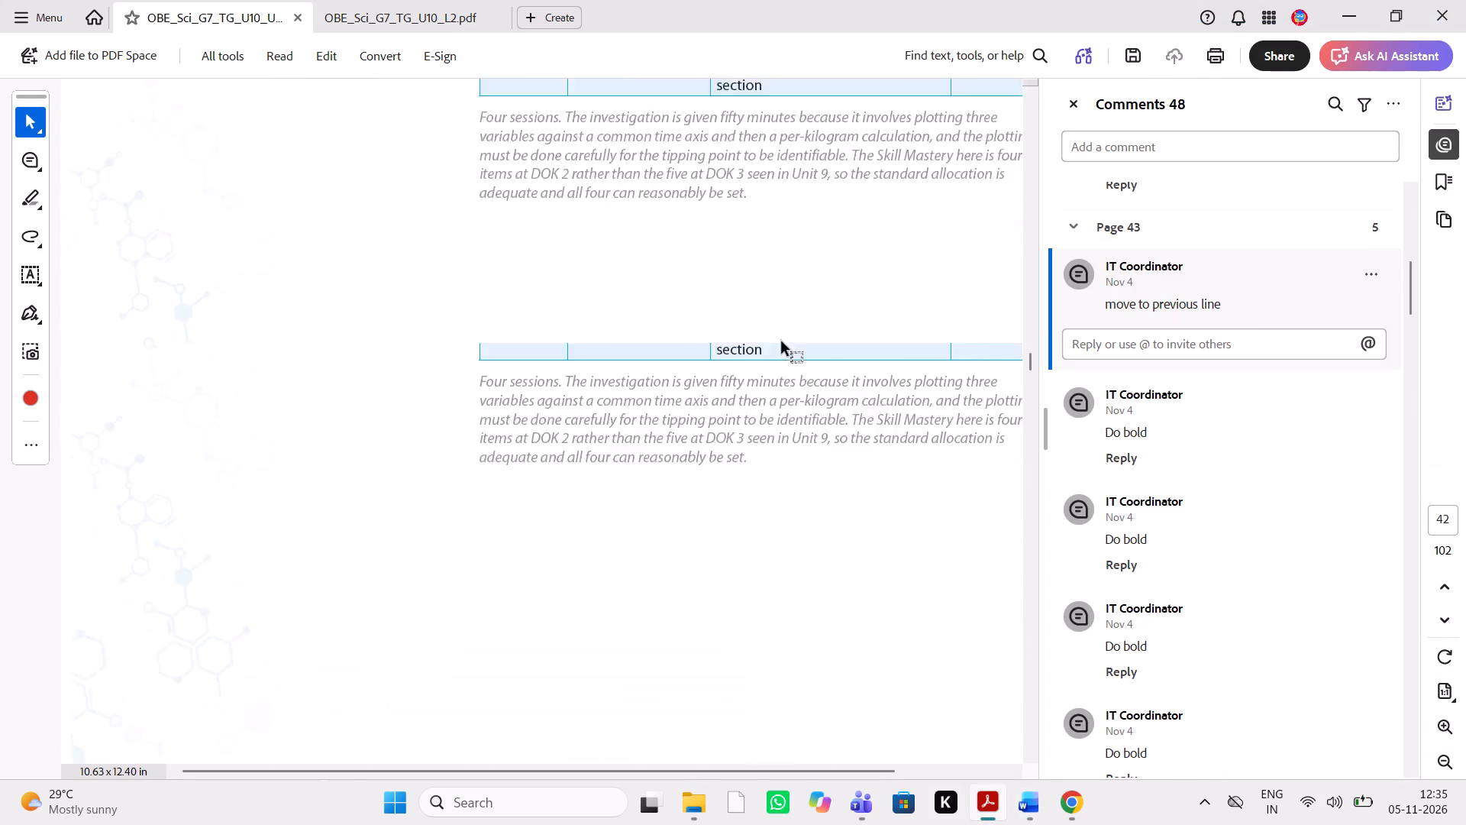
pyautogui.scroll(5, 783, 342)
pyautogui.scroll(-5, 783, 342)
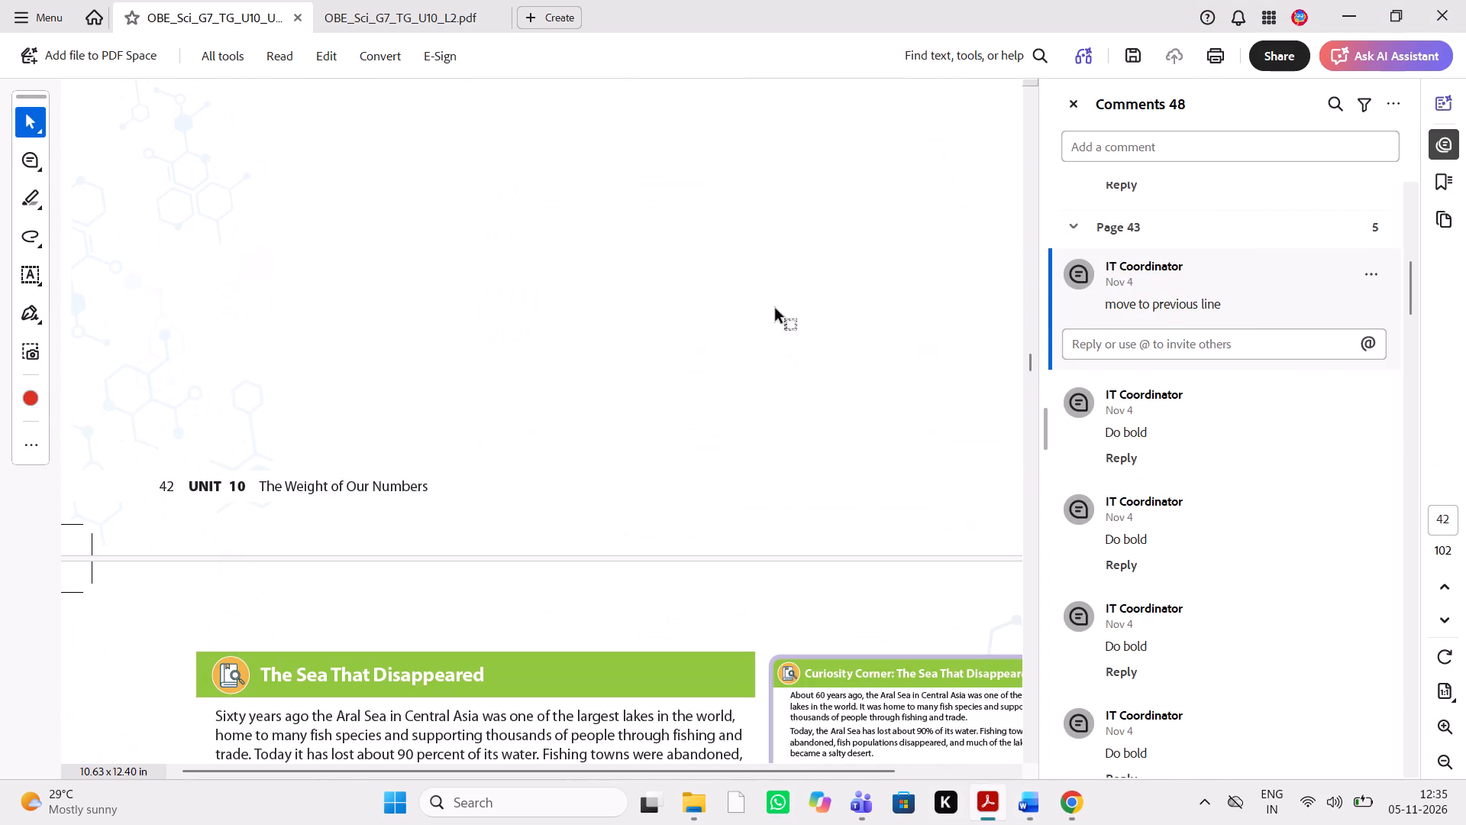
pyautogui.click(450, 8)
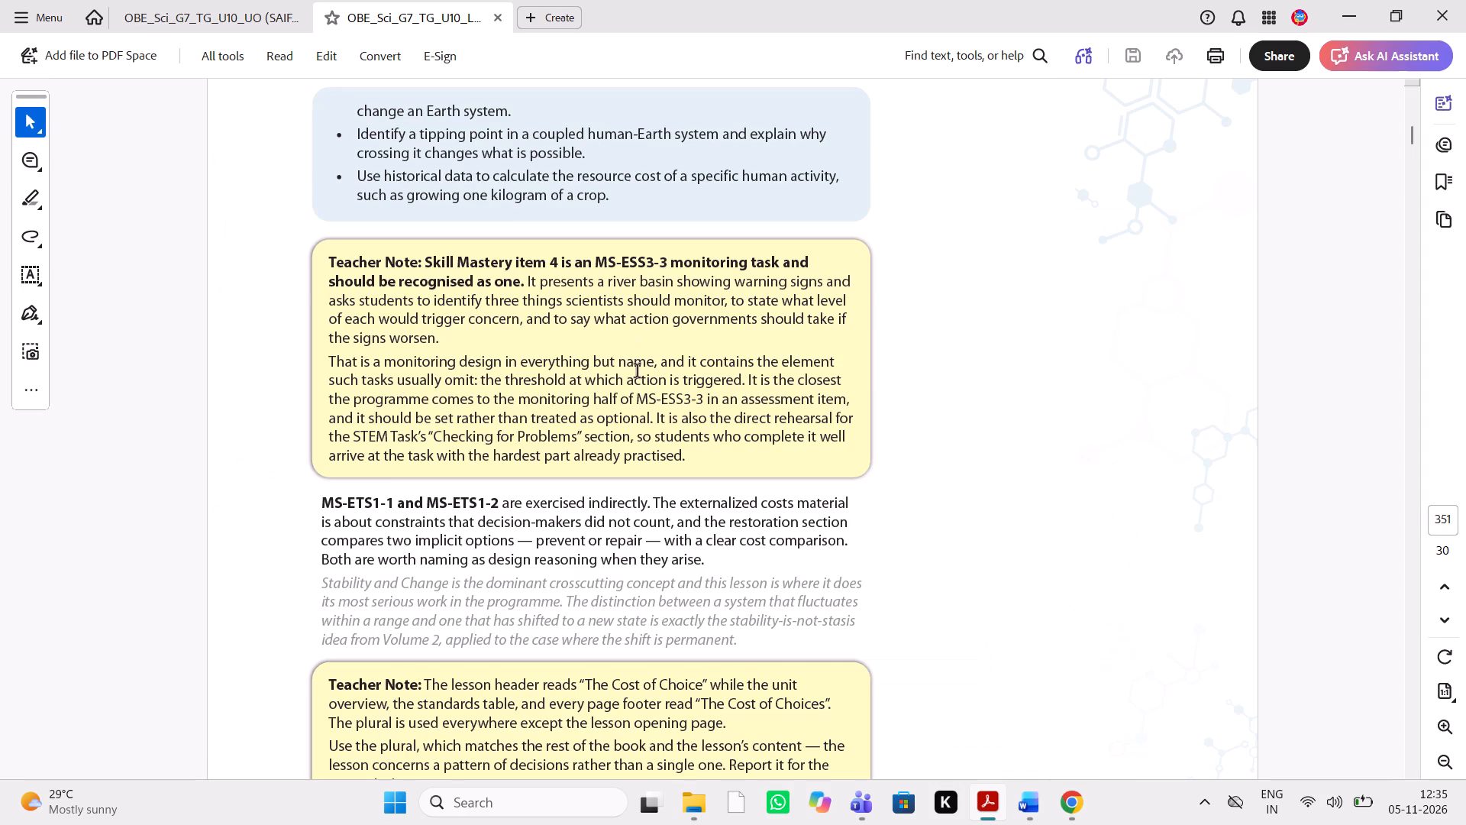
pyautogui.scroll(-10, 638, 372)
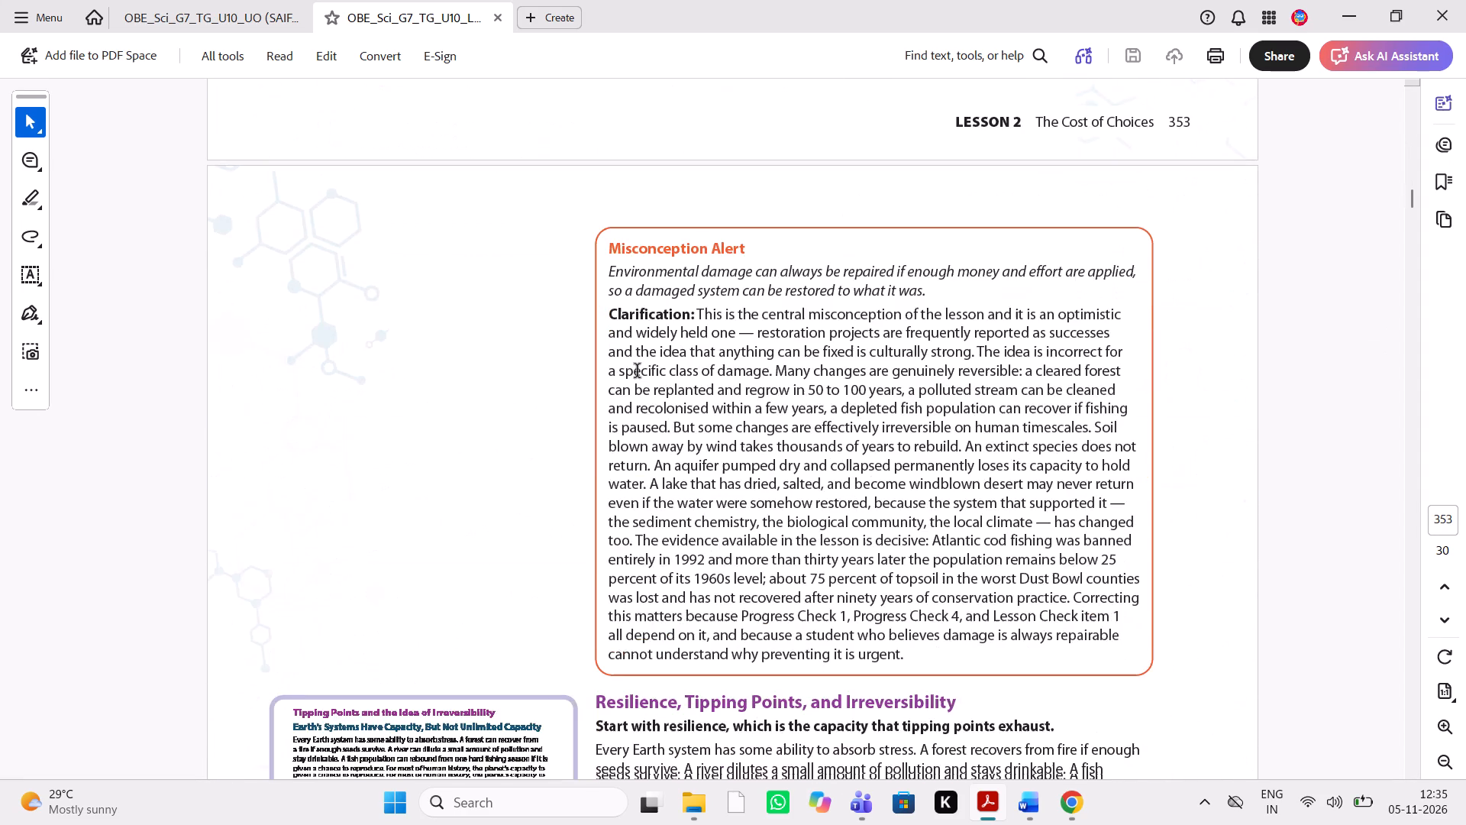
pyautogui.scroll(-3, 638, 372)
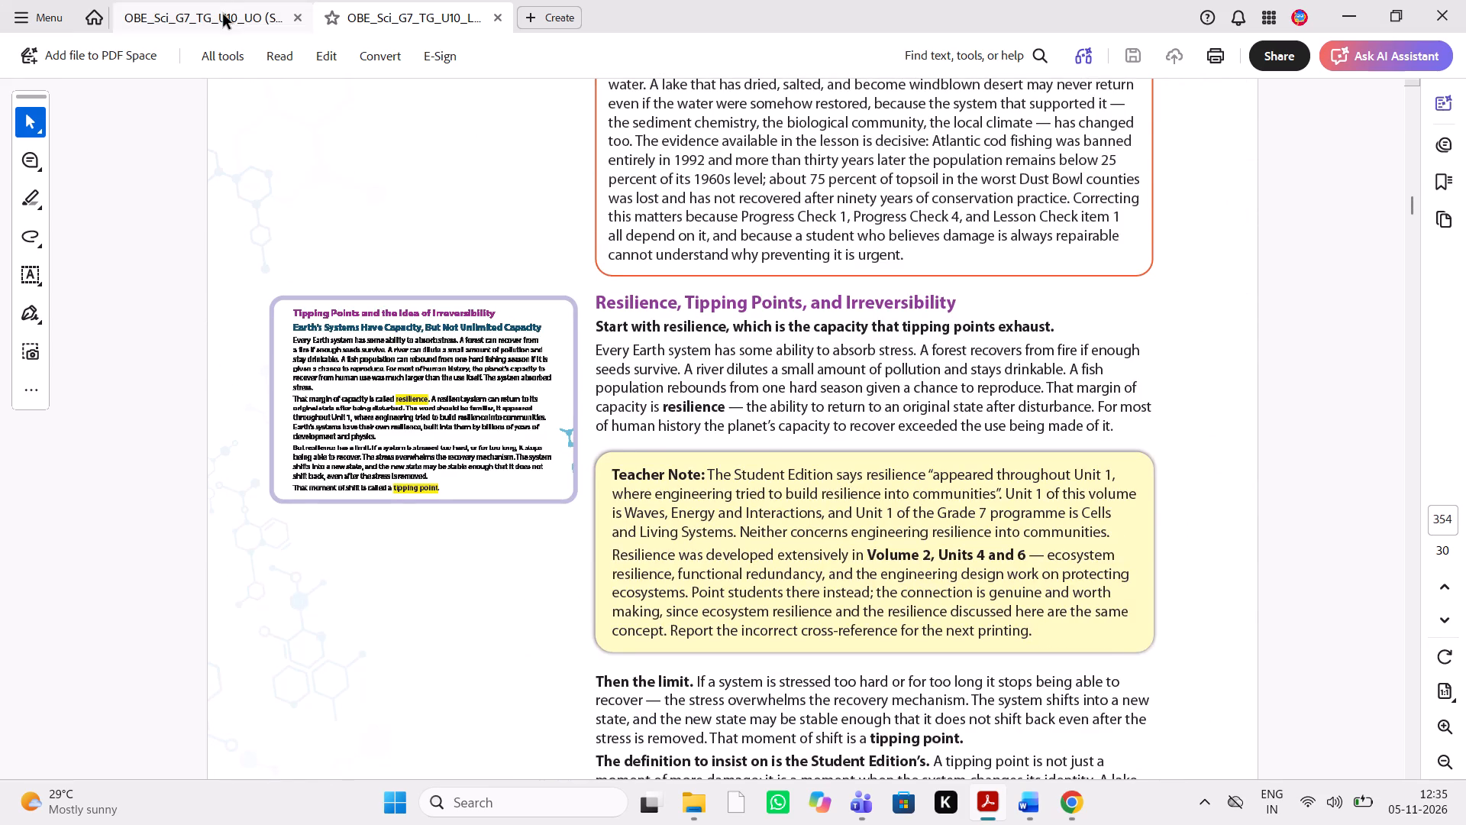
pyautogui.click(223, 15)
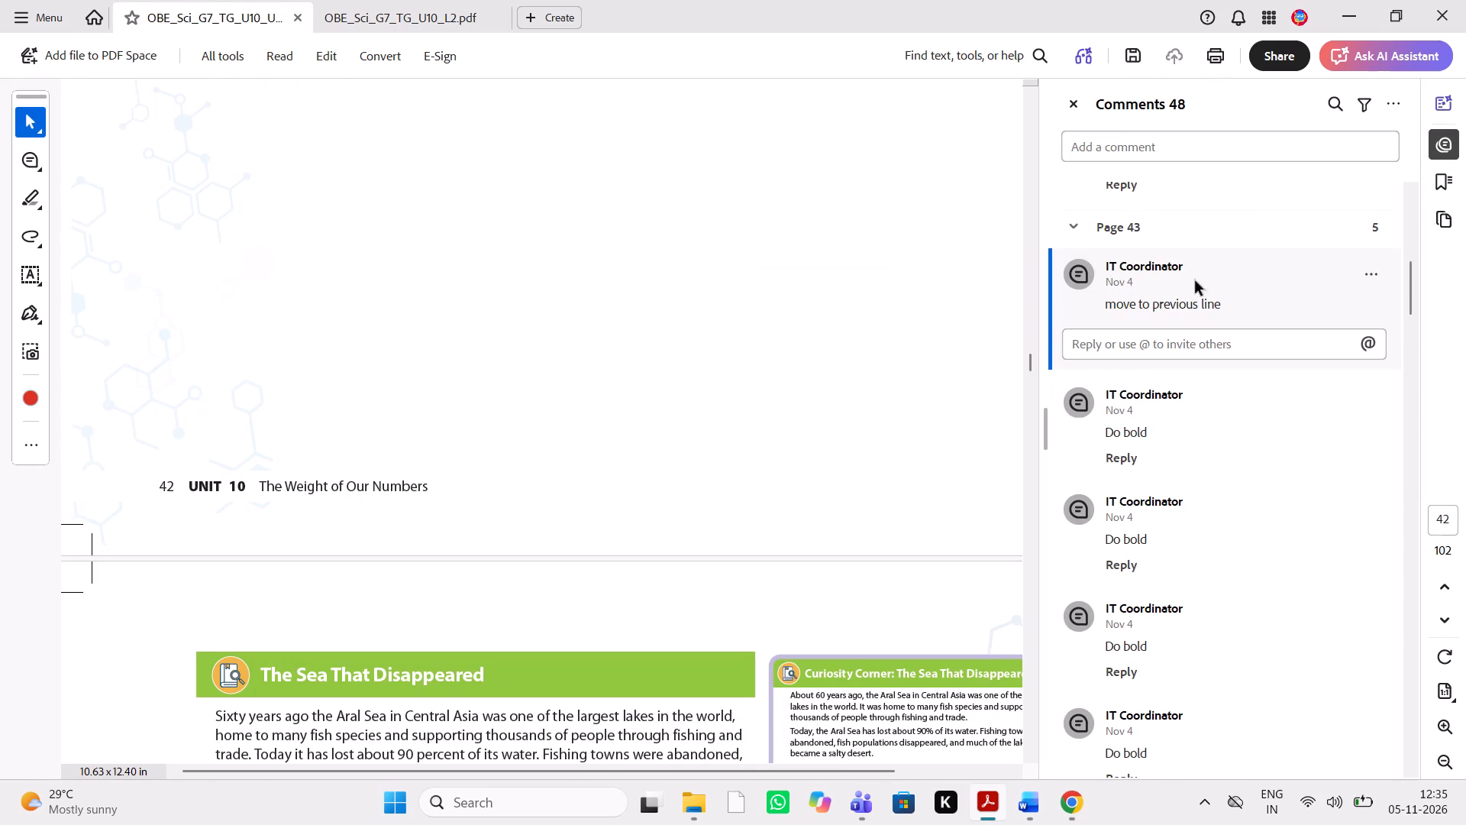
pyautogui.click(1155, 426)
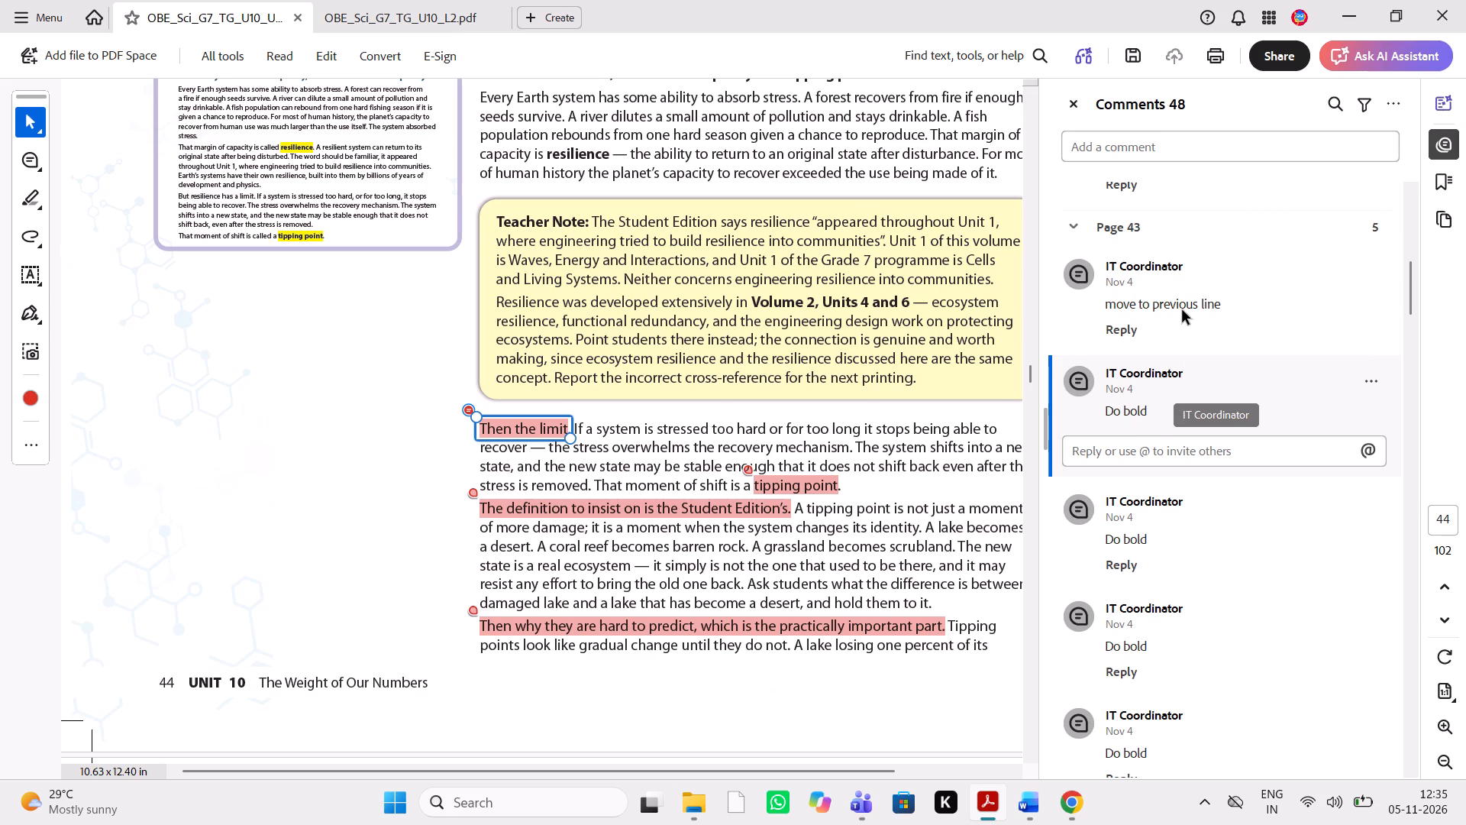
pyautogui.click(1182, 310)
pyautogui.click(1375, 273)
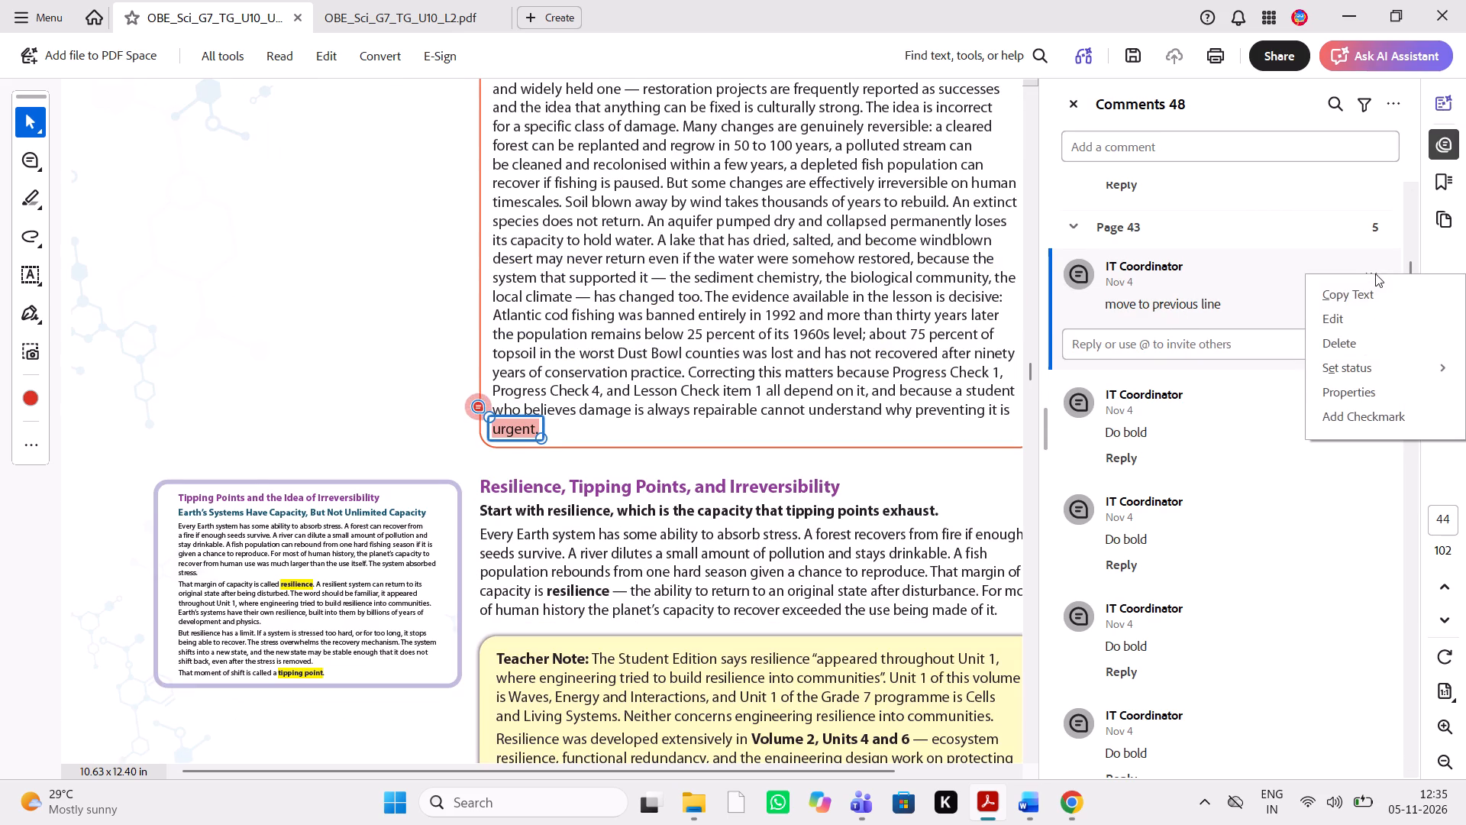
pyautogui.click(1357, 345)
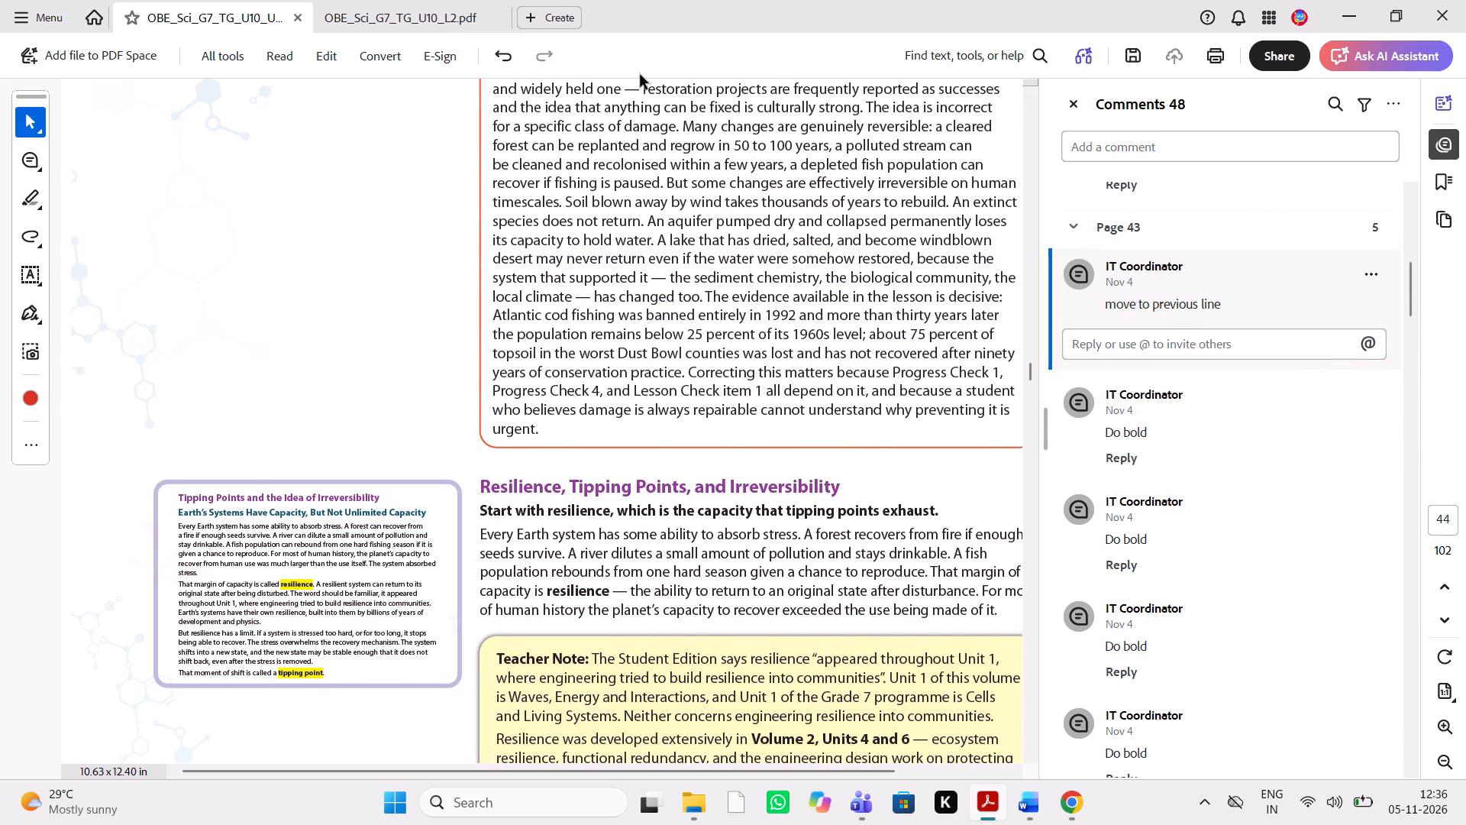
# Compare the tipping point passages with the Lesson 2 PDF and delete the four page 43 "Do bold" comments in the unit PDF.
pyautogui.doubleClick(444, 18)
pyautogui.scroll(-1, 602, 366)
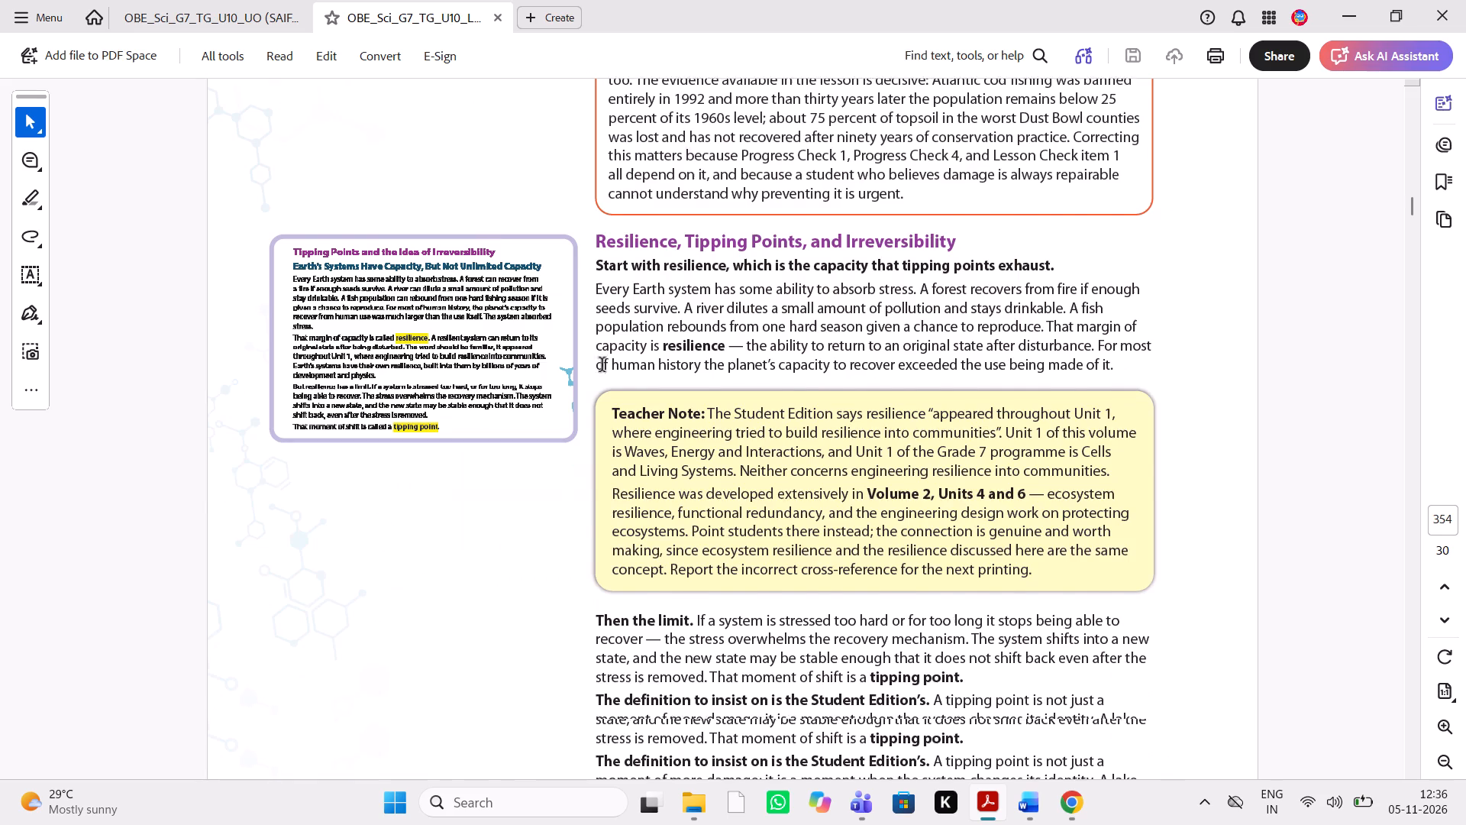
pyautogui.scroll(-2, 602, 366)
pyautogui.click(185, 26)
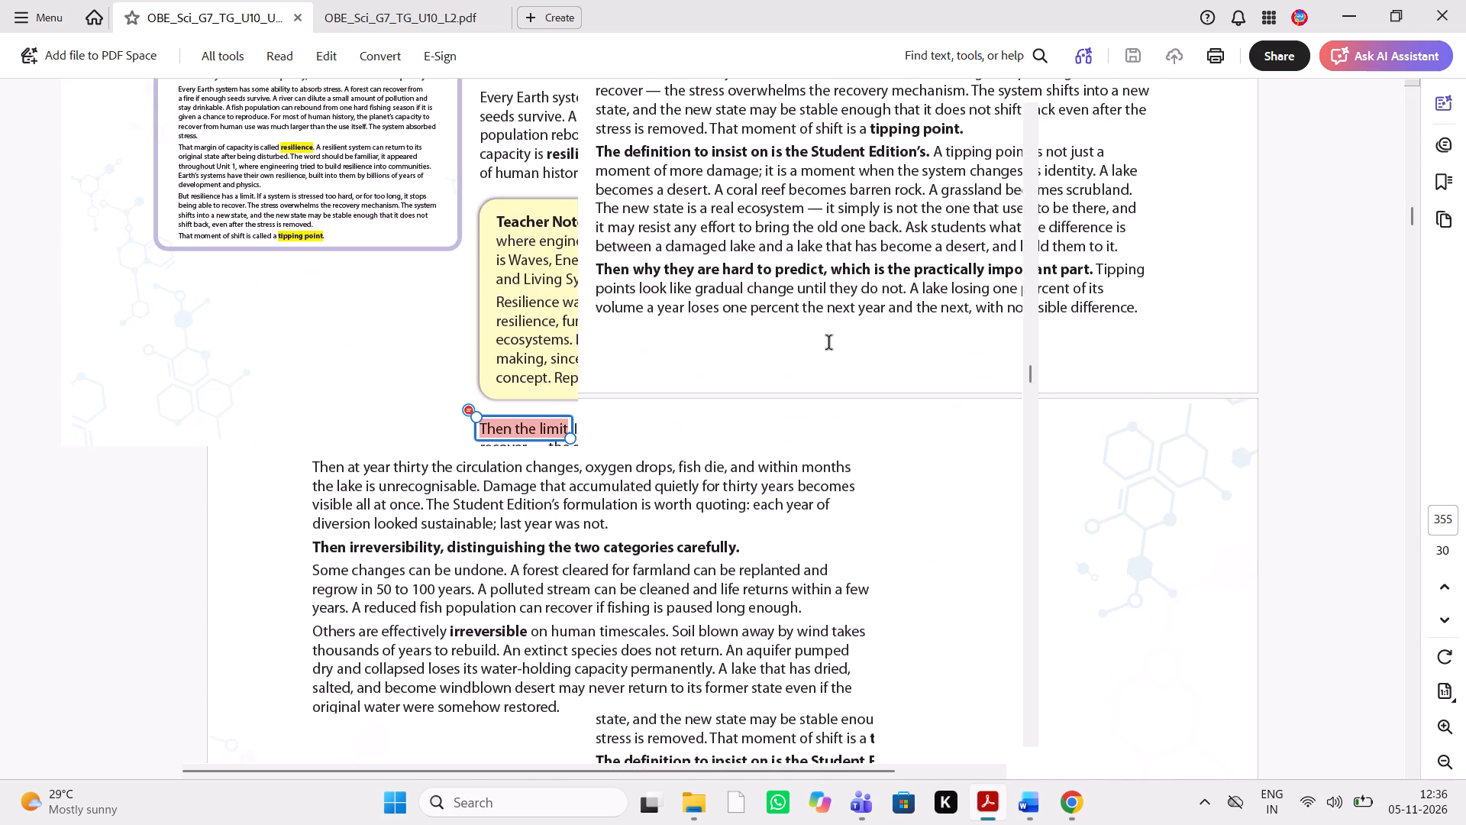
pyautogui.click(1374, 271)
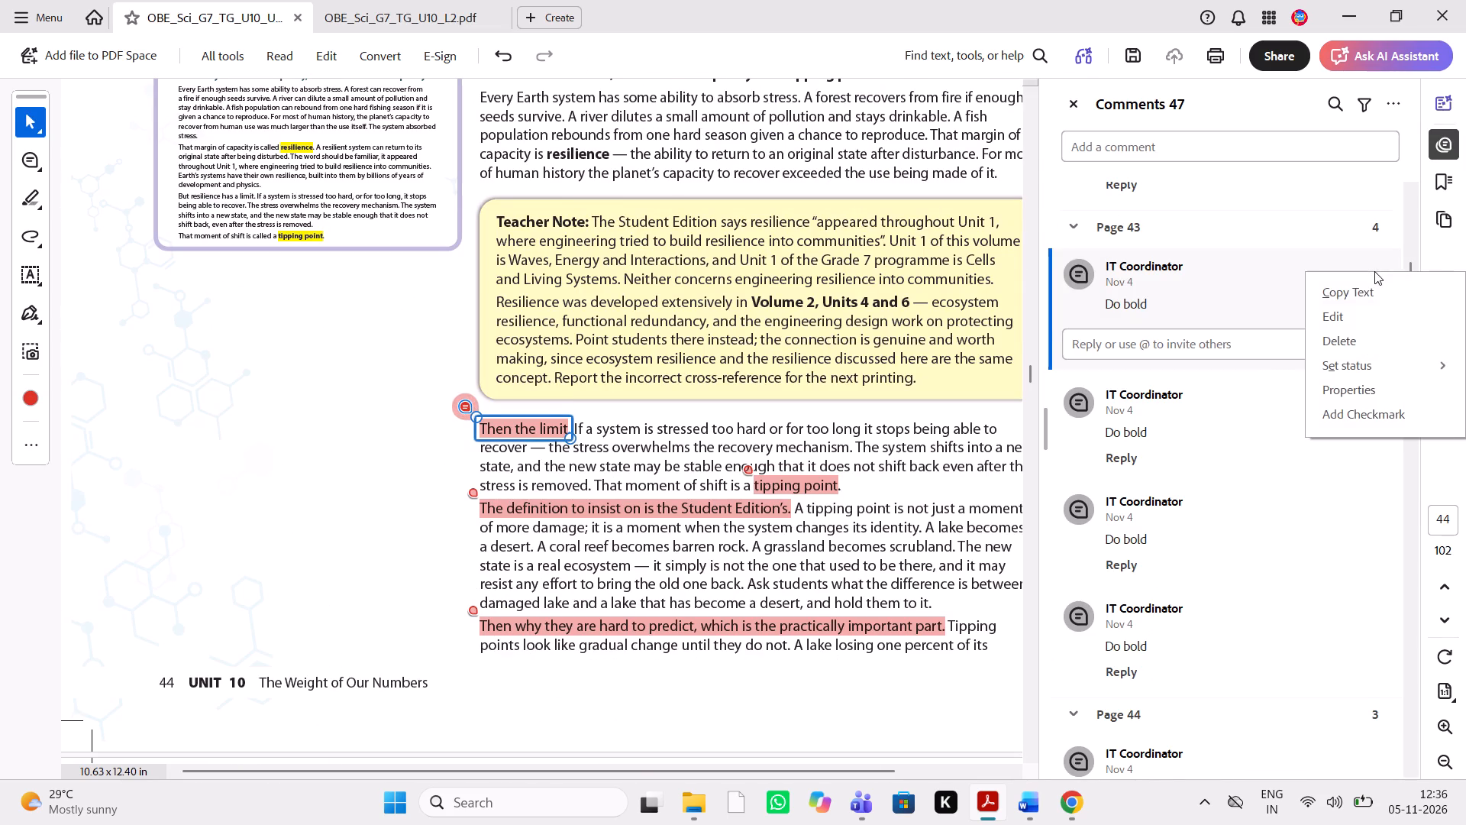
pyautogui.click(1346, 334)
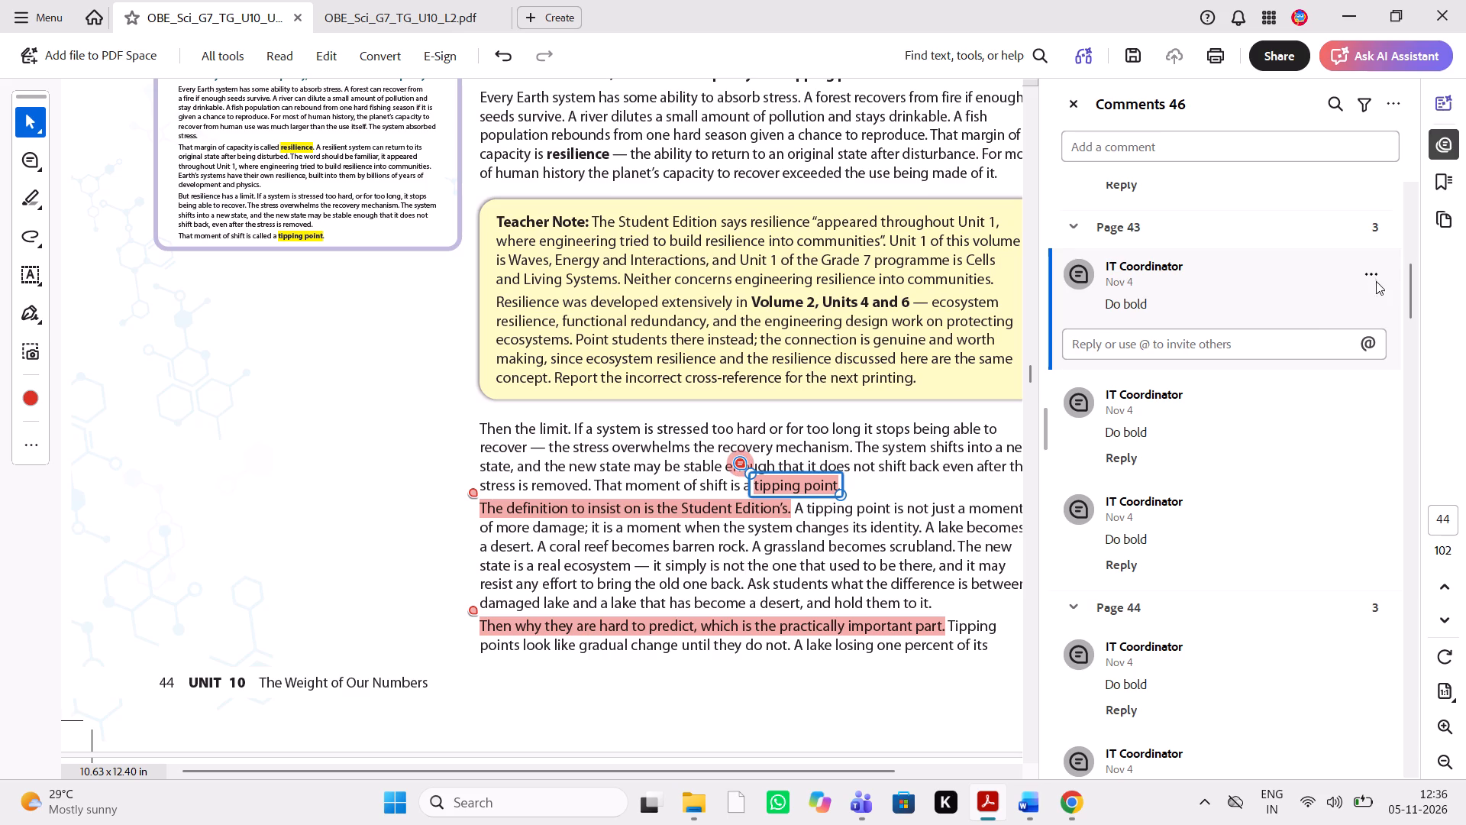
pyautogui.click(1376, 281)
pyautogui.click(1387, 348)
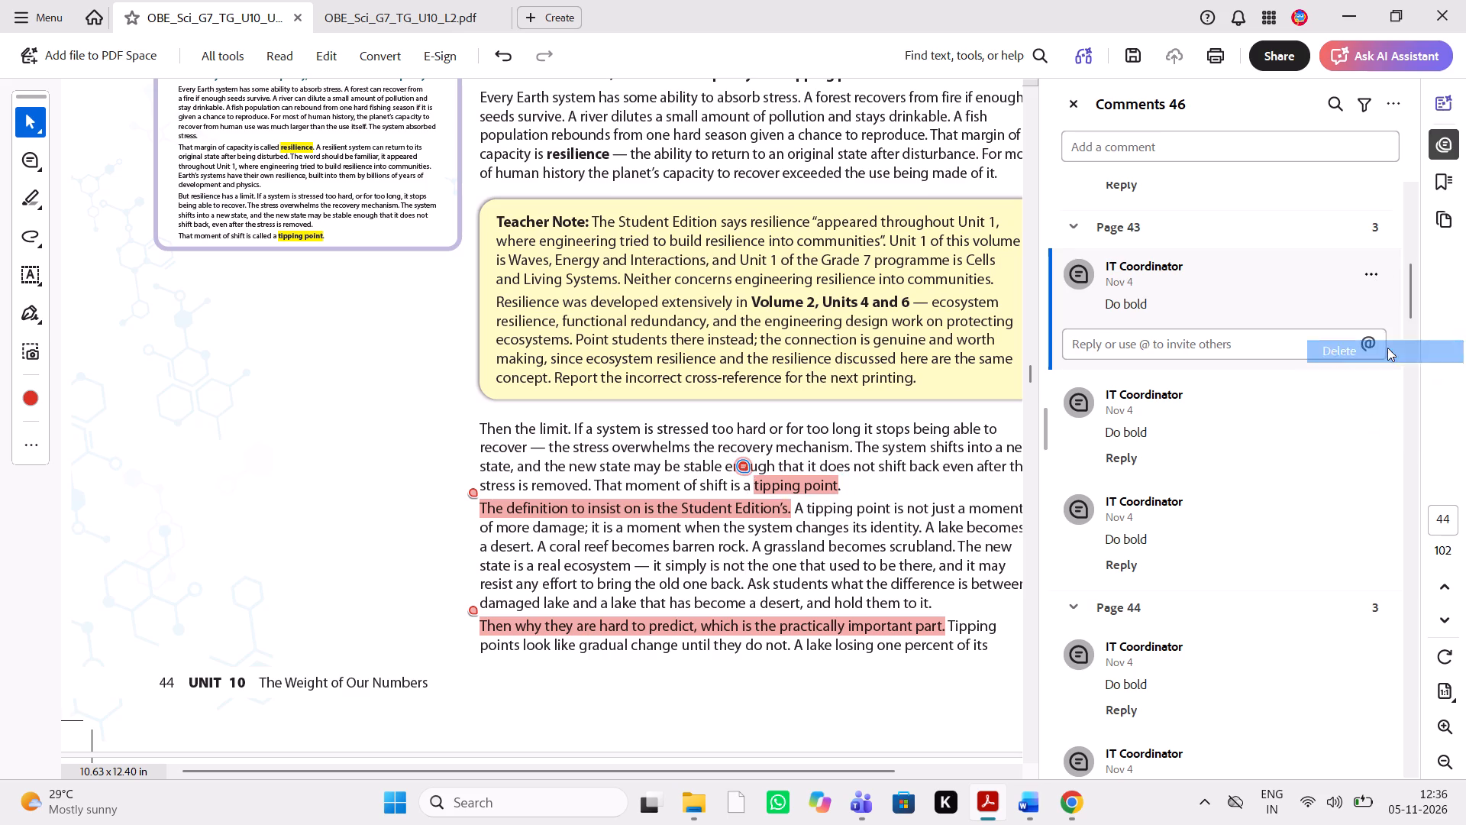
pyautogui.click(1371, 275)
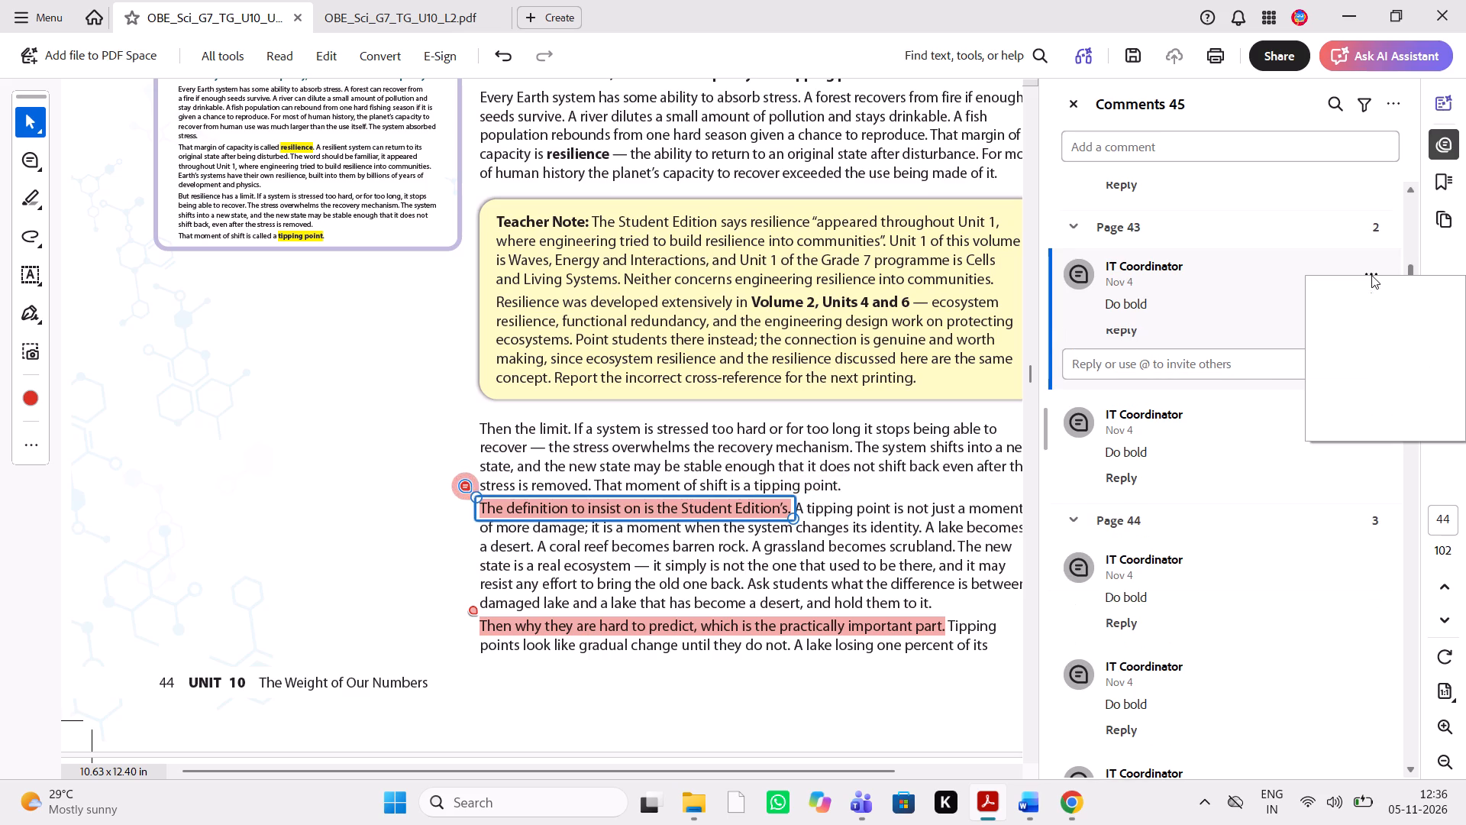
pyautogui.click(1348, 339)
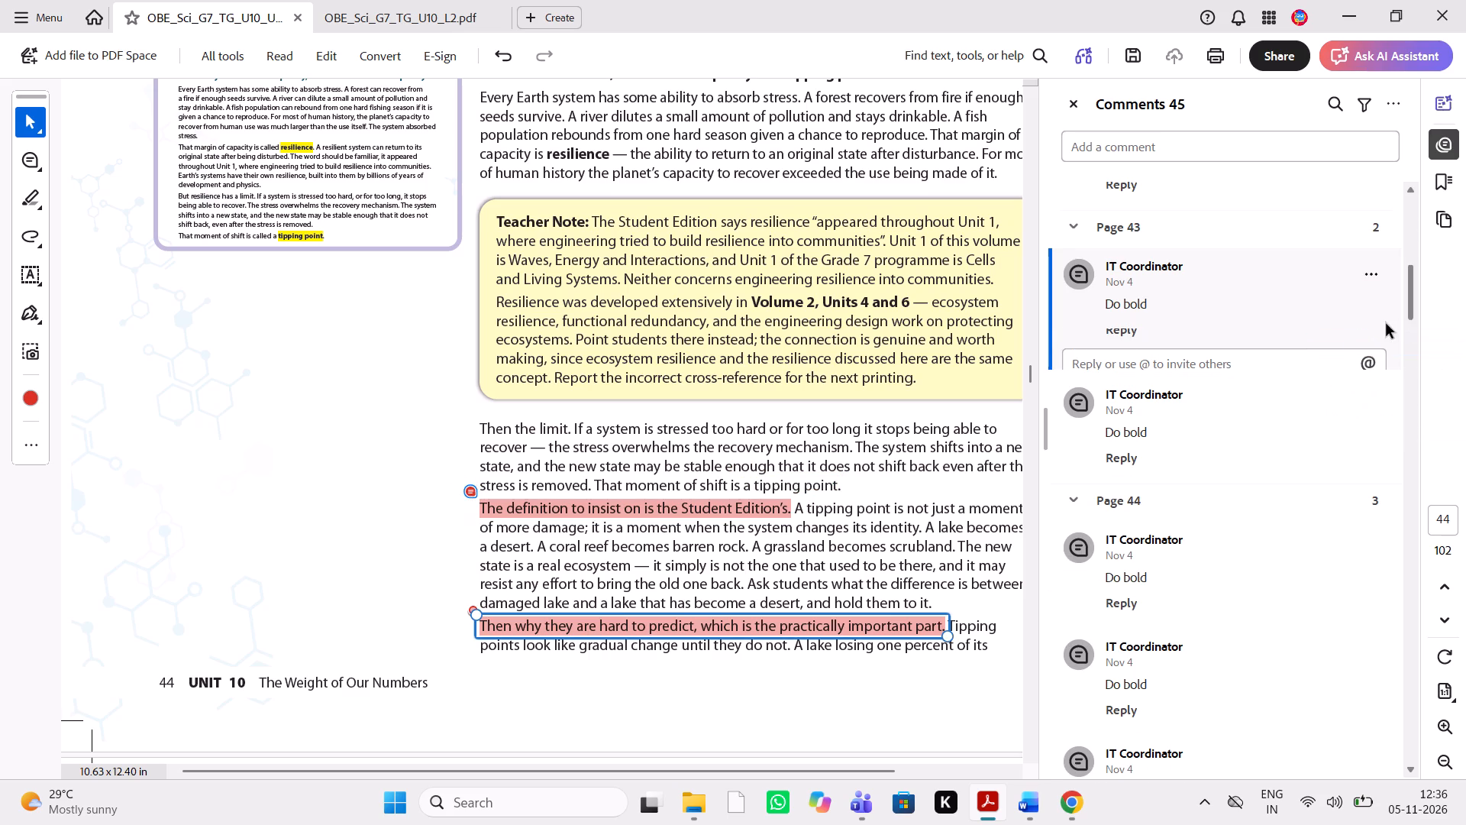
pyautogui.click(1378, 275)
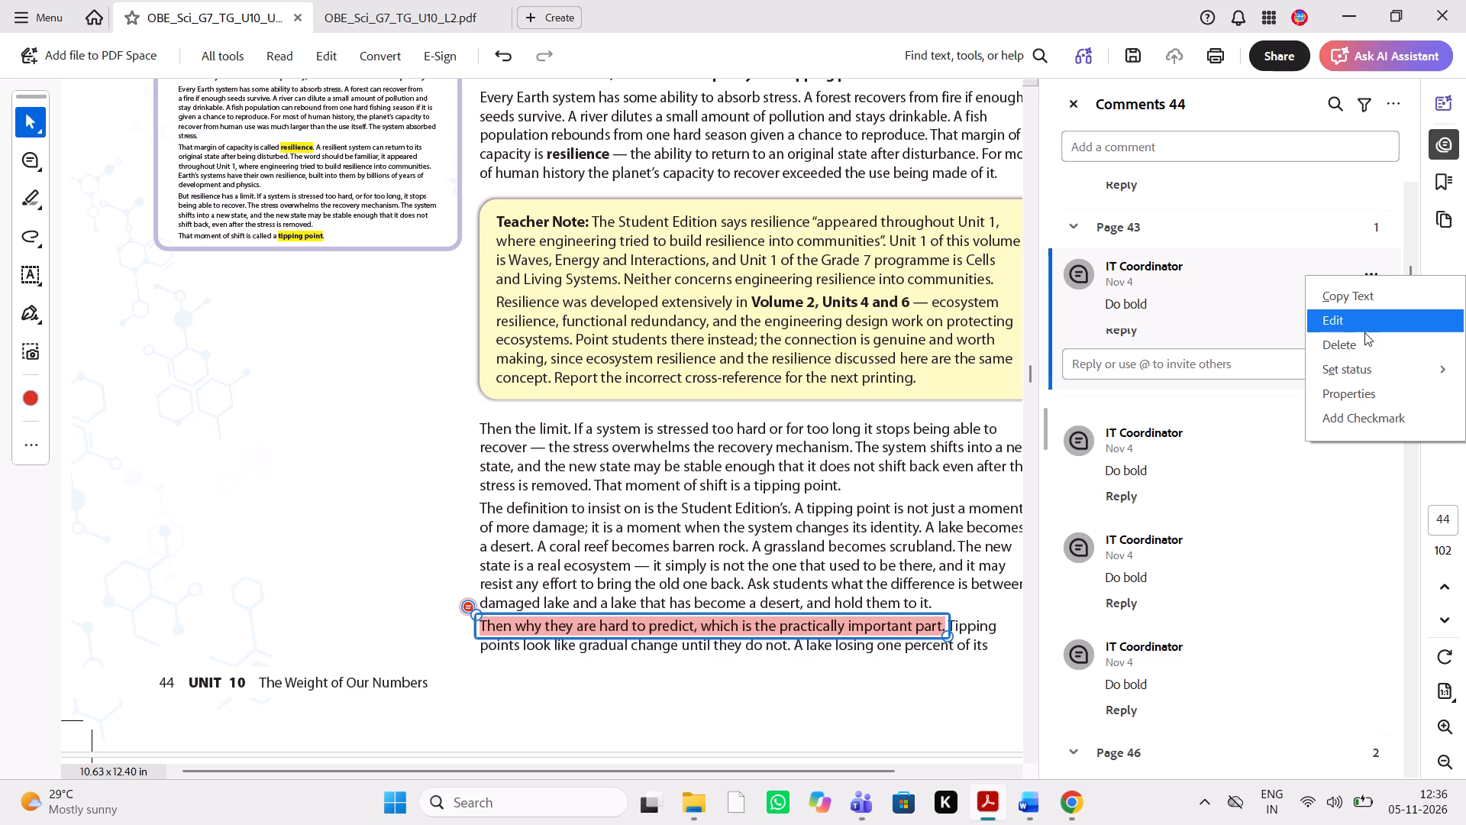
pyautogui.click(1364, 340)
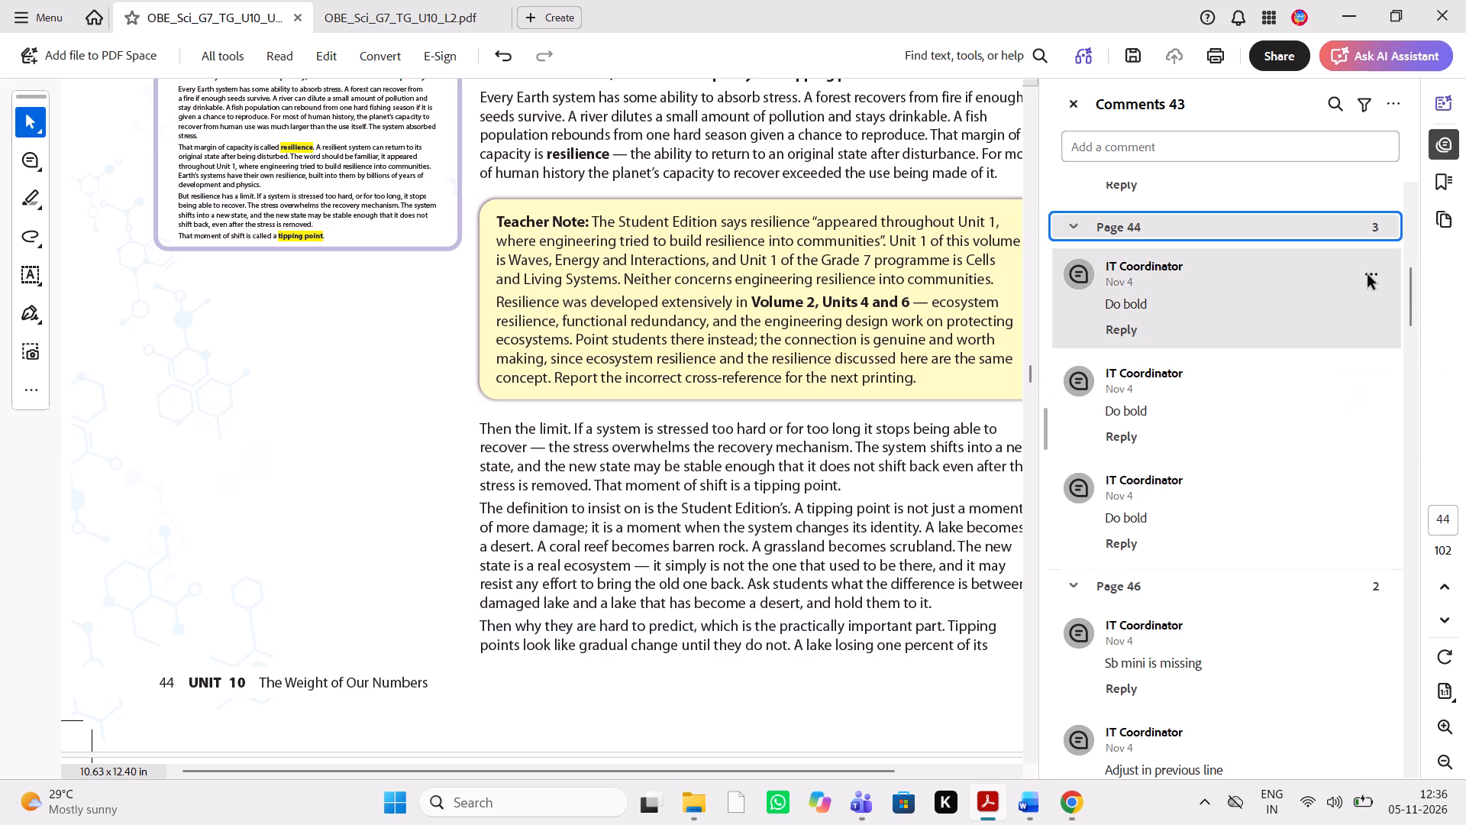
# Delete the three page 44 "Do bold" comments on the irreversibility passages, checking the bold text against the Lesson 2 PDF.
pyautogui.click(1368, 275)
pyautogui.click(1355, 342)
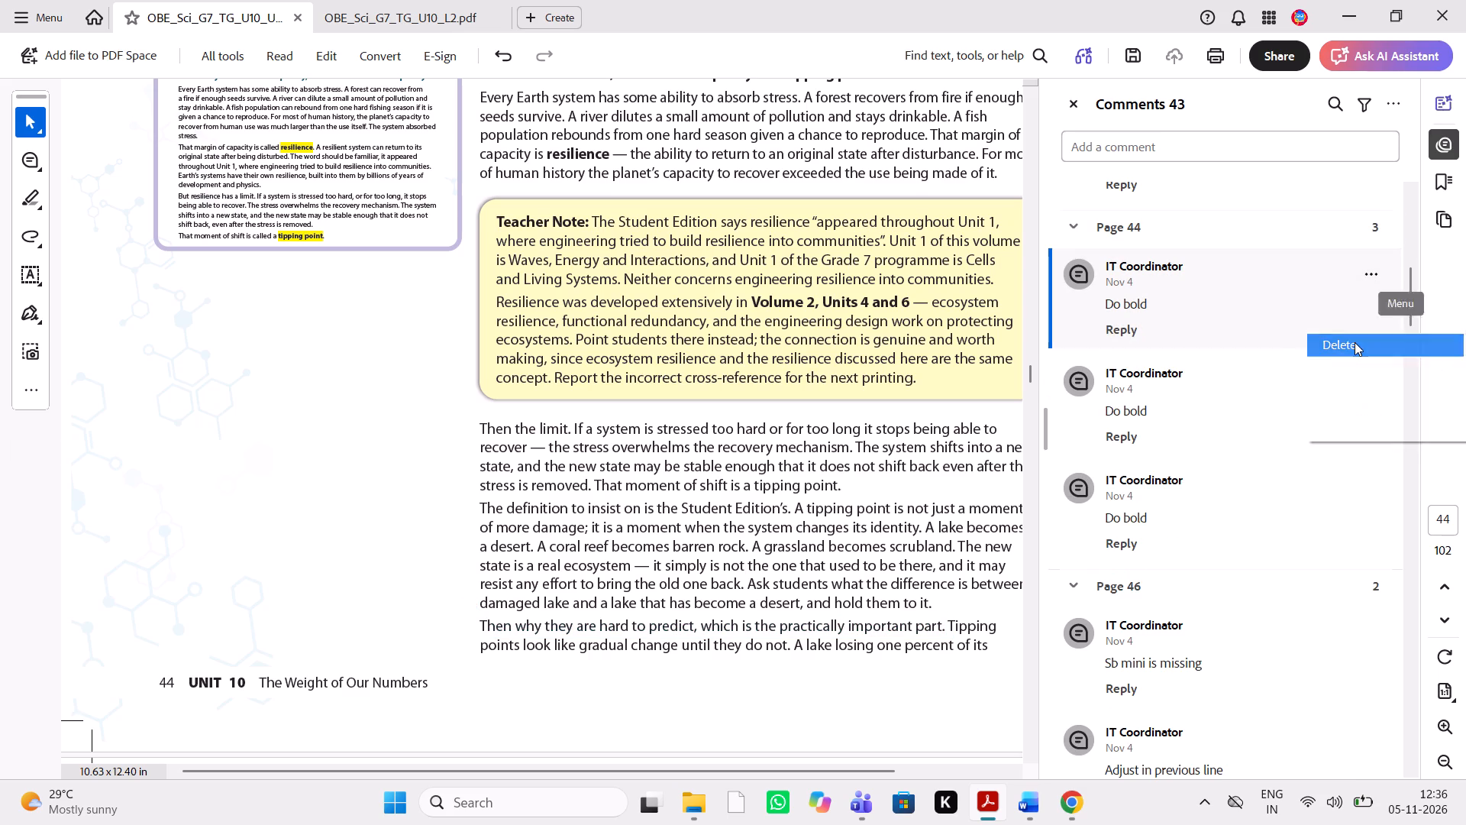
pyautogui.click(1369, 269)
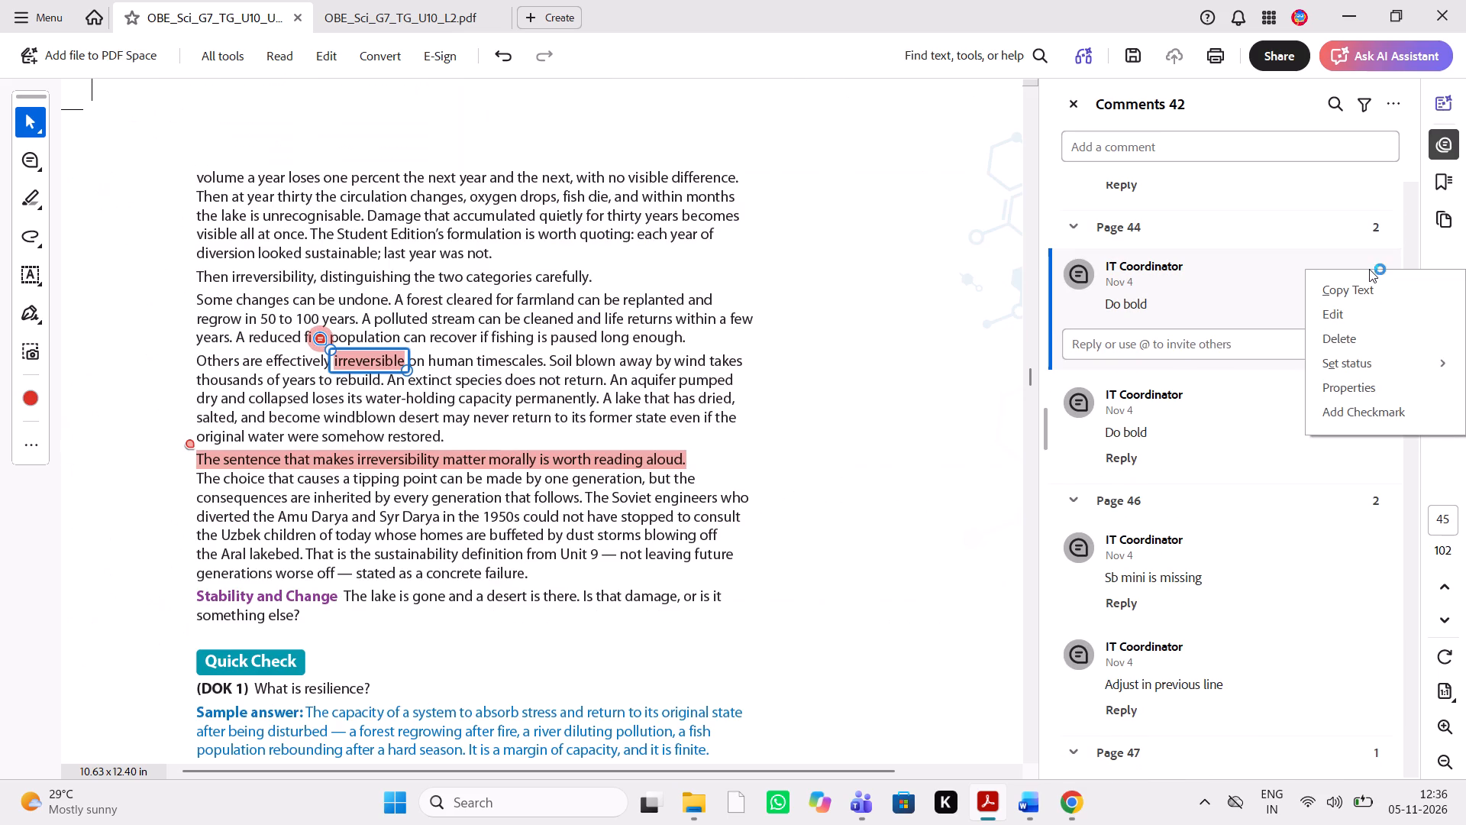
pyautogui.click(402, 23)
pyautogui.scroll(-4, 460, 333)
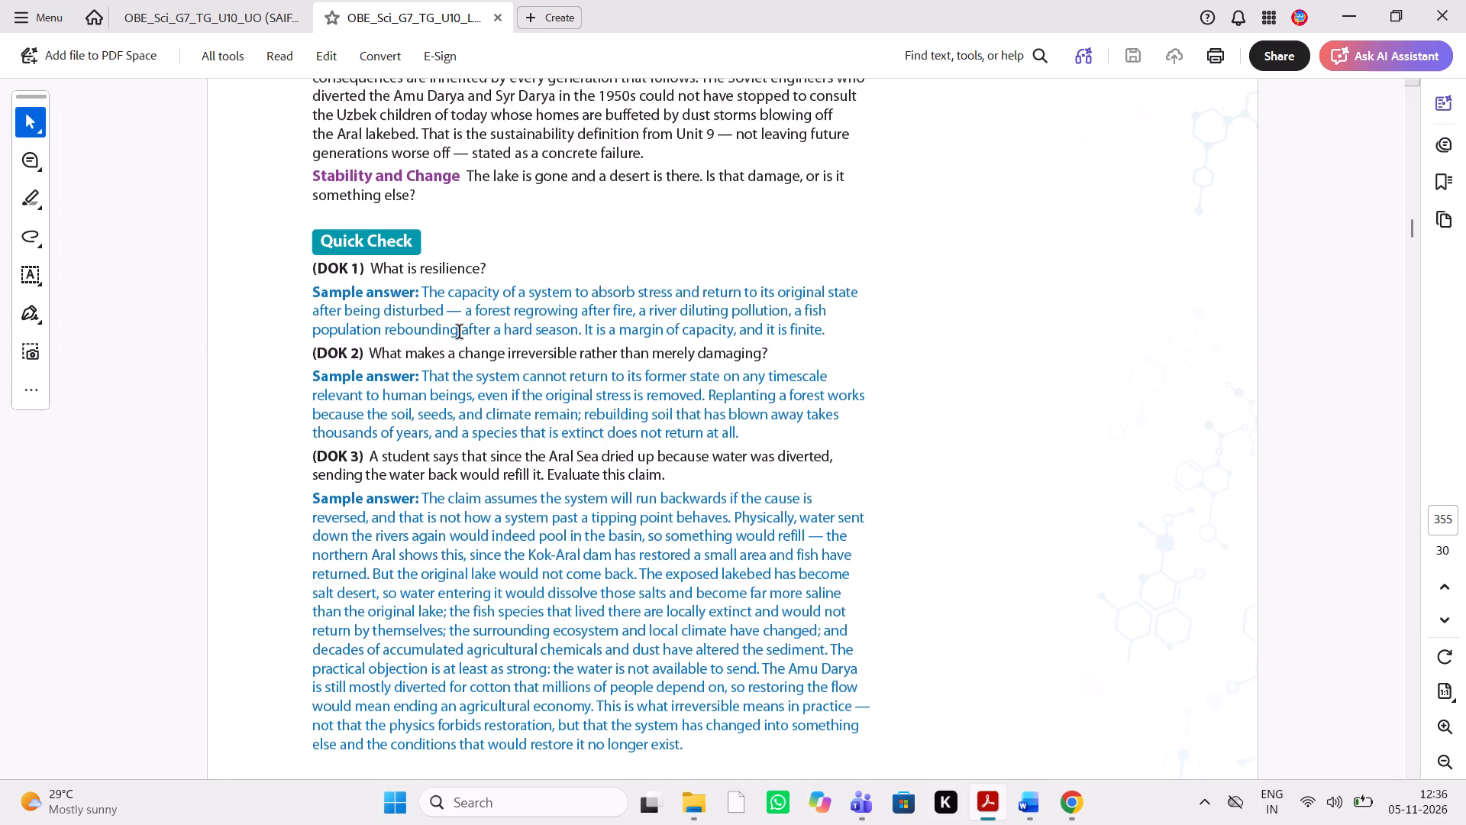
pyautogui.scroll(-3, 460, 333)
pyautogui.scroll(4, 460, 333)
pyautogui.scroll(-1, 460, 333)
pyautogui.click(251, 14)
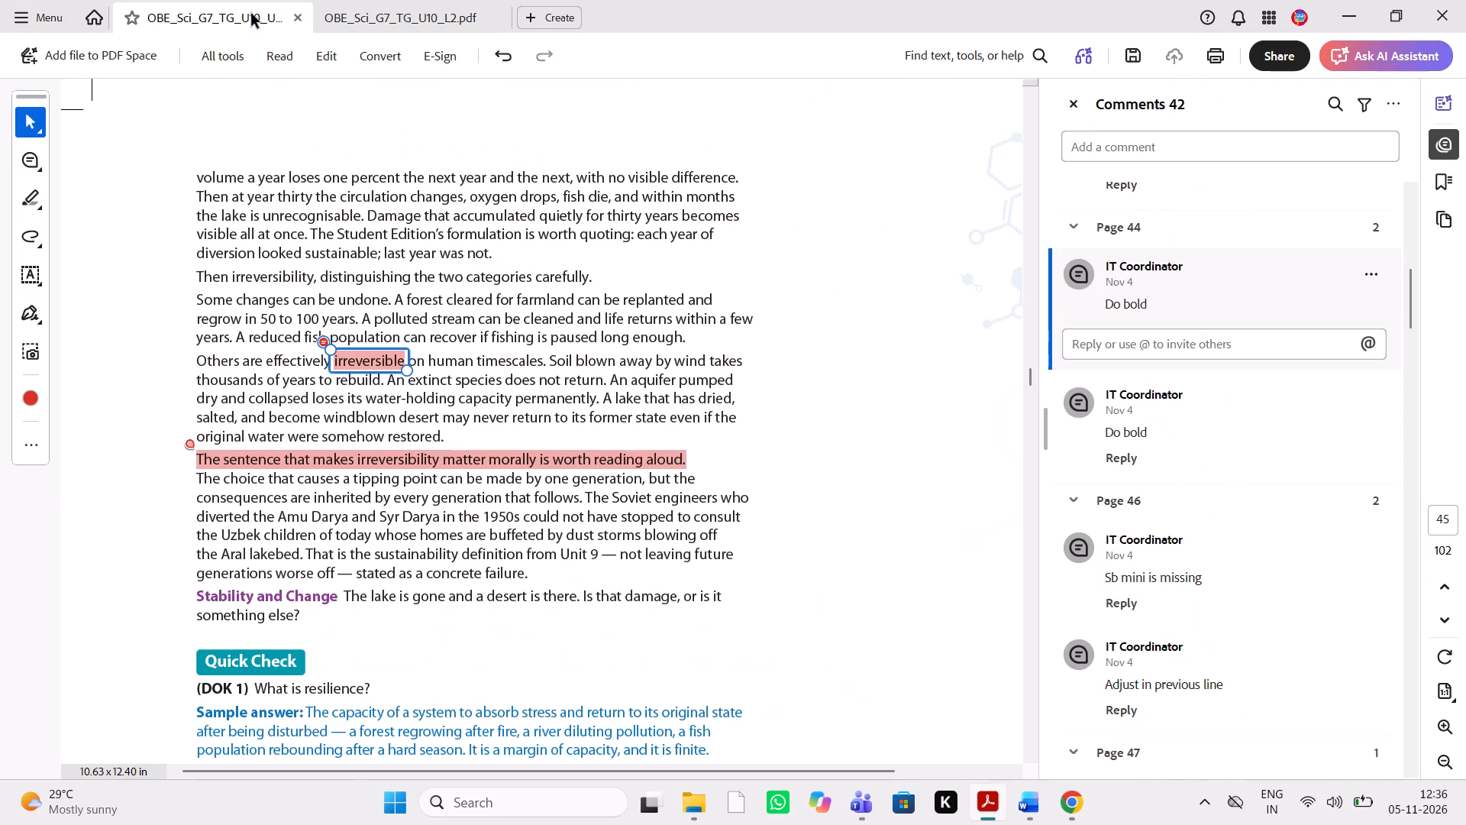
pyautogui.click(1361, 270)
pyautogui.click(1367, 276)
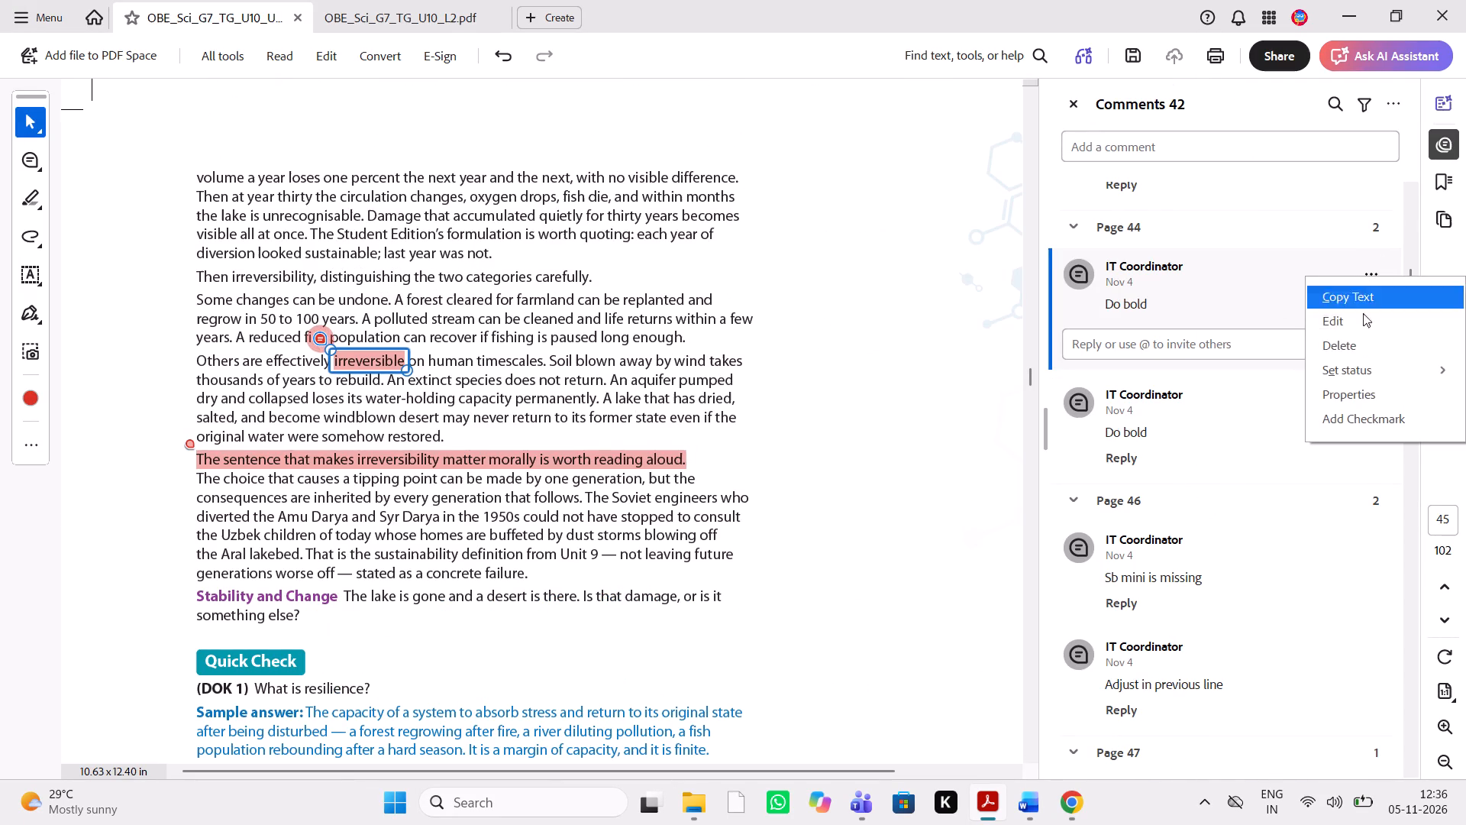
pyautogui.click(1345, 338)
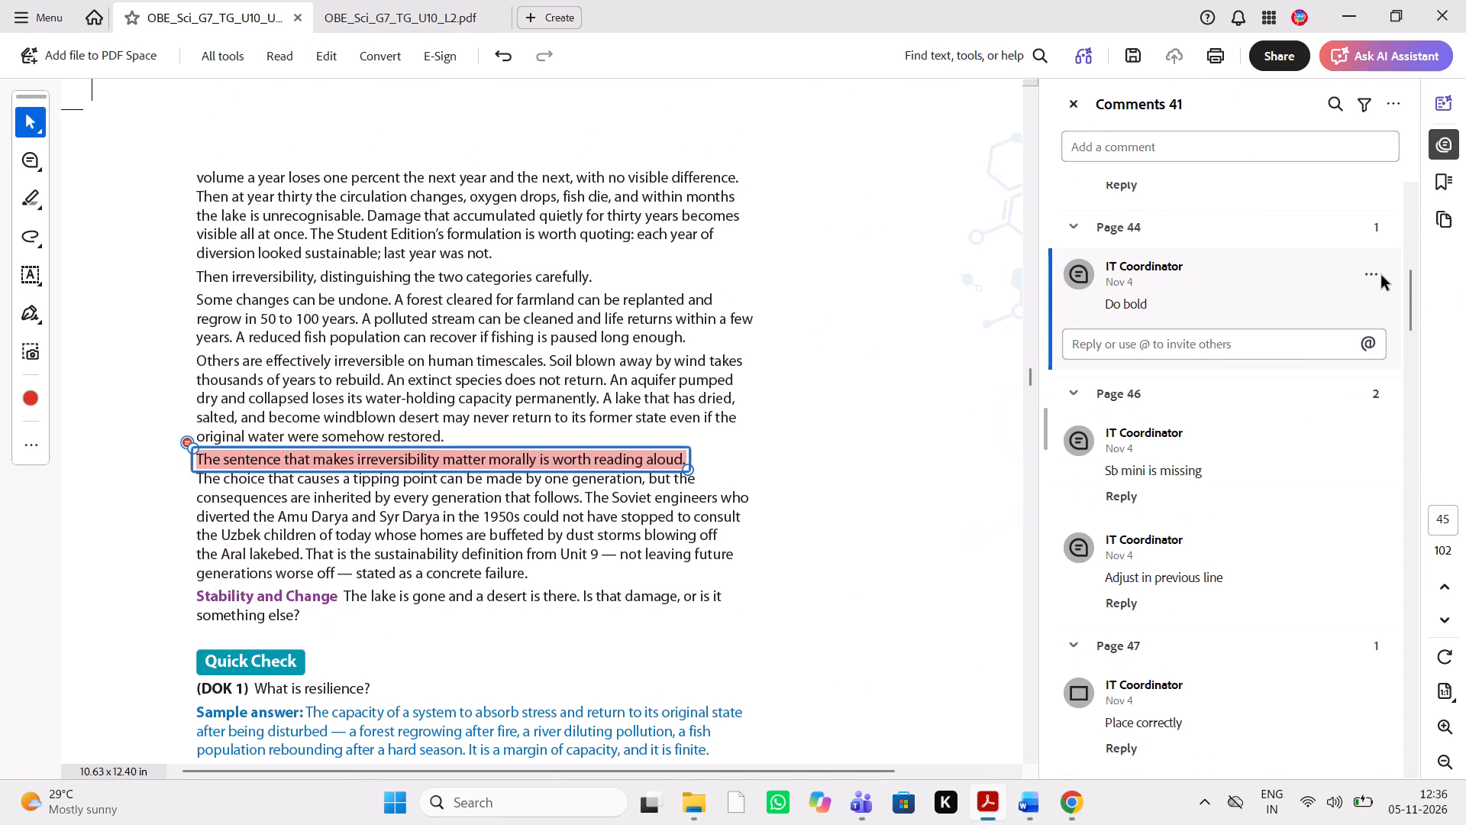
pyautogui.click(1377, 275)
pyautogui.click(1363, 328)
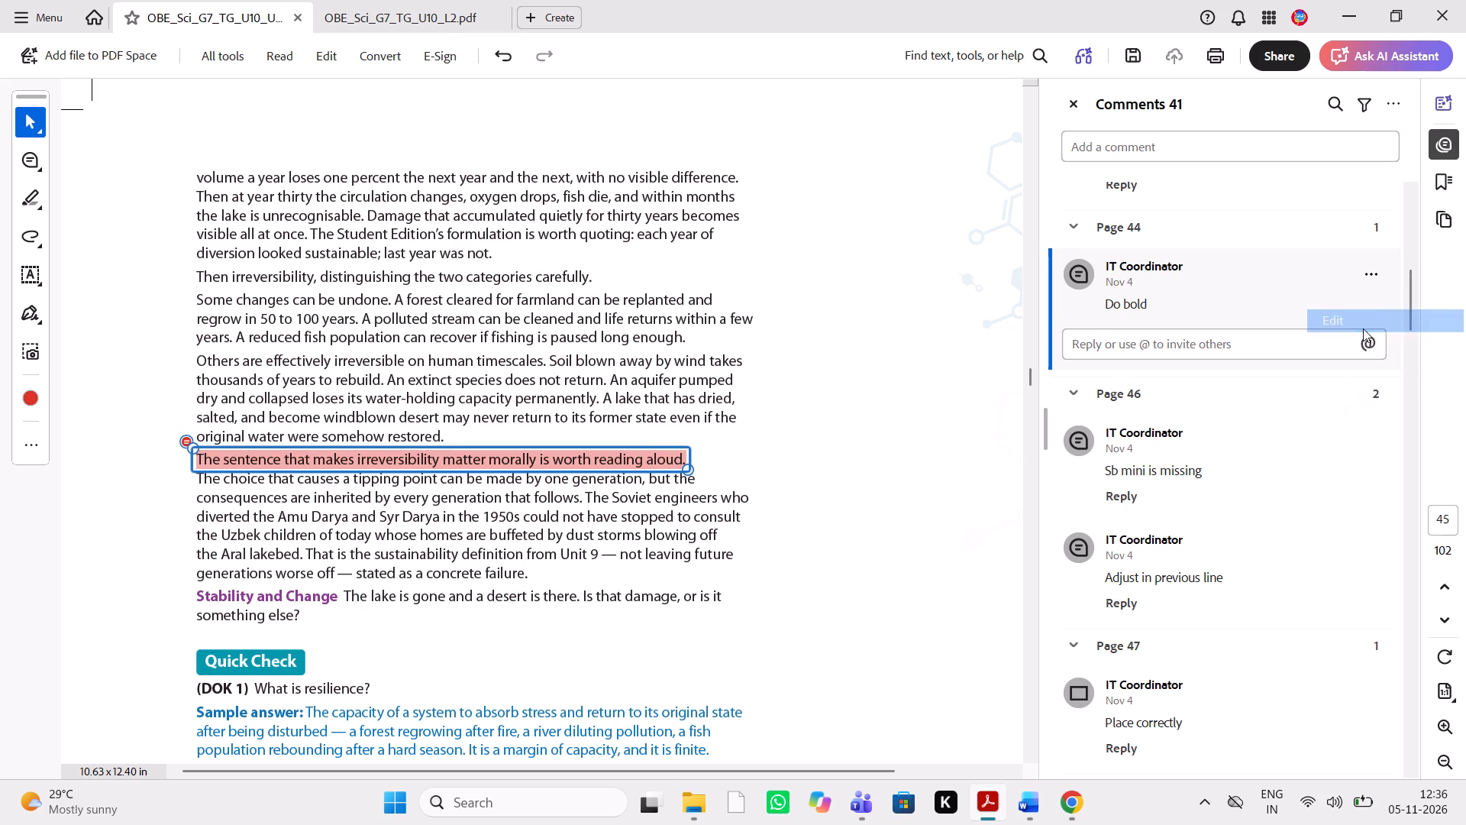
pyautogui.click(1374, 277)
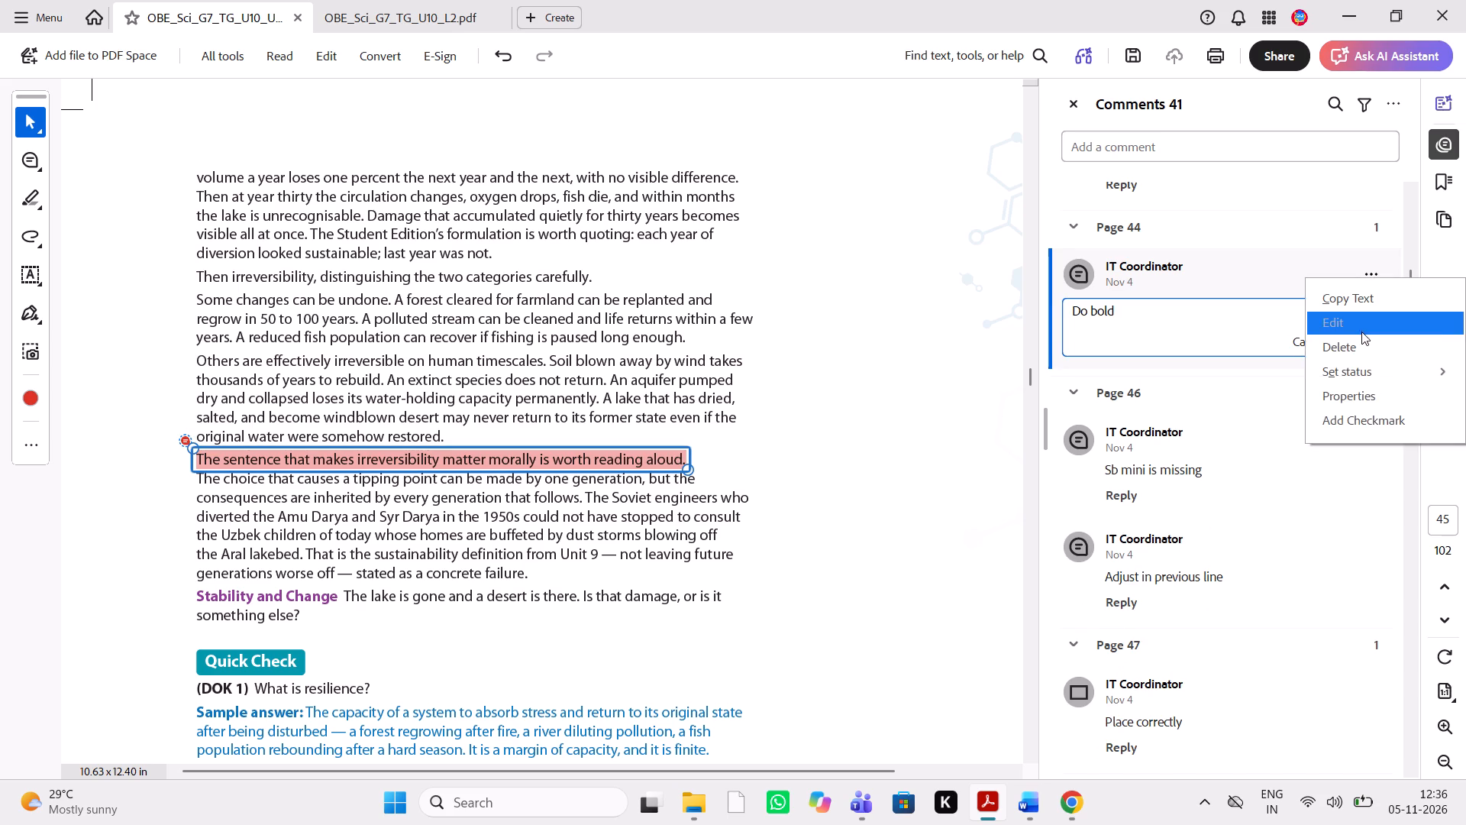
pyautogui.click(1357, 343)
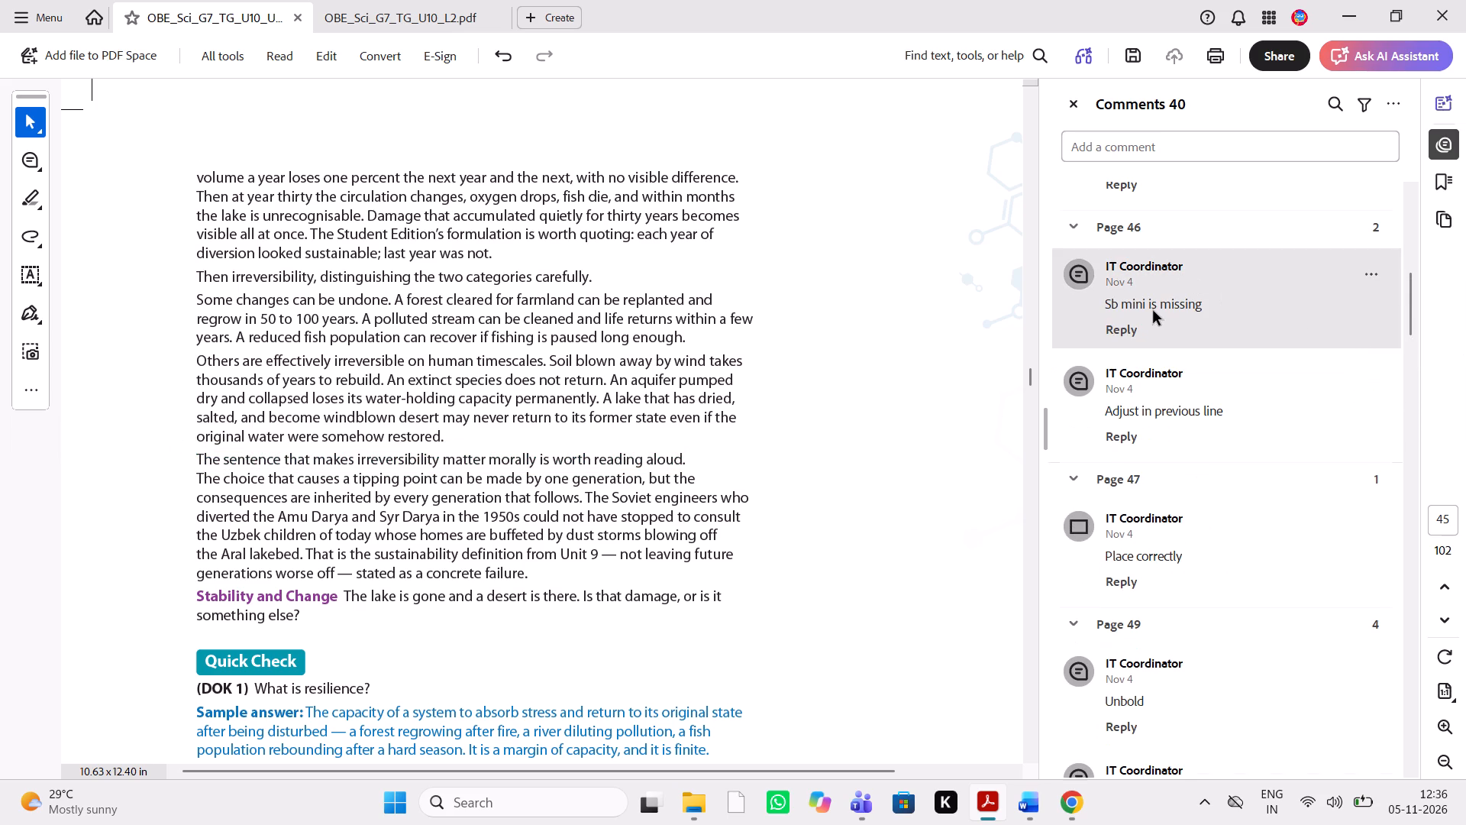
# Check the Externalized Costs page in the Lesson 2 PDF for the student book mini and delete the page 46 "Sb mini is missing" comment.
pyautogui.click(1153, 311)
pyautogui.scroll(-1, 547, 356)
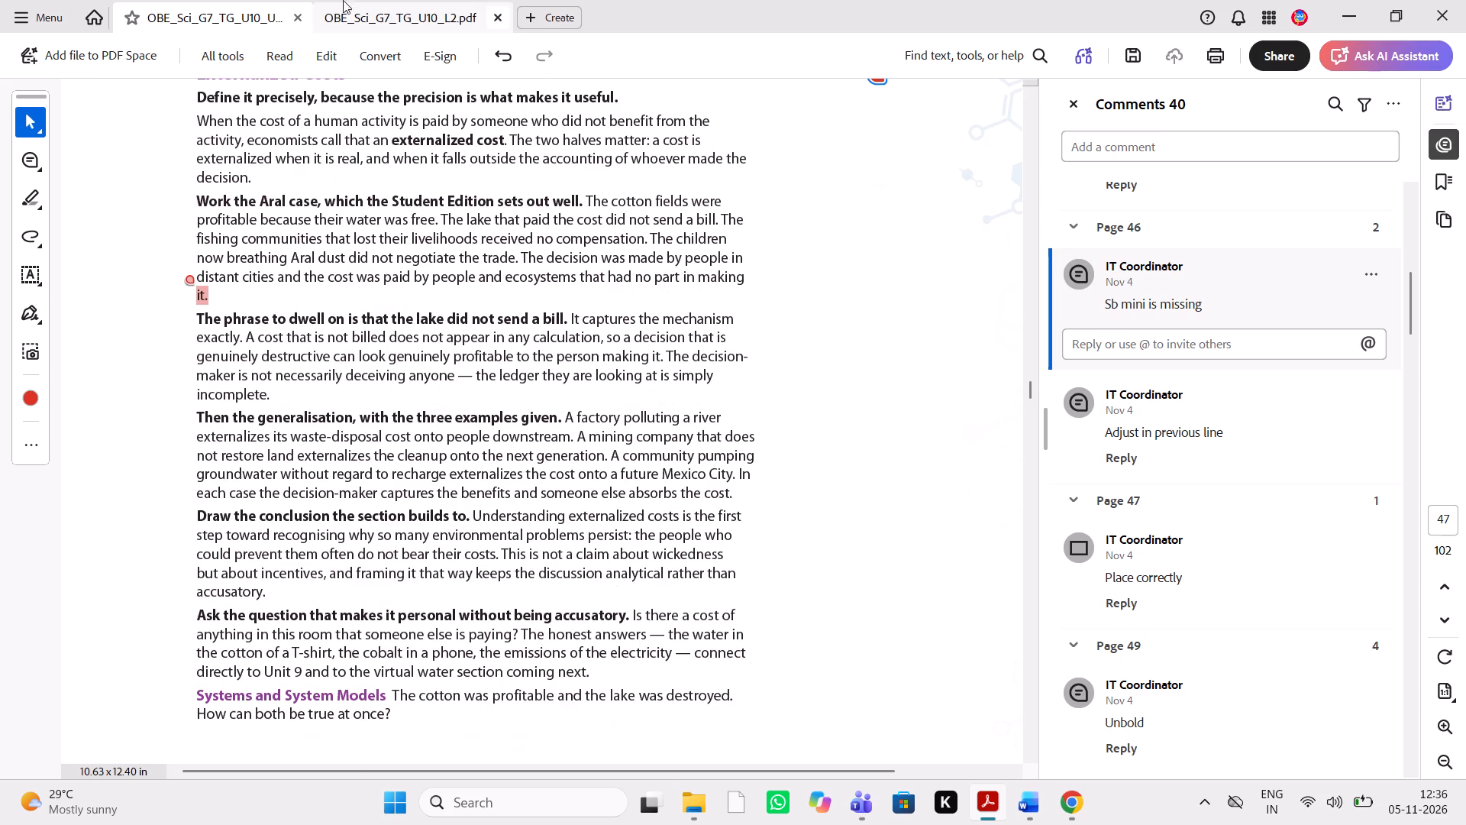
pyautogui.click(428, 18)
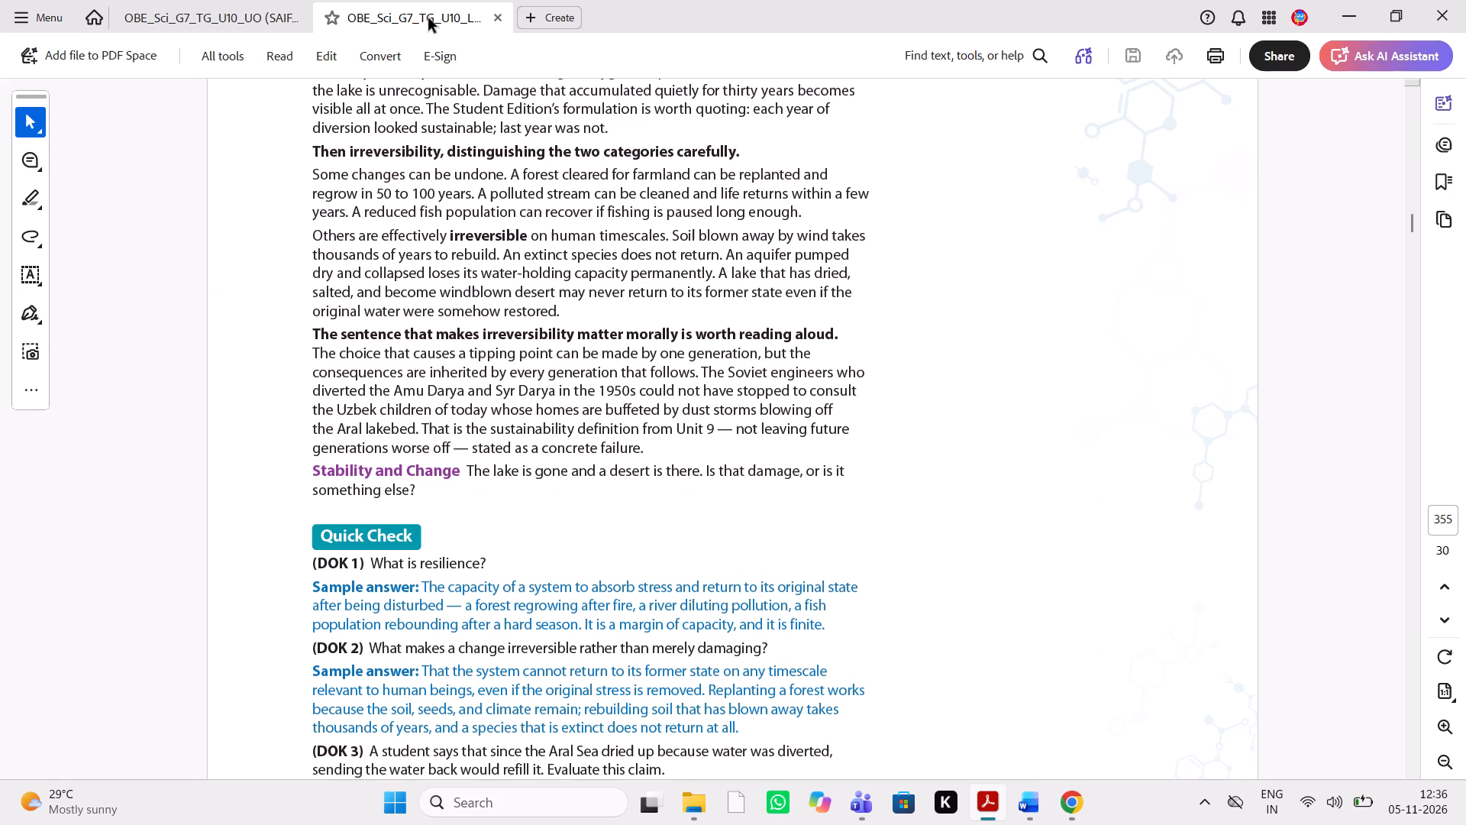
pyautogui.scroll(-9, 612, 493)
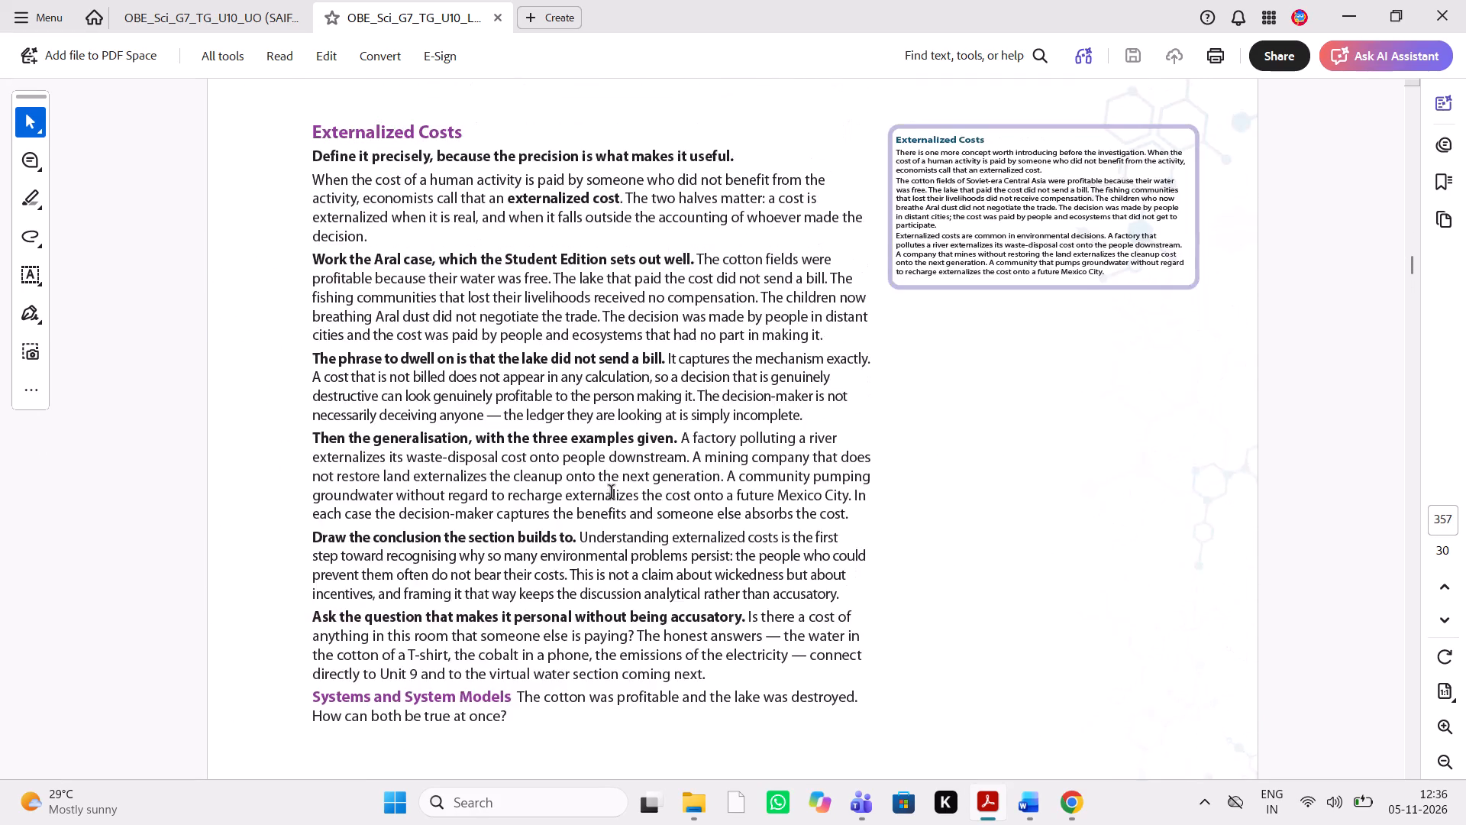
pyautogui.scroll(-1, 612, 493)
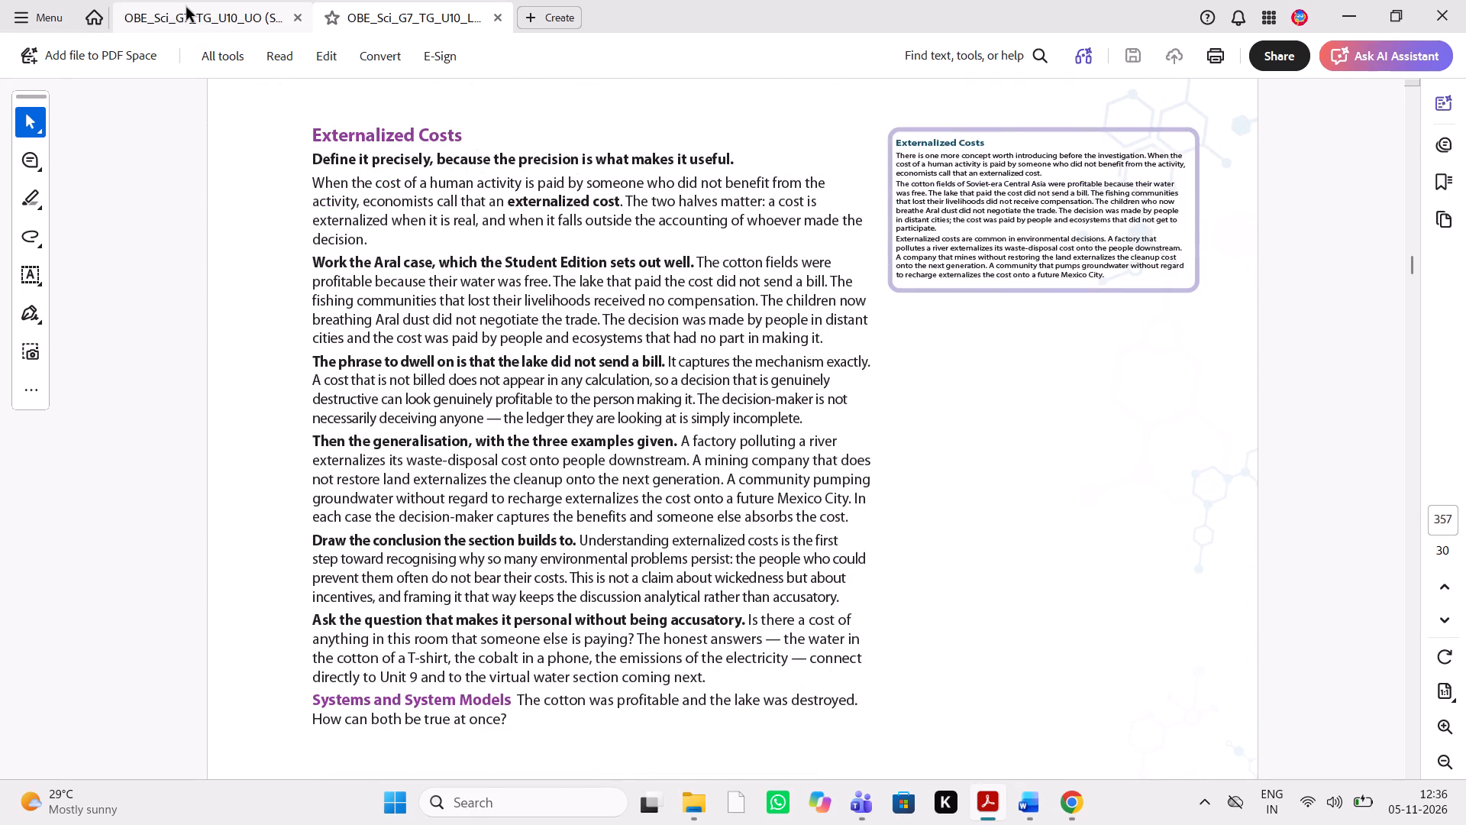
pyautogui.click(186, 8)
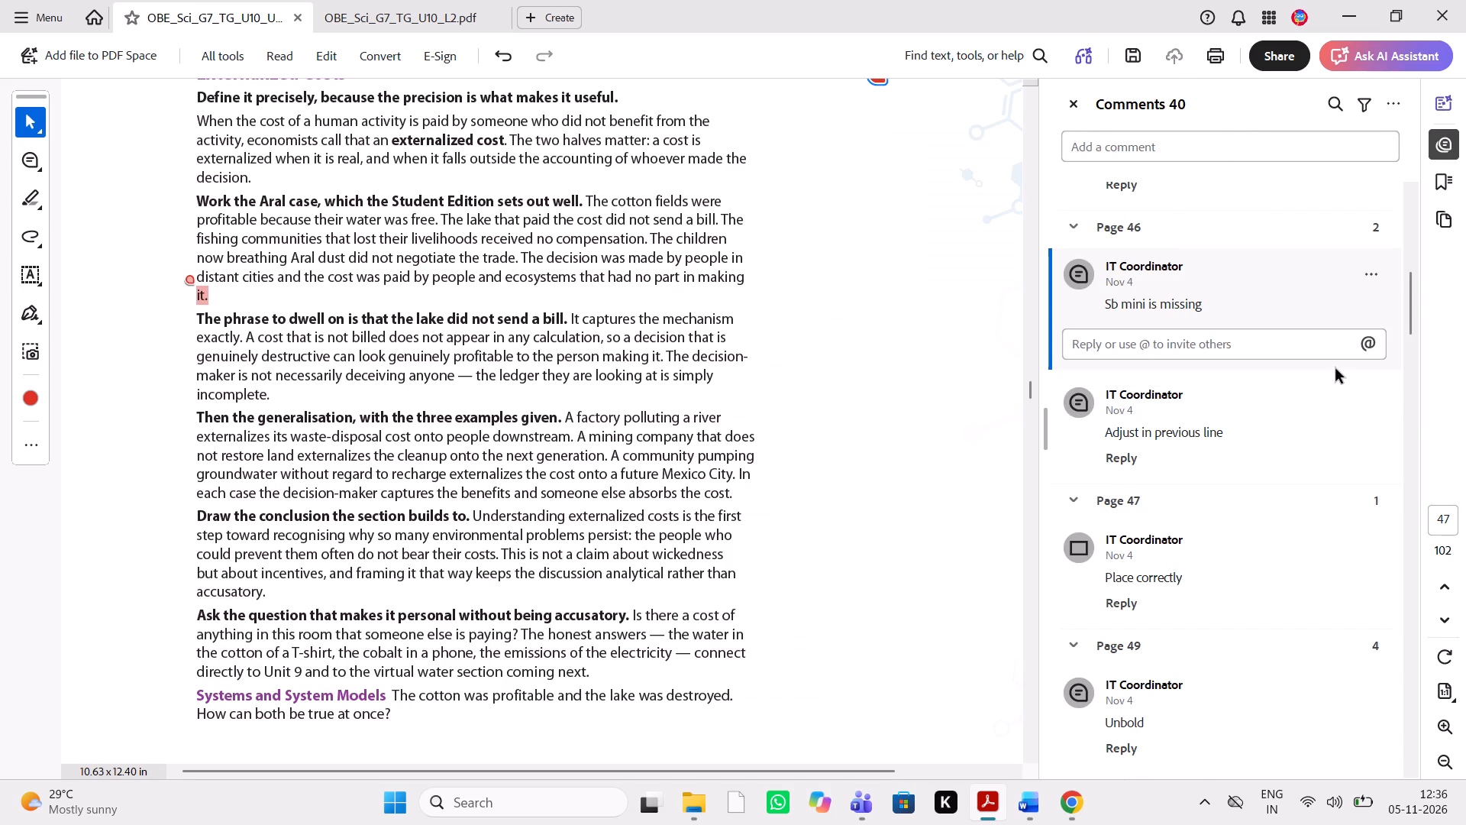
pyautogui.click(1367, 283)
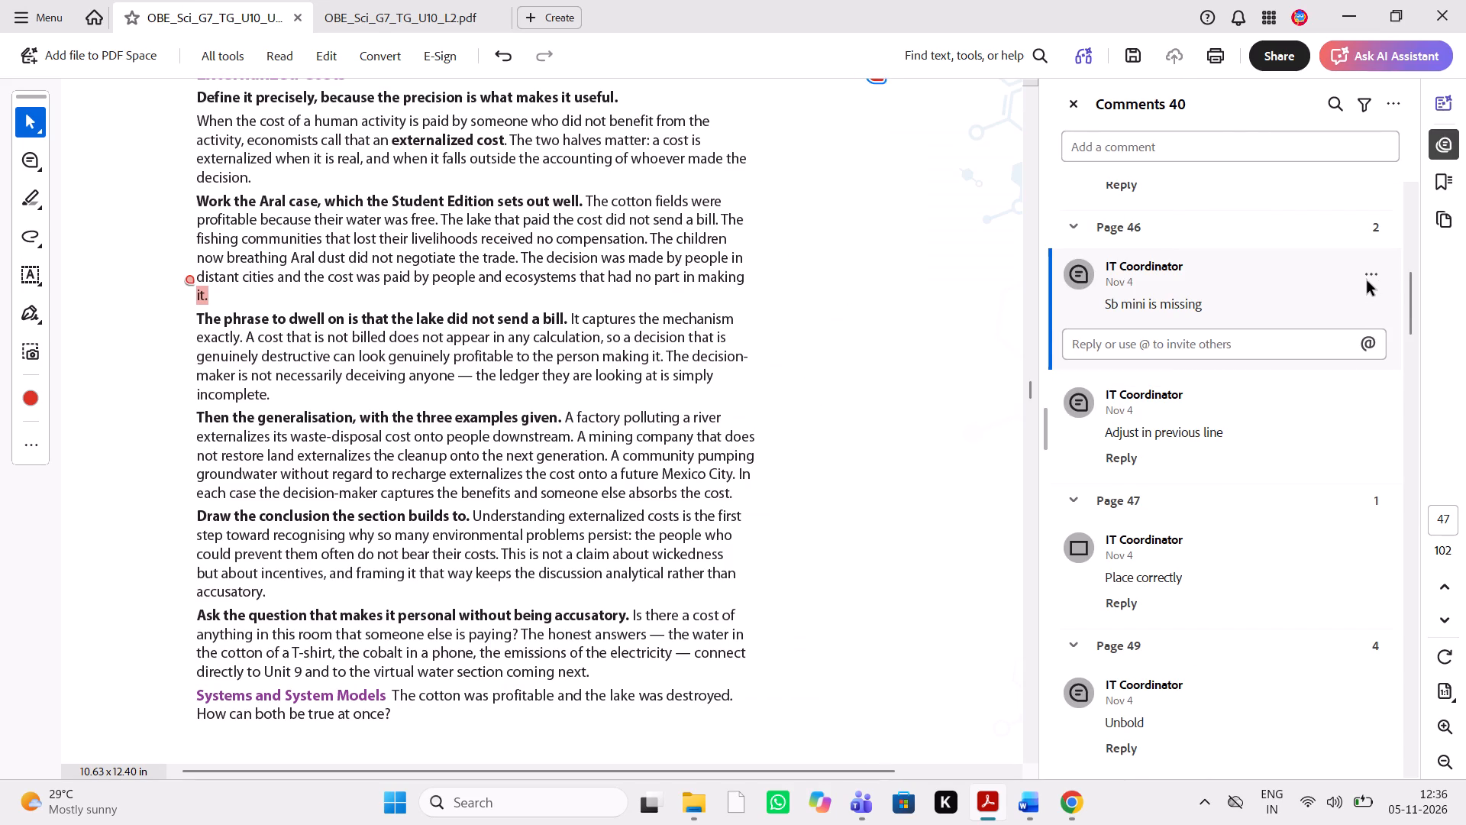
pyautogui.click(1373, 273)
pyautogui.click(1359, 351)
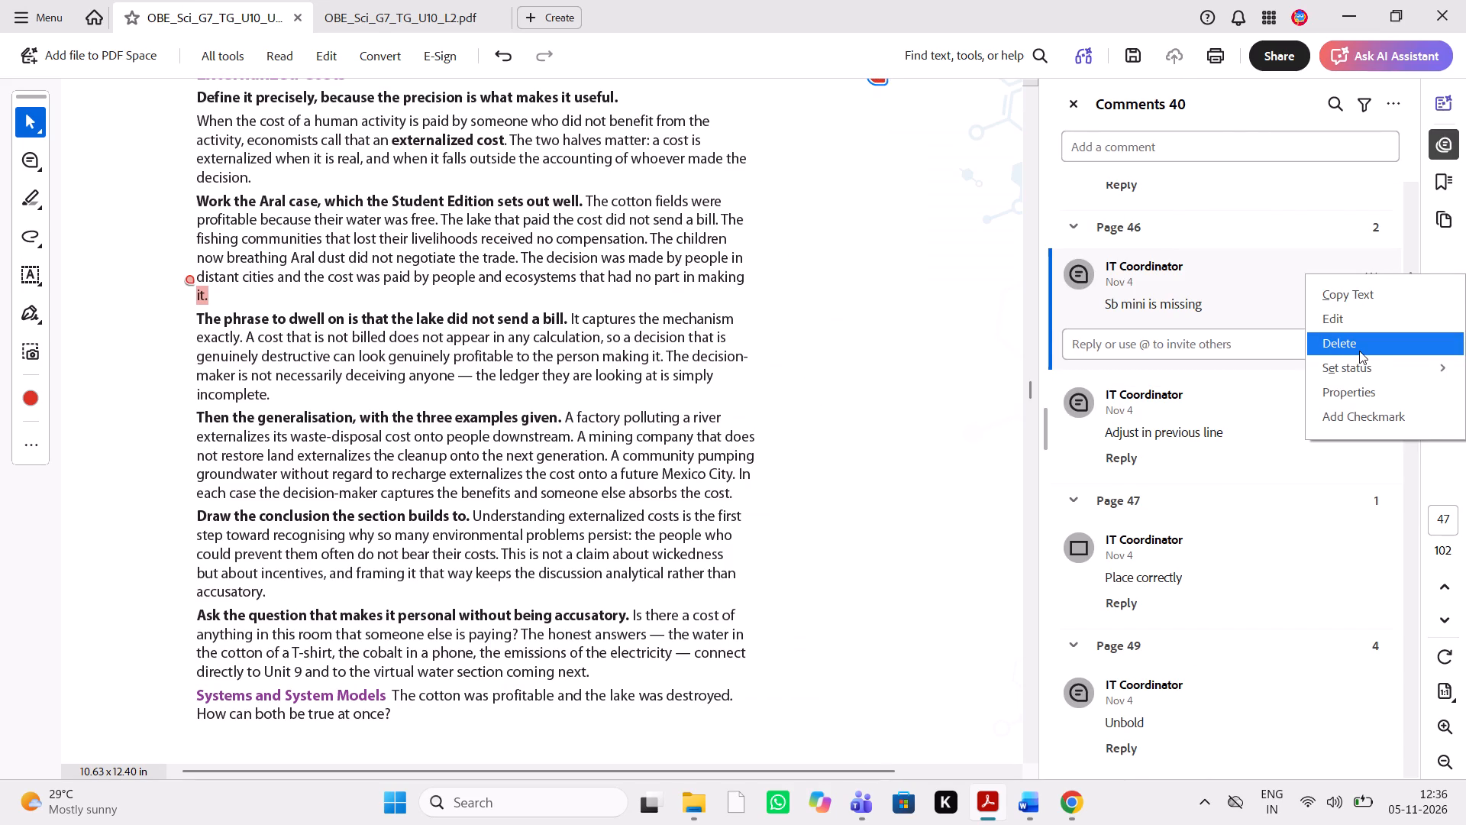
# Delete the page 46 "Adjust in previous line" comment on the Aral case paragraph in the unit PDF.
pyautogui.click(1377, 276)
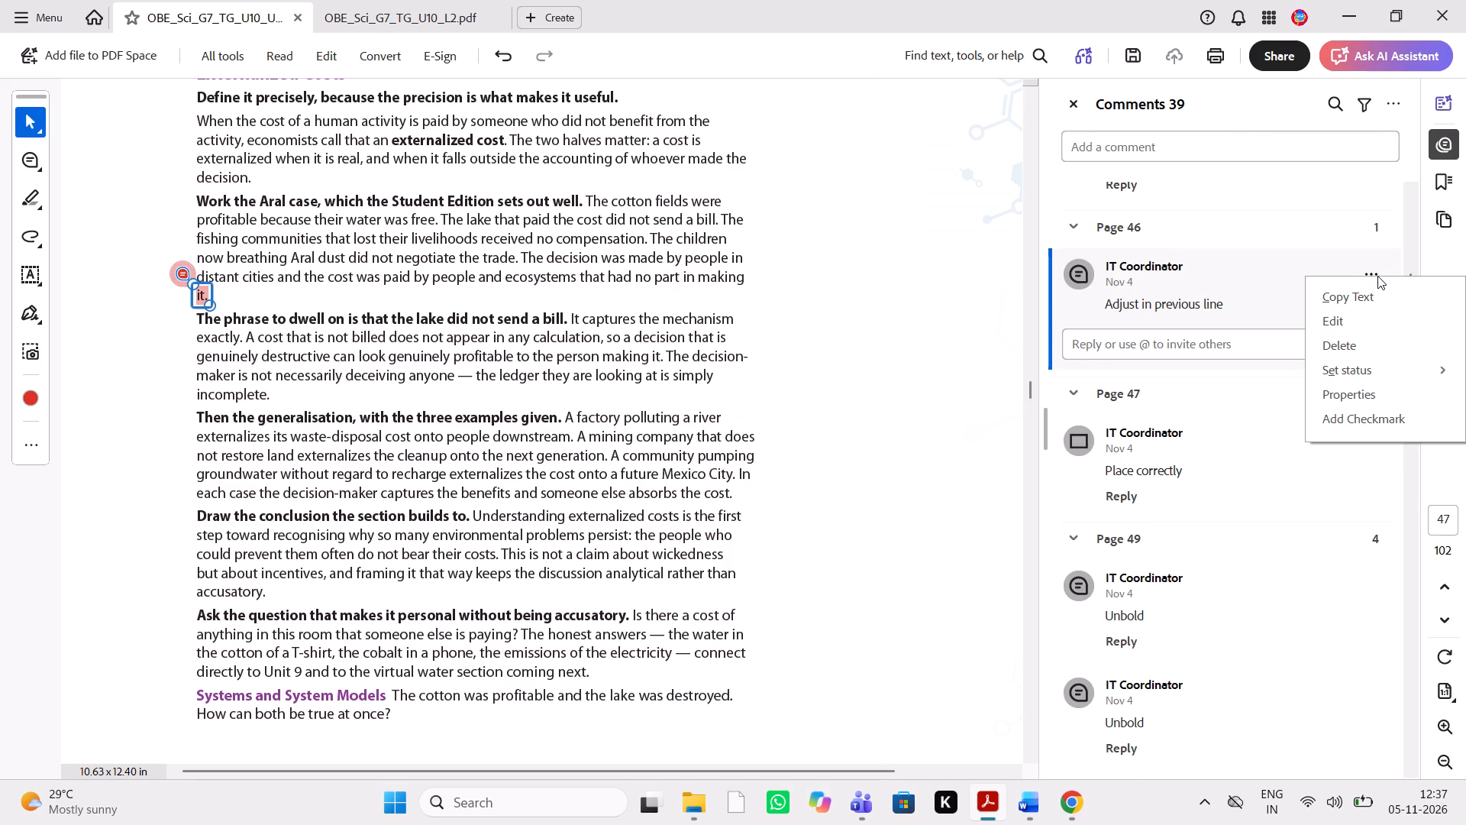
pyautogui.click(1359, 338)
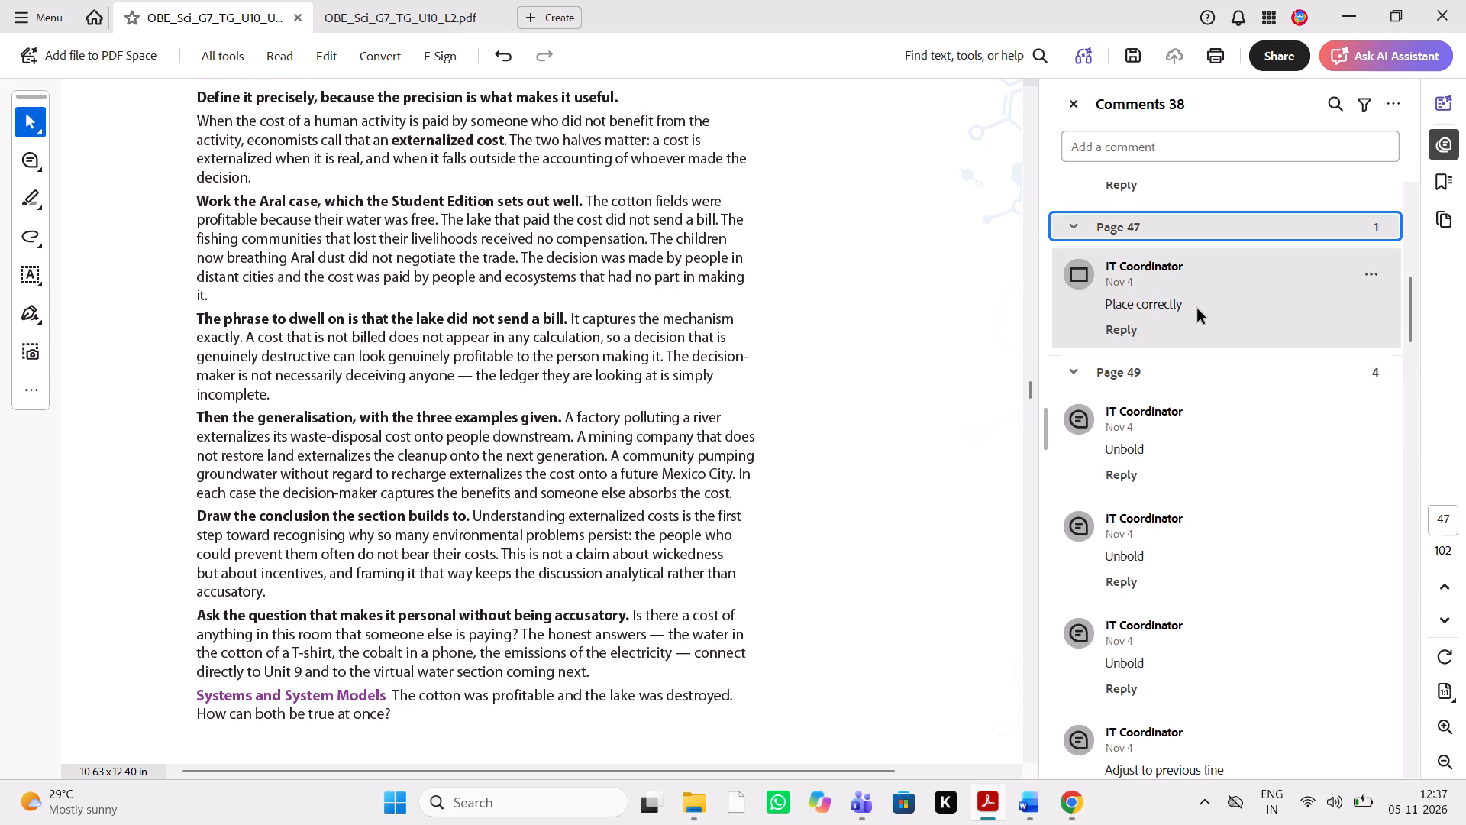
# Check the page 47 "Place correctly" comment on the Quick Lab label against the Cotton, Cloth, and a Vanishing Lake page in the Lesson 2 PDF.
pyautogui.click(1190, 308)
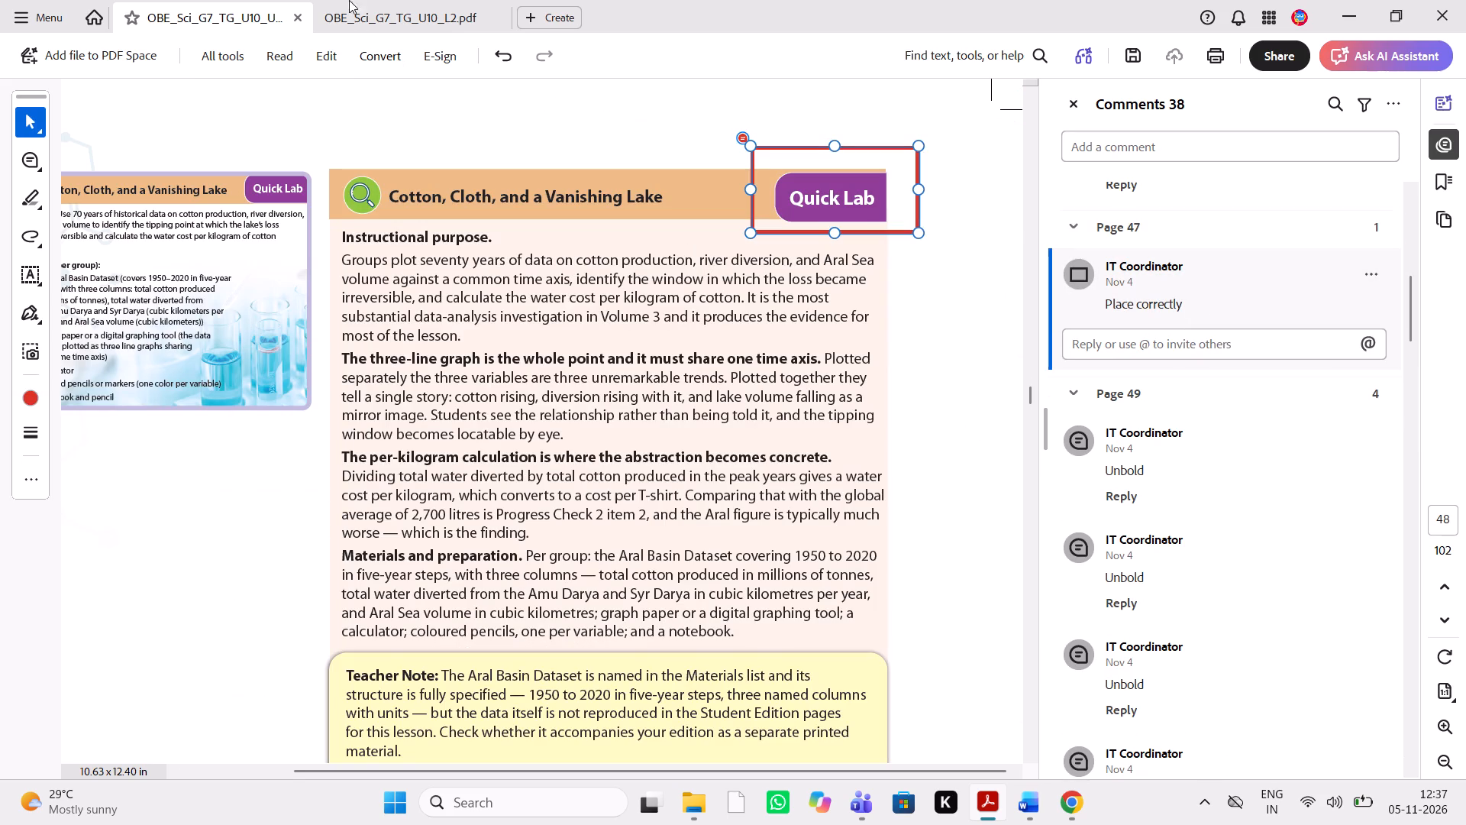
pyautogui.click(386, 12)
pyautogui.scroll(-6, 622, 316)
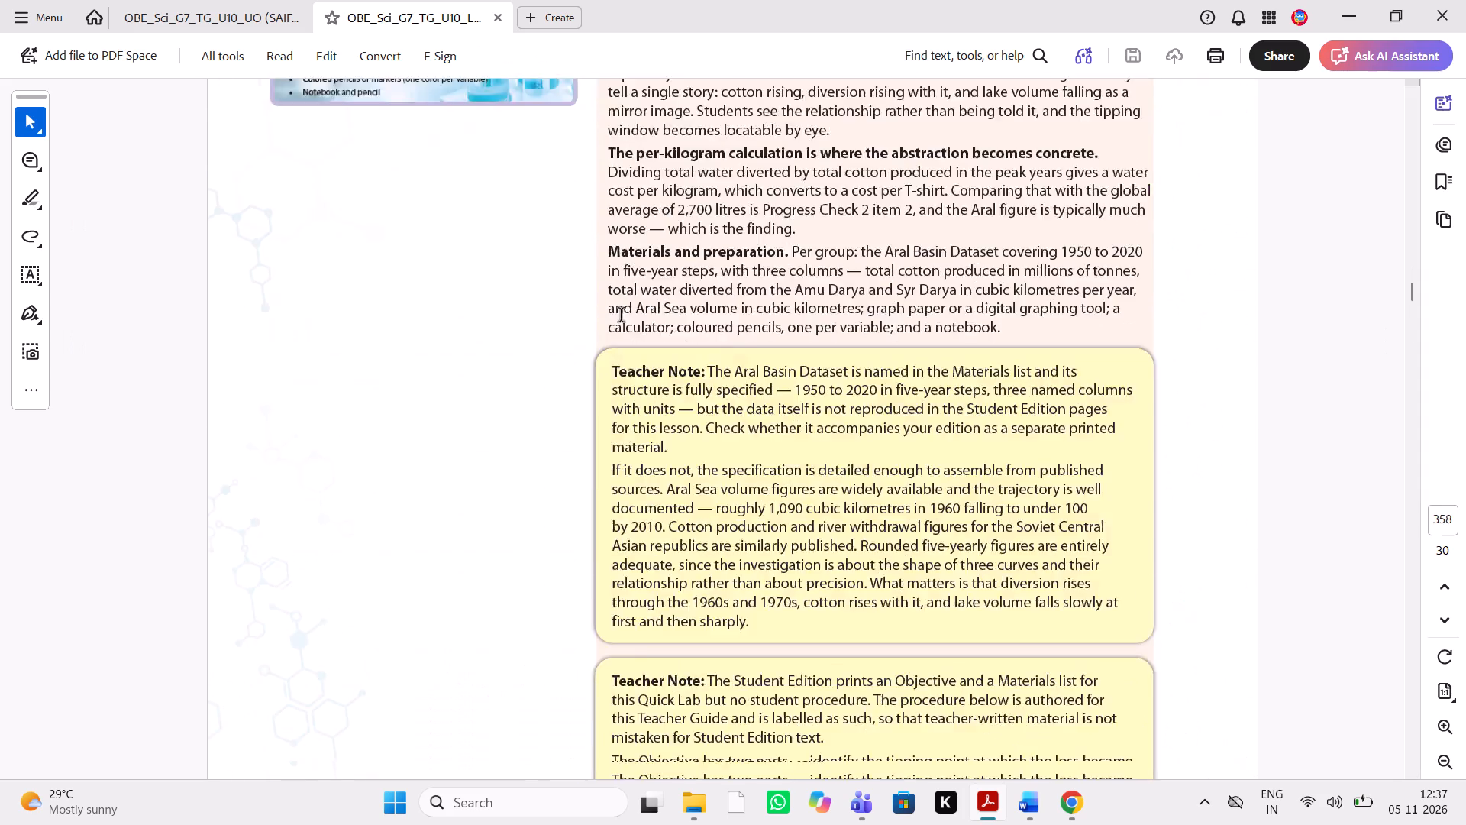
pyautogui.hscroll(-1, 622, 316)
pyautogui.click(227, 24)
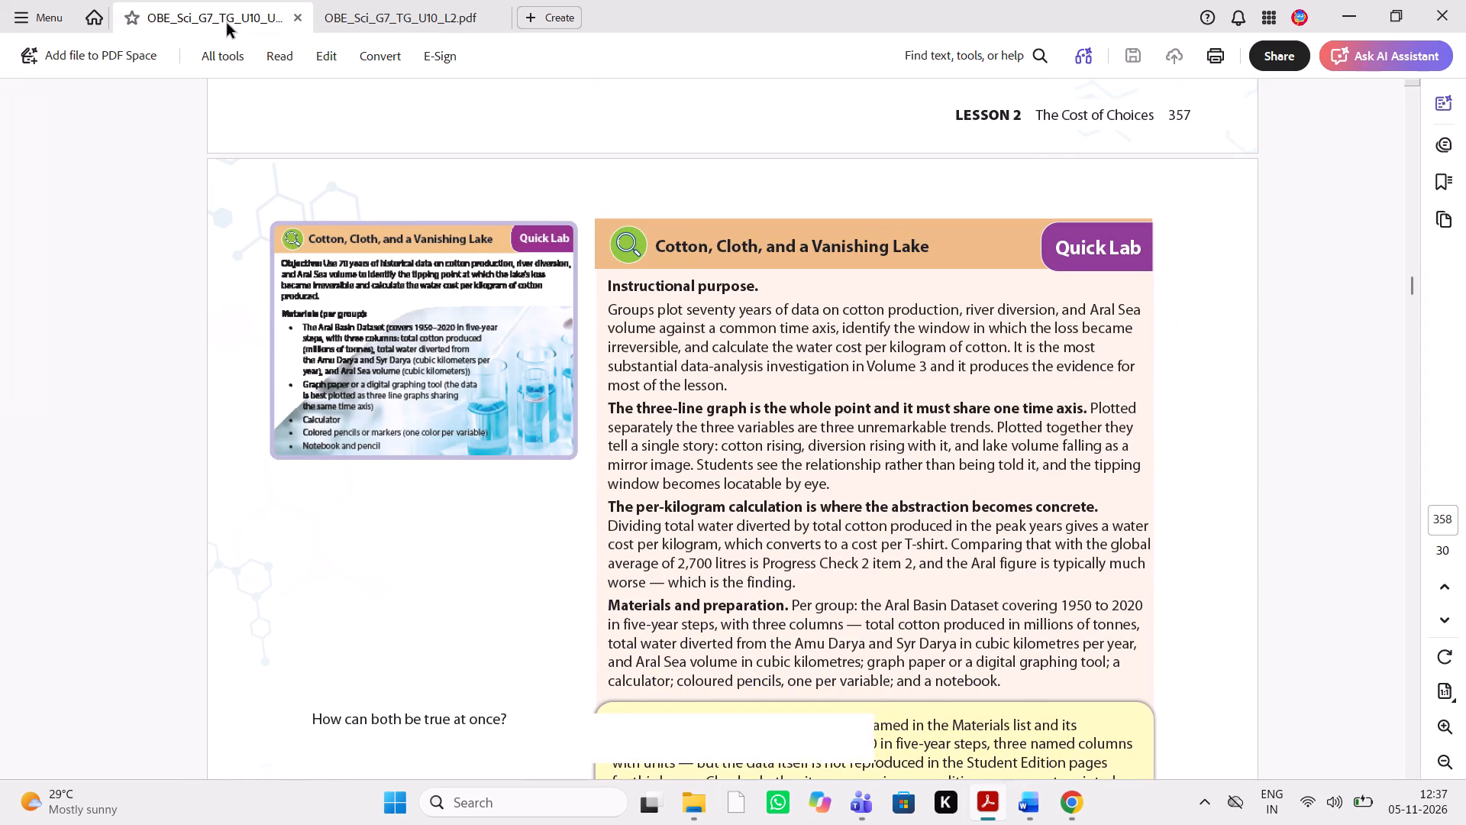
# Compare the "Answers to discussion questions" with the Lesson 2 PDF and delete the three page 49 "Unbold" comments in the unit PDF.
pyautogui.click(1232, 478)
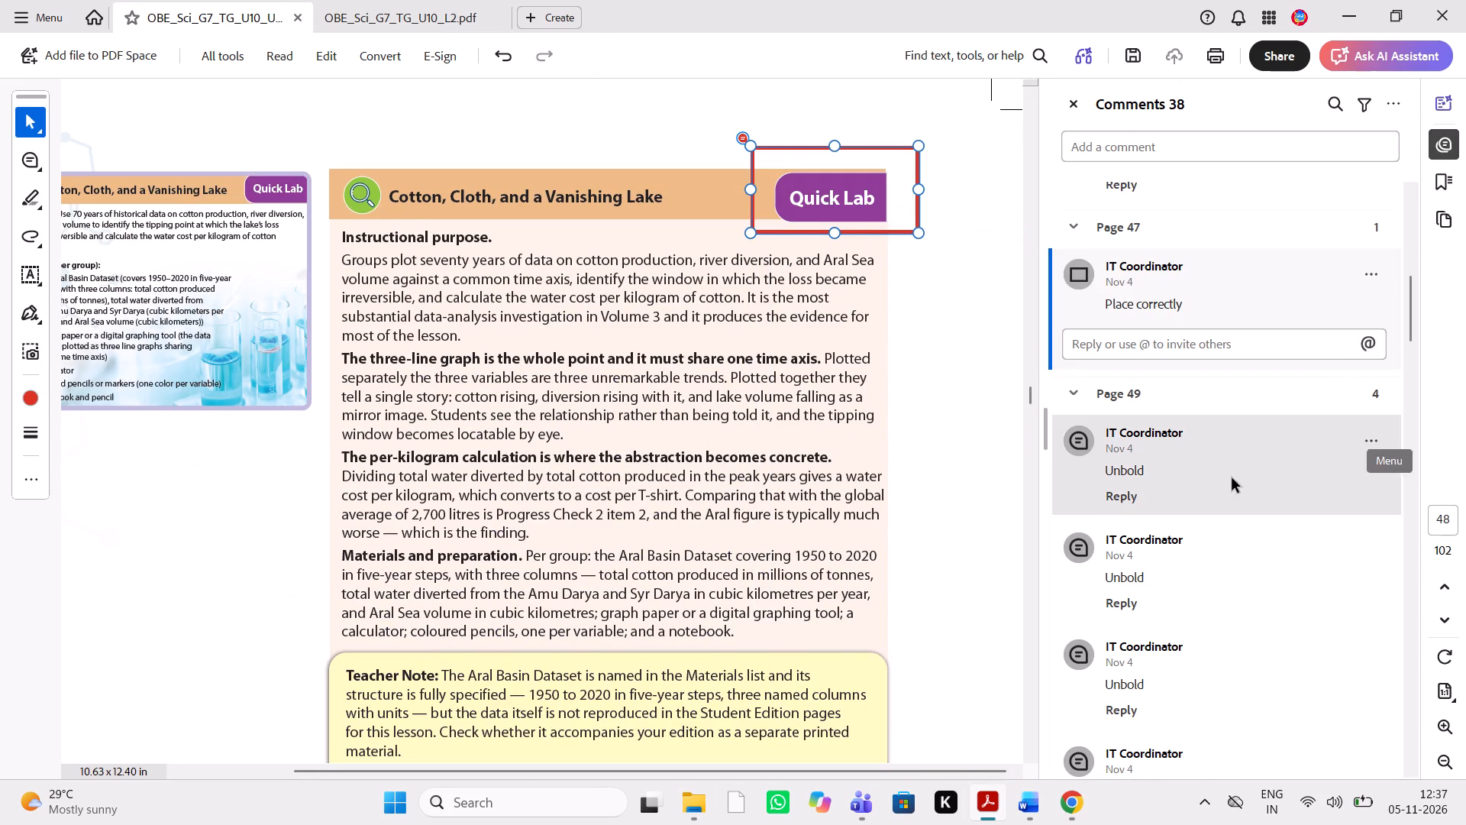
pyautogui.scroll(-2, 673, 313)
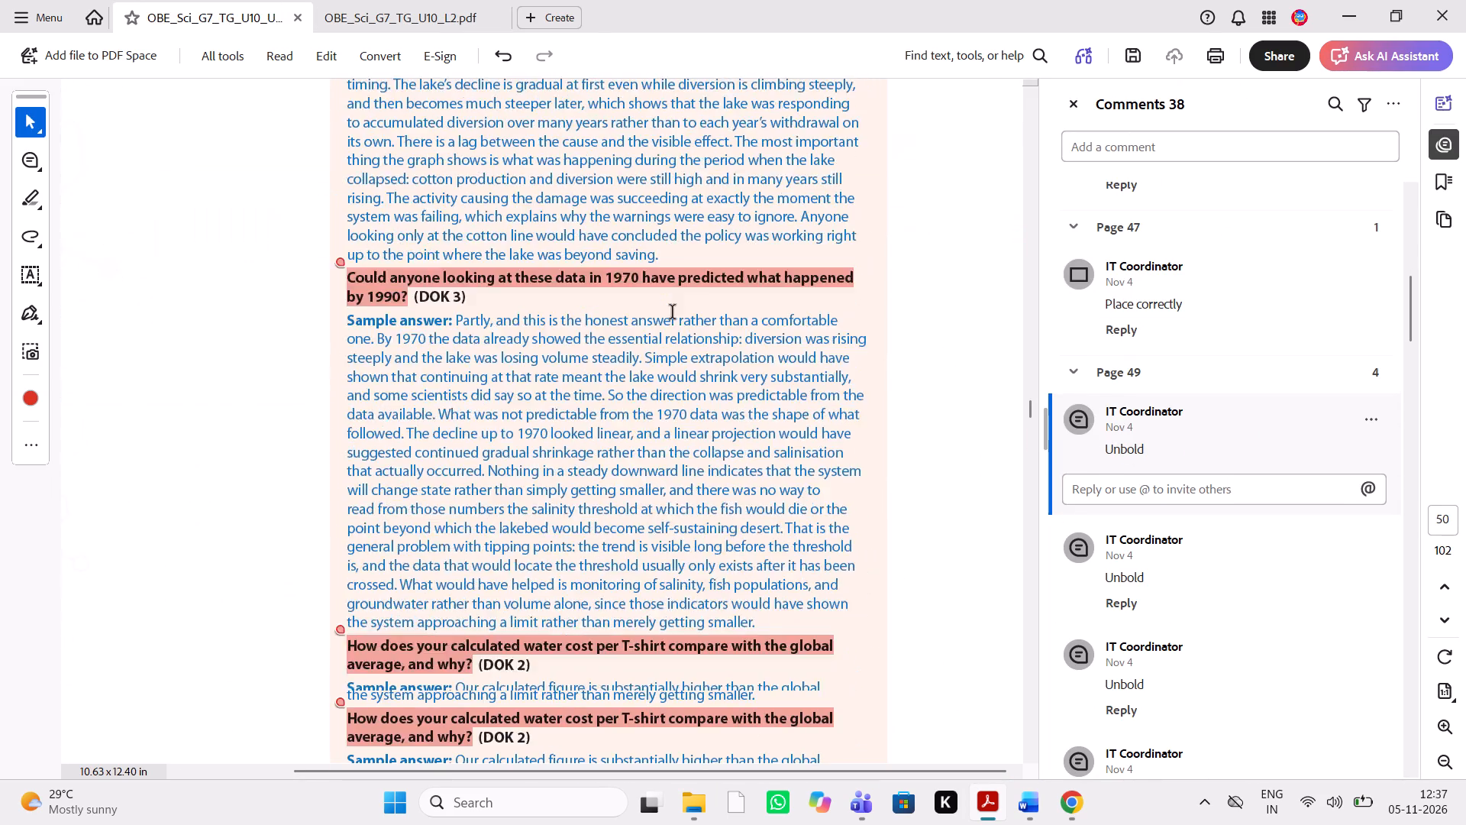
pyautogui.scroll(-2, 673, 313)
pyautogui.click(420, 24)
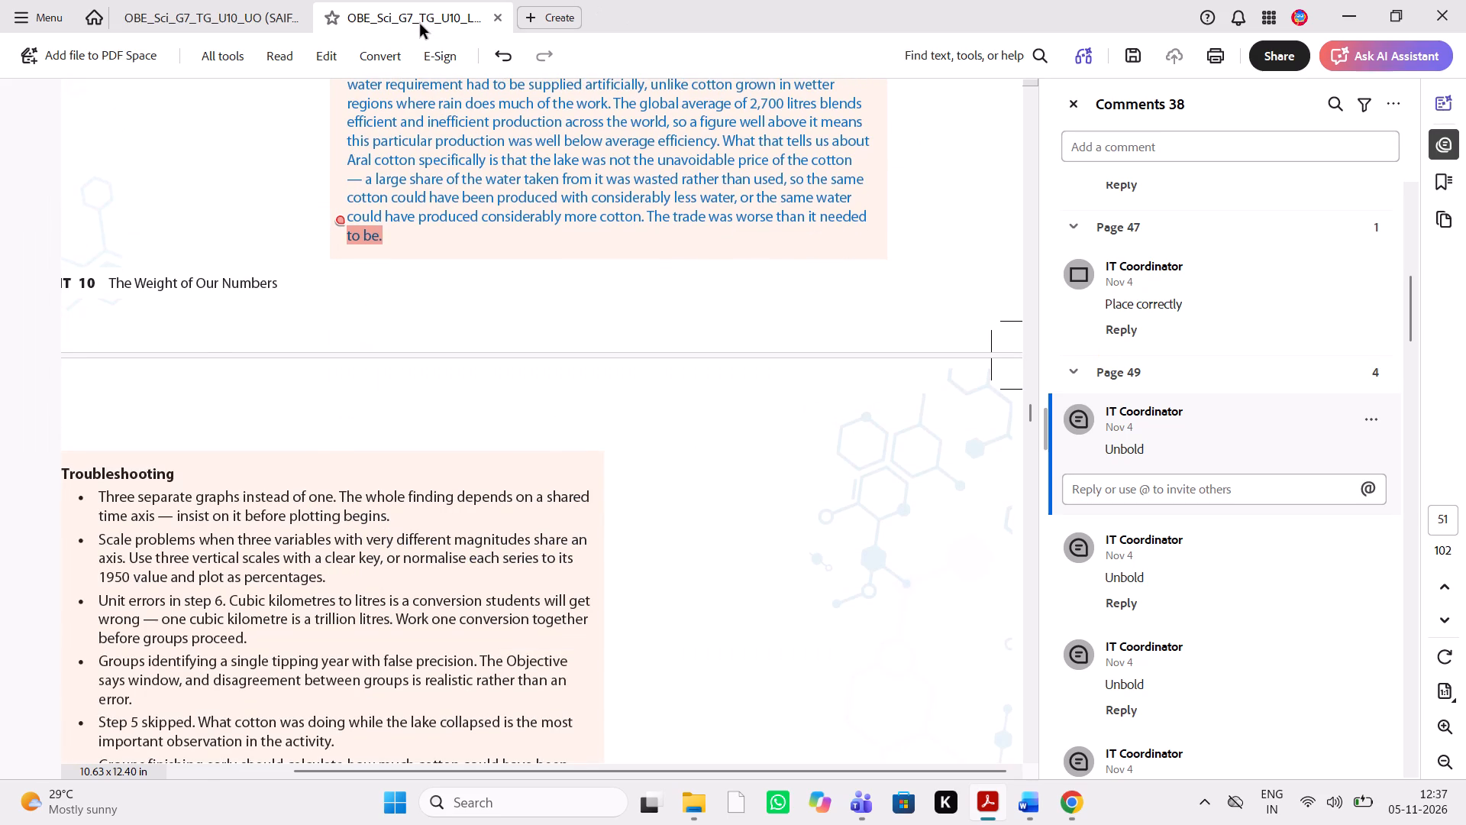
pyautogui.scroll(-5, 712, 540)
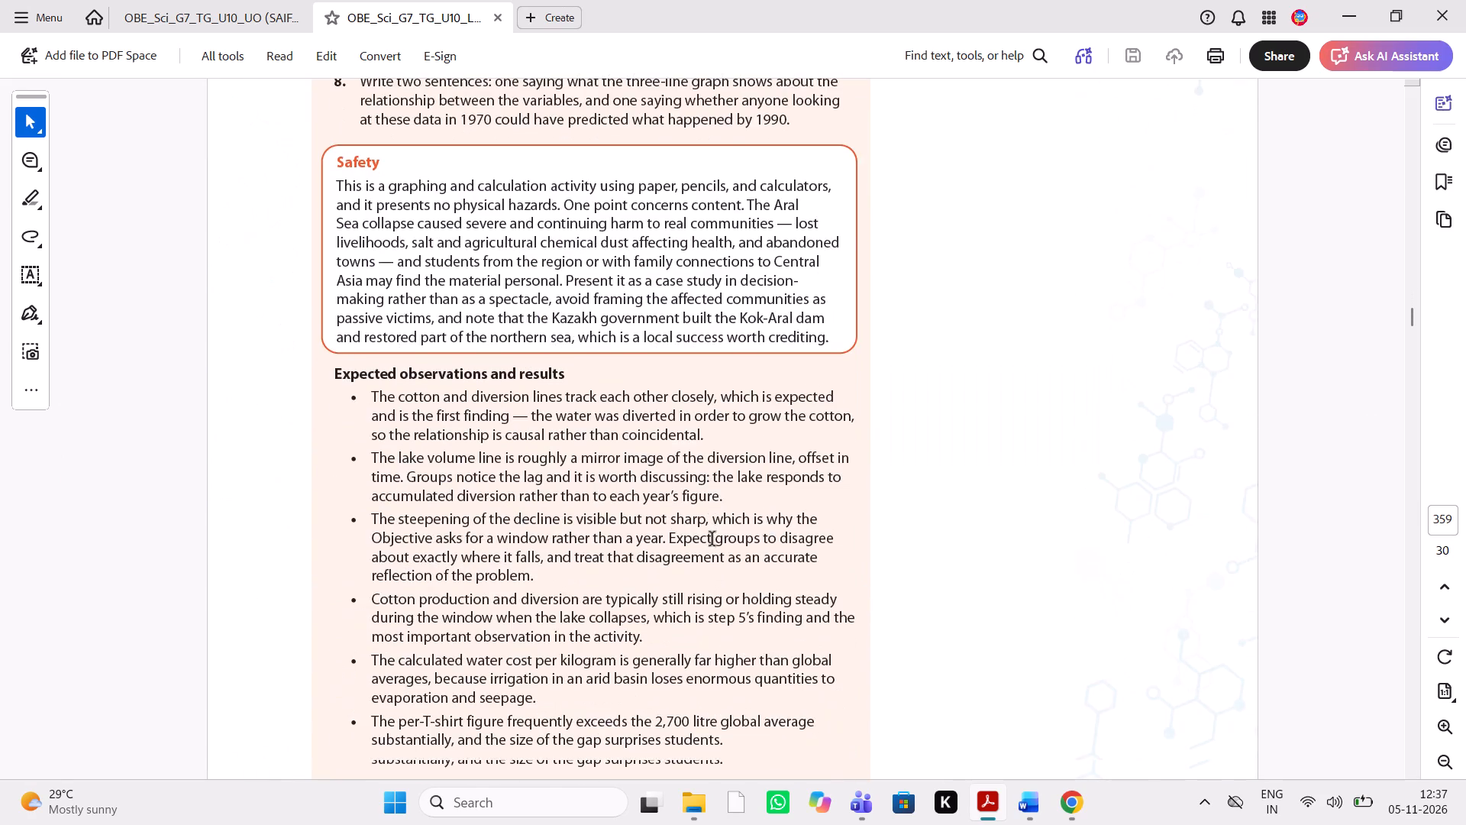
pyautogui.scroll(-3, 712, 540)
pyautogui.scroll(2, 712, 540)
pyautogui.scroll(-4, 712, 540)
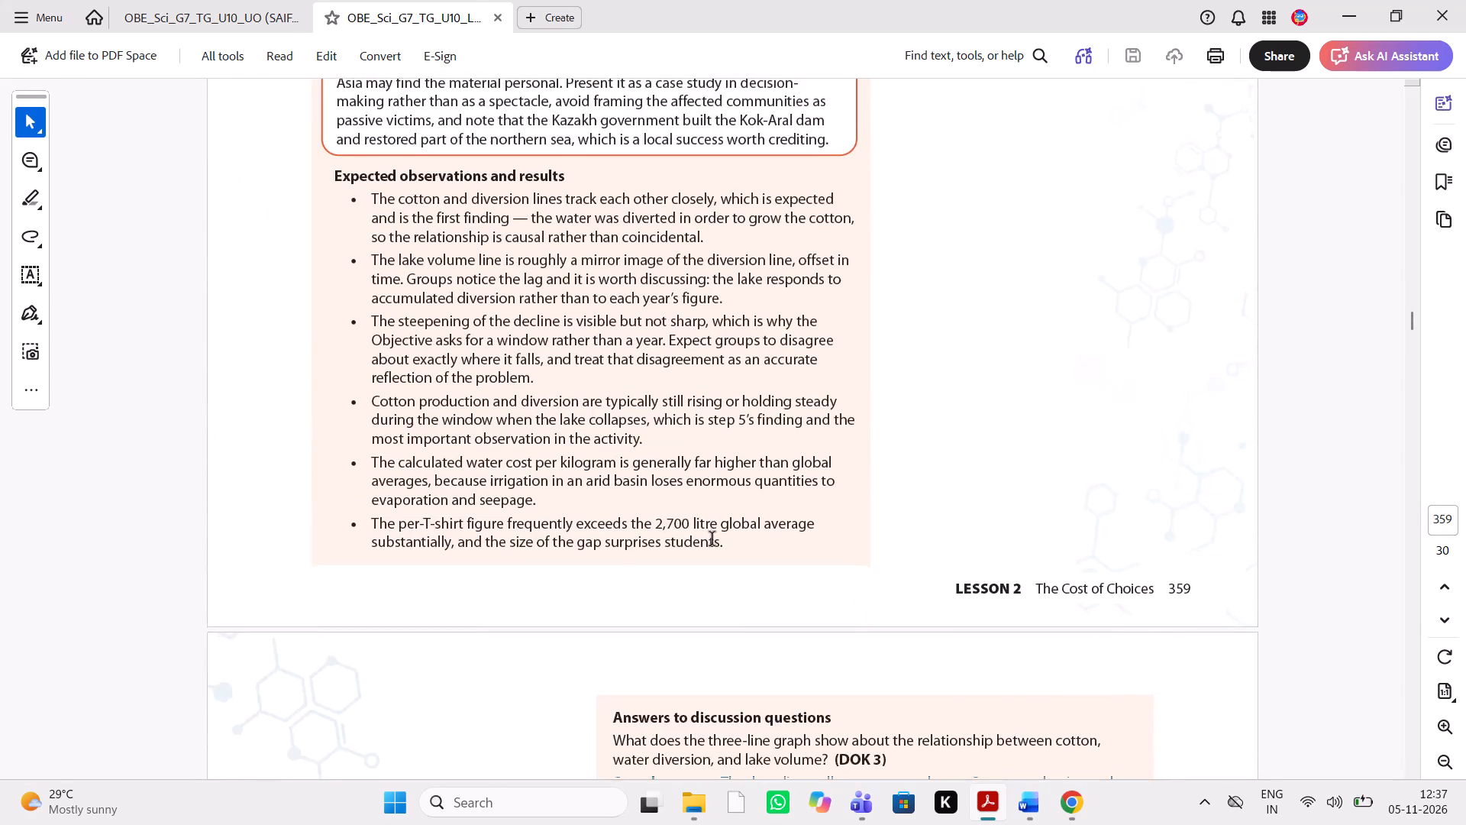
pyautogui.scroll(-8, 712, 540)
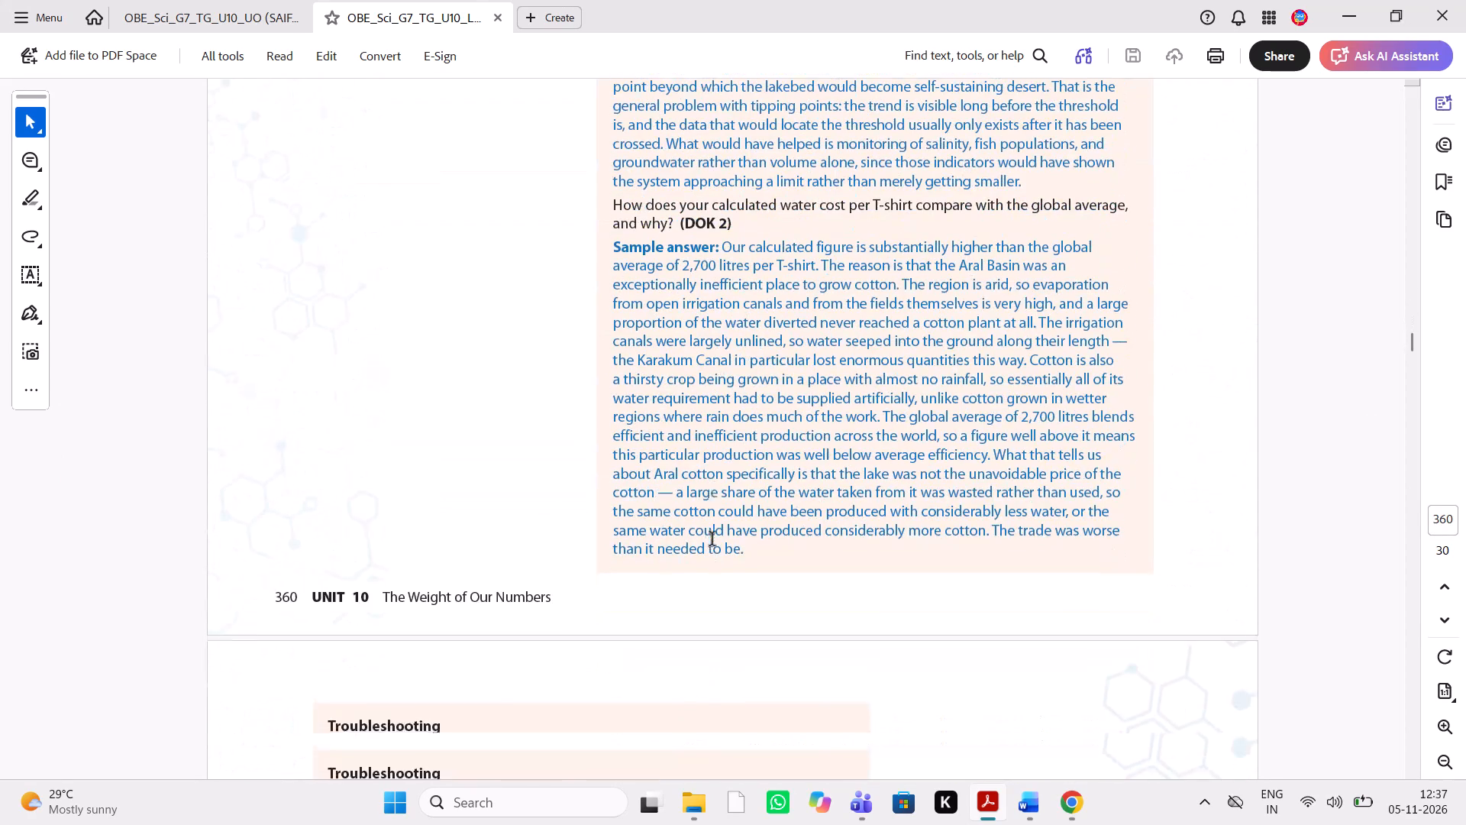
pyautogui.scroll(-1, 712, 540)
pyautogui.click(244, 0)
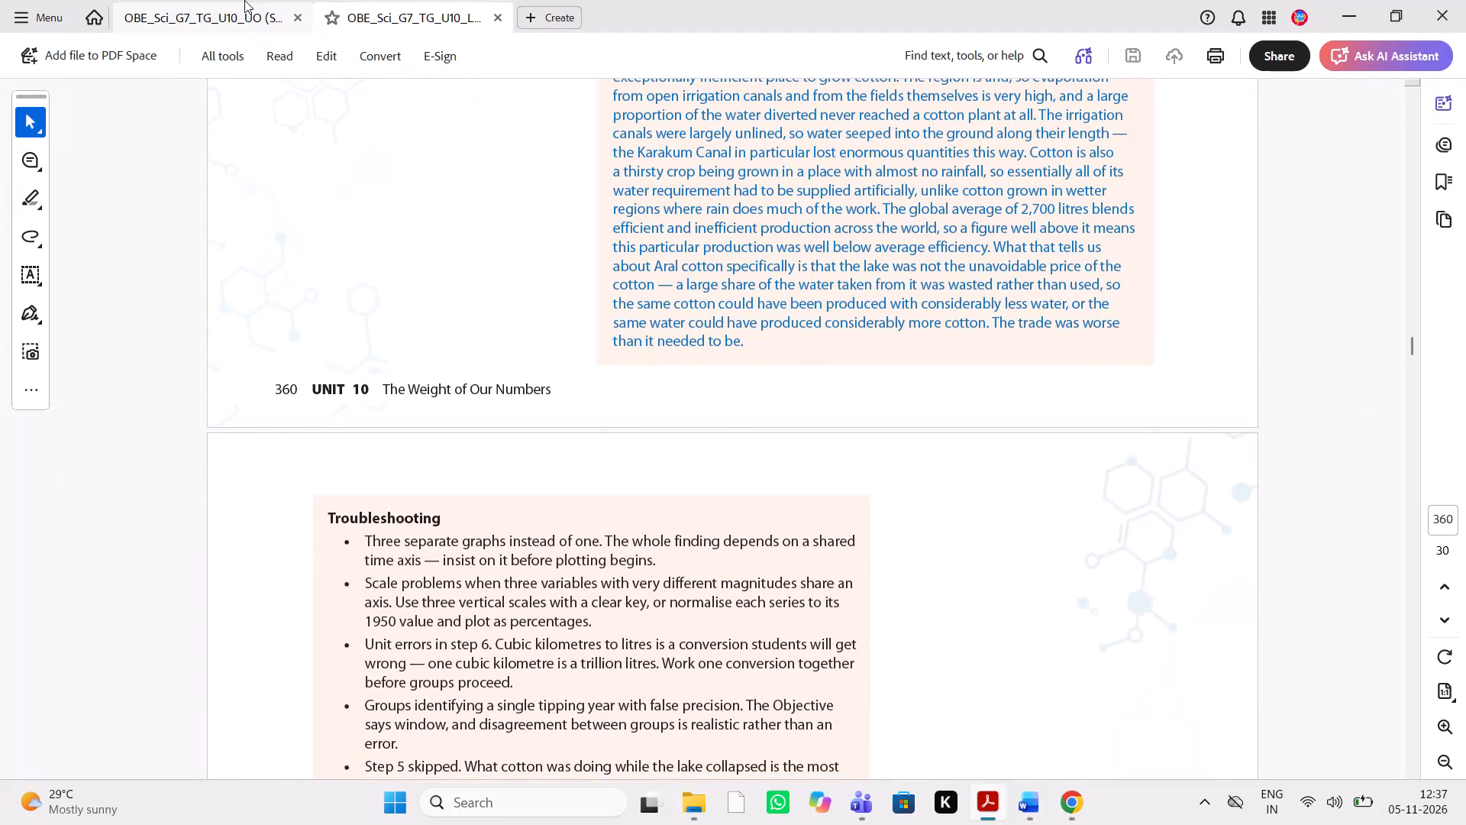
pyautogui.click(245, 19)
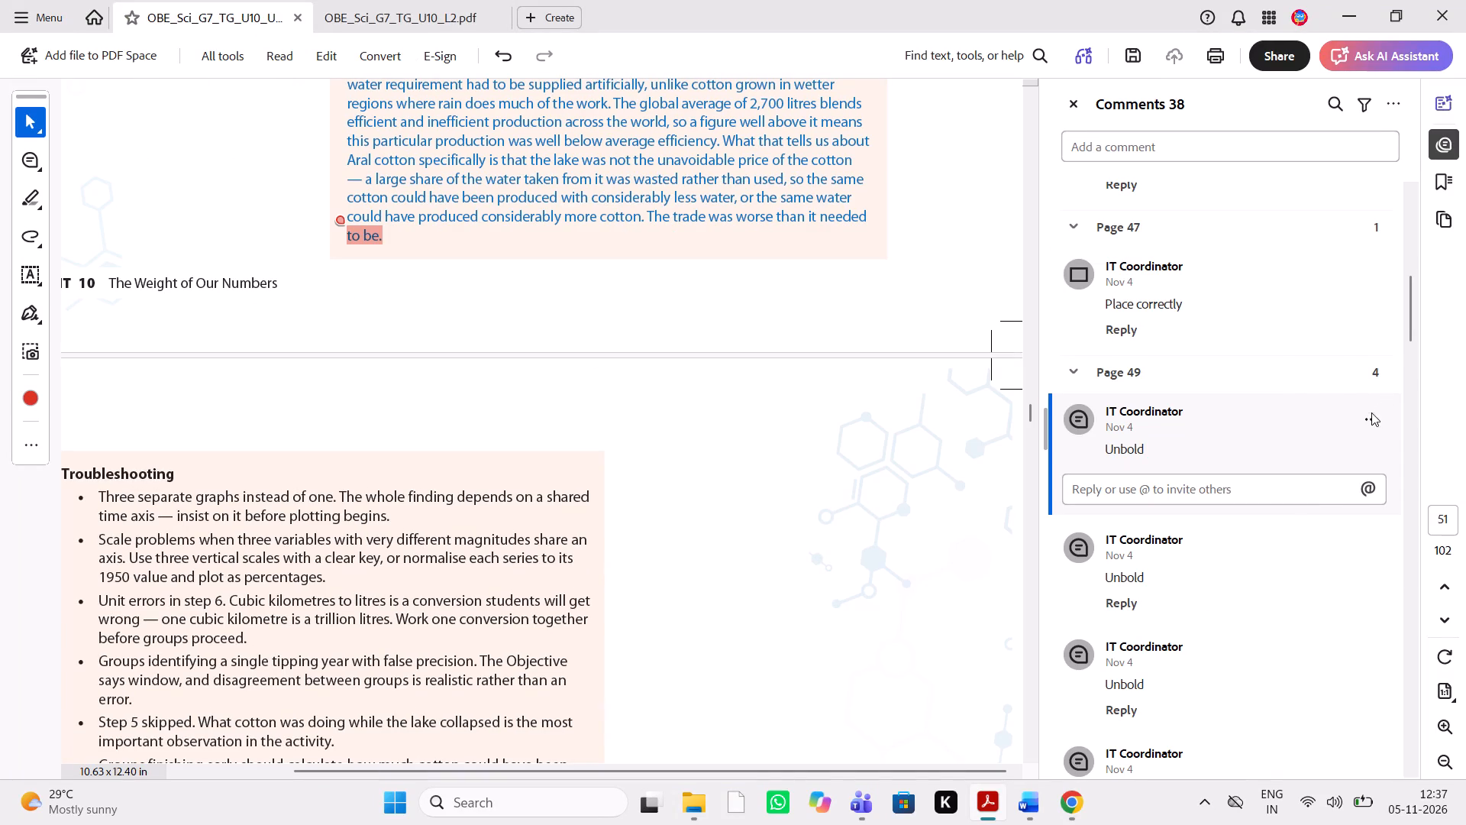
pyautogui.click(1371, 412)
pyautogui.click(1345, 471)
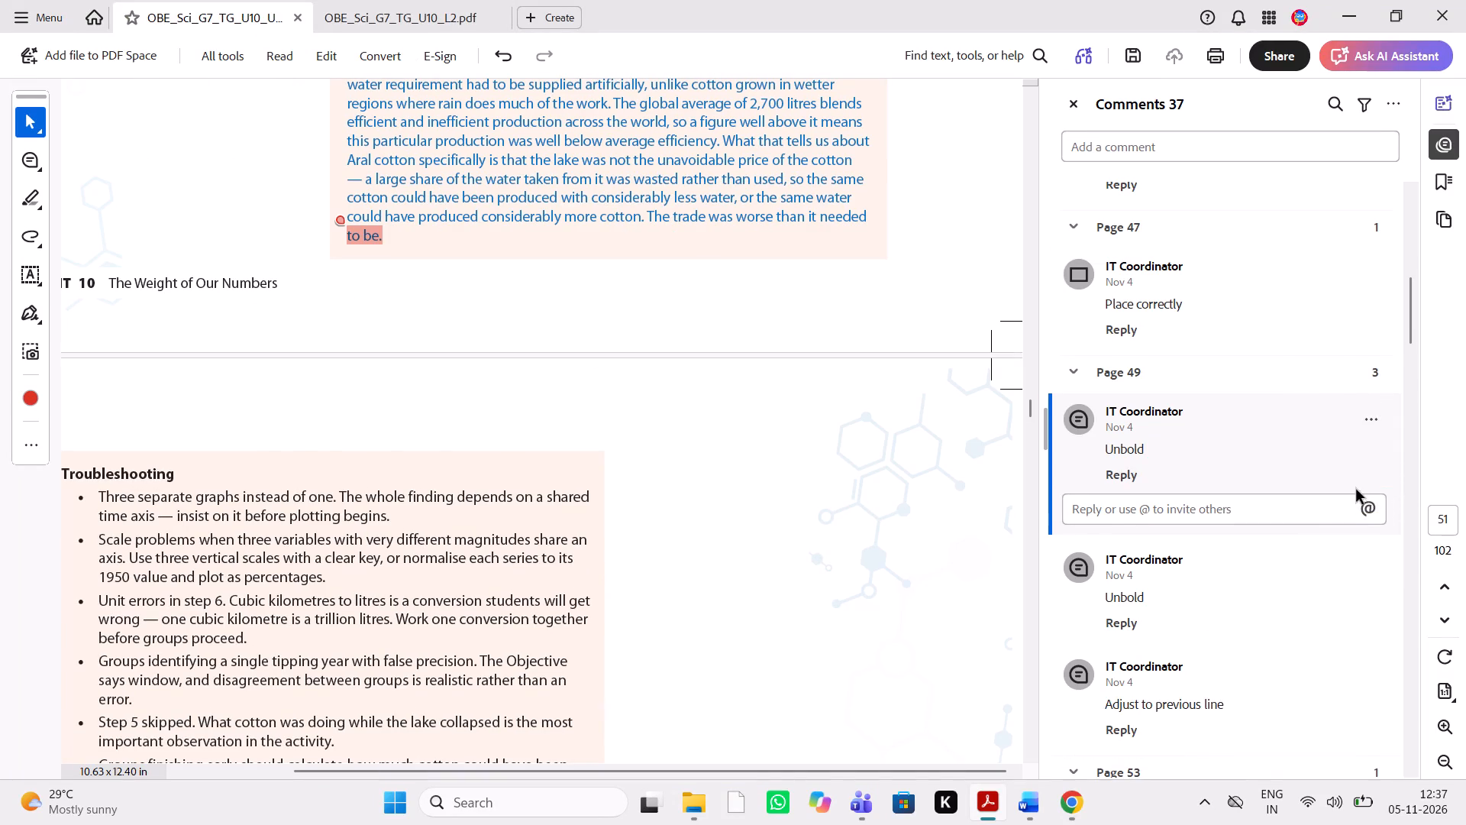
pyautogui.click(1372, 425)
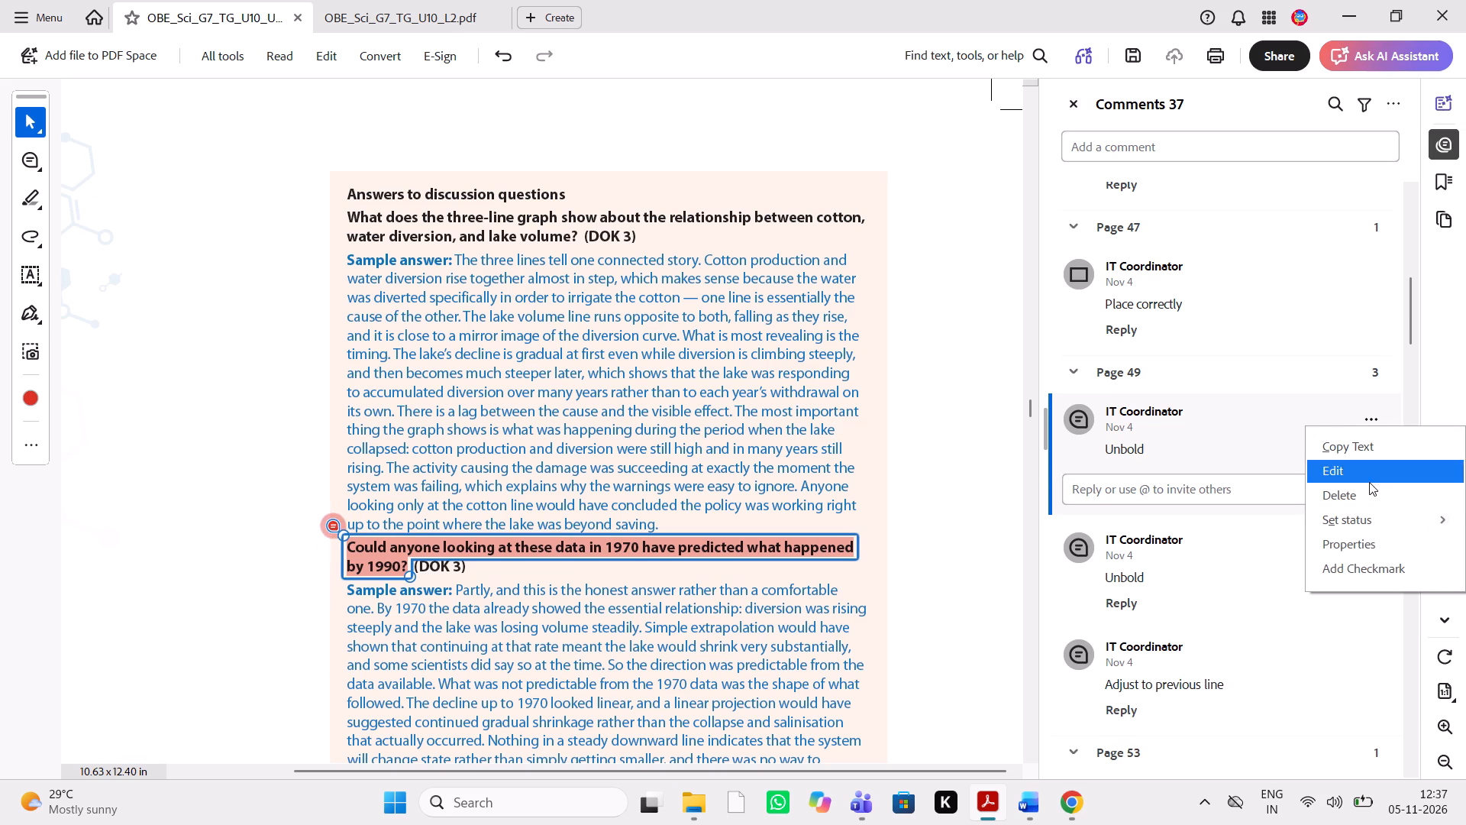
pyautogui.click(1369, 487)
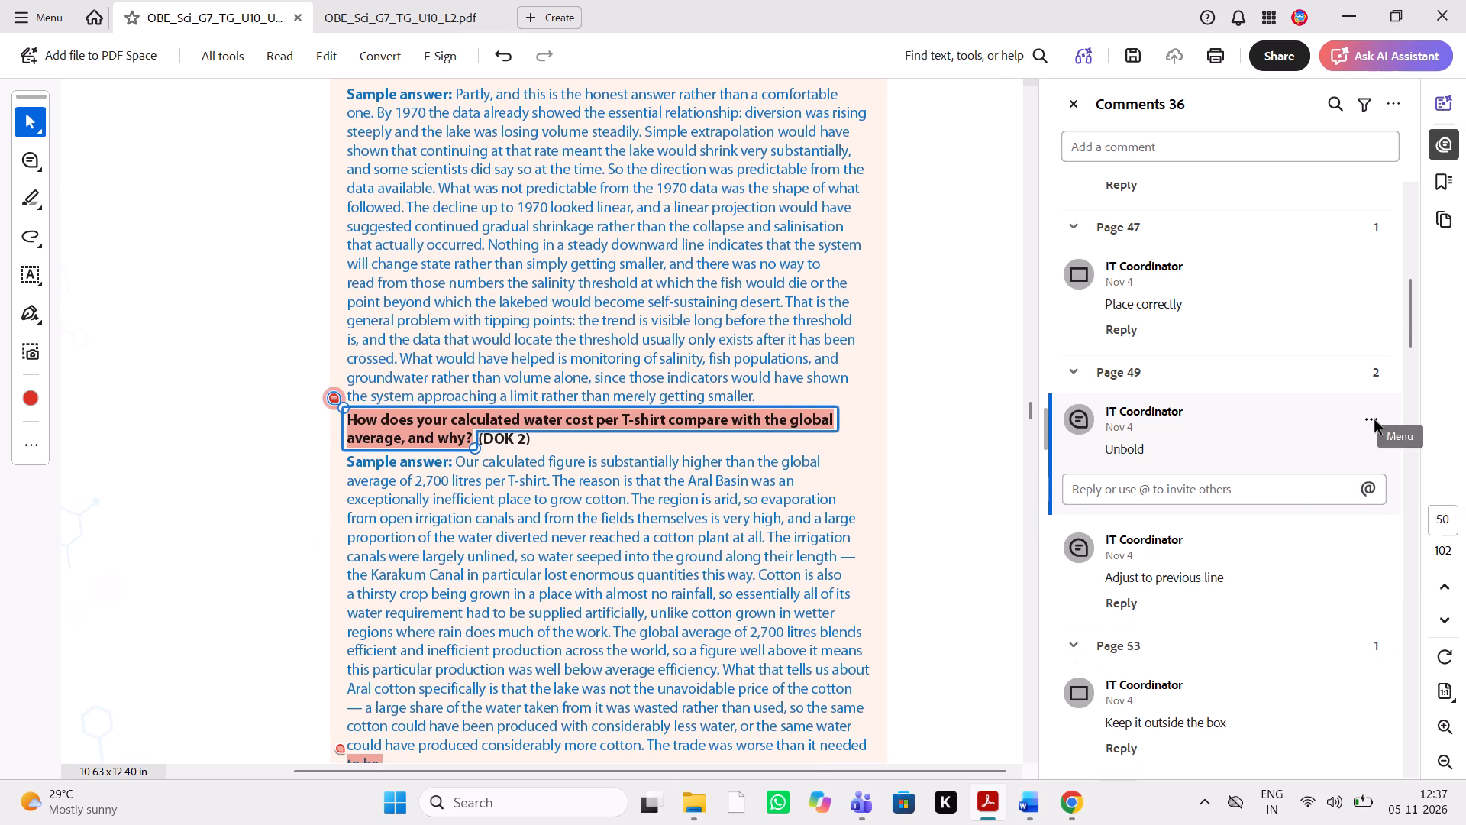
pyautogui.click(1374, 420)
pyautogui.click(1374, 497)
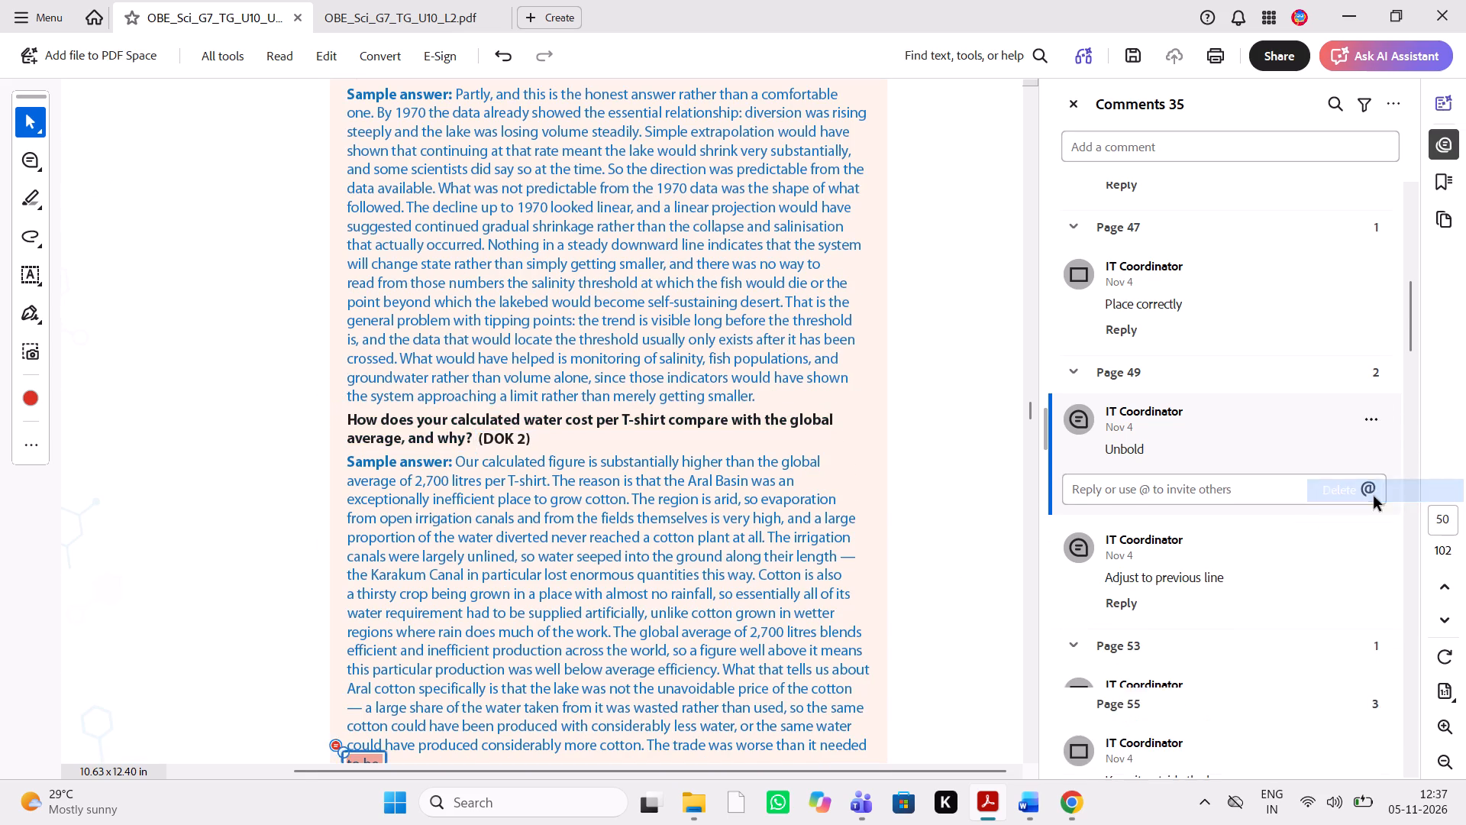
# Delete the page 49 "Adjust to previous line" comment at the end of the T-shirt water cost sample answer.
pyautogui.click(1365, 413)
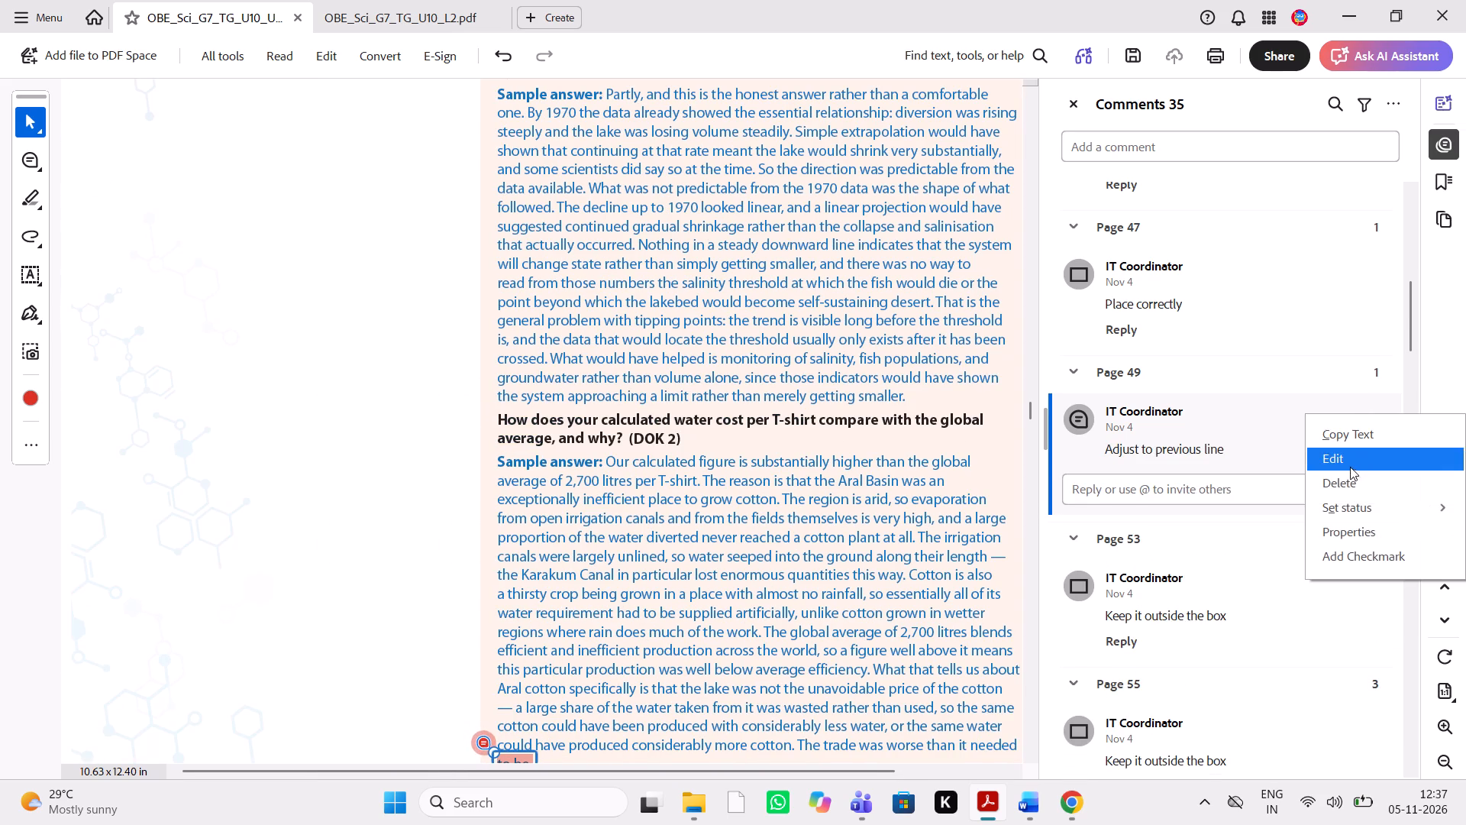
pyautogui.click(1344, 477)
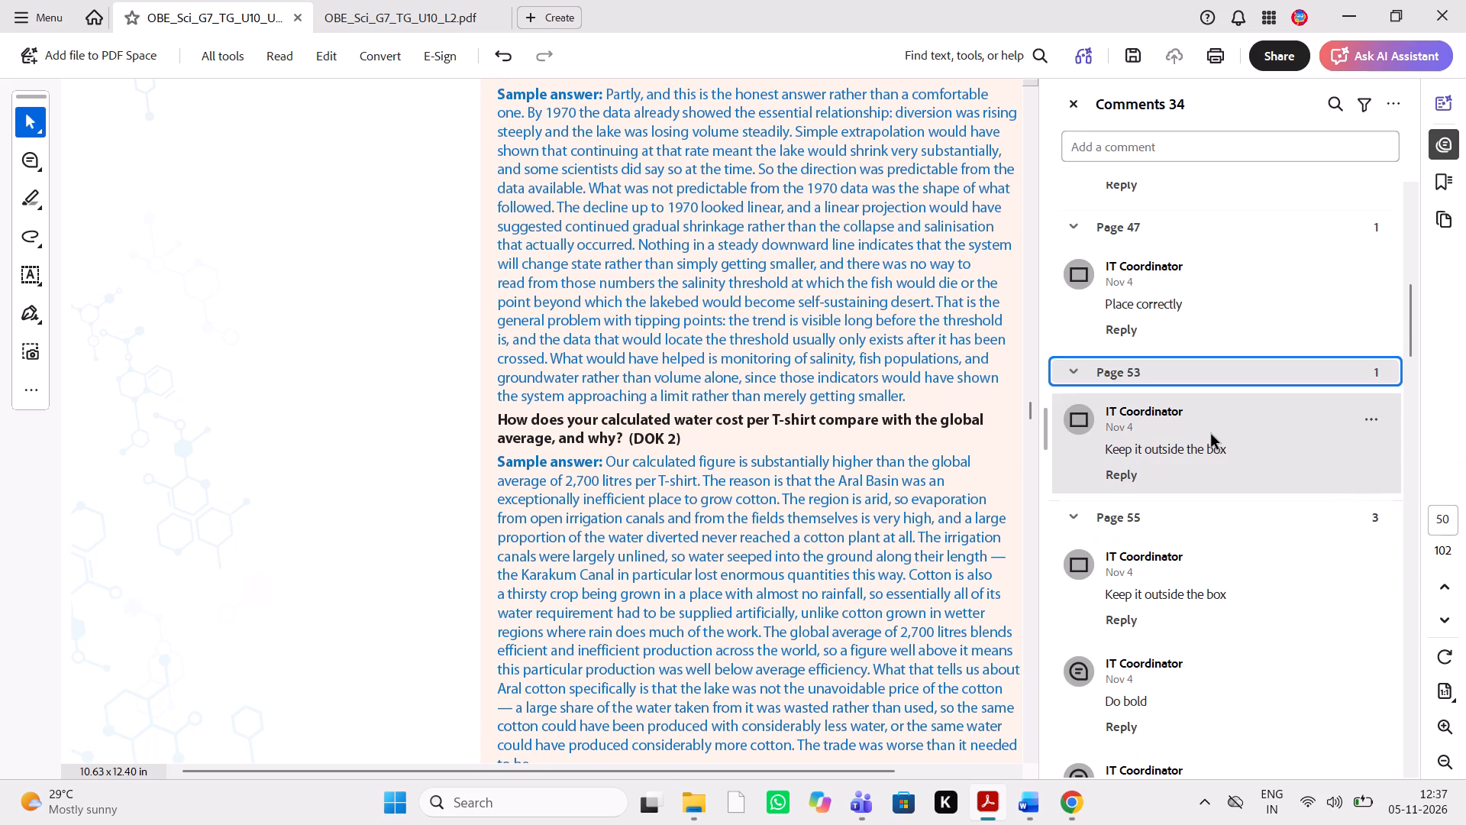
# Review the boxed Energy and Matter prompt and delete its page 53 "Keep it outside the box" comment.
pyautogui.click(1211, 435)
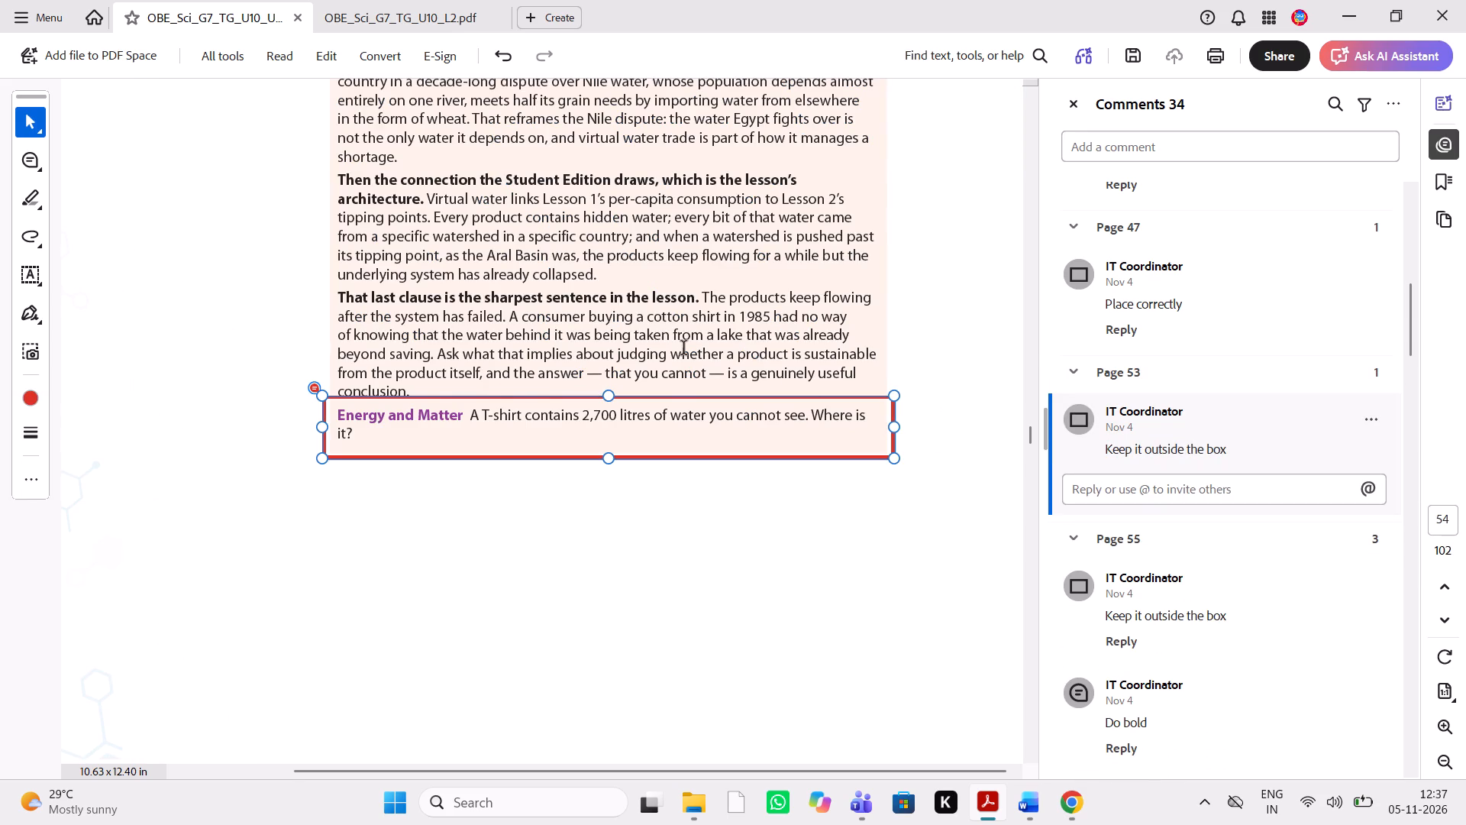
pyautogui.scroll(4, 684, 349)
pyautogui.scroll(-3, 684, 349)
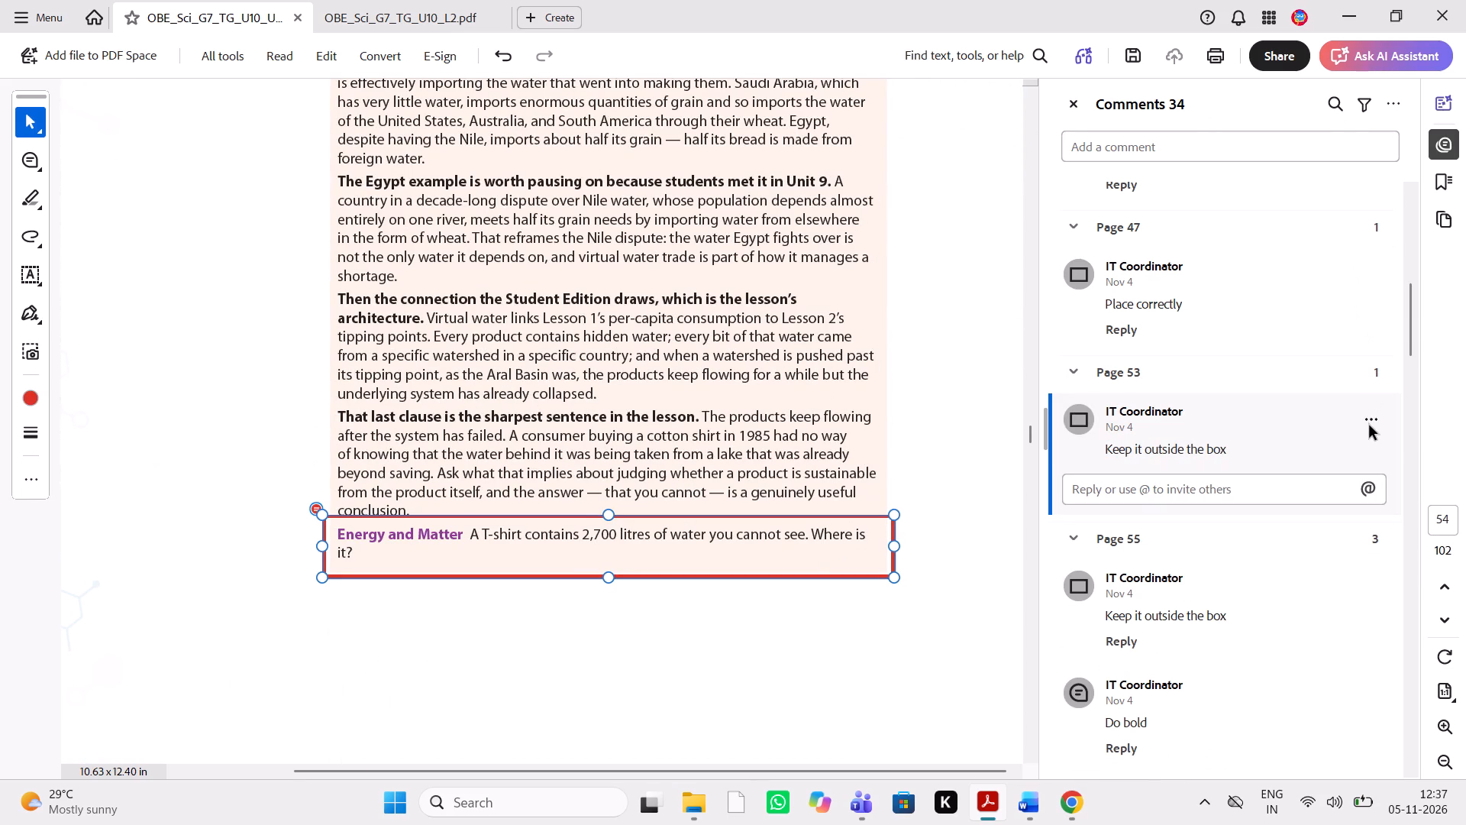
pyautogui.click(1361, 422)
pyautogui.click(1370, 420)
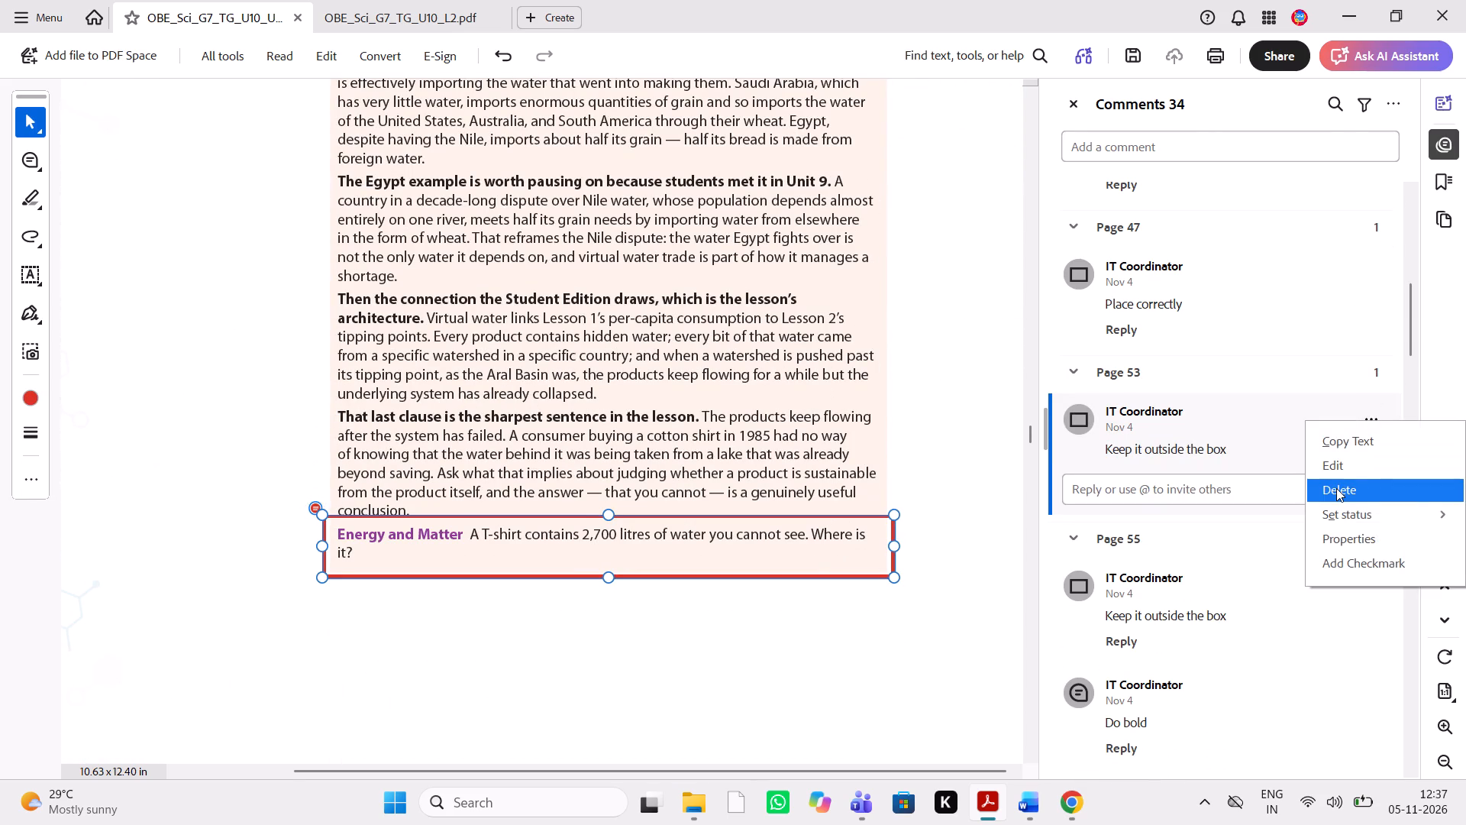
pyautogui.click(1336, 488)
# Delete the page 55 "Keep it outside the box" comment.
pyautogui.click(1371, 418)
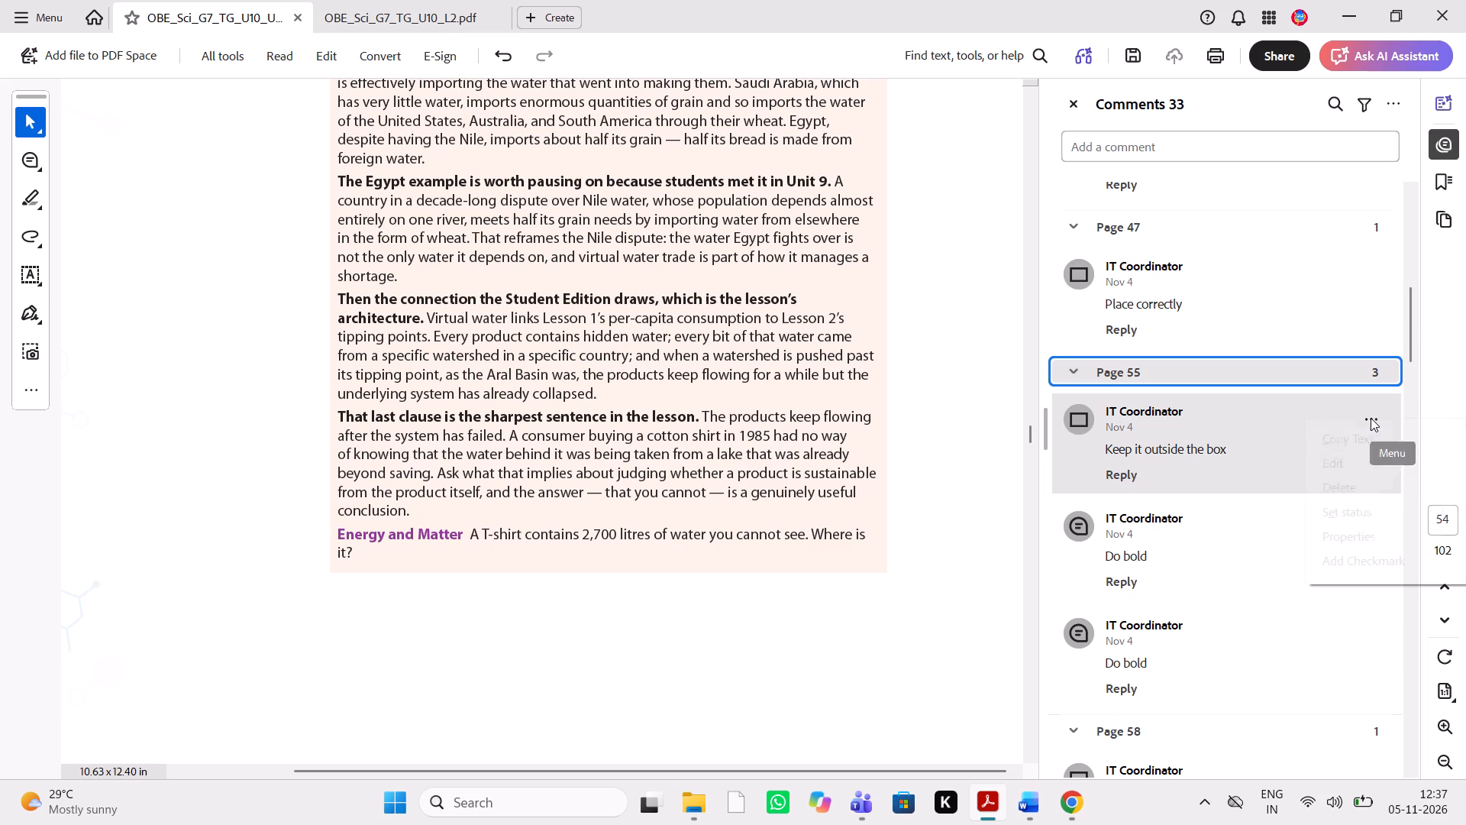
pyautogui.click(1349, 489)
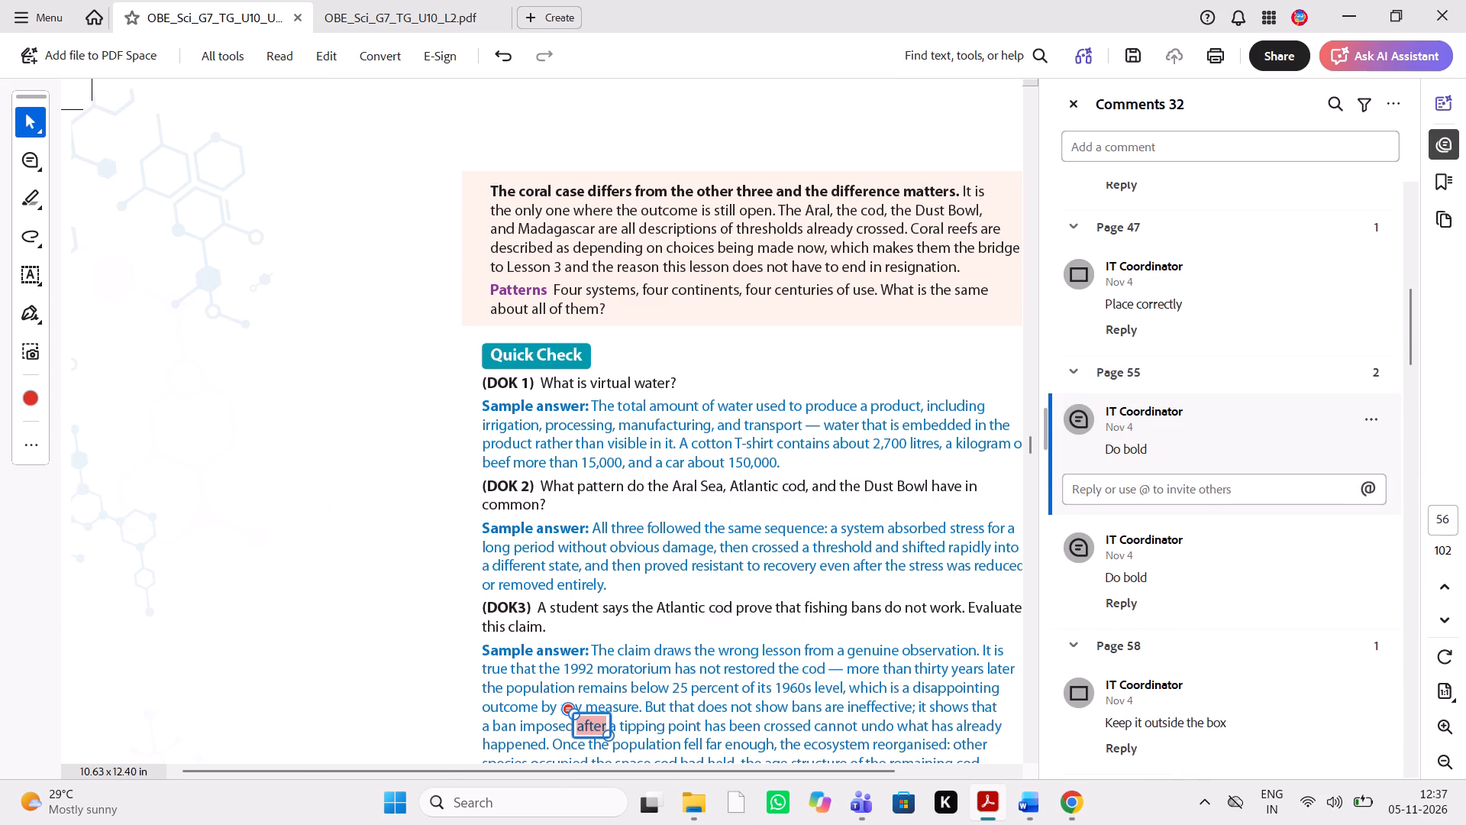
# Check "after" and "before" in the Lesson 2 PDF's Atlantic cod sample answer and delete the unit PDF's two page 55 "Do bold" comments.
pyautogui.scroll(-6, 661, 622)
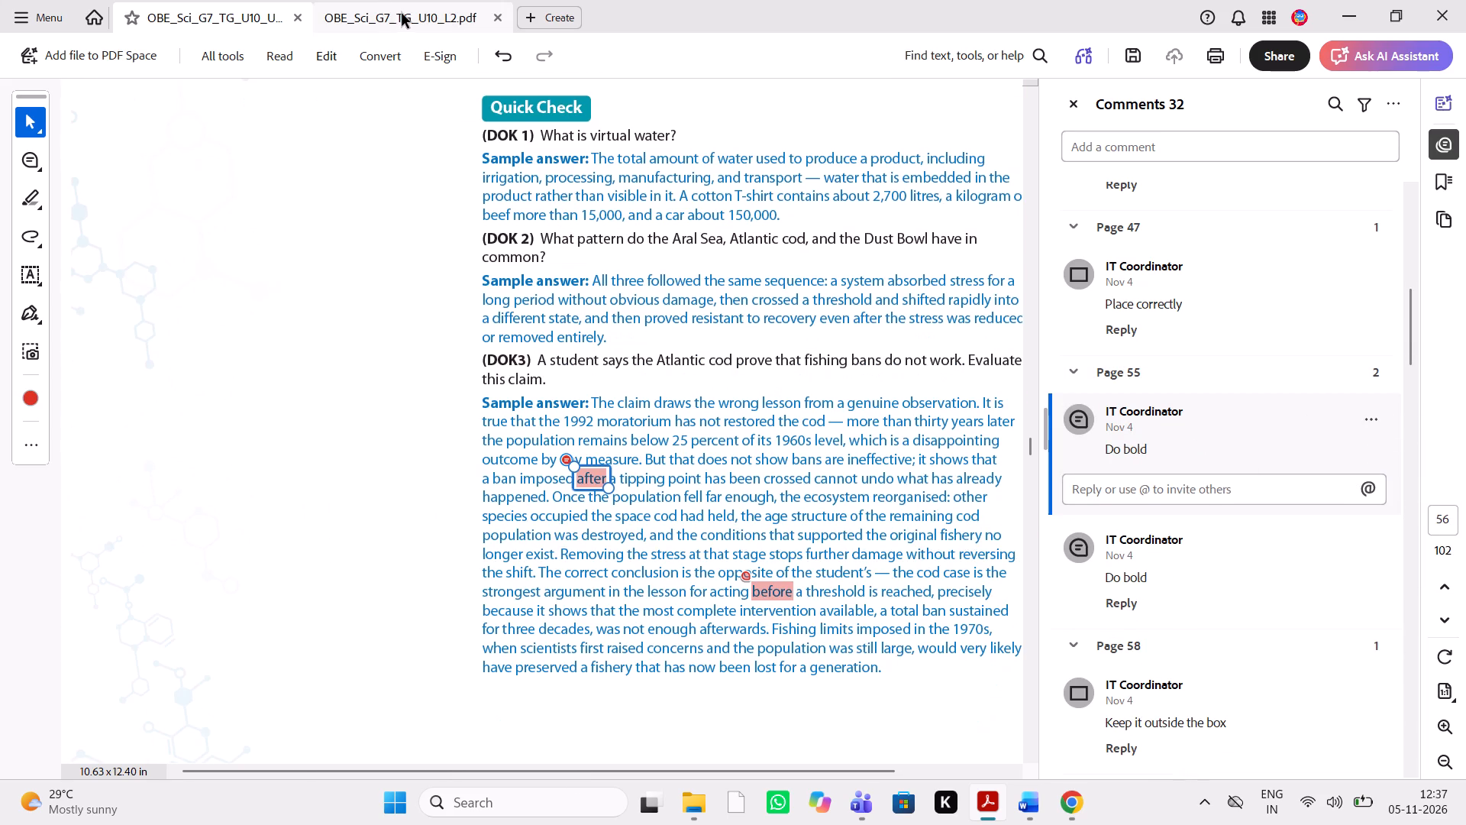
pyautogui.click(402, 14)
pyautogui.scroll(-6, 542, 309)
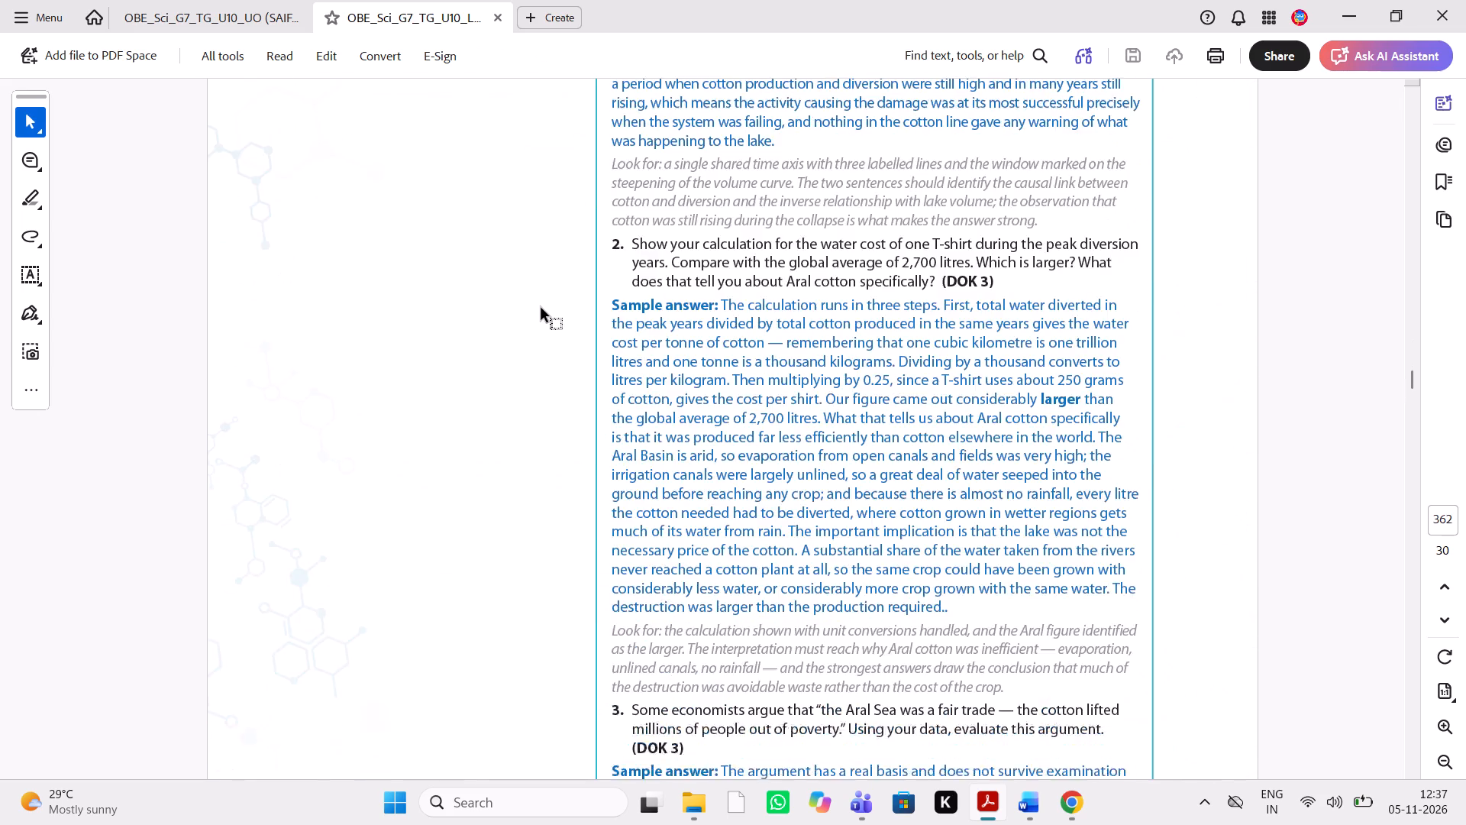
pyautogui.scroll(-11, 542, 309)
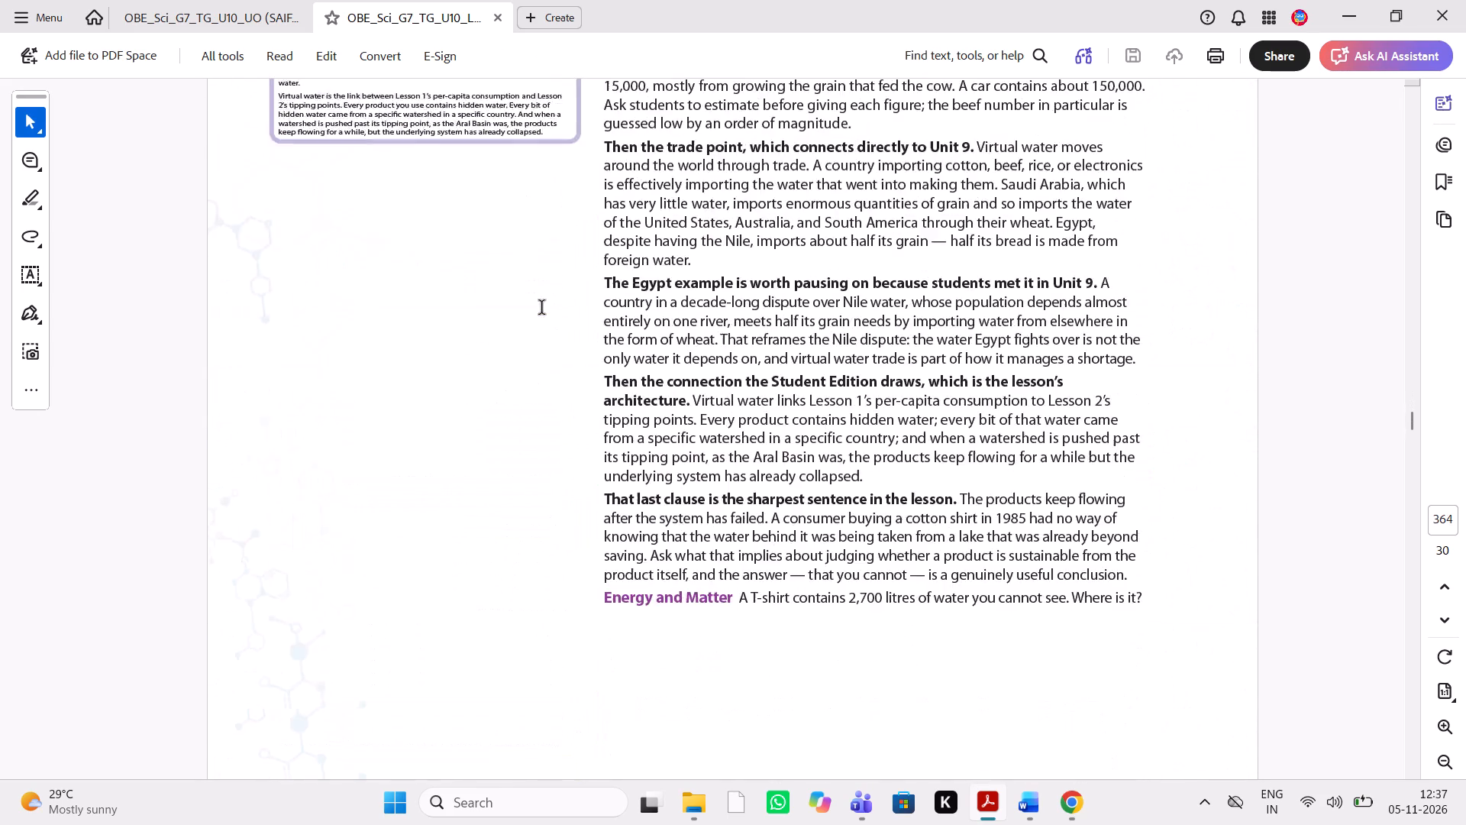
pyautogui.scroll(-11, 542, 309)
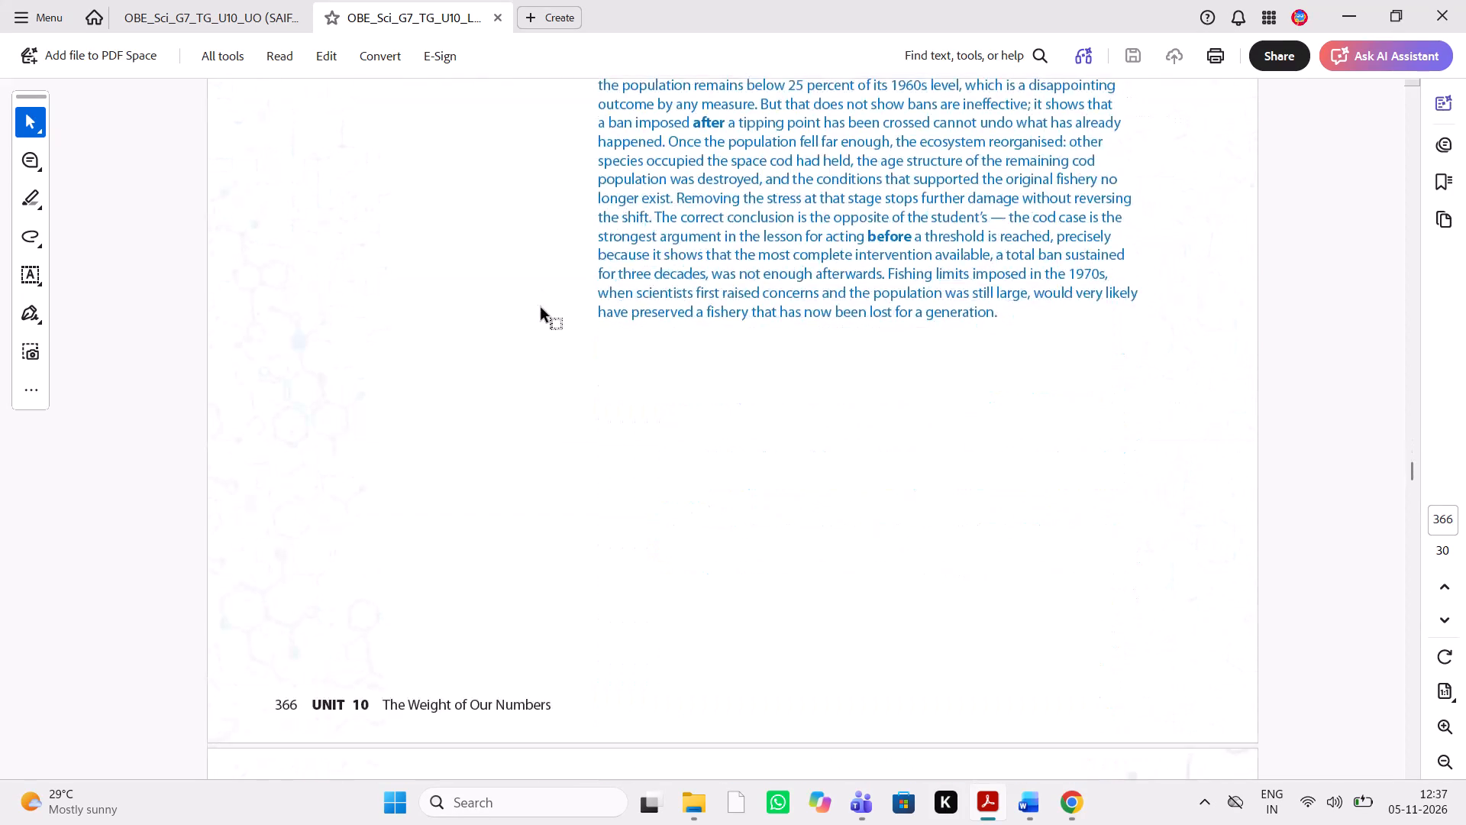
pyautogui.scroll(1, 542, 309)
pyautogui.scroll(-1, 542, 309)
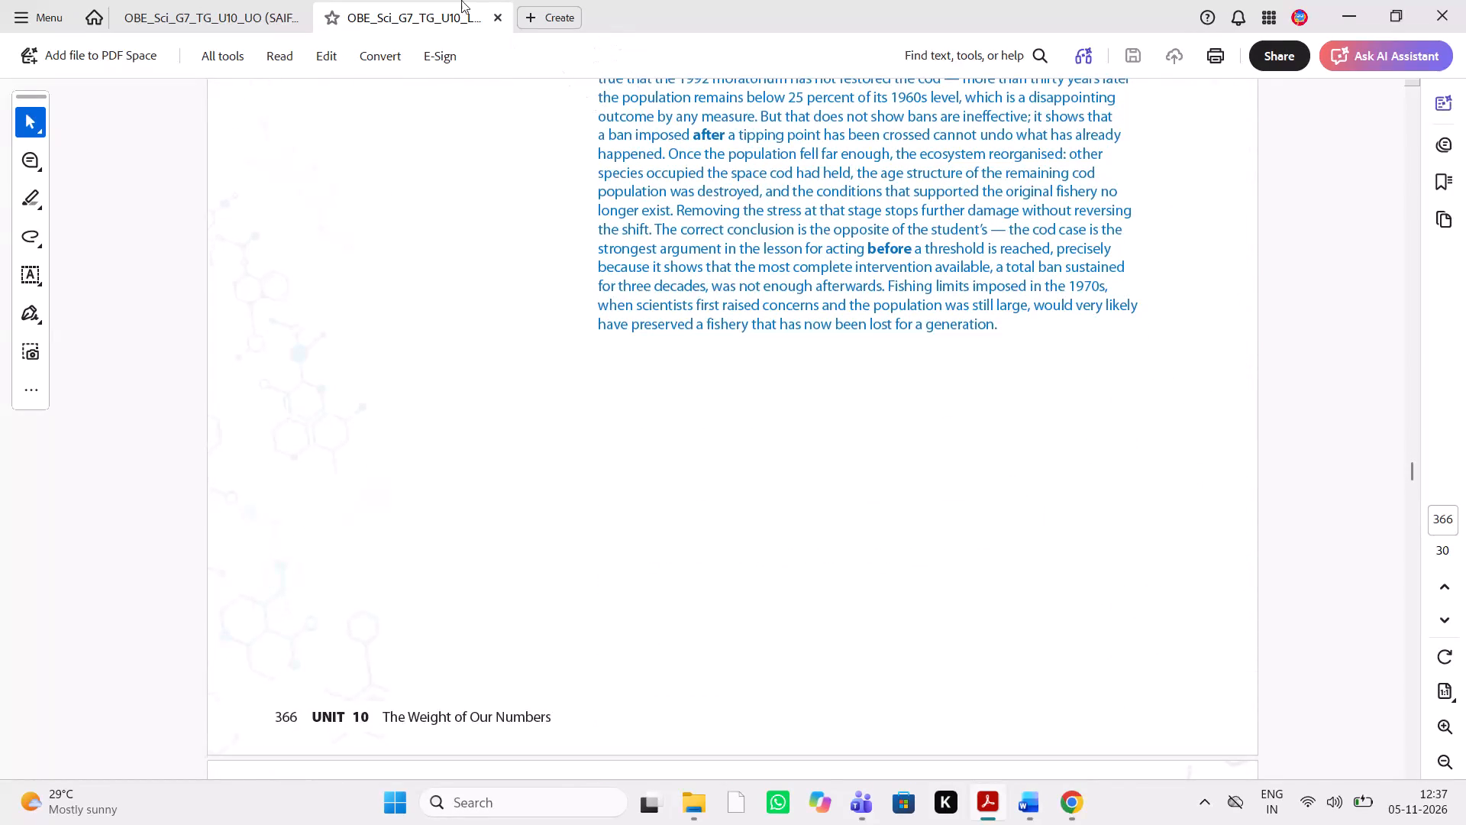
pyautogui.click(249, 18)
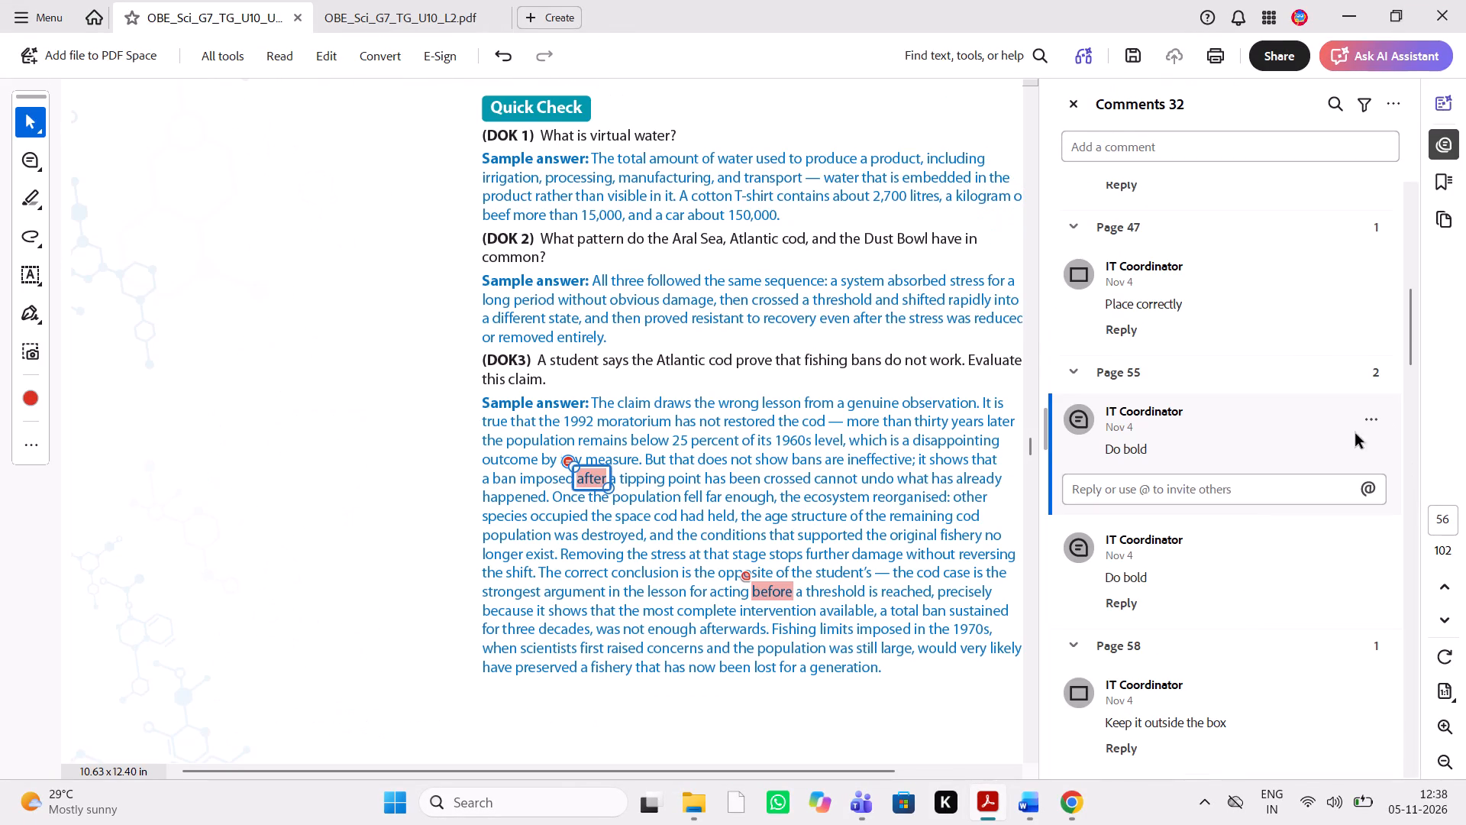
pyautogui.click(1375, 419)
pyautogui.click(1359, 496)
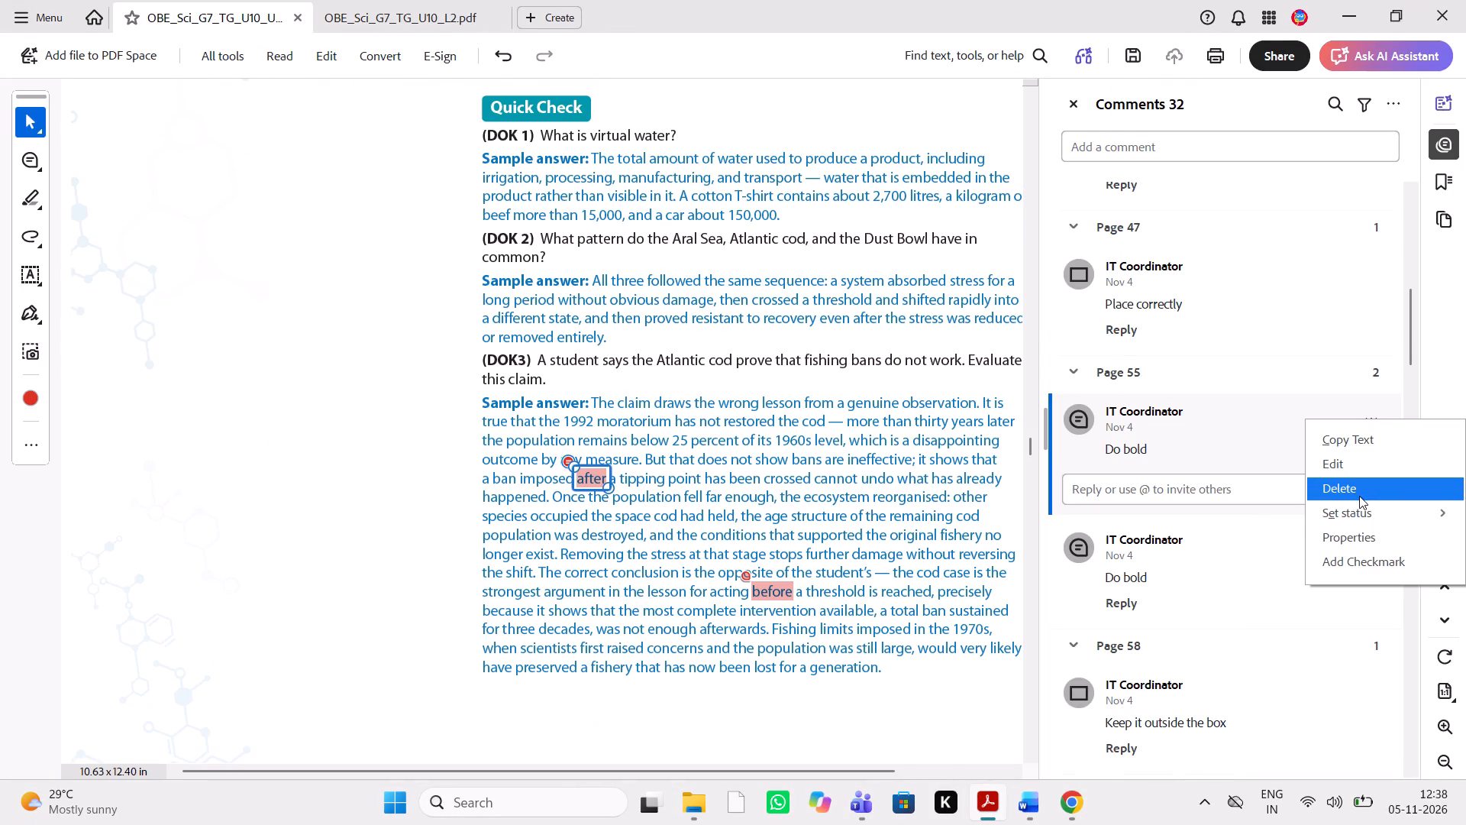
pyautogui.click(1377, 418)
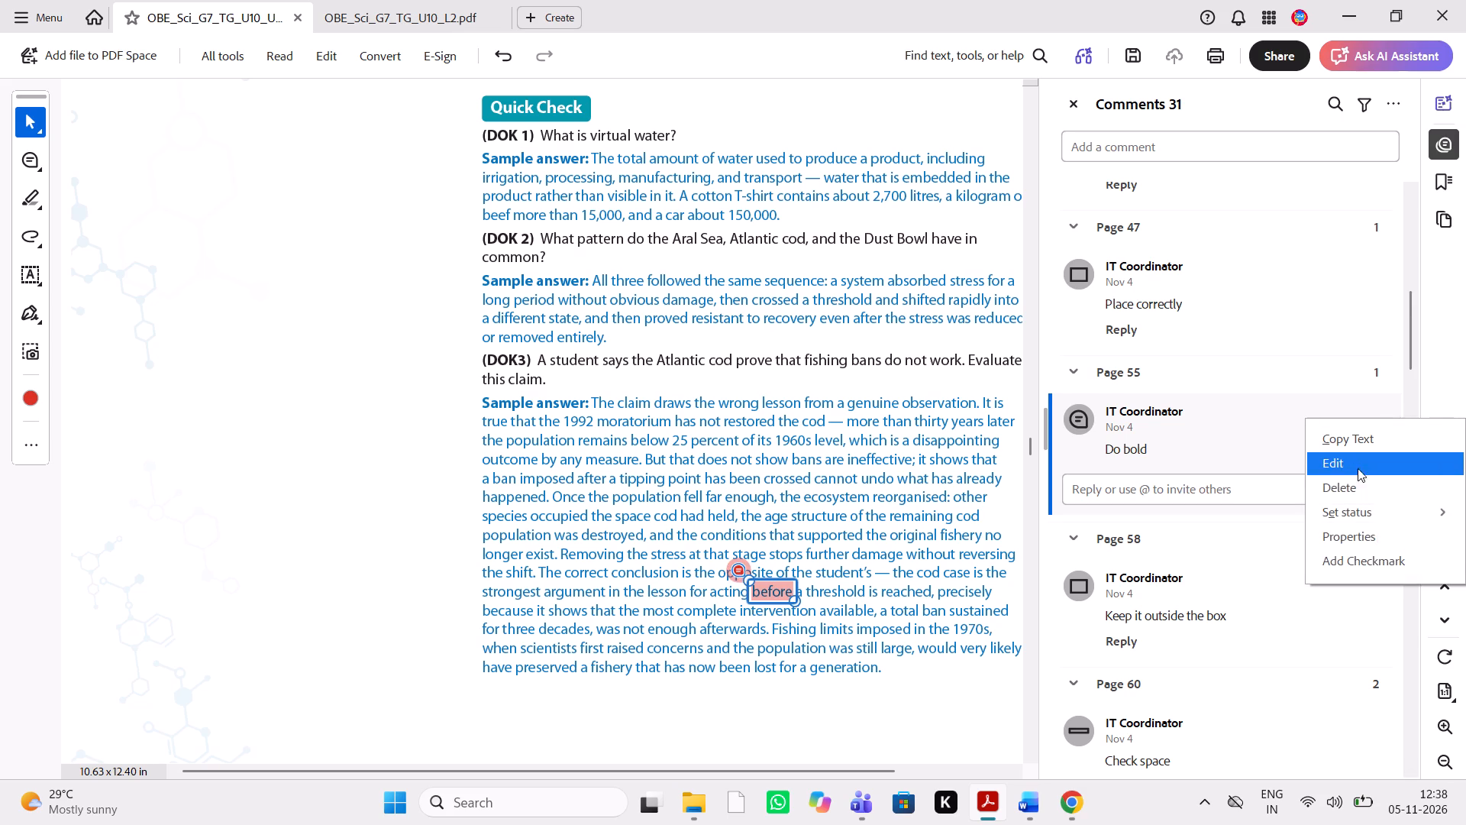
pyautogui.click(1357, 484)
# Delete the page 58 "Keep it outside the box" comment on the Stability and Change prompt.
pyautogui.click(1199, 439)
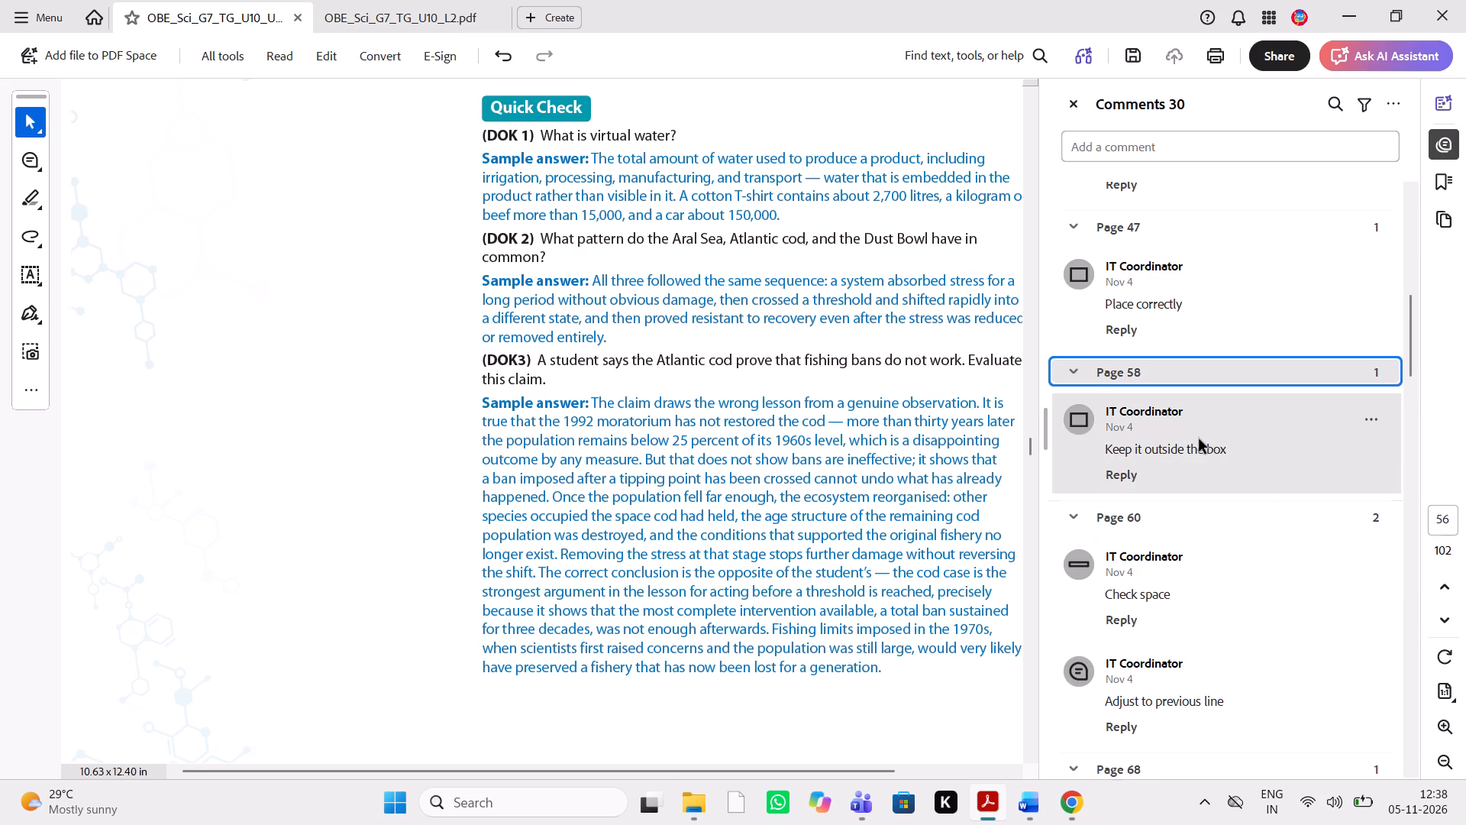
pyautogui.click(1368, 417)
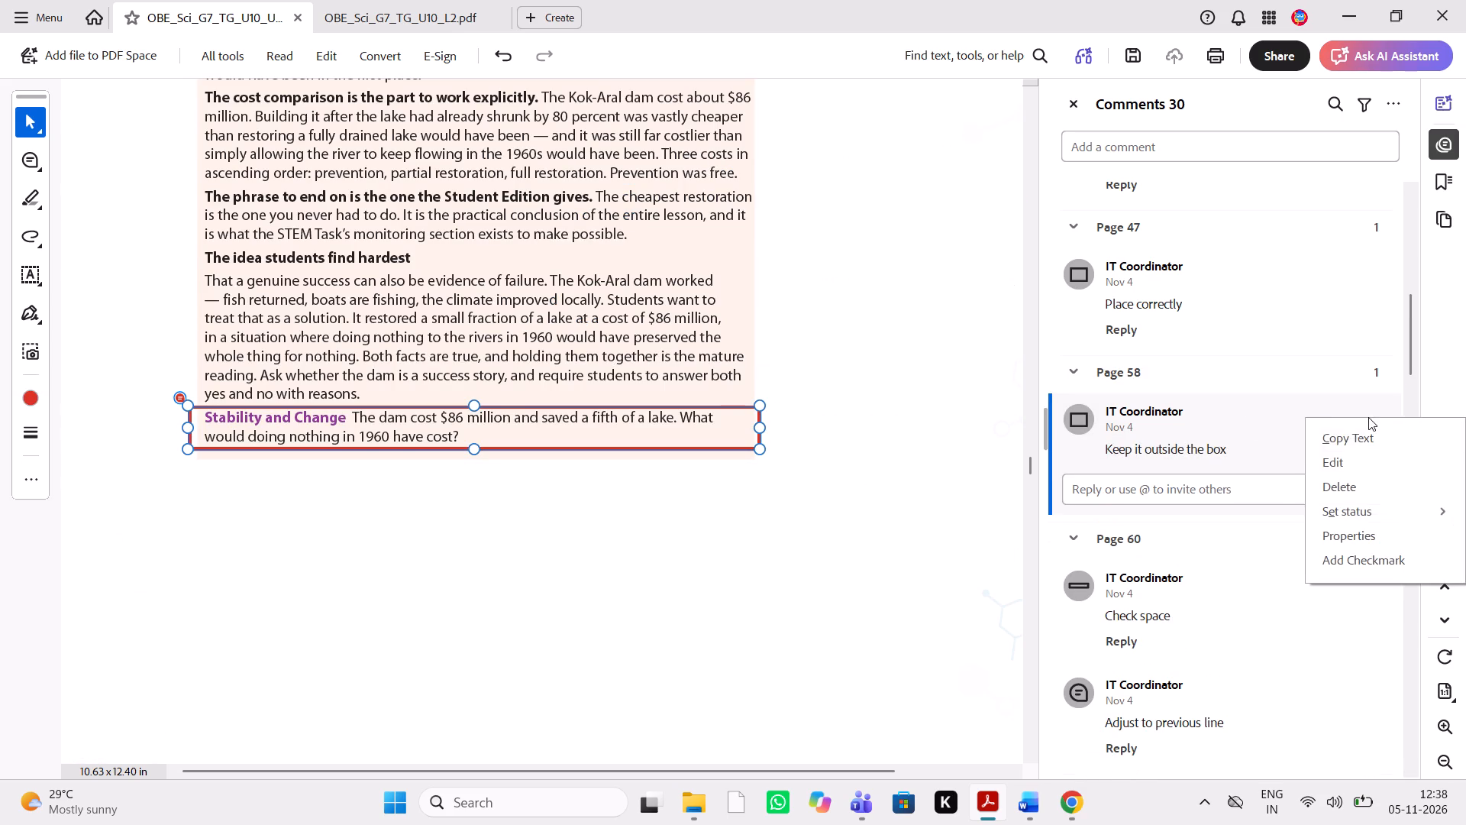
pyautogui.click(1356, 484)
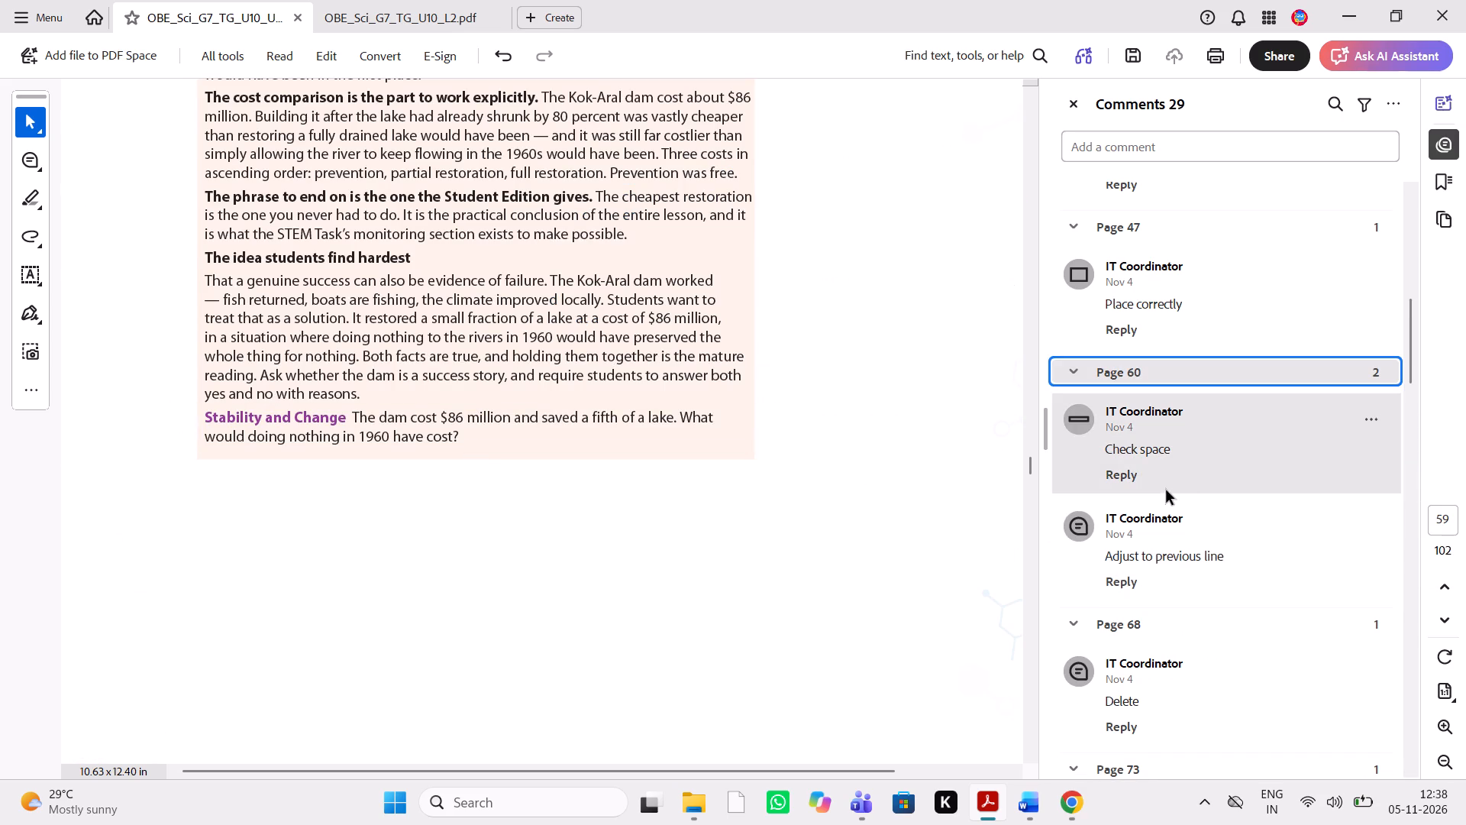
# Check the unit PDF's page 60 "Check space" and "Adjust to previous line" comments, looking up the "believe." line in the Lesson 2 PDF.
pyautogui.click(1230, 469)
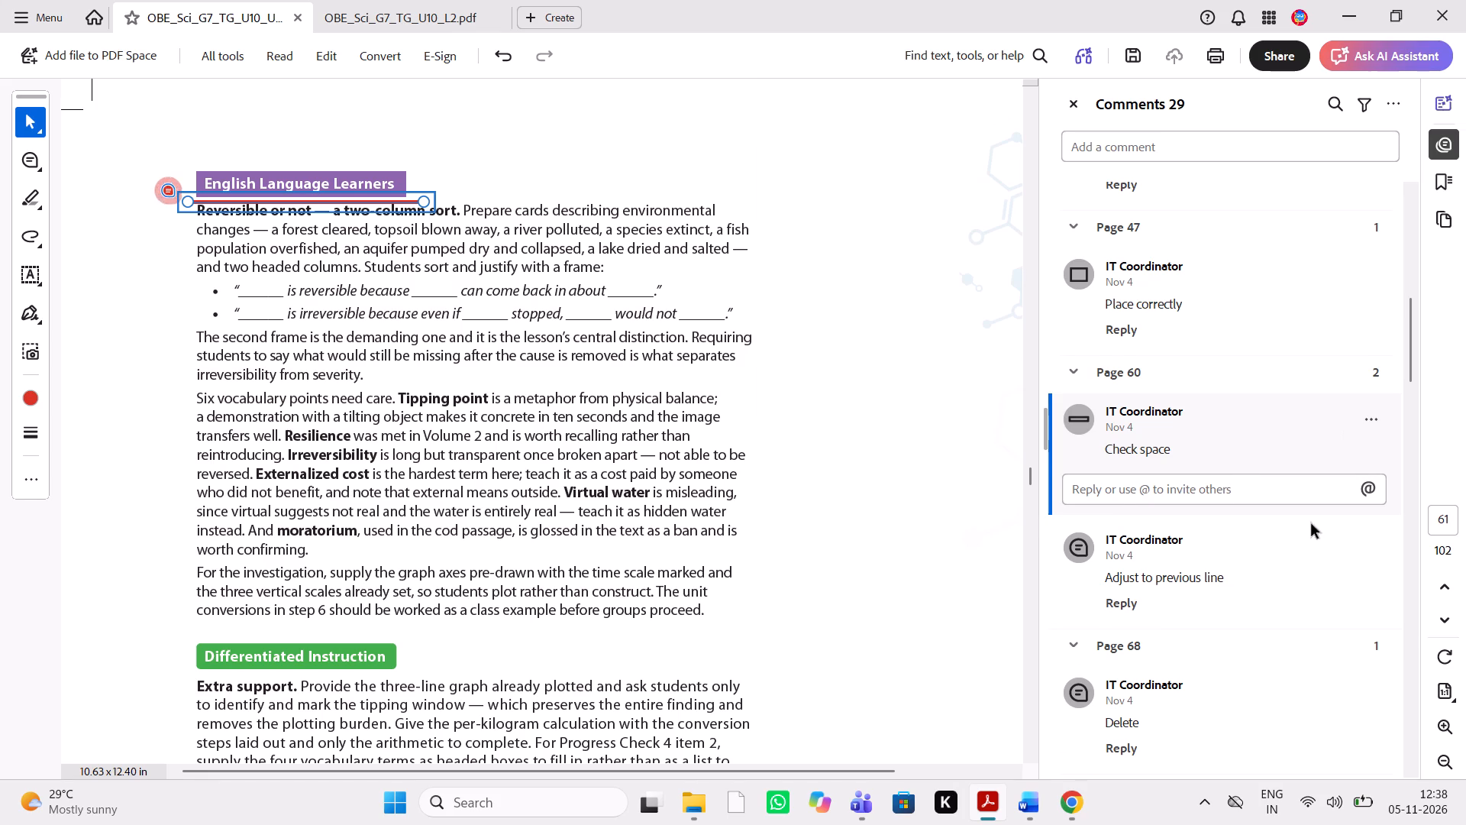
pyautogui.click(1215, 587)
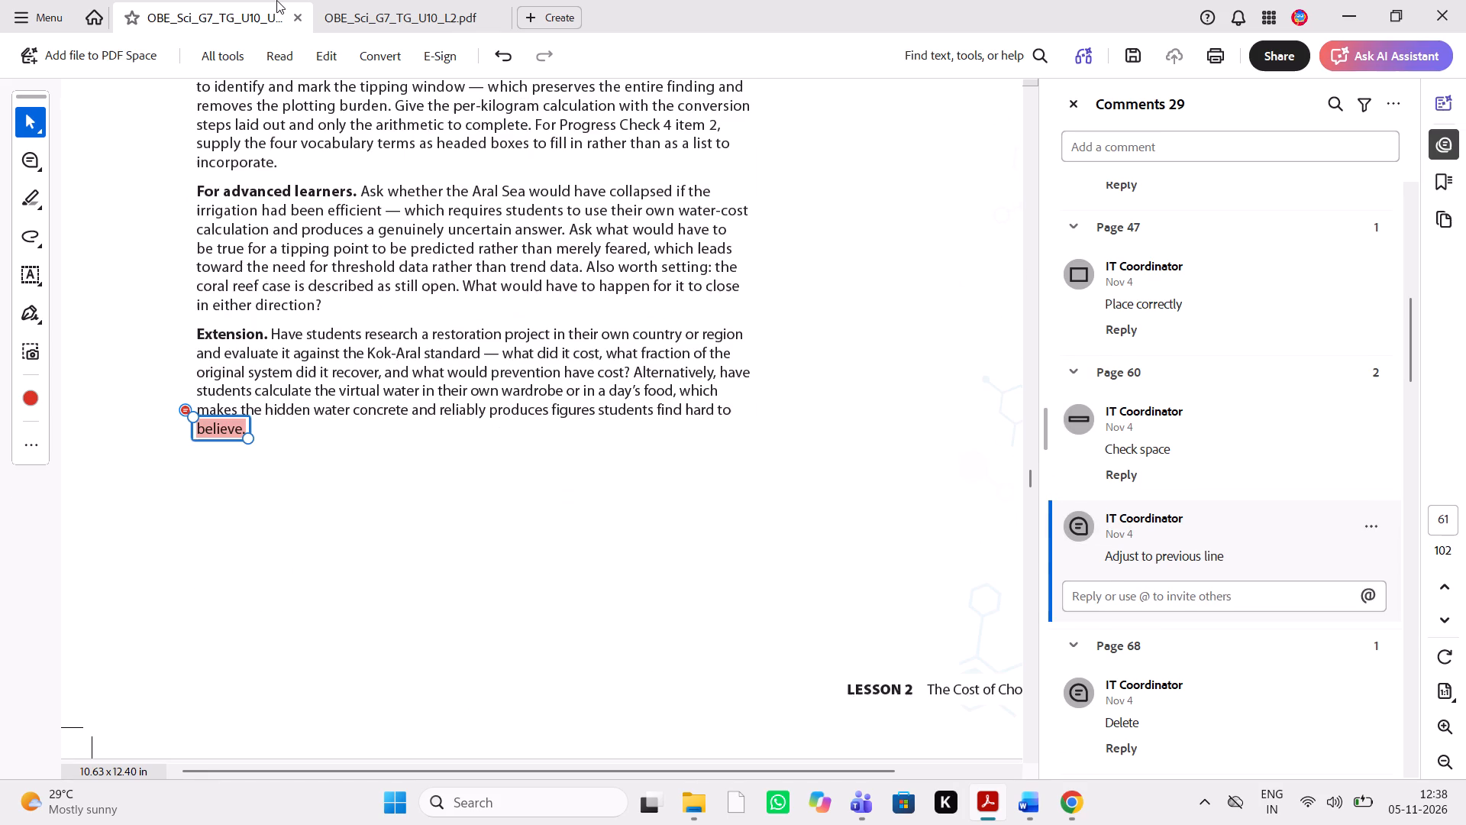
pyautogui.click(415, 1)
pyautogui.click(414, 11)
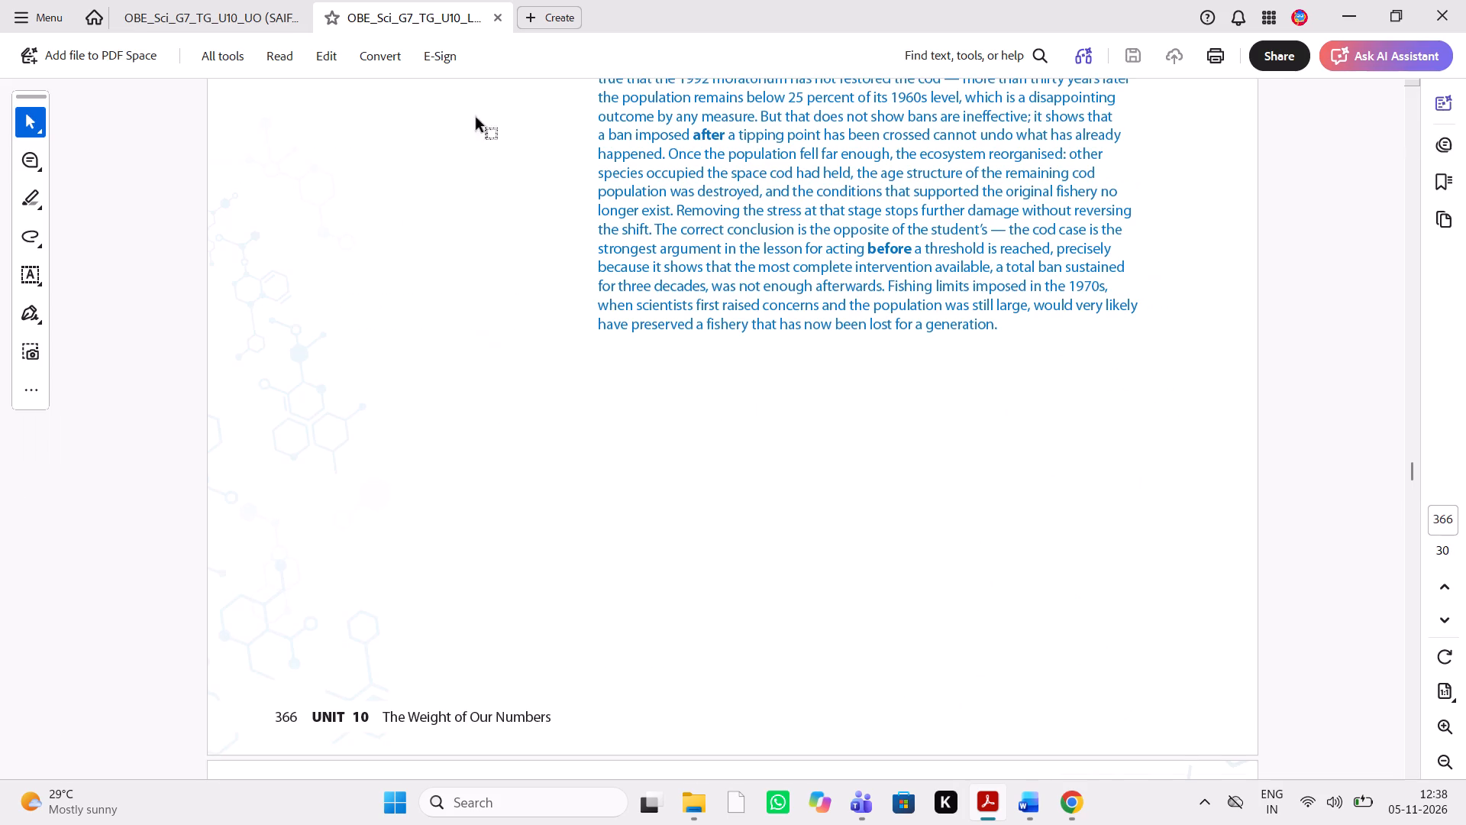
pyautogui.scroll(-12, 496, 335)
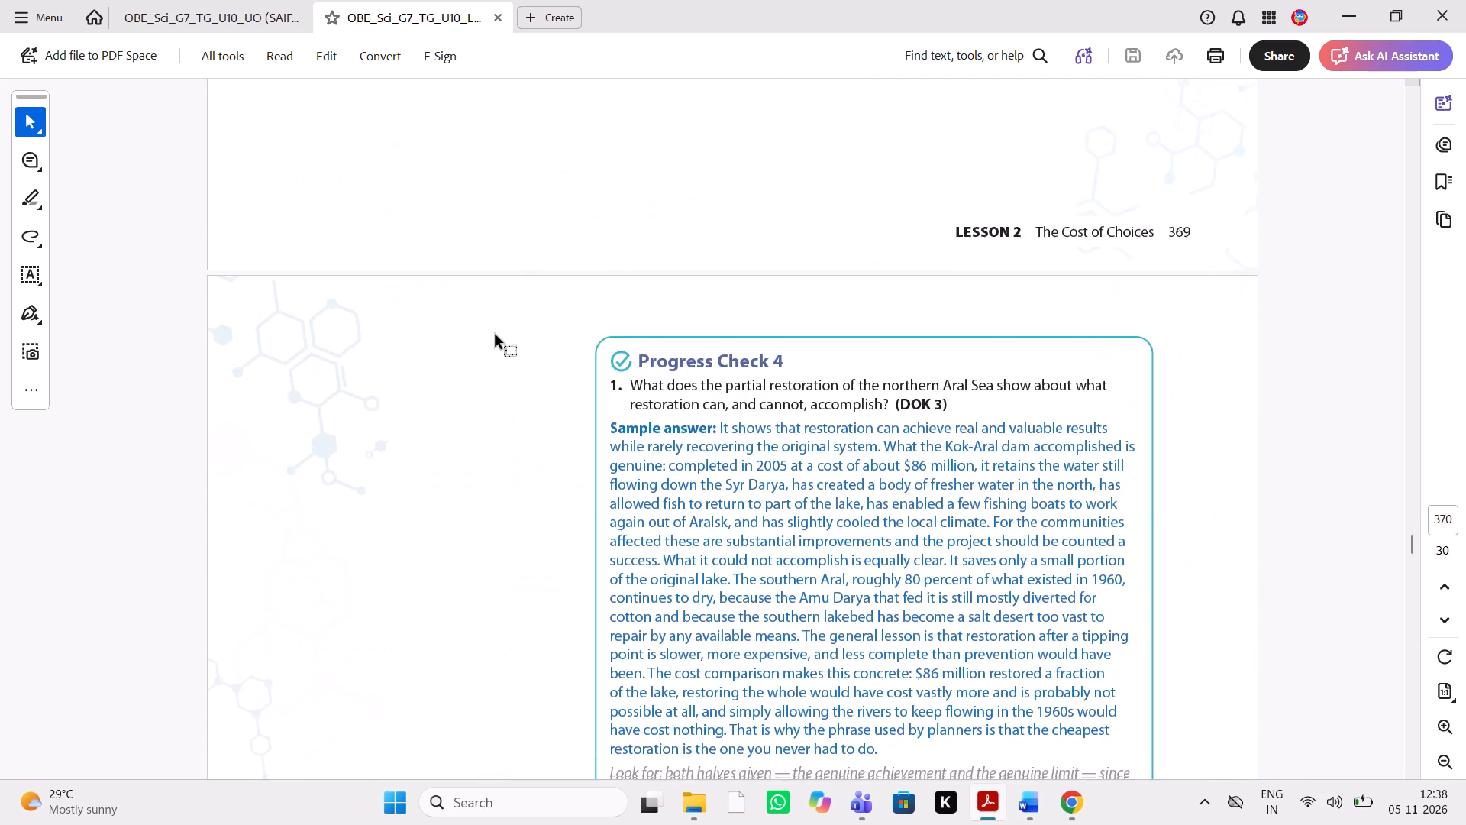
pyautogui.scroll(-11, 496, 335)
pyautogui.scroll(1, 496, 335)
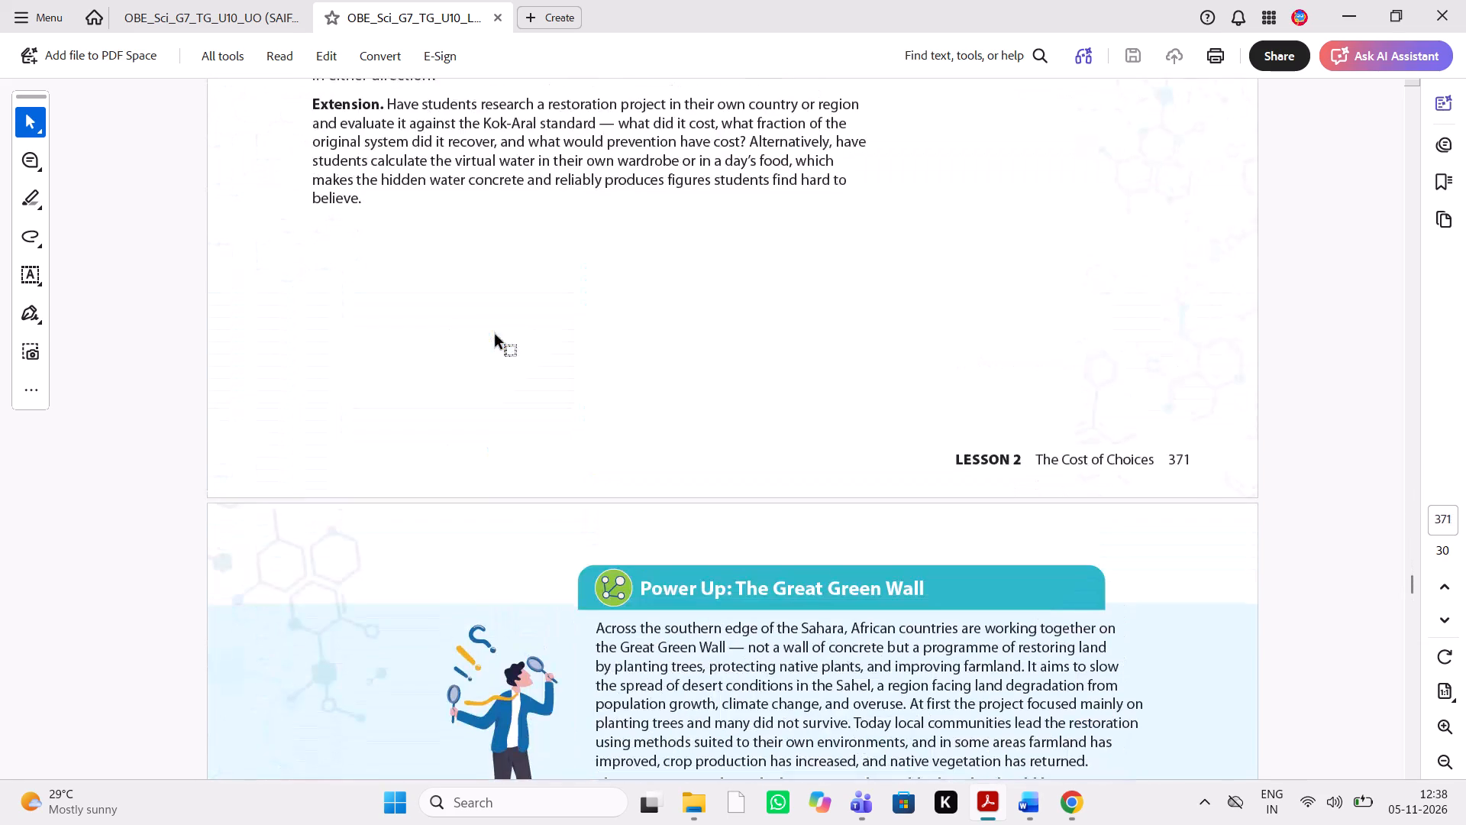
pyautogui.click(184, 4)
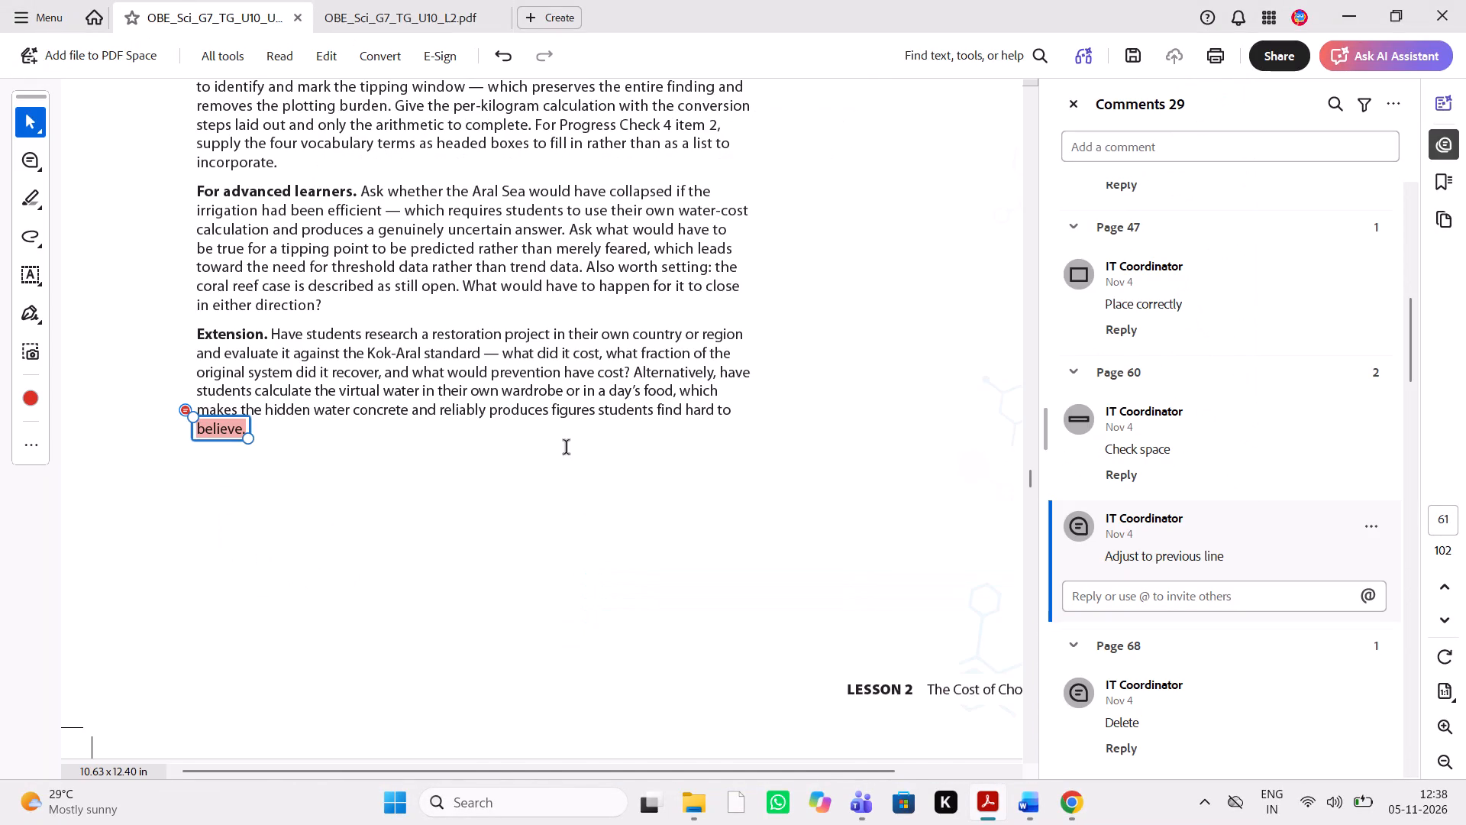
pyautogui.scroll(-3, 567, 448)
# Check the Reflection heading in the Lesson 2 PDF, close that file, and delete the unit PDF's page 68 "Delete" comment on "— Sample Discussion".
pyautogui.click(1147, 715)
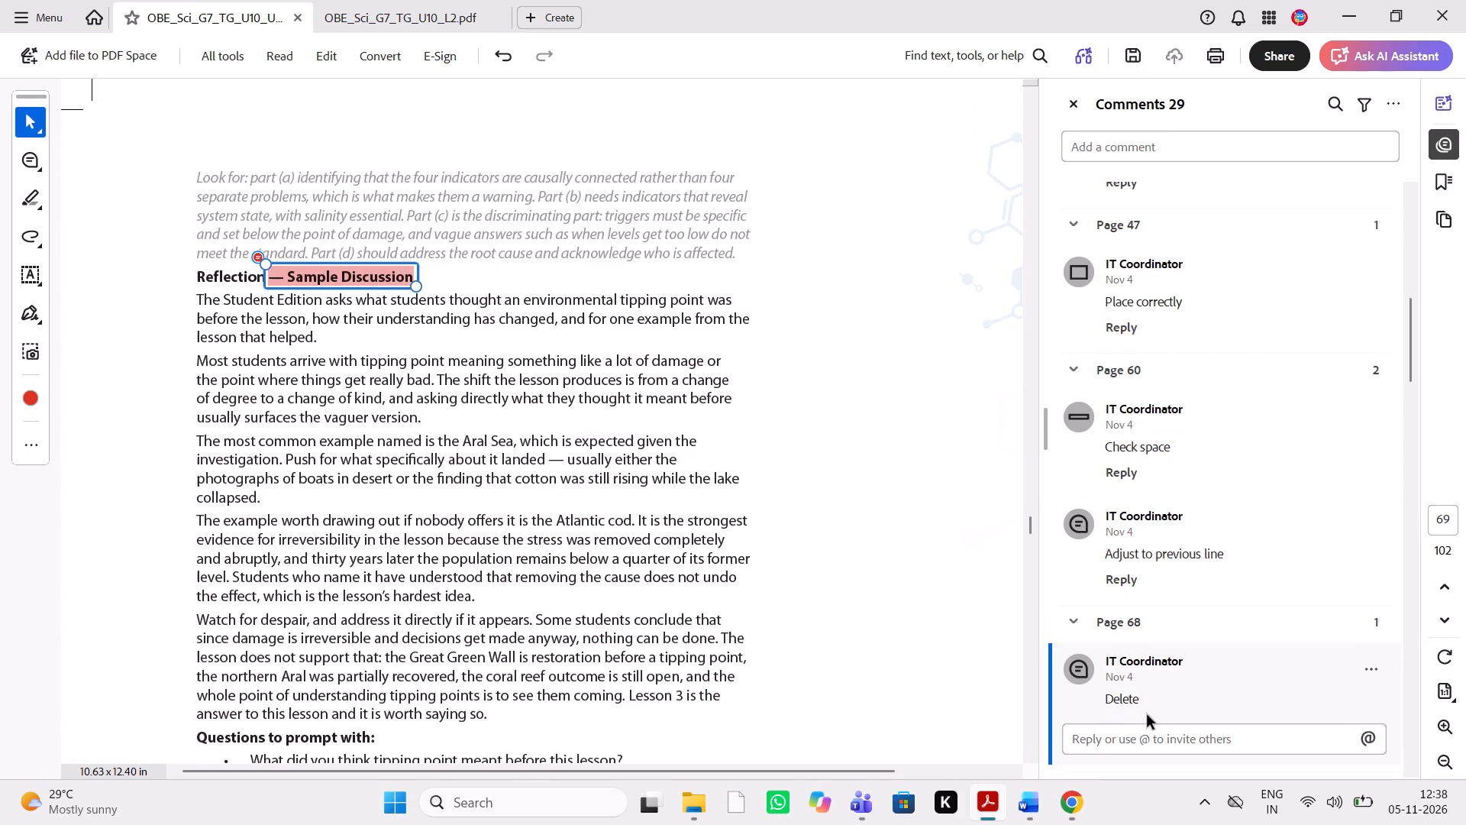
pyautogui.click(434, 18)
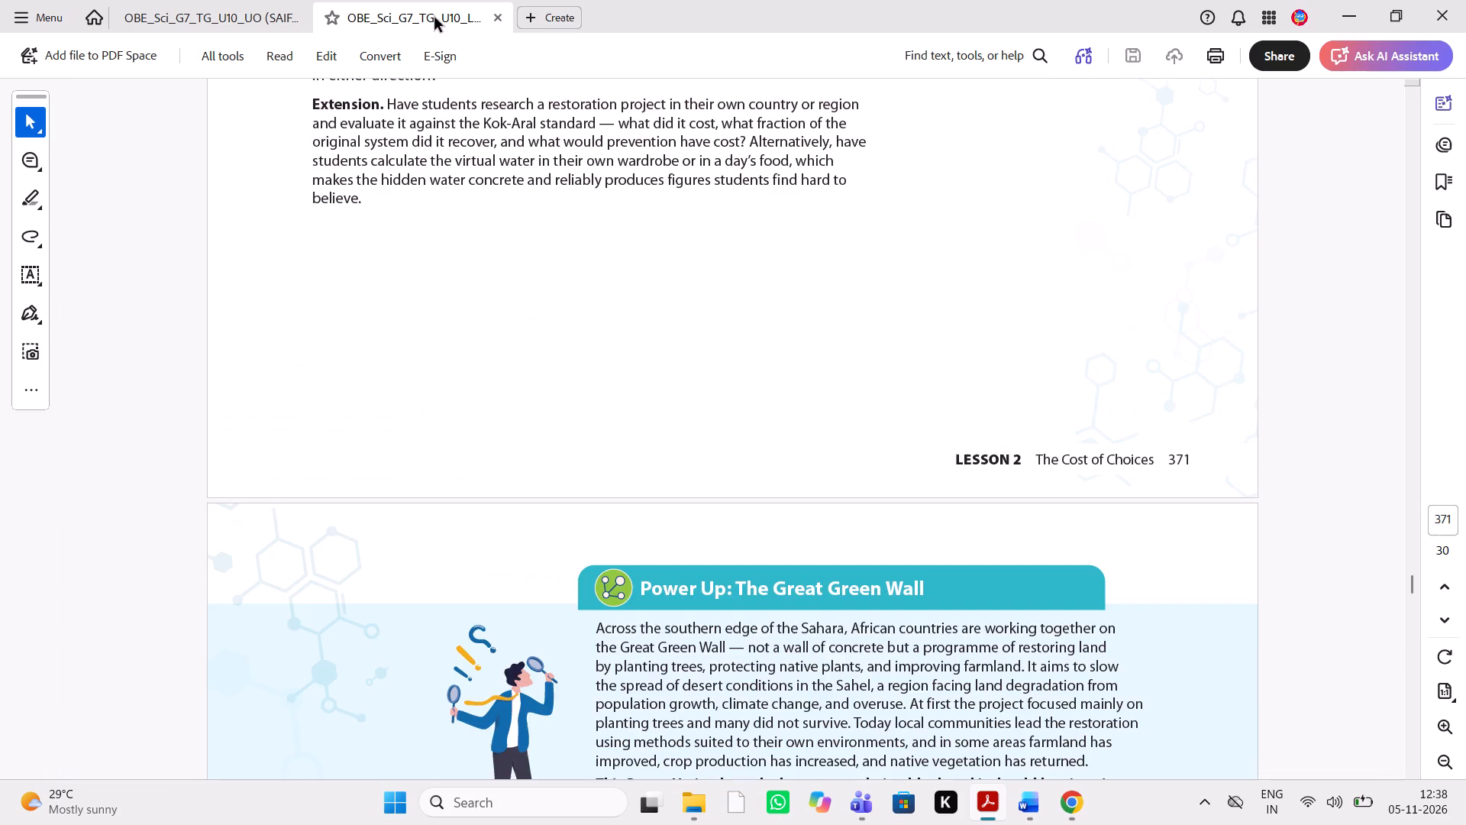
pyautogui.scroll(-20, 635, 436)
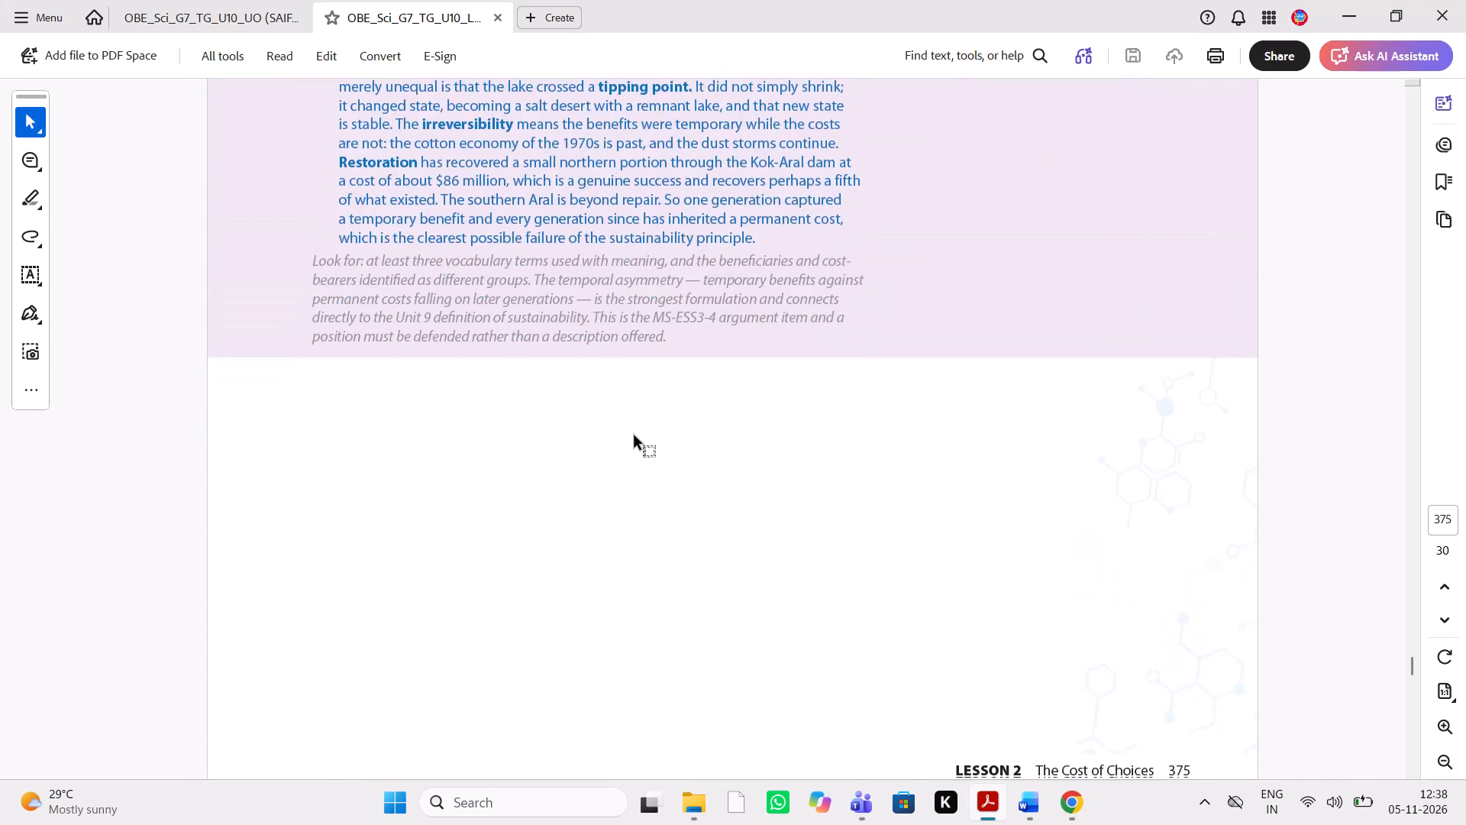
pyautogui.scroll(-20, 635, 436)
pyautogui.scroll(-5, 635, 436)
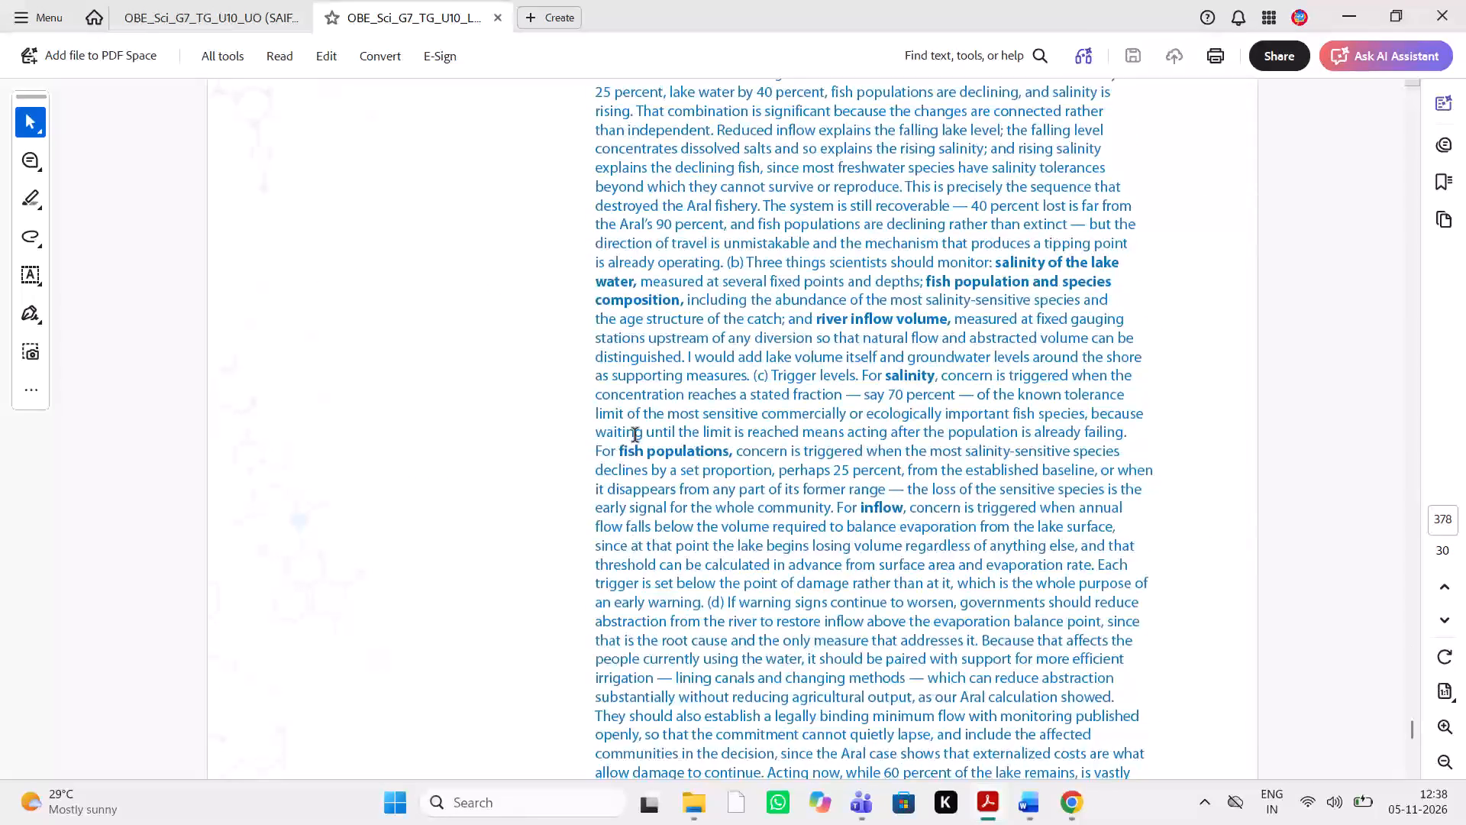
pyautogui.scroll(-3, 635, 436)
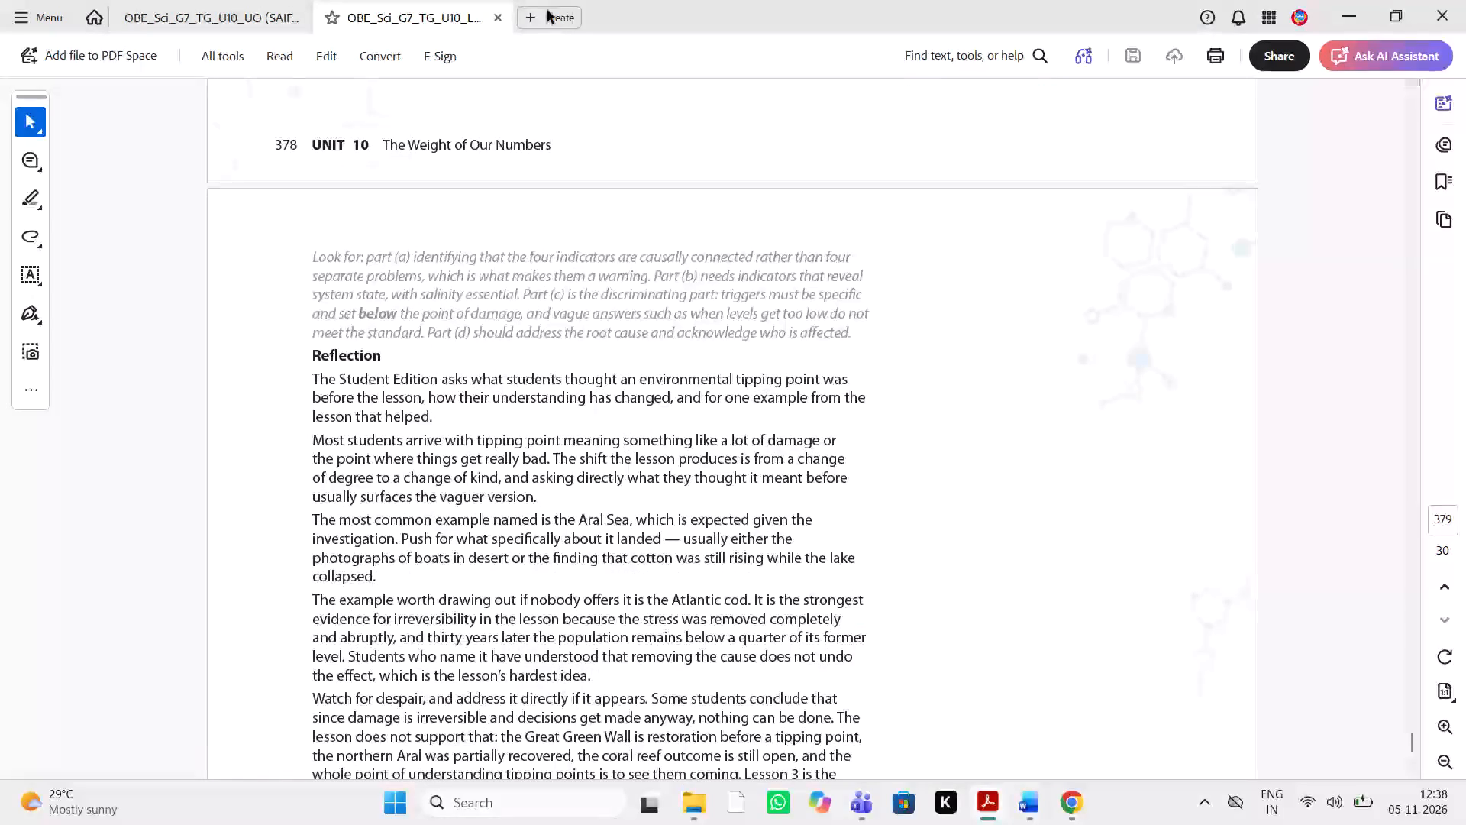
pyautogui.click(493, 15)
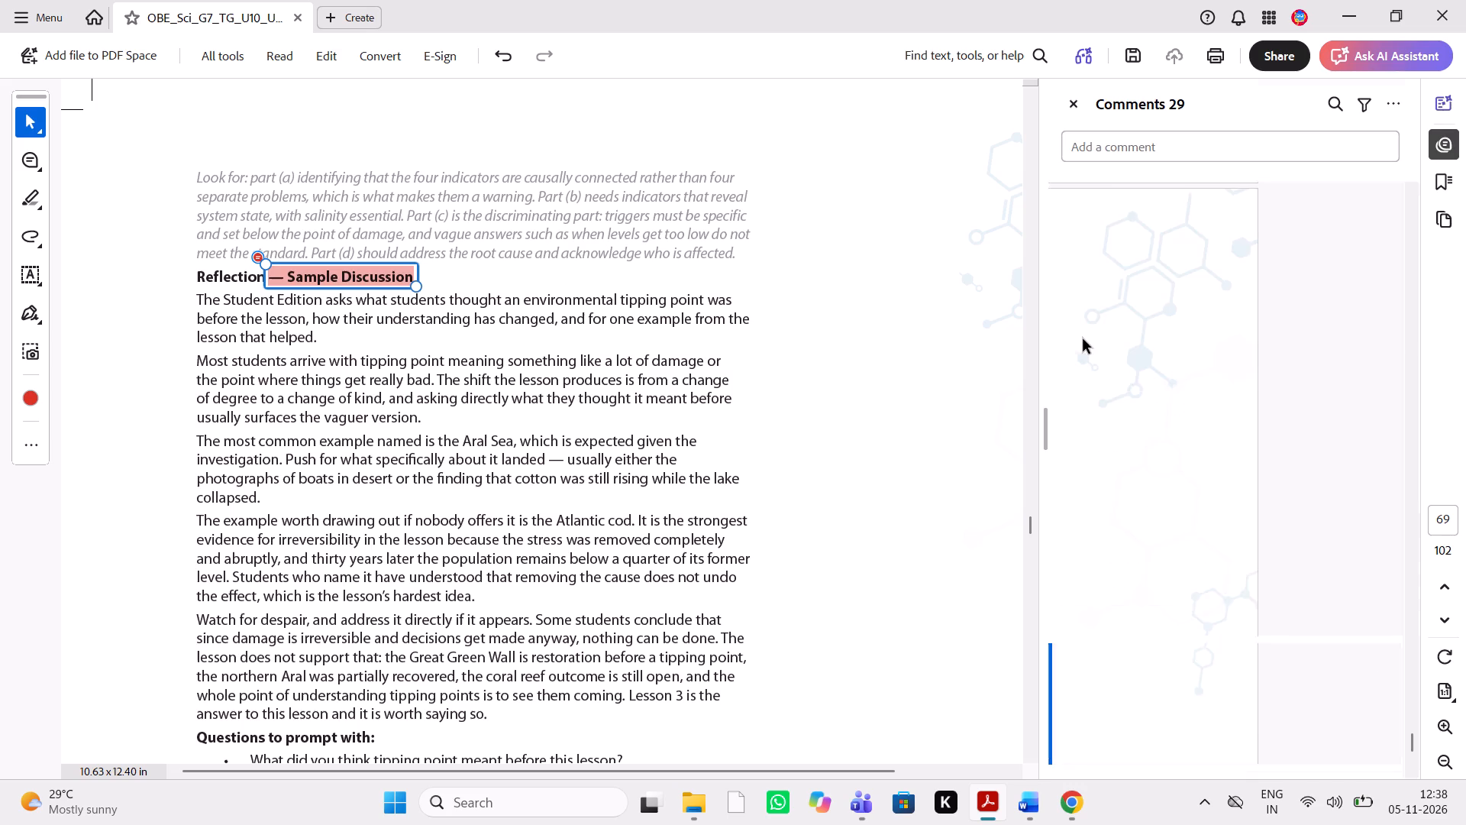
pyautogui.click(1377, 675)
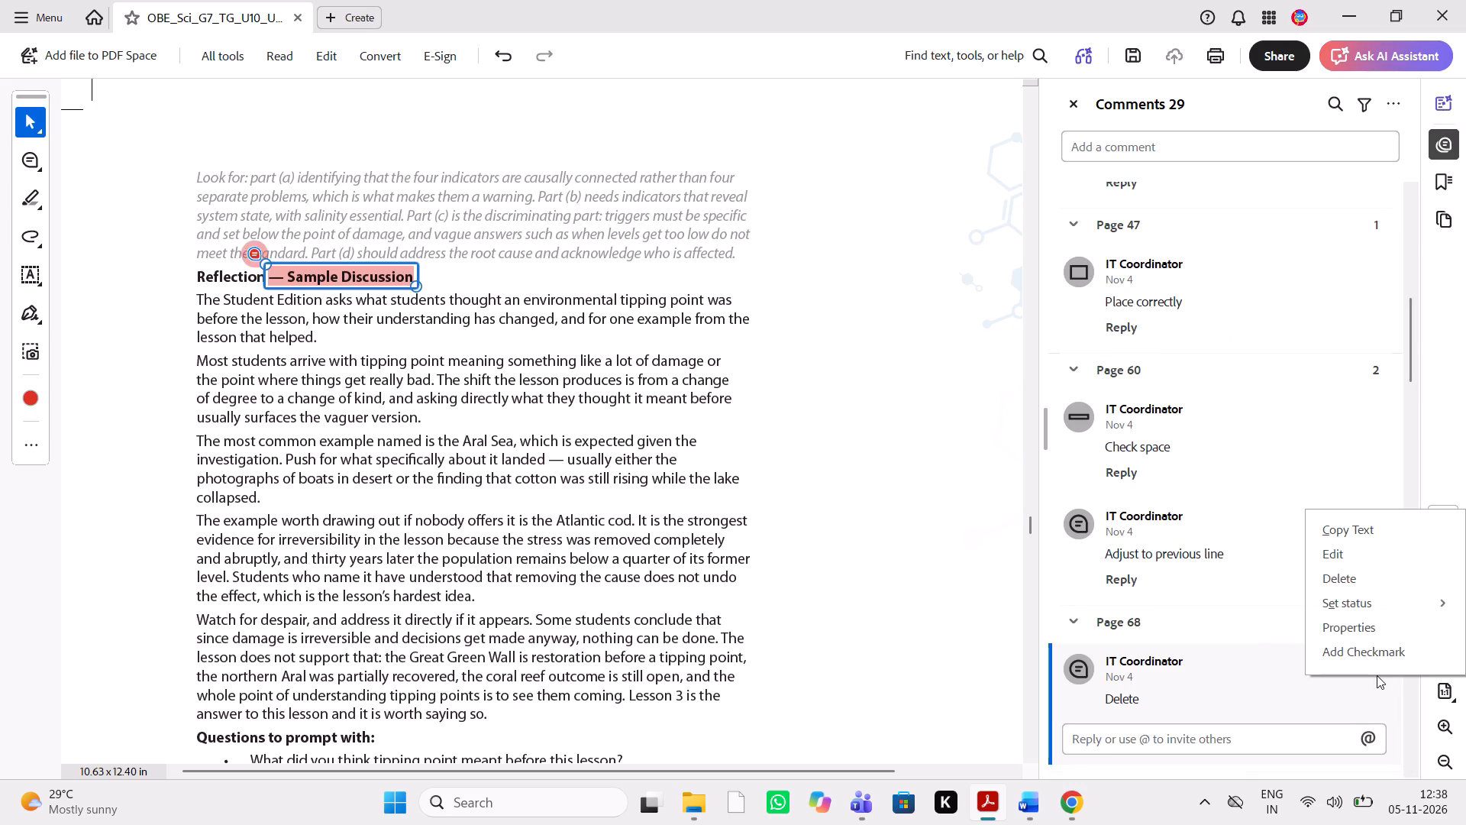
pyautogui.click(1381, 576)
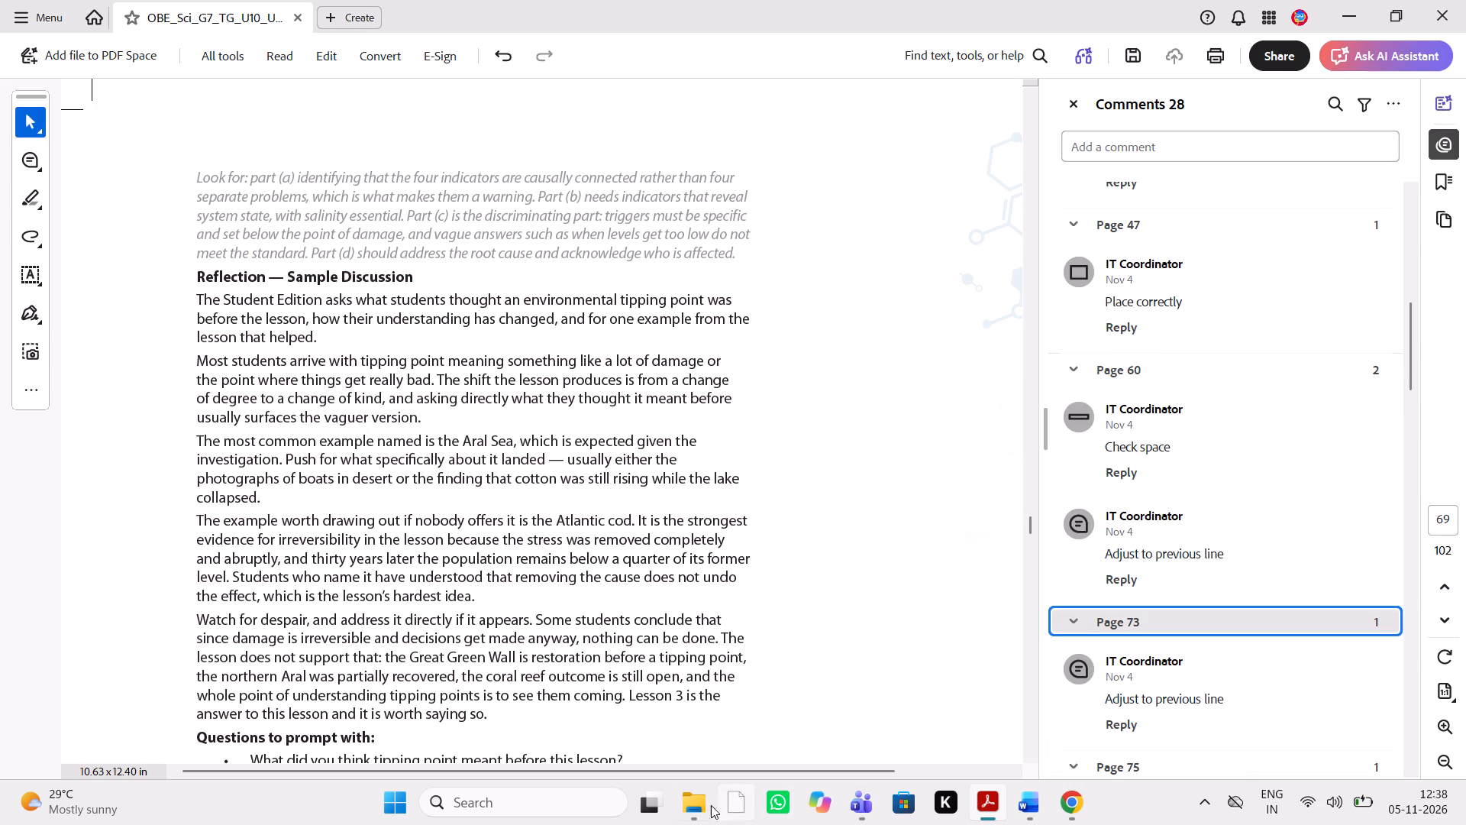
# Open the OBE_Sci_G7_TG_U10_L3 PDF from the Unit 10 Lesson 3 folder.
pyautogui.click(708, 805)
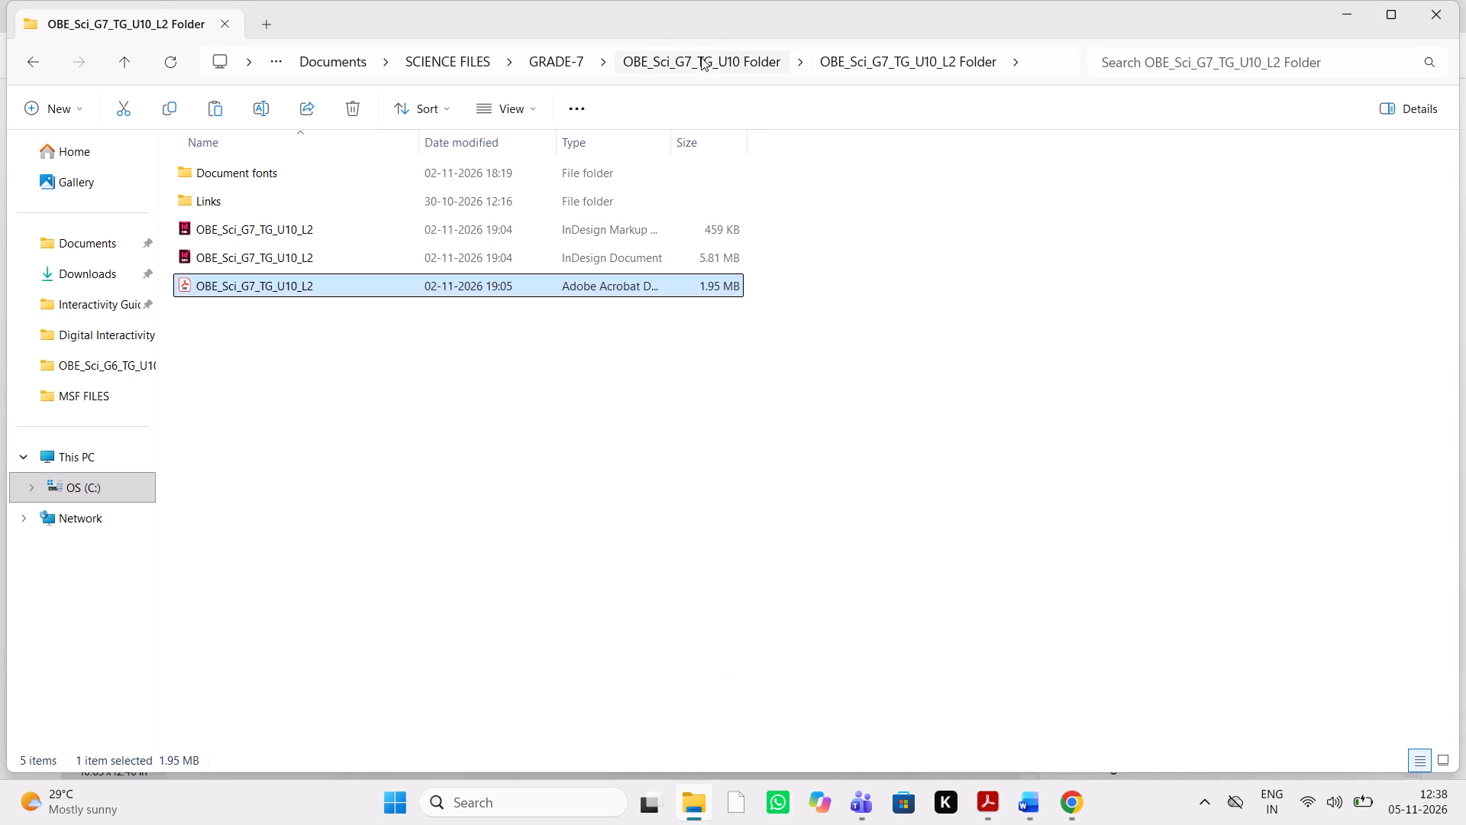
pyautogui.click(701, 57)
pyautogui.doubleClick(313, 223)
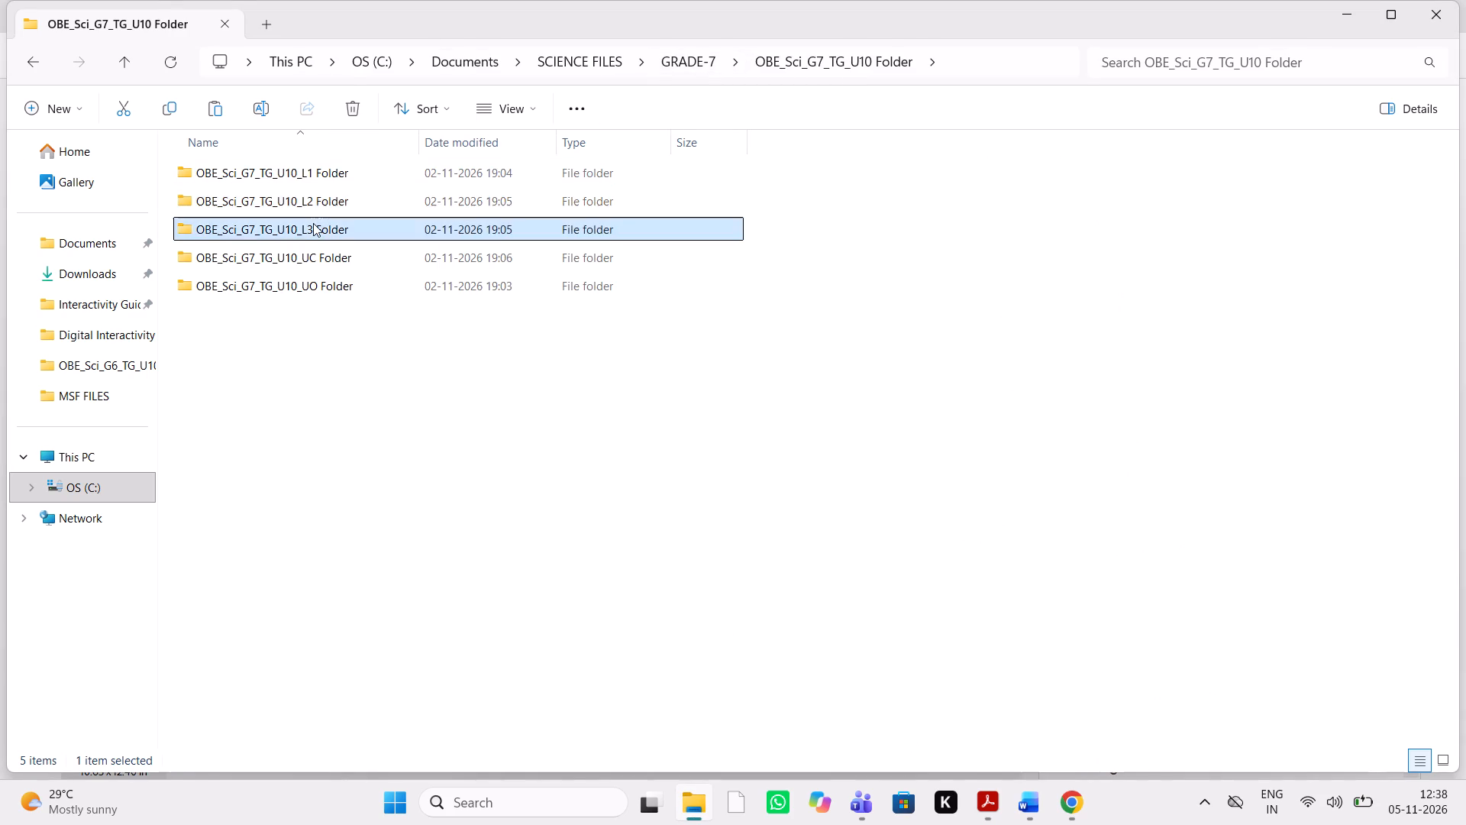
pyautogui.click(318, 293)
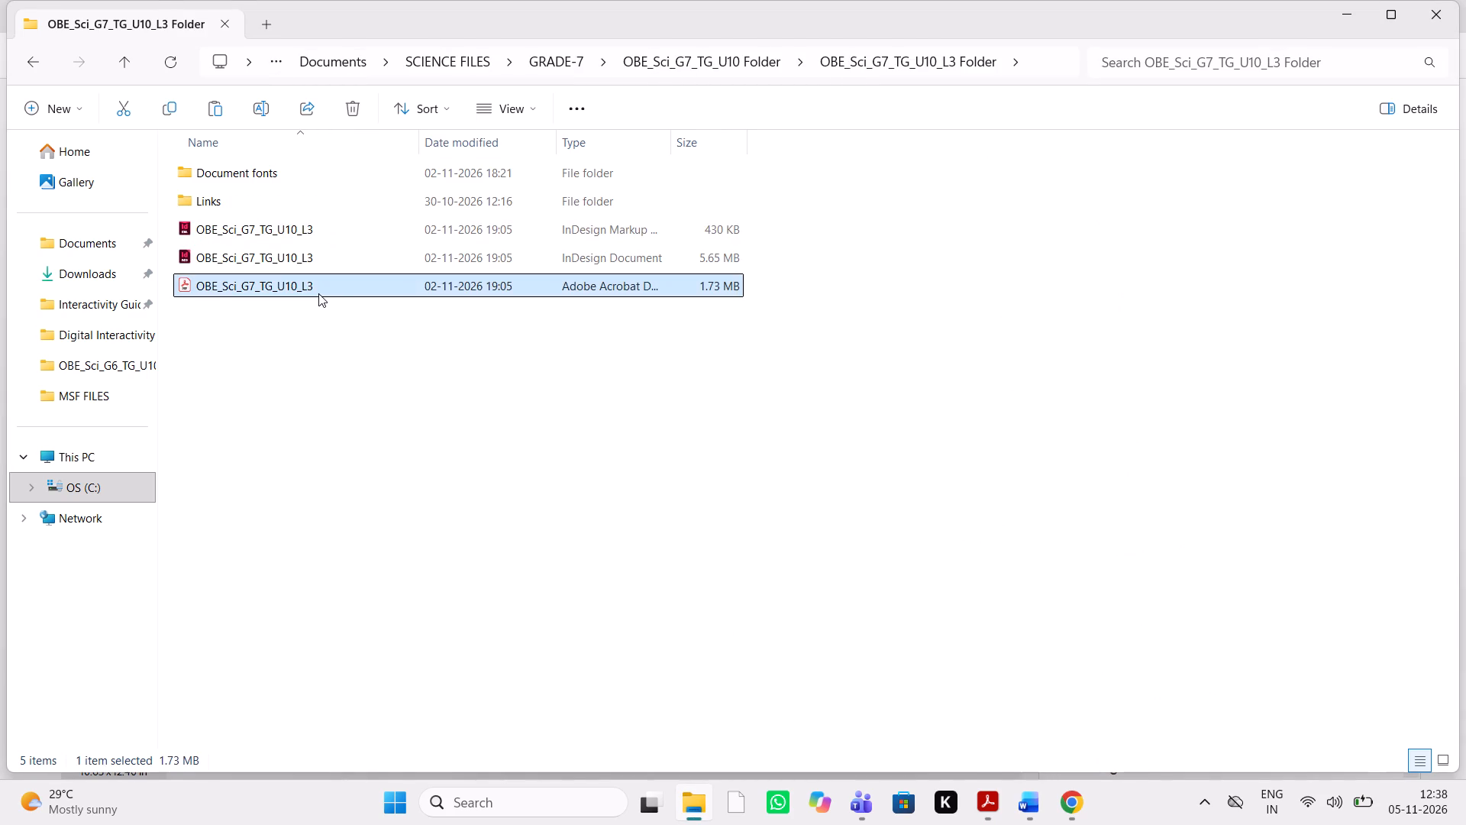
pyautogui.press('Return')
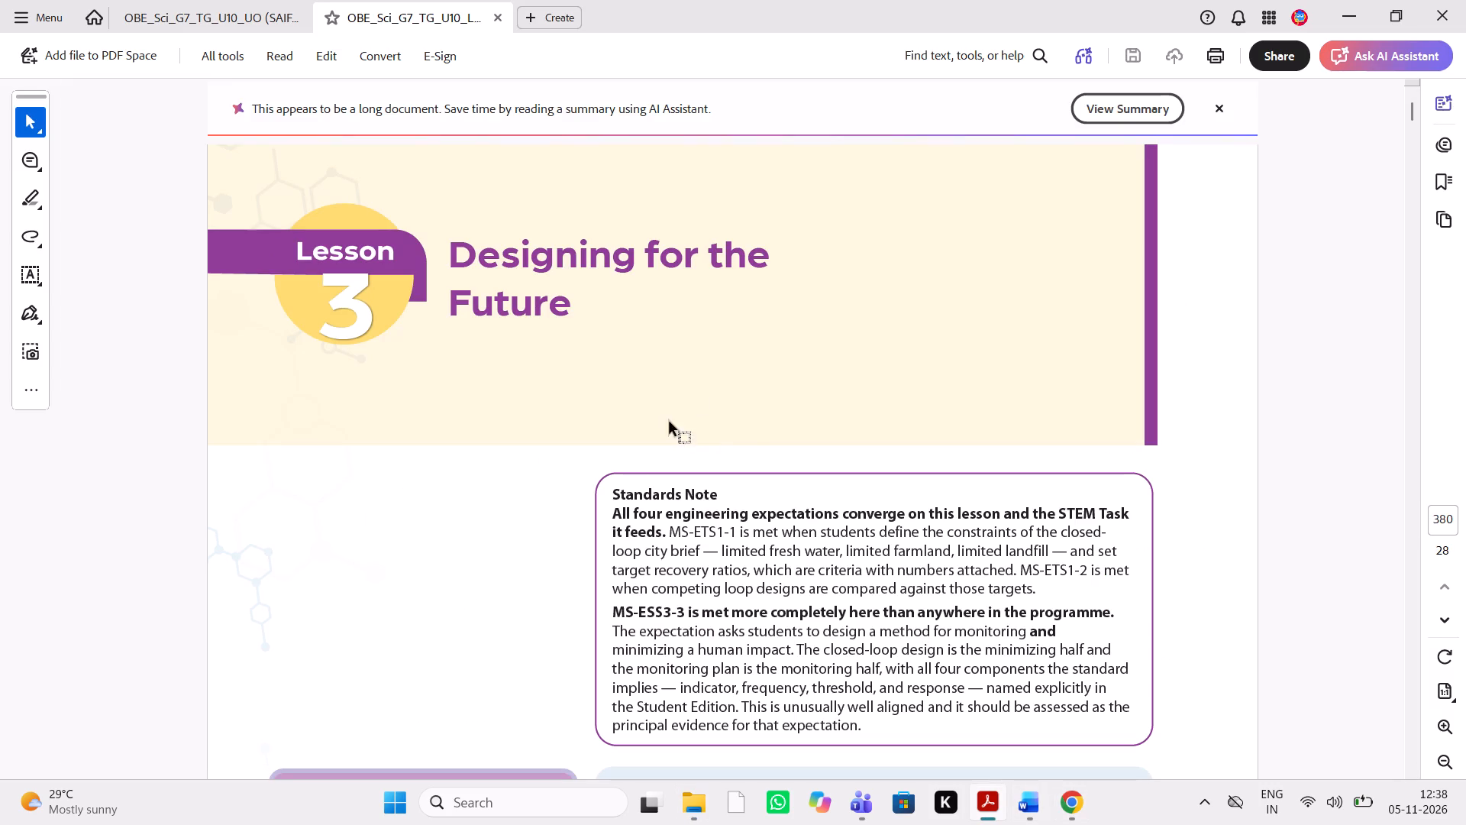
# Look over the Lesson 3 opening page in the unit PDF and revisit the two remaining page 60 comments.
pyautogui.click(257, 14)
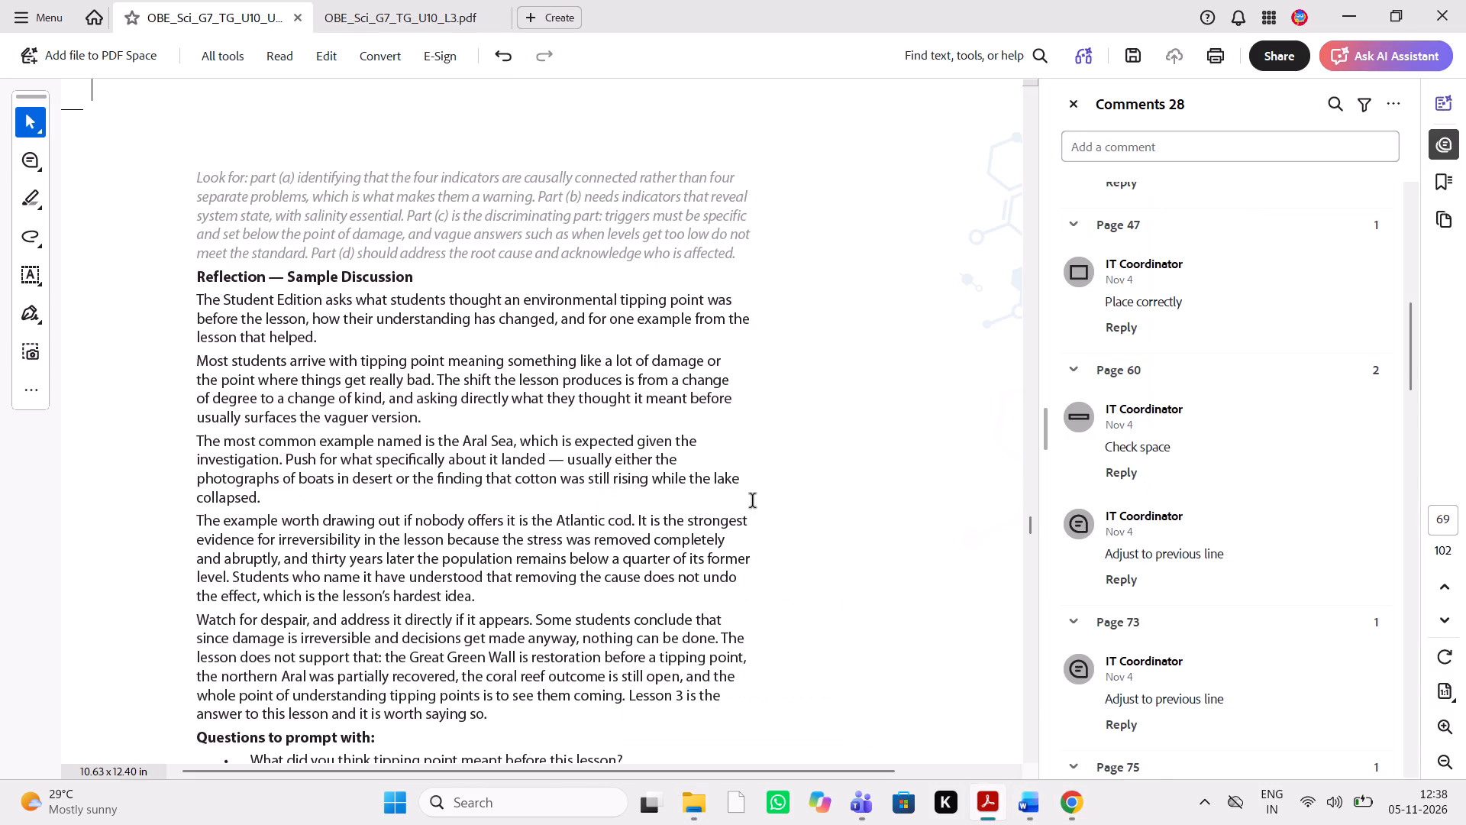
pyautogui.scroll(-2, 753, 502)
pyautogui.scroll(-4, 712, 568)
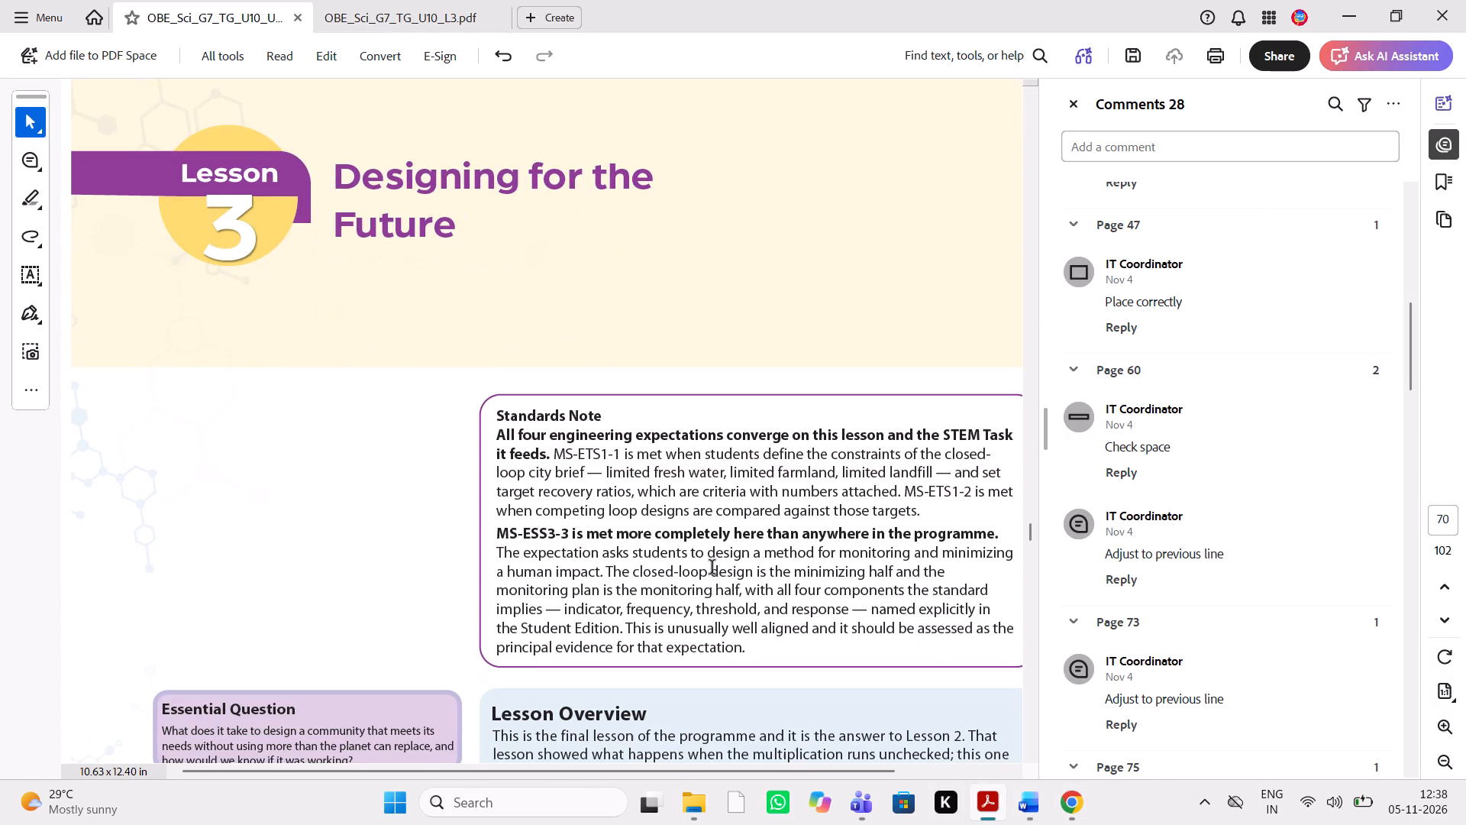
pyautogui.click(1116, 420)
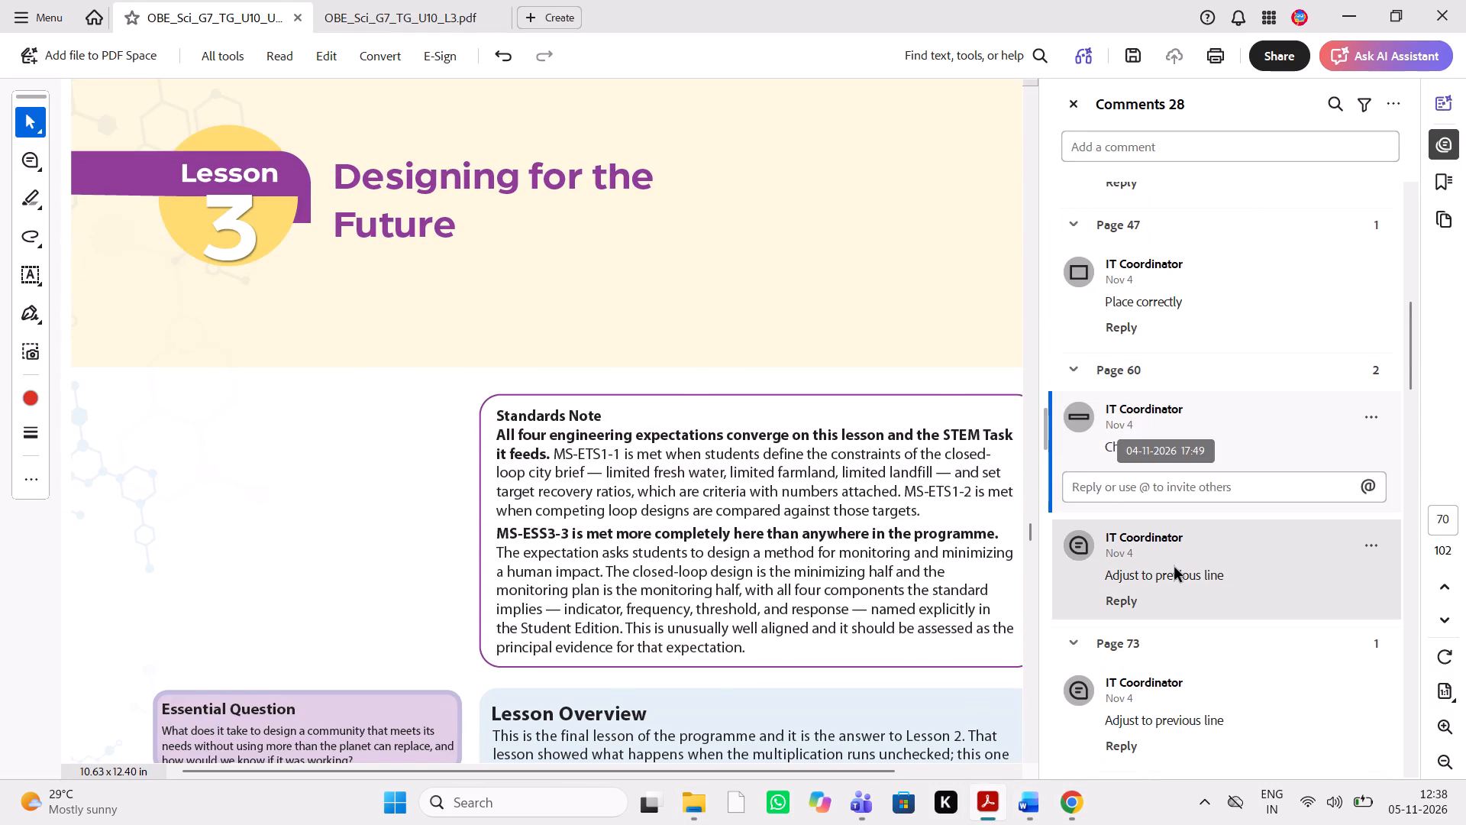
pyautogui.click(1174, 568)
# Examine the page 73 "Adjust to previous line" comment on "ratio." and the surrounding text in the unit PDF.
pyautogui.click(1209, 700)
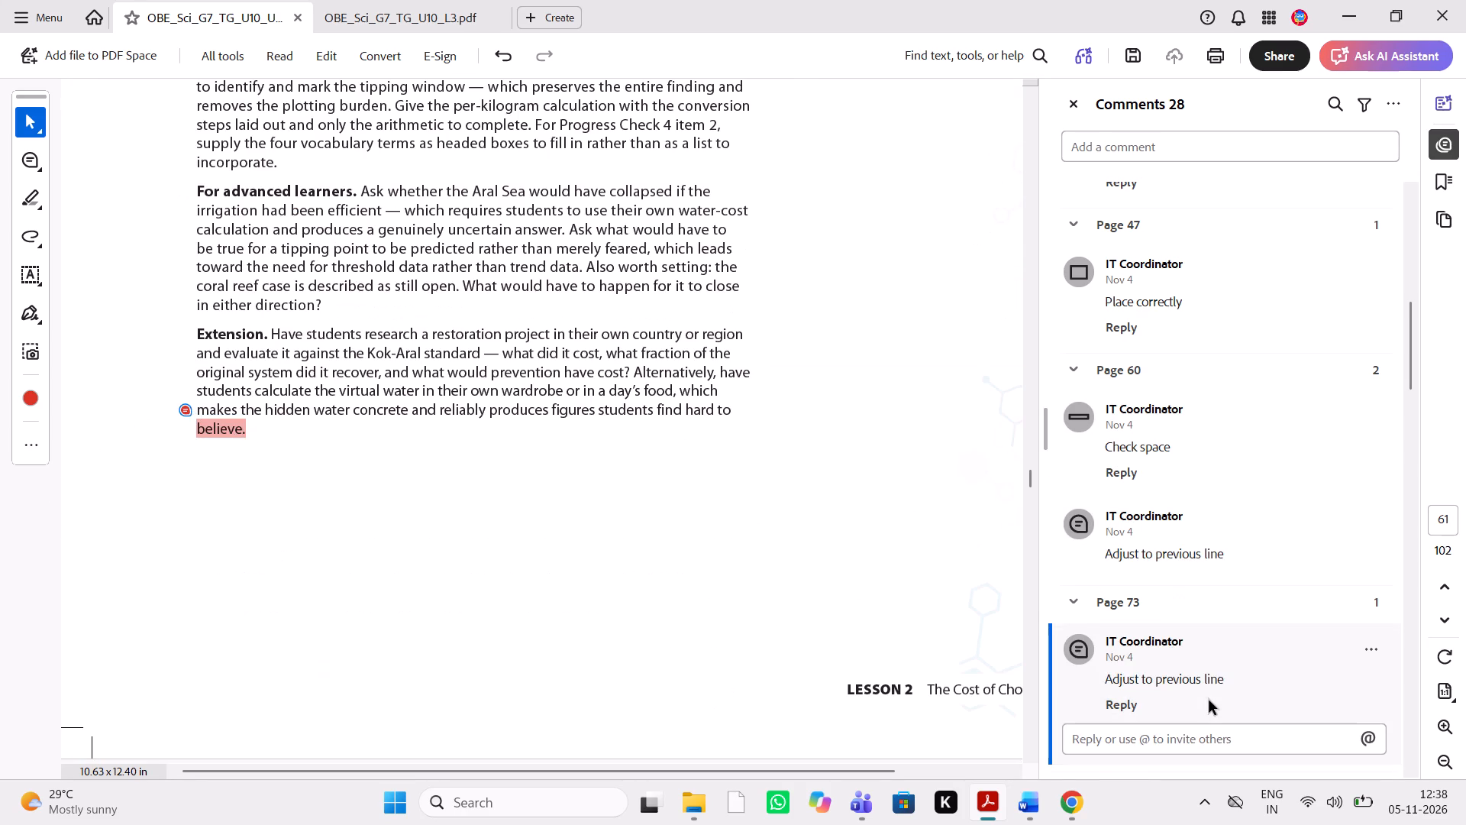
pyautogui.scroll(-1, 1209, 700)
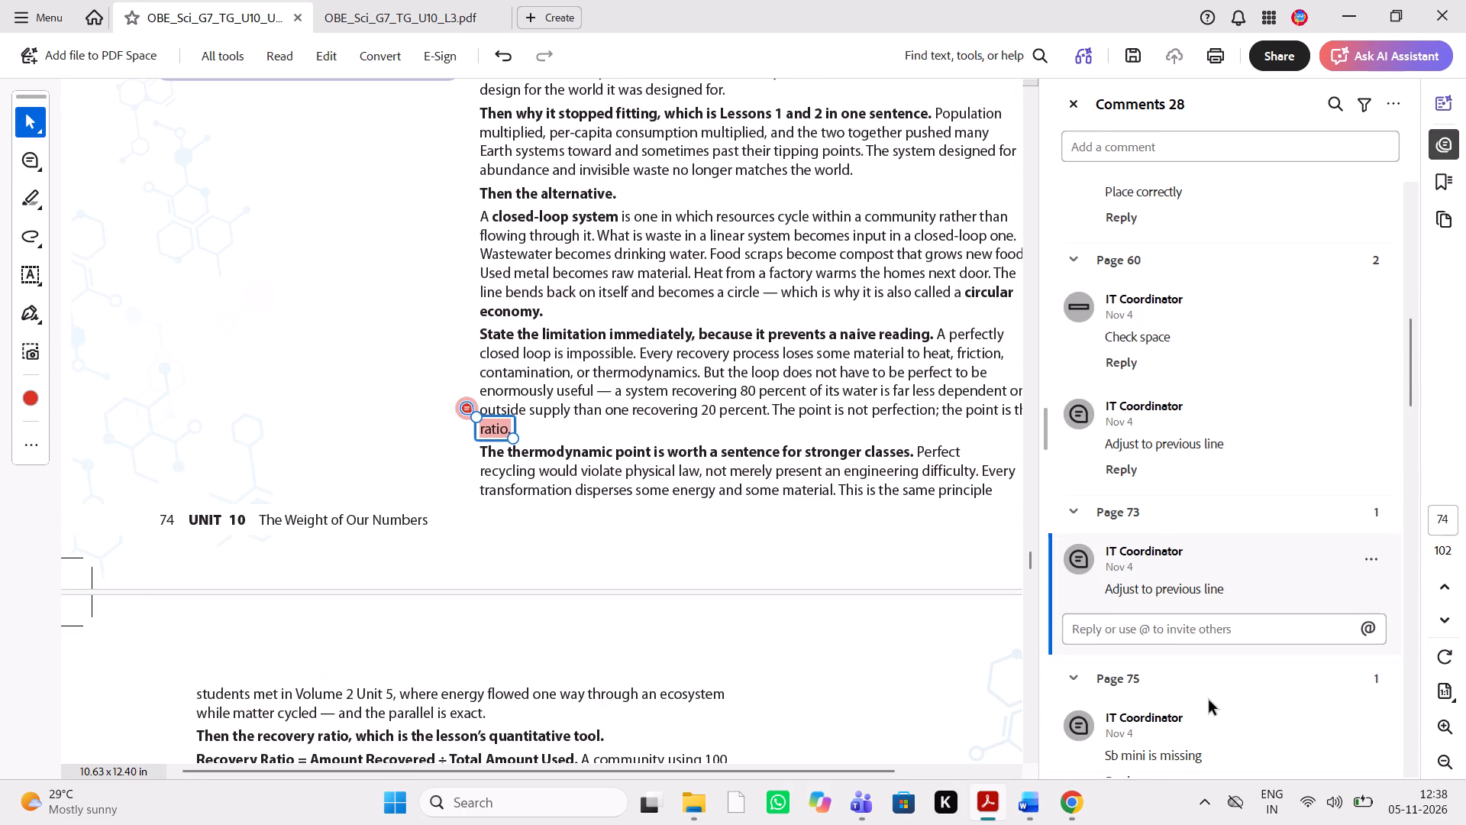
pyautogui.scroll(3, 669, 443)
pyautogui.scroll(-1, 669, 443)
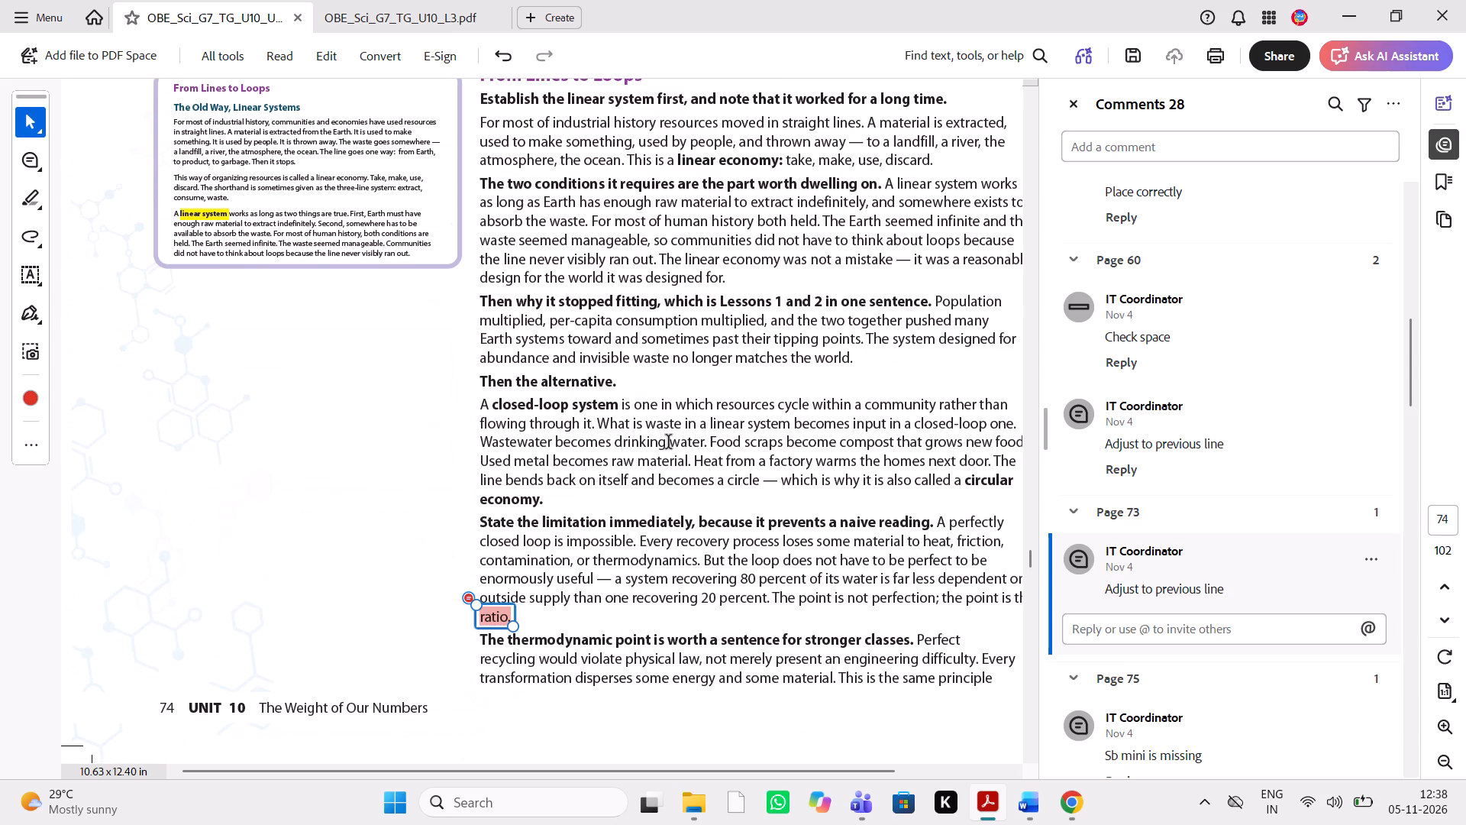
pyautogui.scroll(-1, 669, 443)
pyautogui.hscroll(-1, 657, 395)
pyautogui.scroll(-4, 657, 395)
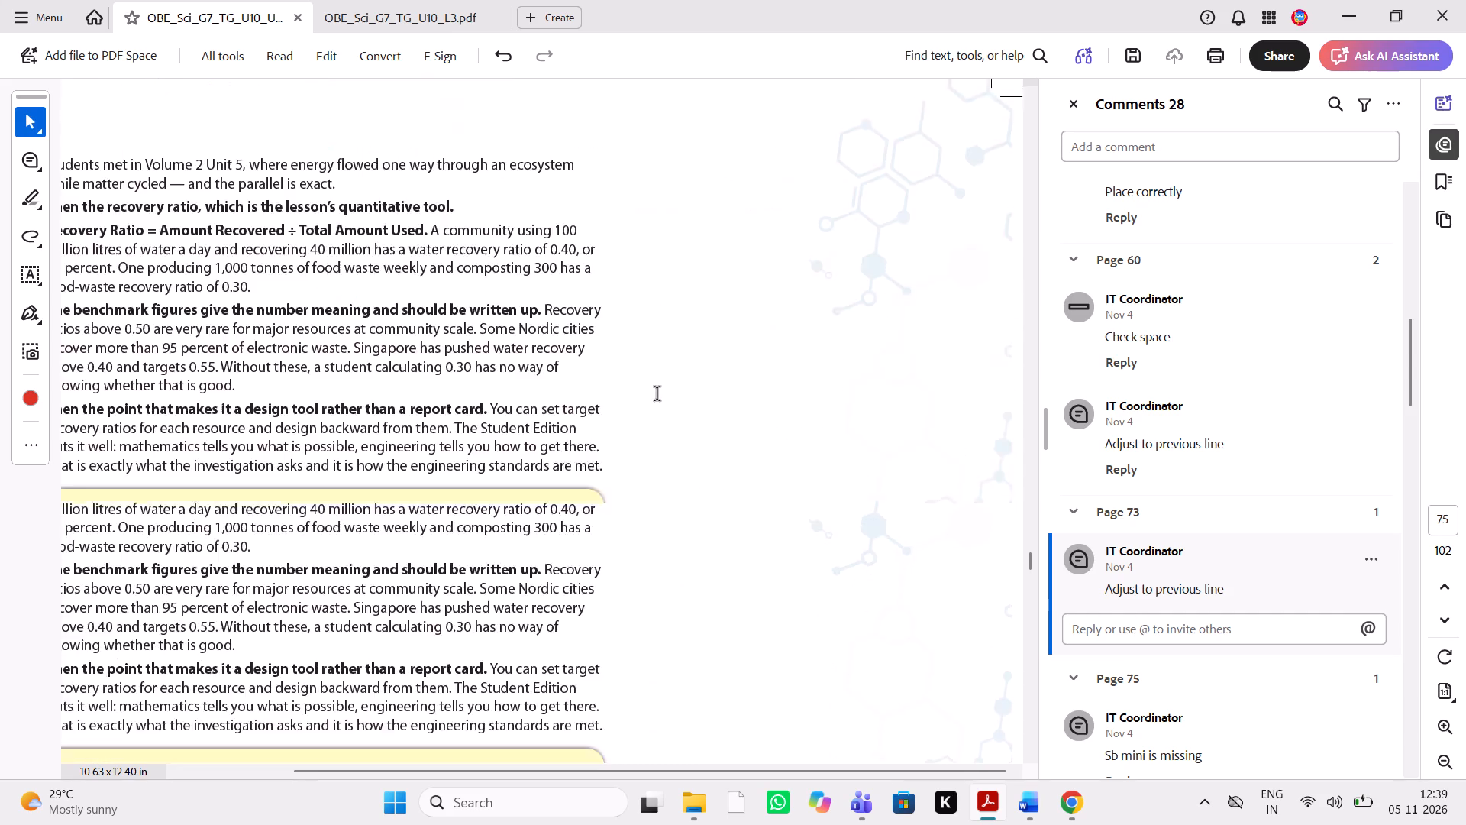
pyautogui.scroll(-4, 657, 395)
pyautogui.scroll(4, 657, 395)
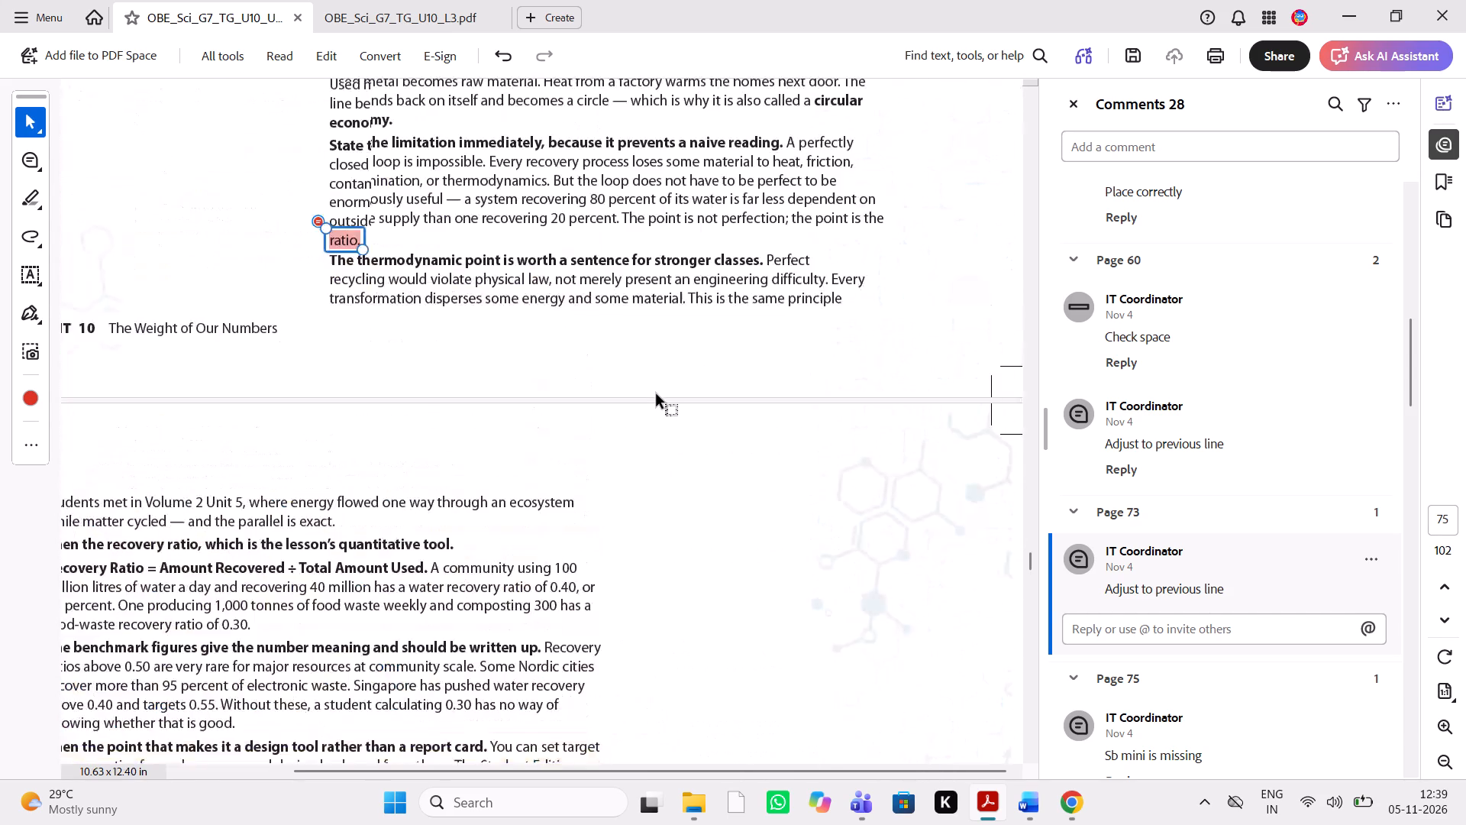
pyautogui.scroll(5, 657, 395)
pyautogui.hscroll(1, 657, 395)
pyautogui.scroll(2, 657, 395)
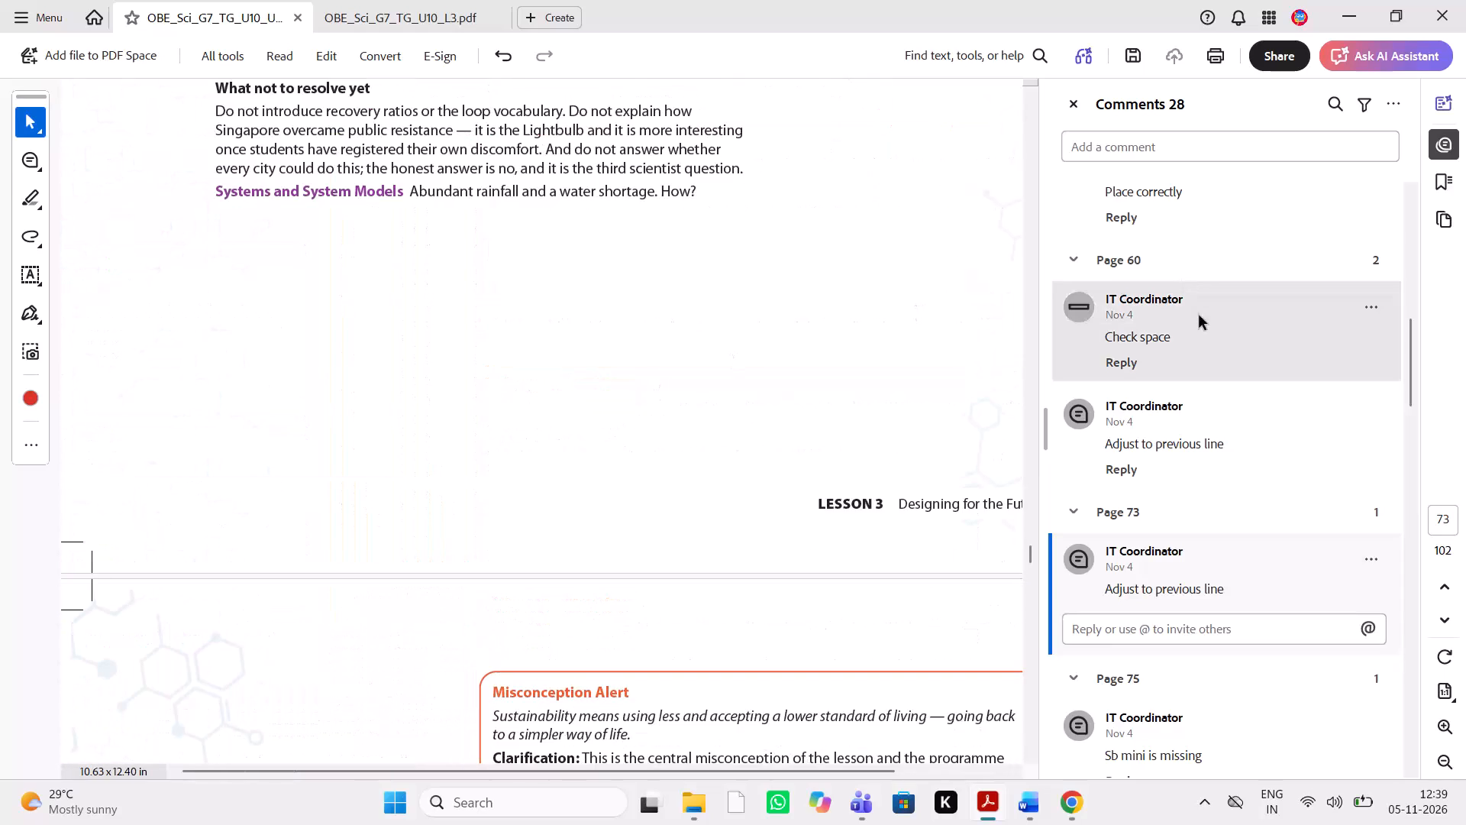
# Recheck the page 60 "Check space" and "Adjust to previous line" comments against their marked places in the unit PDF.
pyautogui.click(1183, 319)
pyautogui.click(1200, 471)
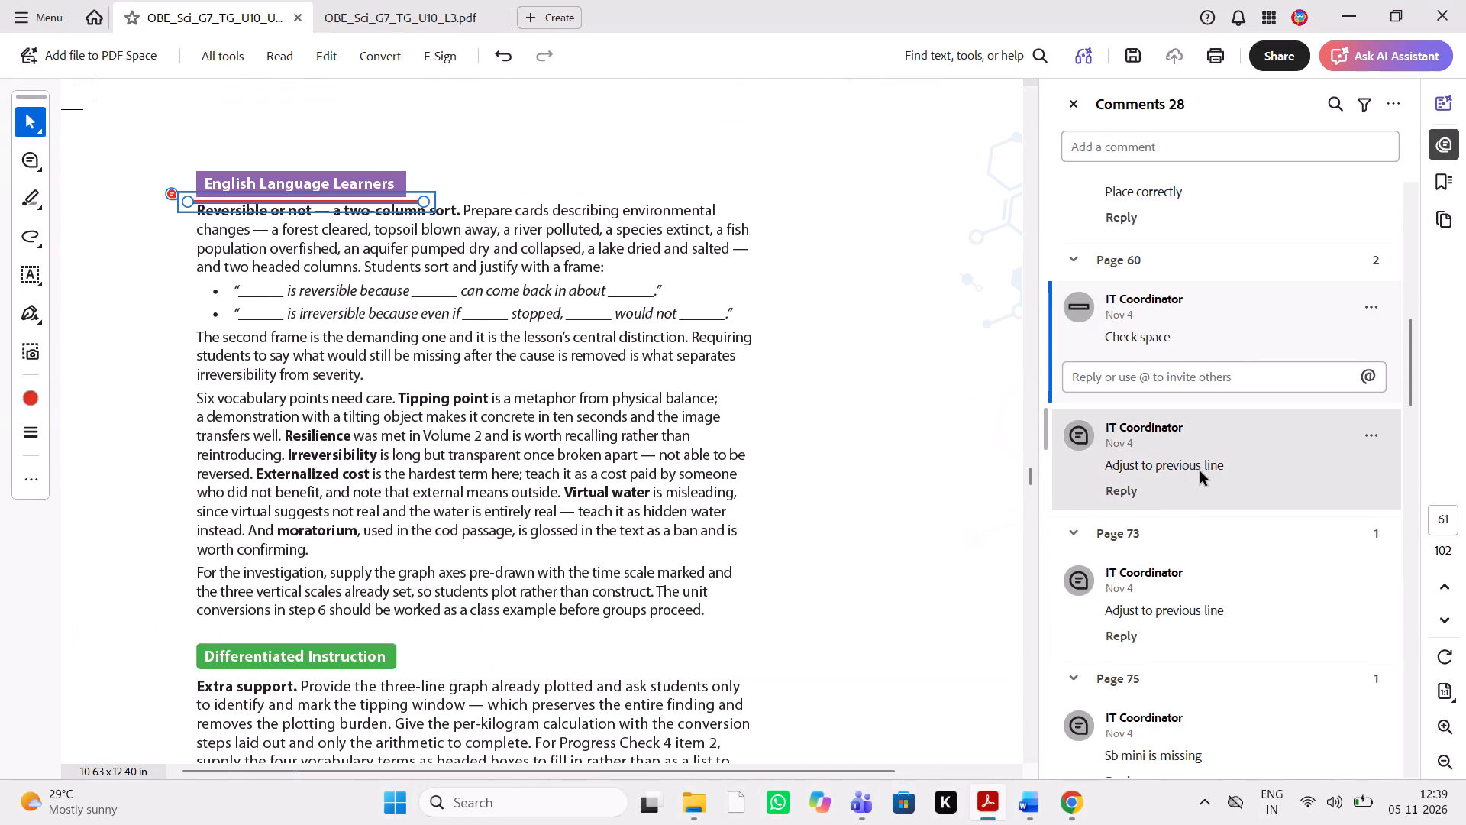
pyautogui.scroll(-1, 708, 512)
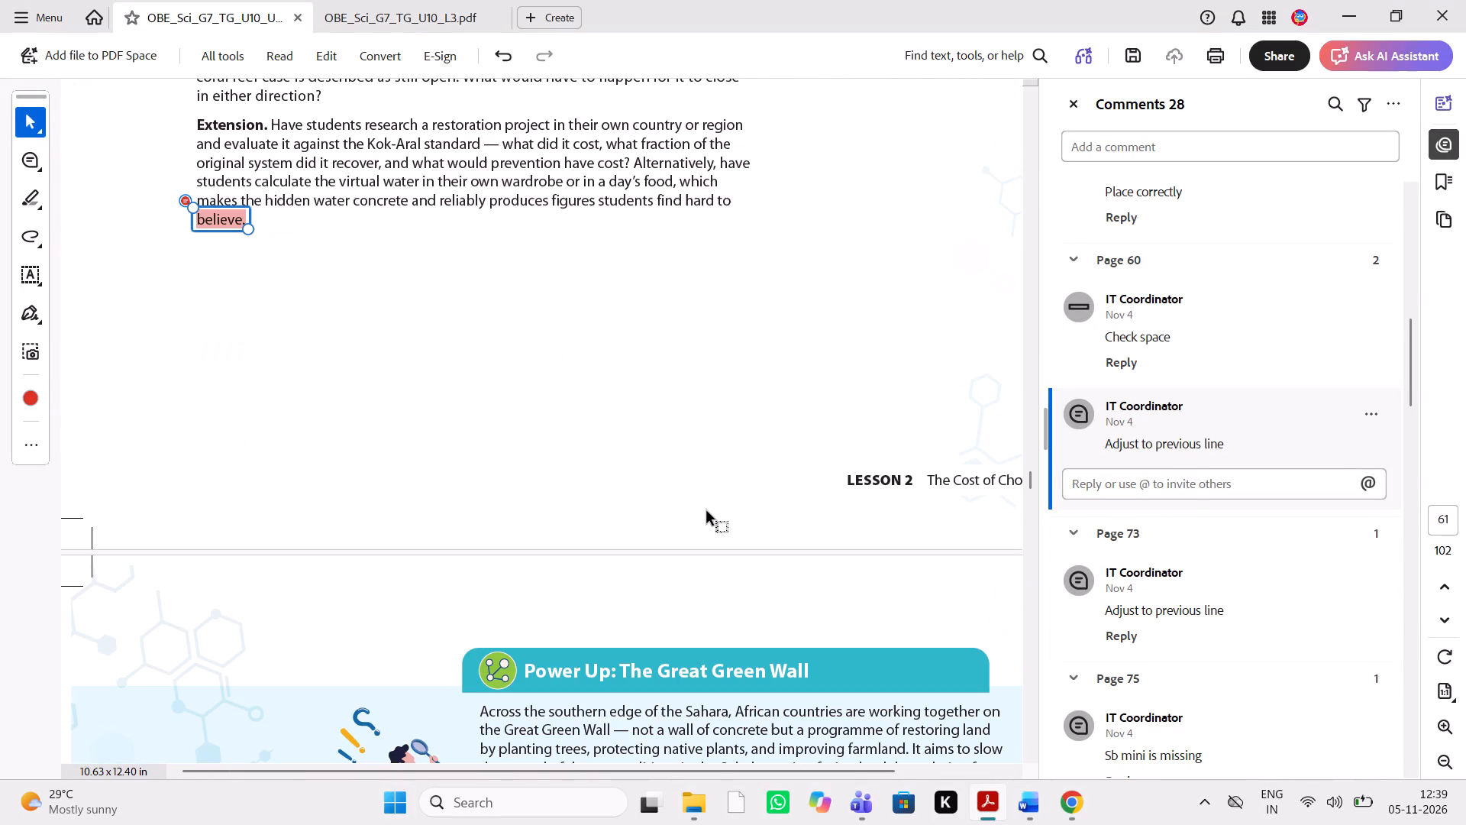
# Compare the page 73 "Adjust to previous line" comment on "ratio." with the matching "State the limitation immediately" paragraph in the Lesson 3 PDF.
pyautogui.click(1182, 623)
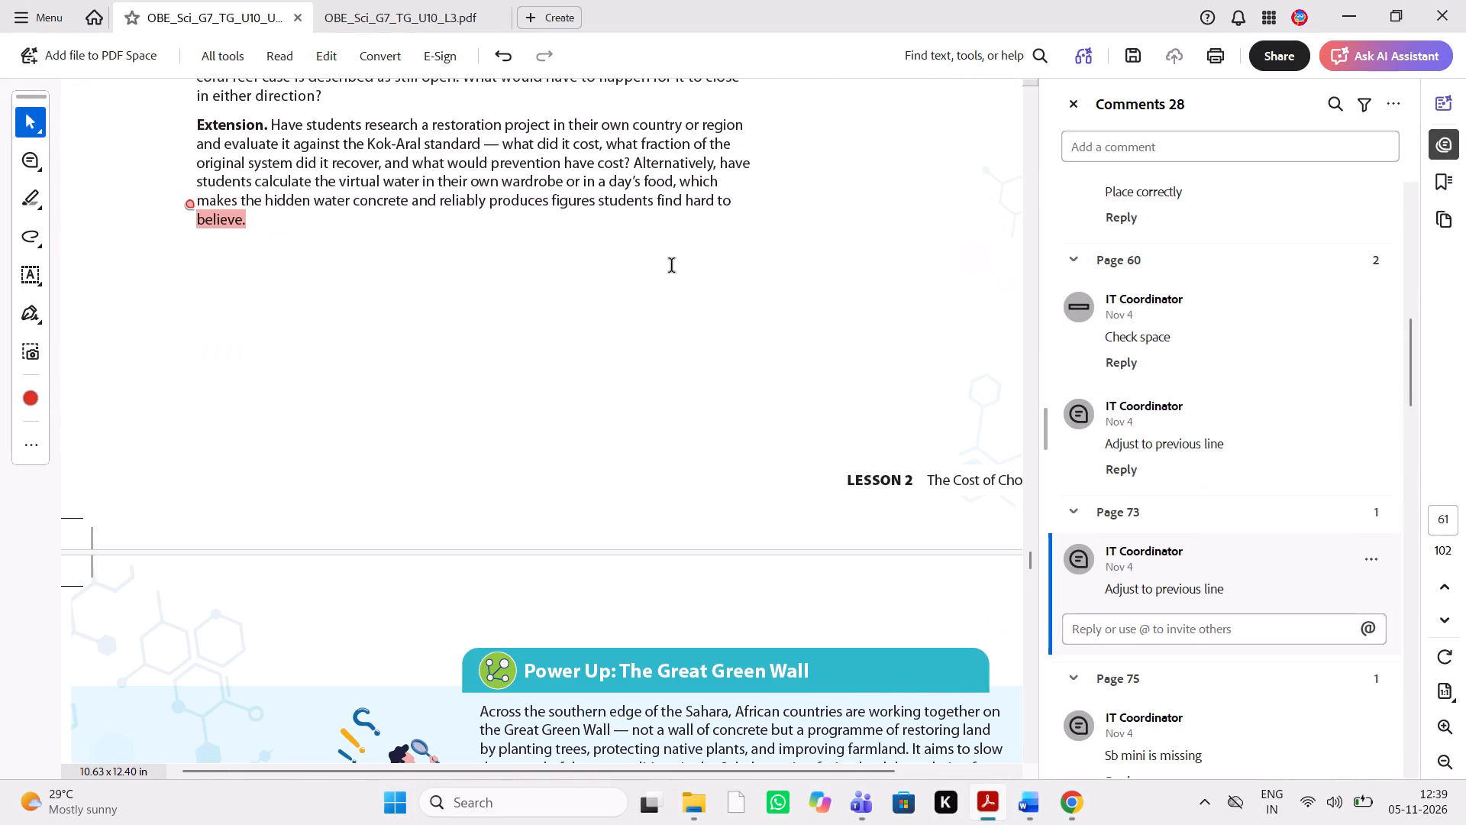
pyautogui.click(212, 5)
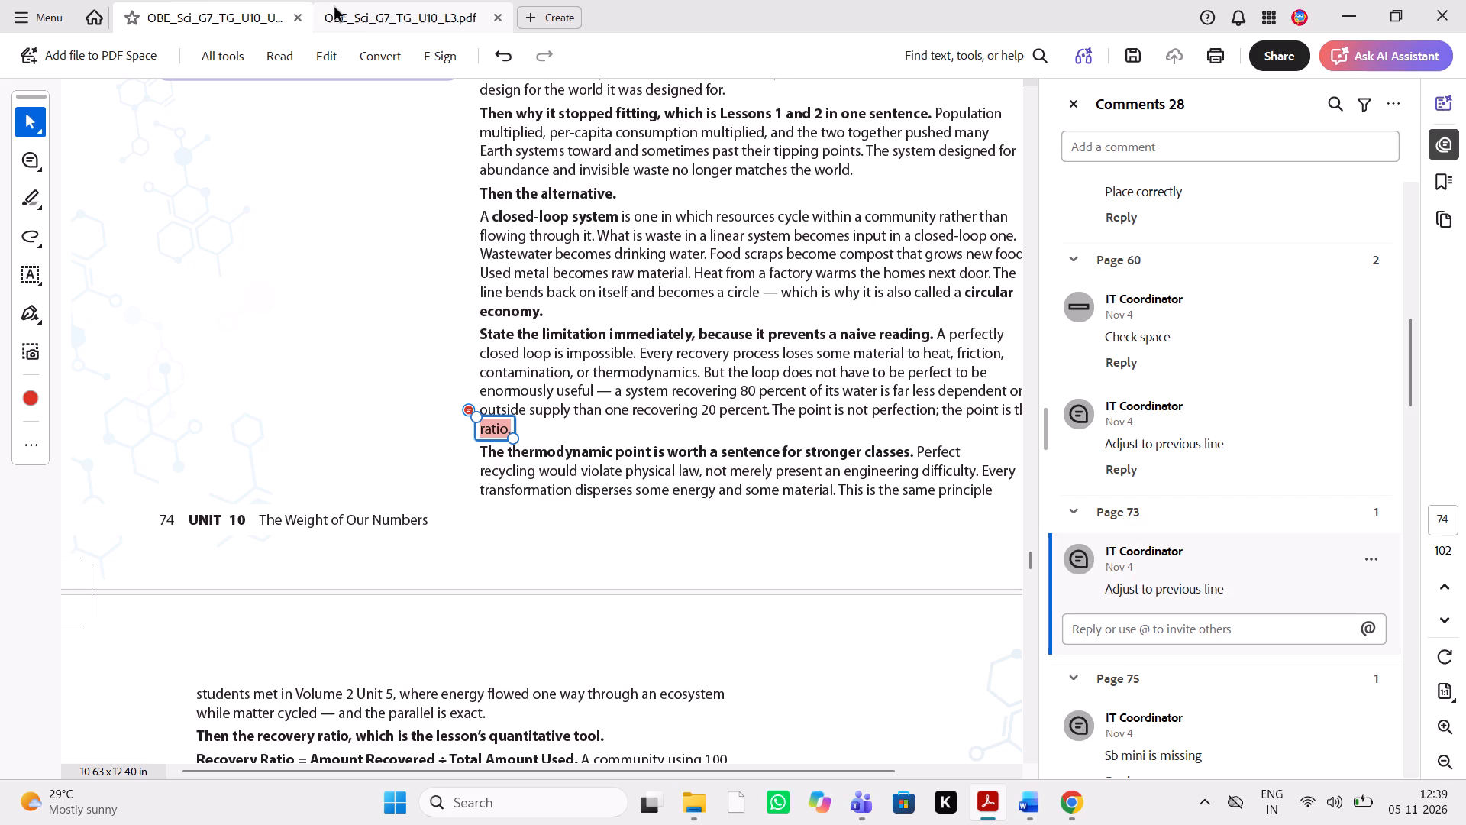
pyautogui.click(360, 15)
pyautogui.click(244, 11)
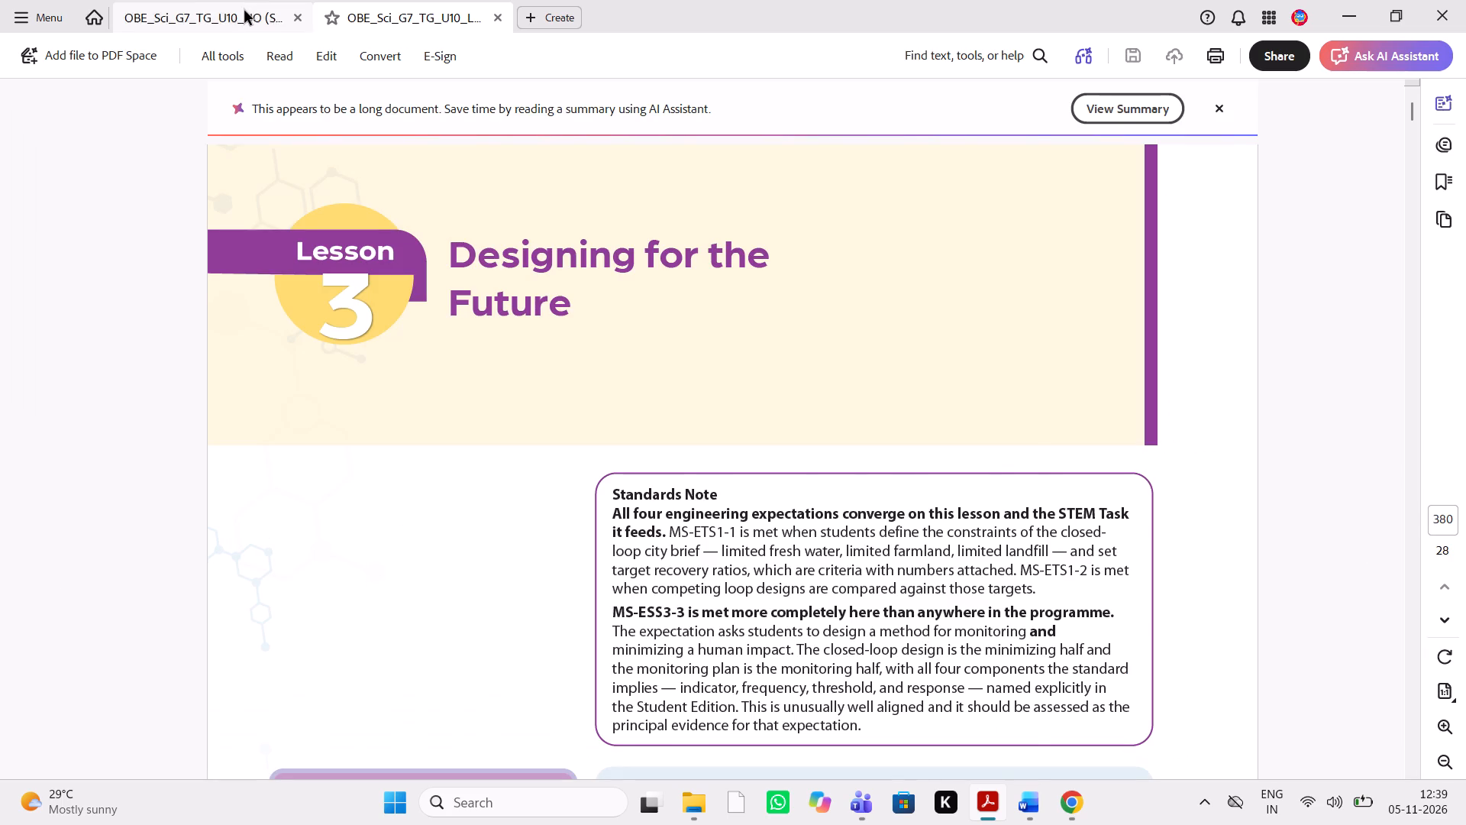
pyautogui.scroll(-2, 581, 361)
pyautogui.scroll(1, 581, 361)
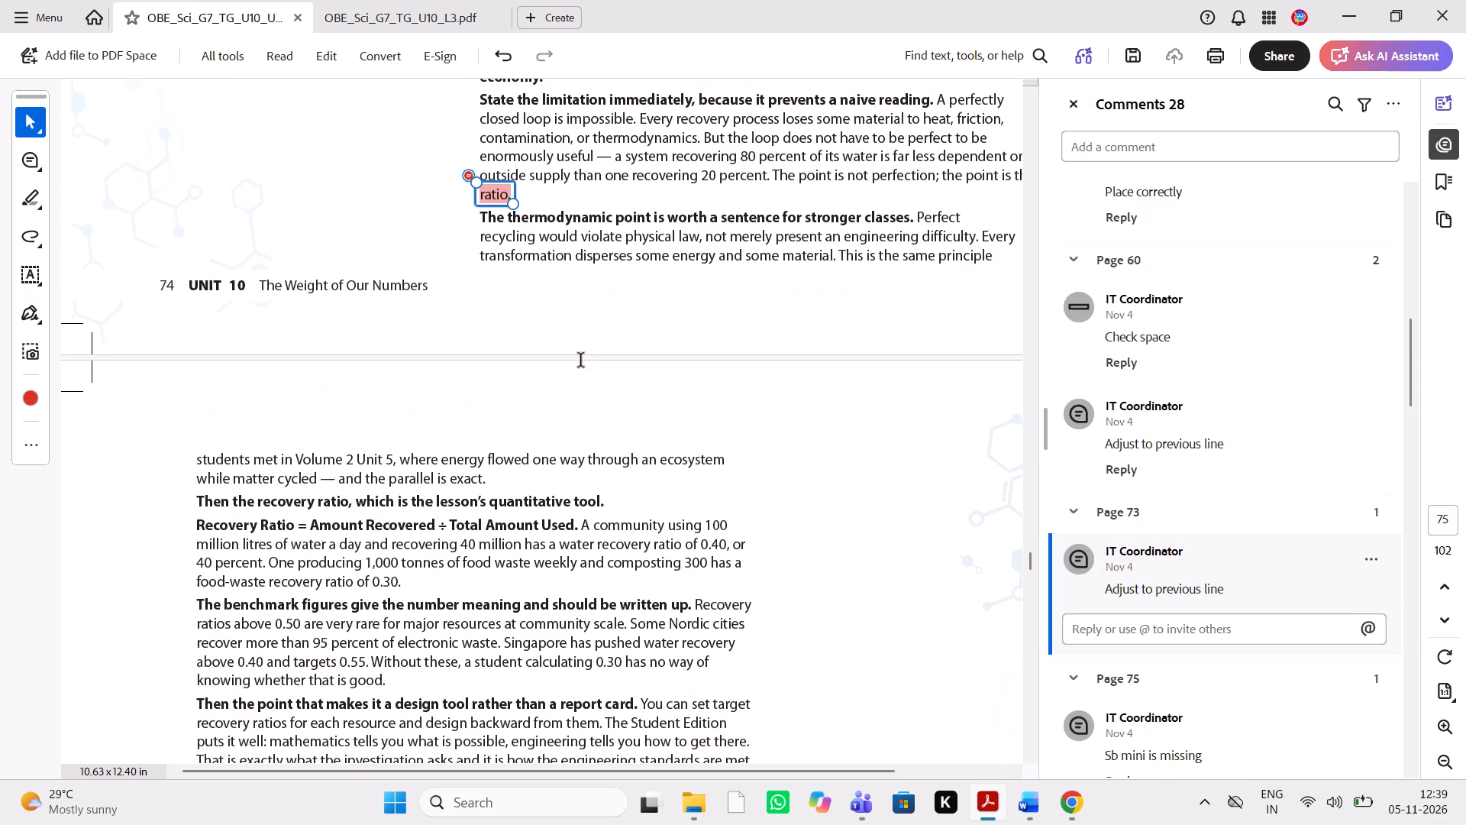
pyautogui.click(400, 11)
pyautogui.scroll(-4, 705, 528)
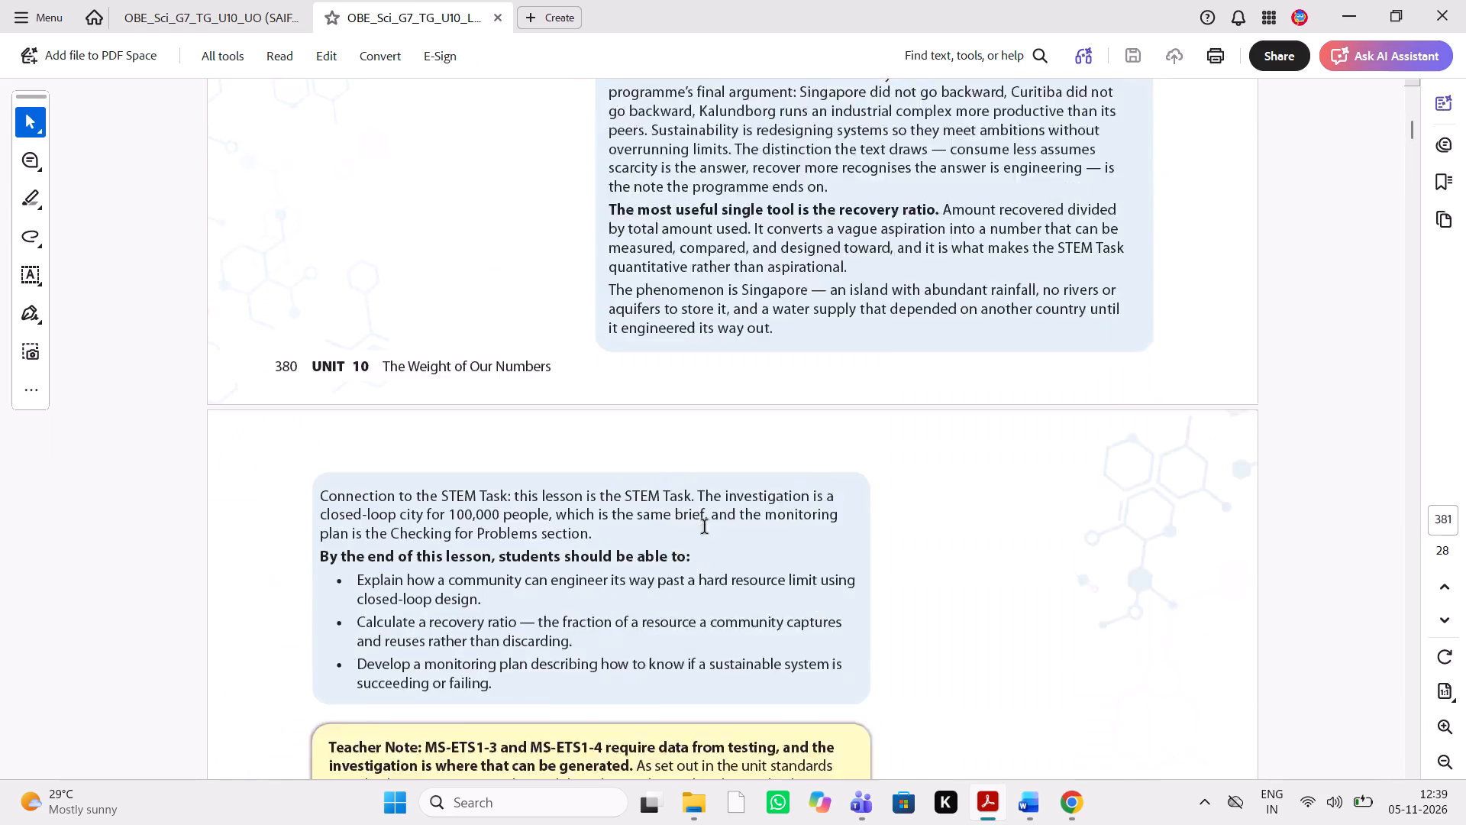
pyautogui.scroll(-11, 705, 528)
pyautogui.scroll(3, 705, 528)
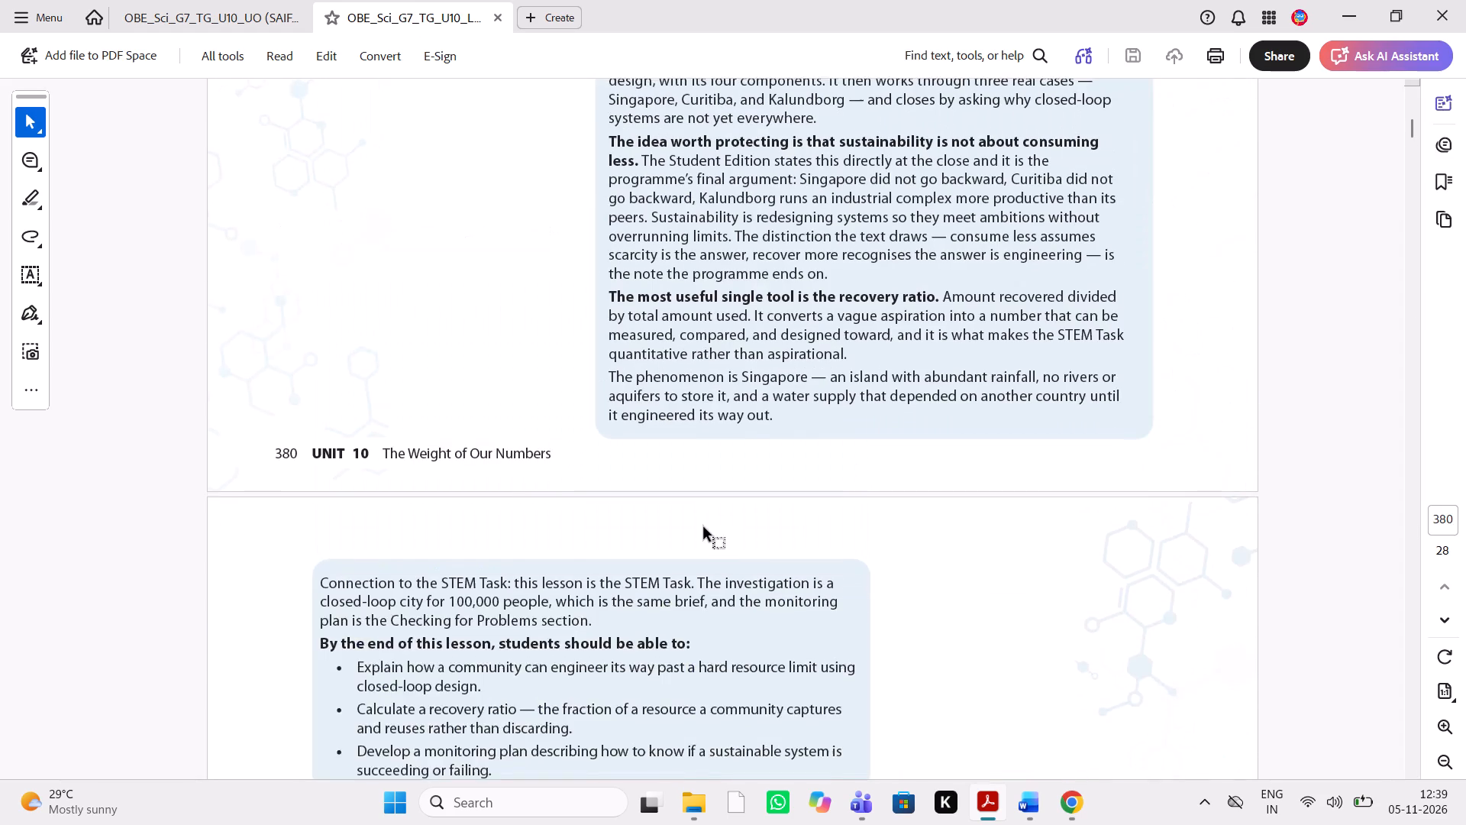
pyautogui.scroll(2, 705, 528)
pyautogui.scroll(-10, 705, 528)
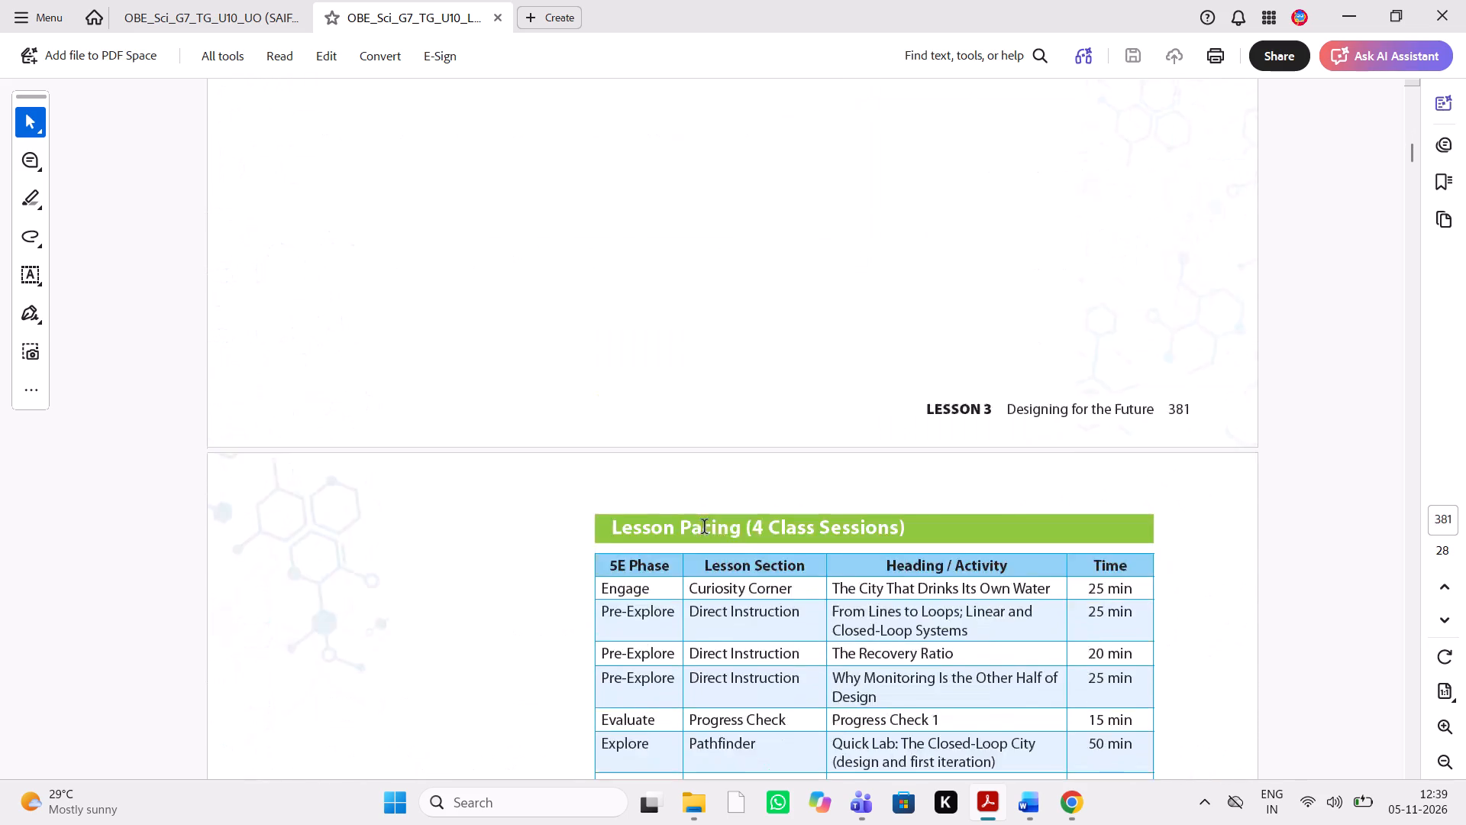
pyautogui.scroll(-13, 705, 528)
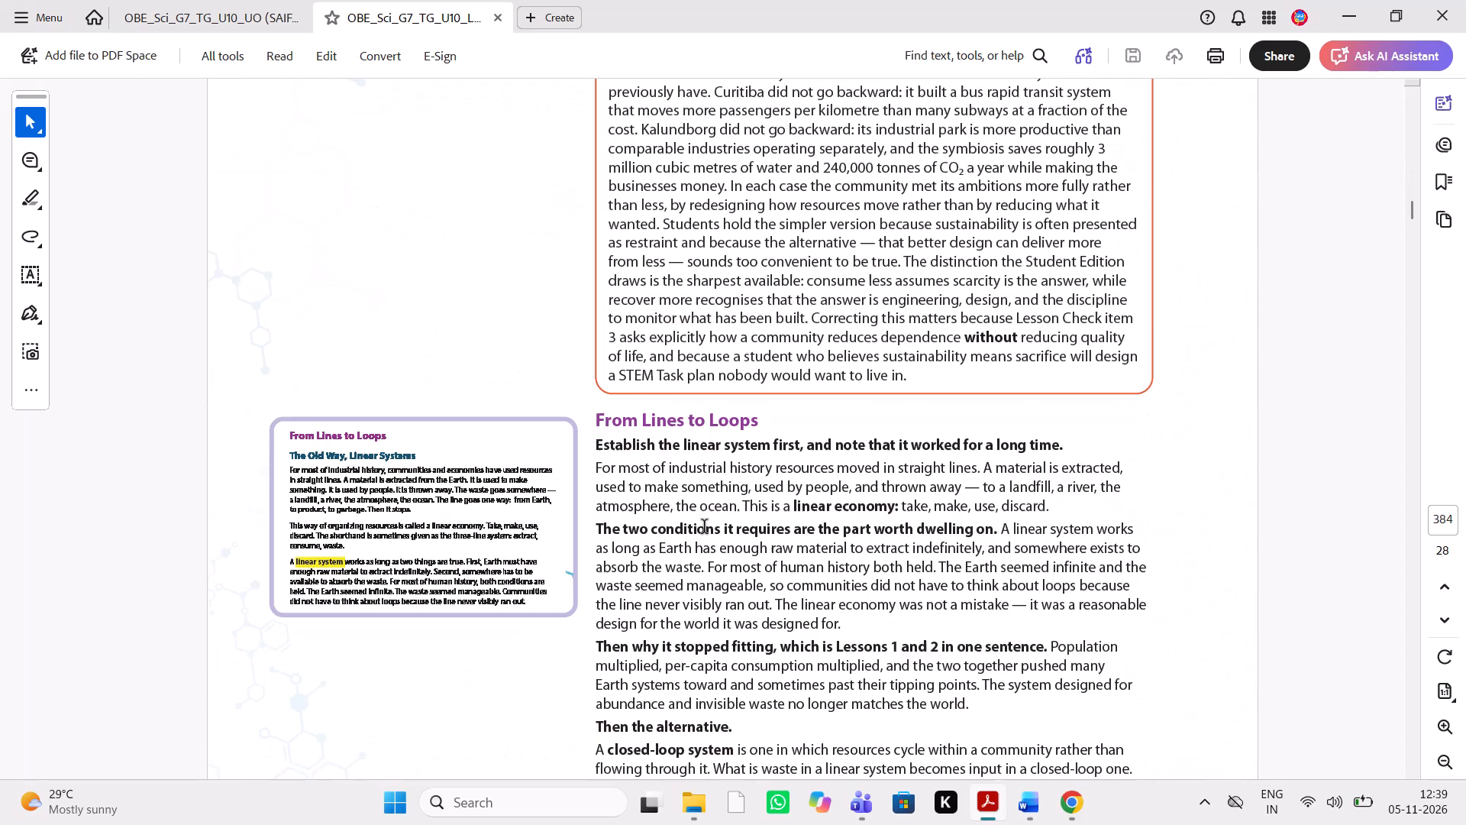
pyautogui.scroll(-4, 705, 528)
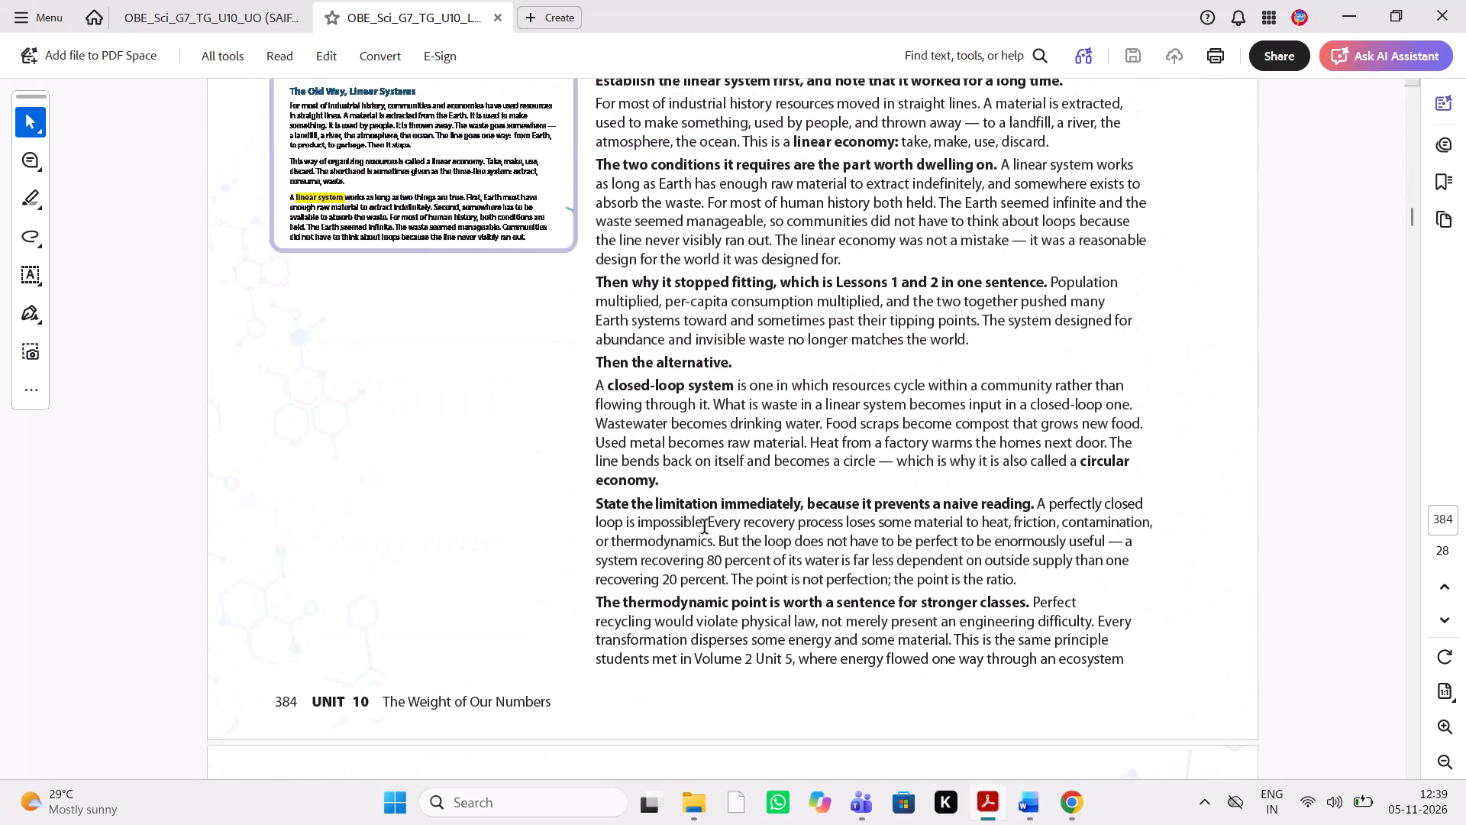
# Recheck the marked "ratio." line in the unit PDF against the Lesson 3 PDF and delete the page 73 "Adjust to previous line" comment.
pyautogui.click(193, 20)
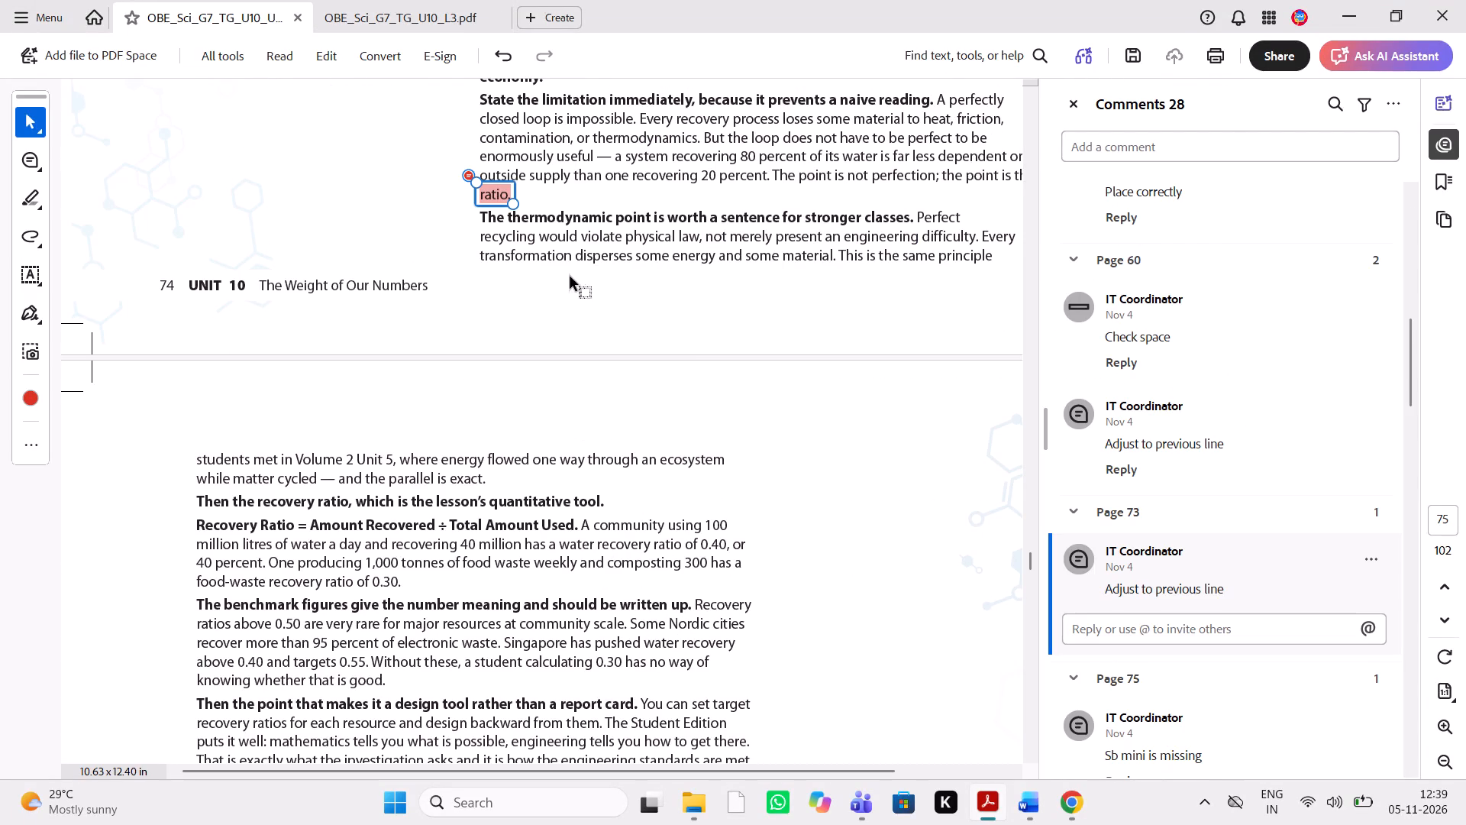
pyautogui.click(428, 25)
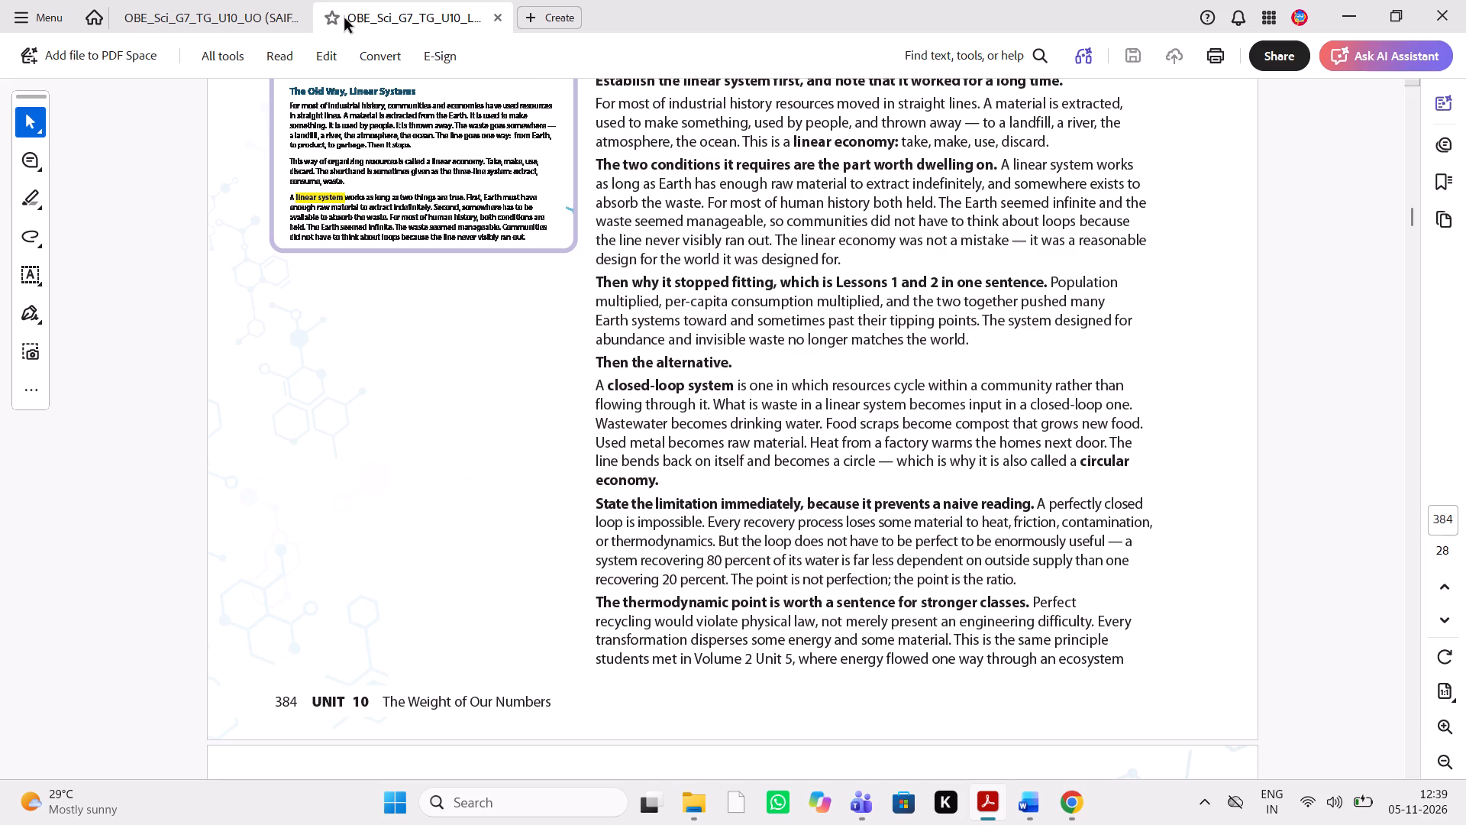
pyautogui.click(193, 11)
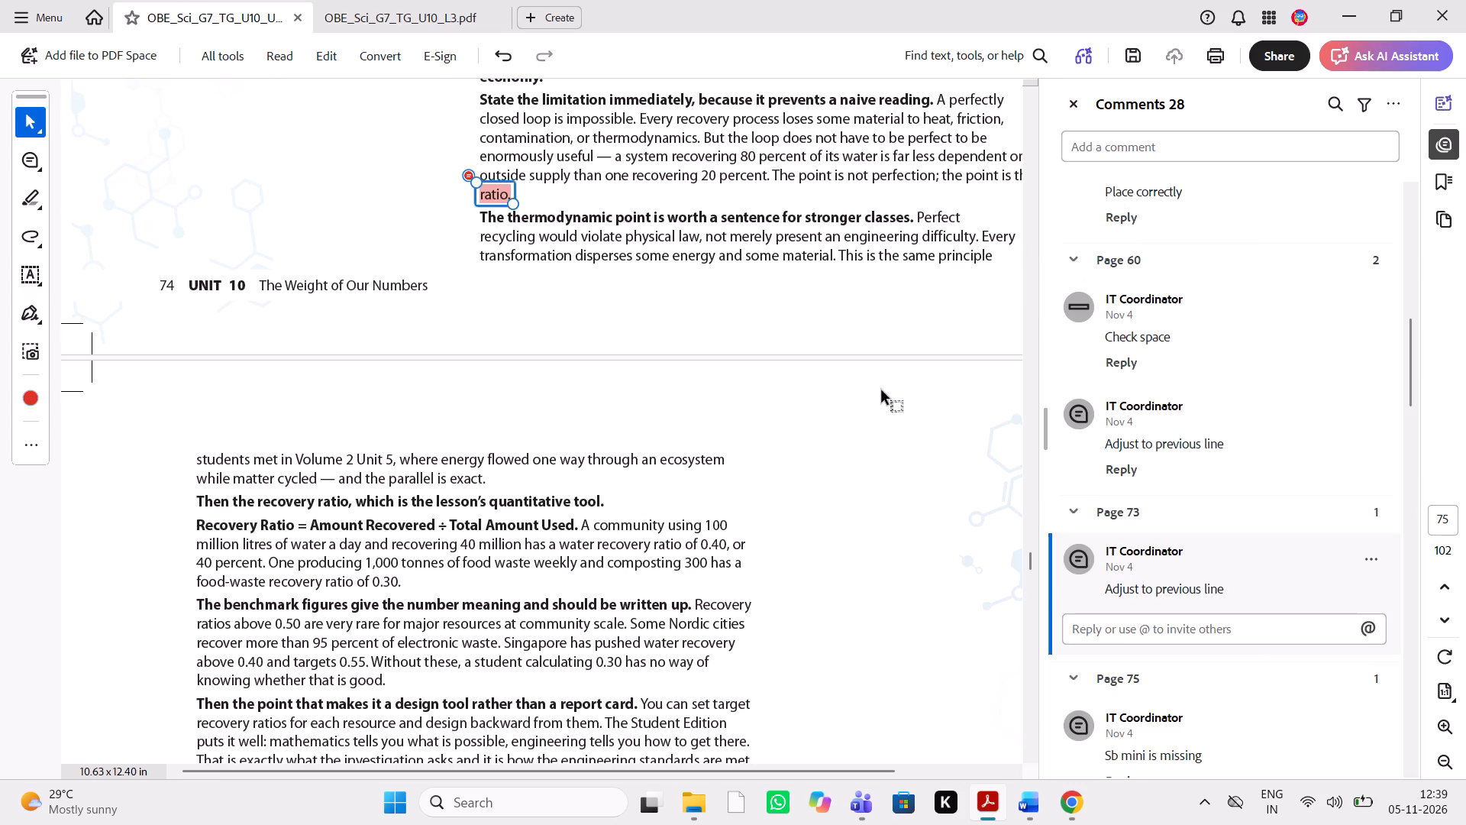
pyautogui.click(1378, 553)
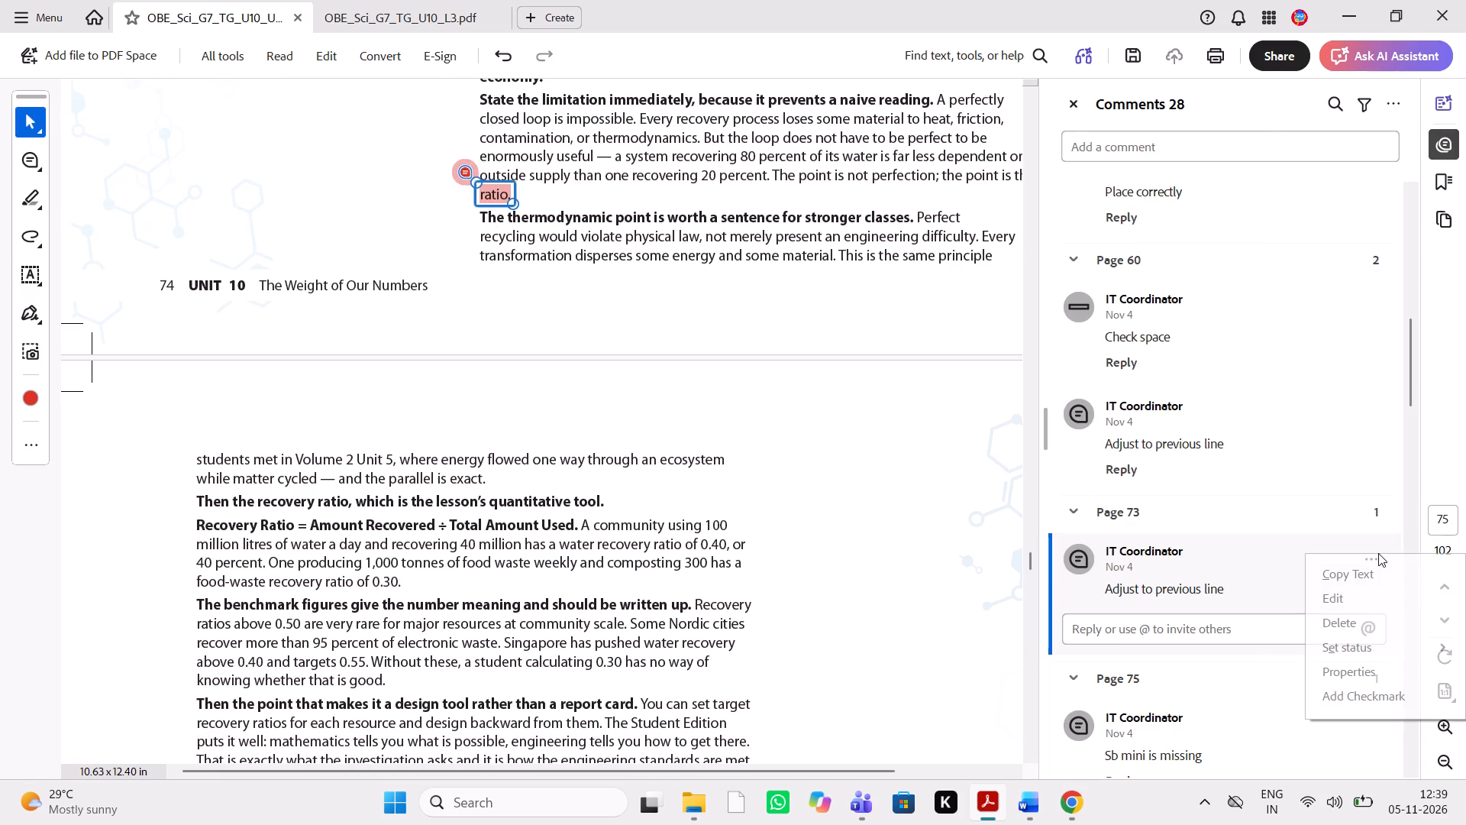
pyautogui.click(1353, 614)
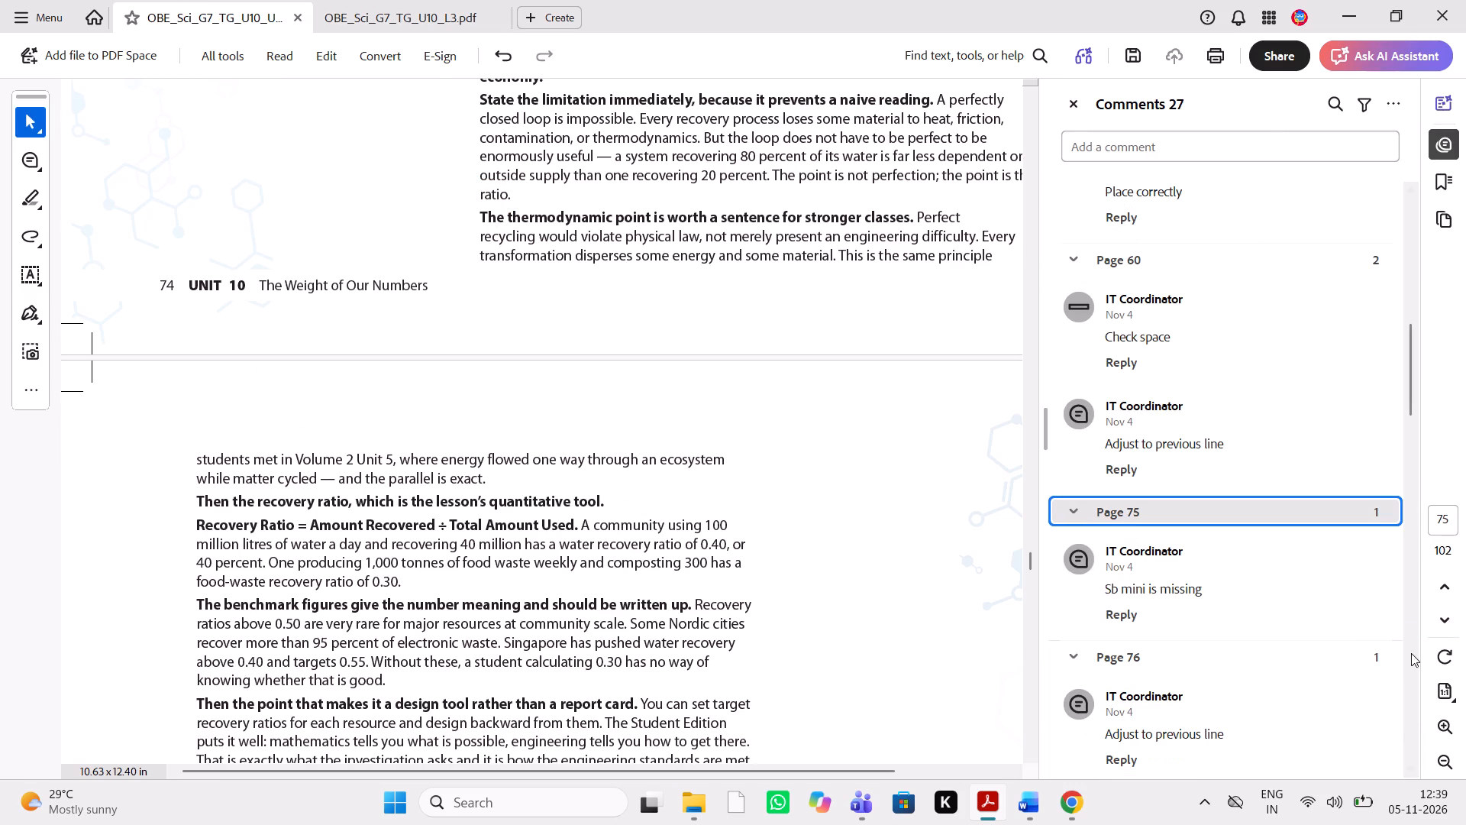
# Delete the page 75 "Sb mini is missing" comment beside "Why Monitoring Is the Other Half of Design" in the unit PDF.
pyautogui.click(1225, 603)
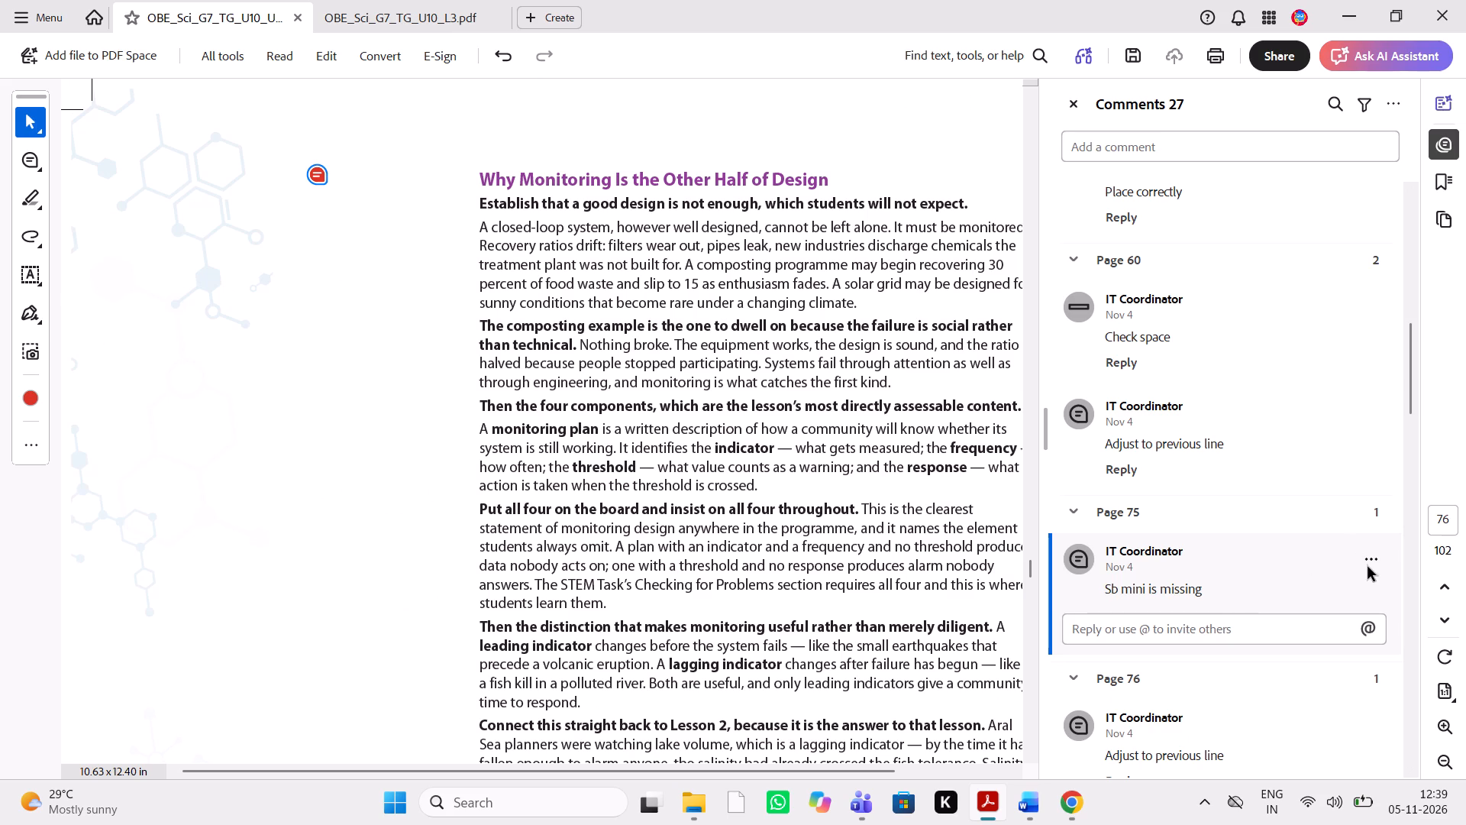
pyautogui.click(1368, 570)
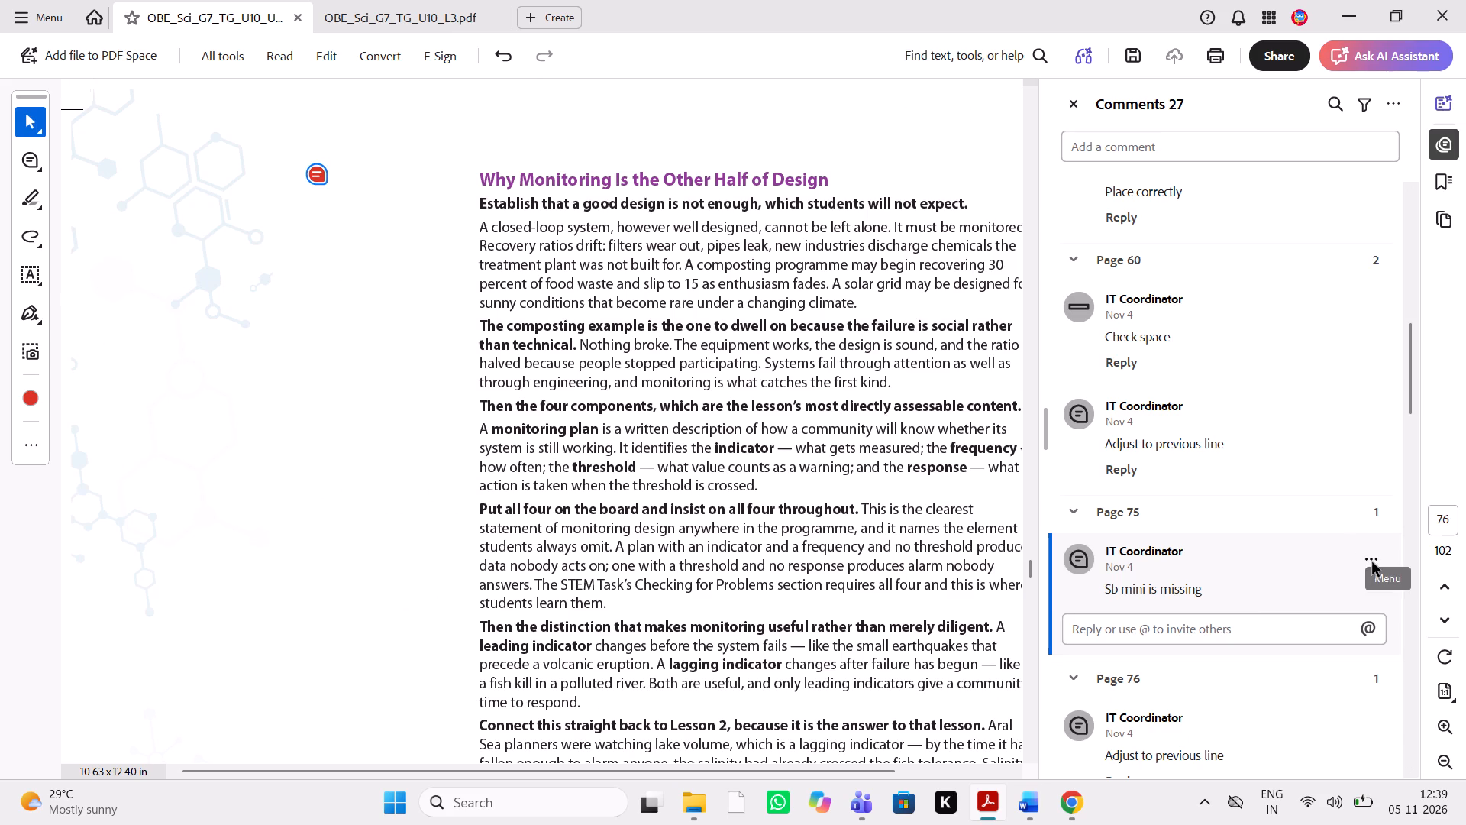
pyautogui.click(1372, 562)
pyautogui.click(1348, 636)
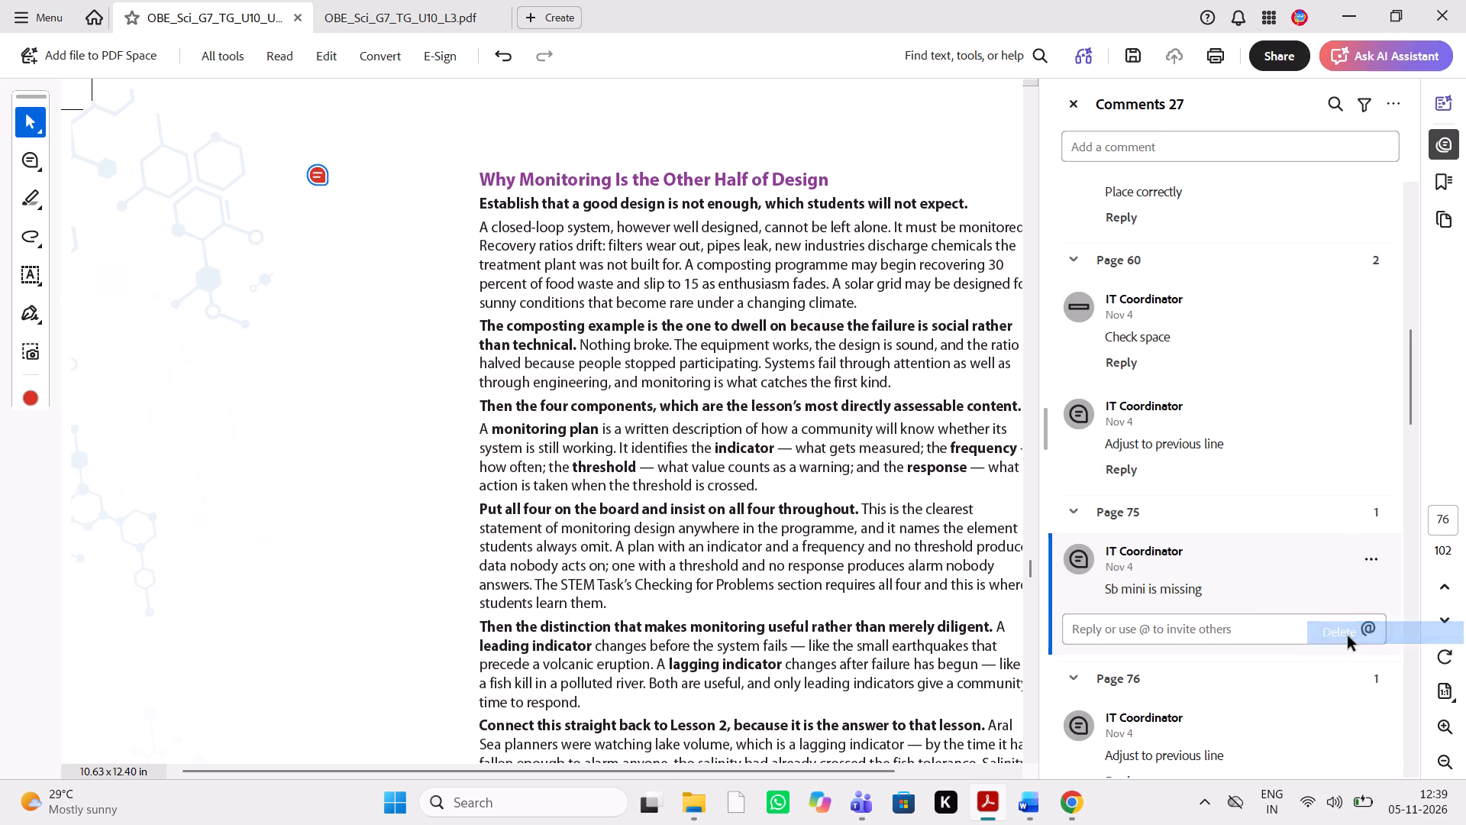
# Check the Lesson 3 PDF for the student-book mini beside the "Why Monitoring Is the Other Half of Design" section.
pyautogui.click(384, 23)
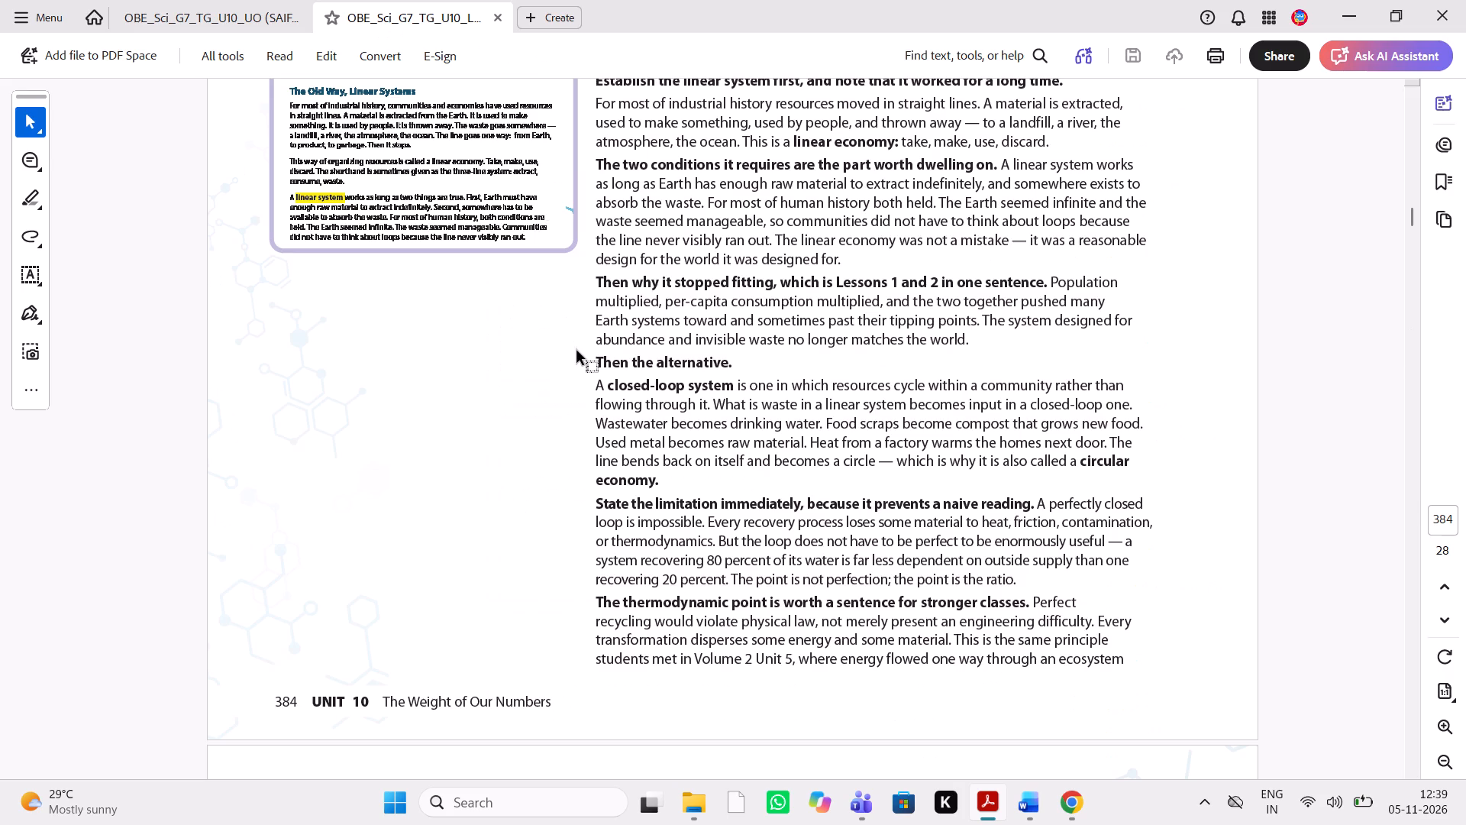
pyautogui.scroll(-15, 578, 351)
pyautogui.scroll(5, 578, 351)
pyautogui.scroll(-7, 578, 351)
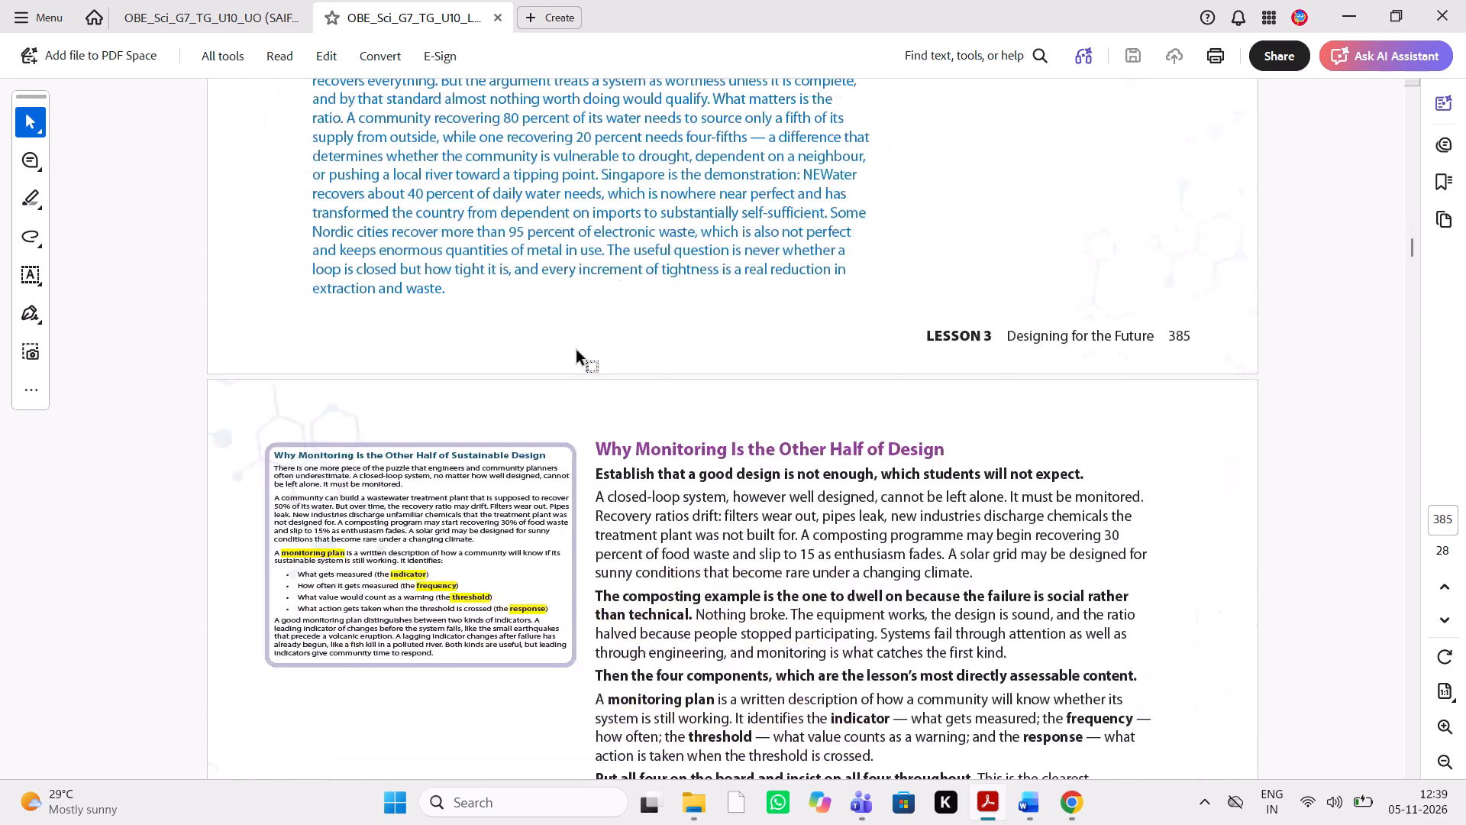
pyautogui.scroll(-4, 578, 351)
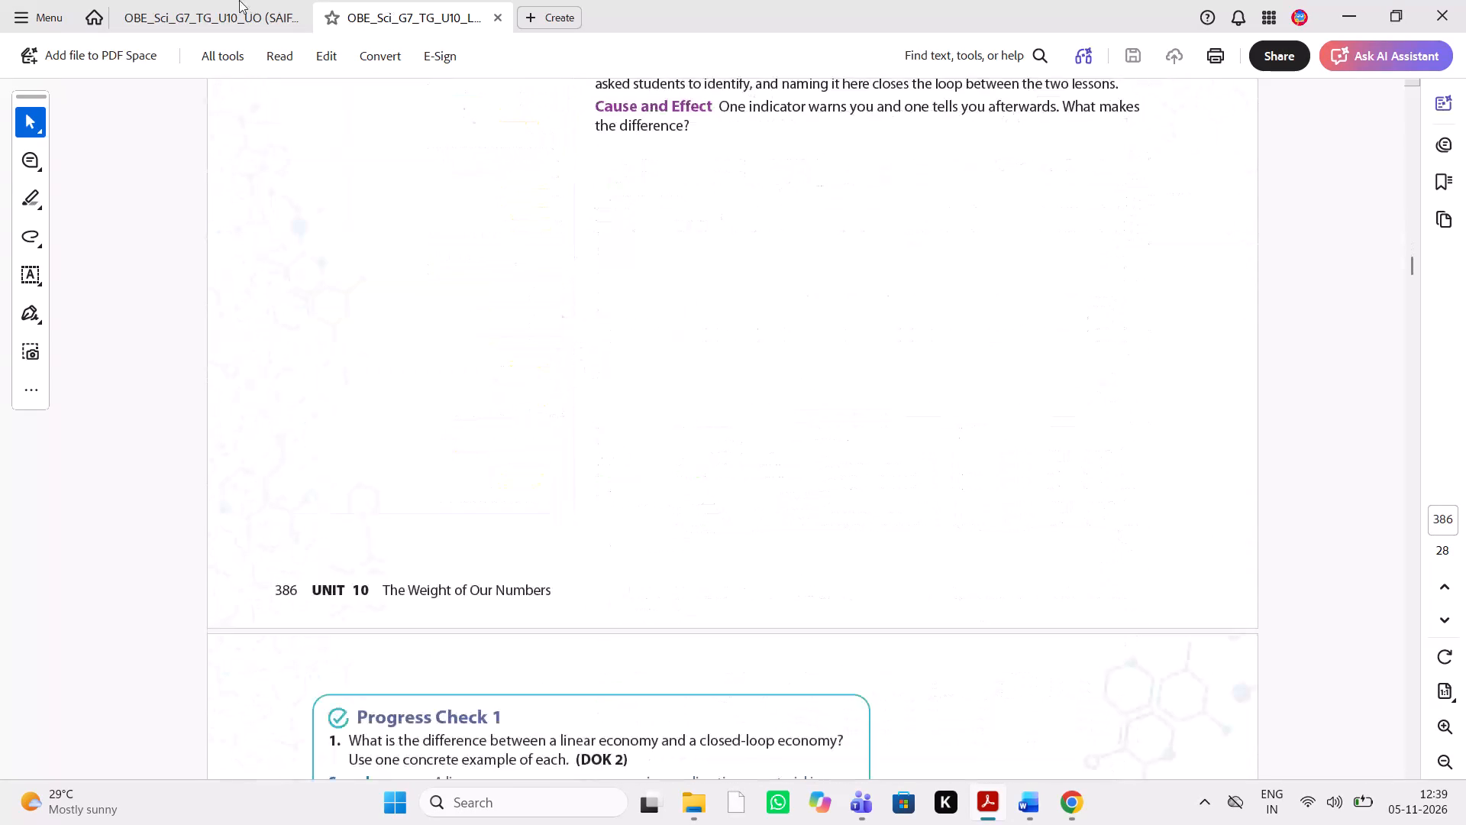
# Check the "division." line of Progress Check 1 in the Lesson 3 PDF and delete the unit PDF's page 76 "Adjust to previous line" comment.
pyautogui.click(241, 5)
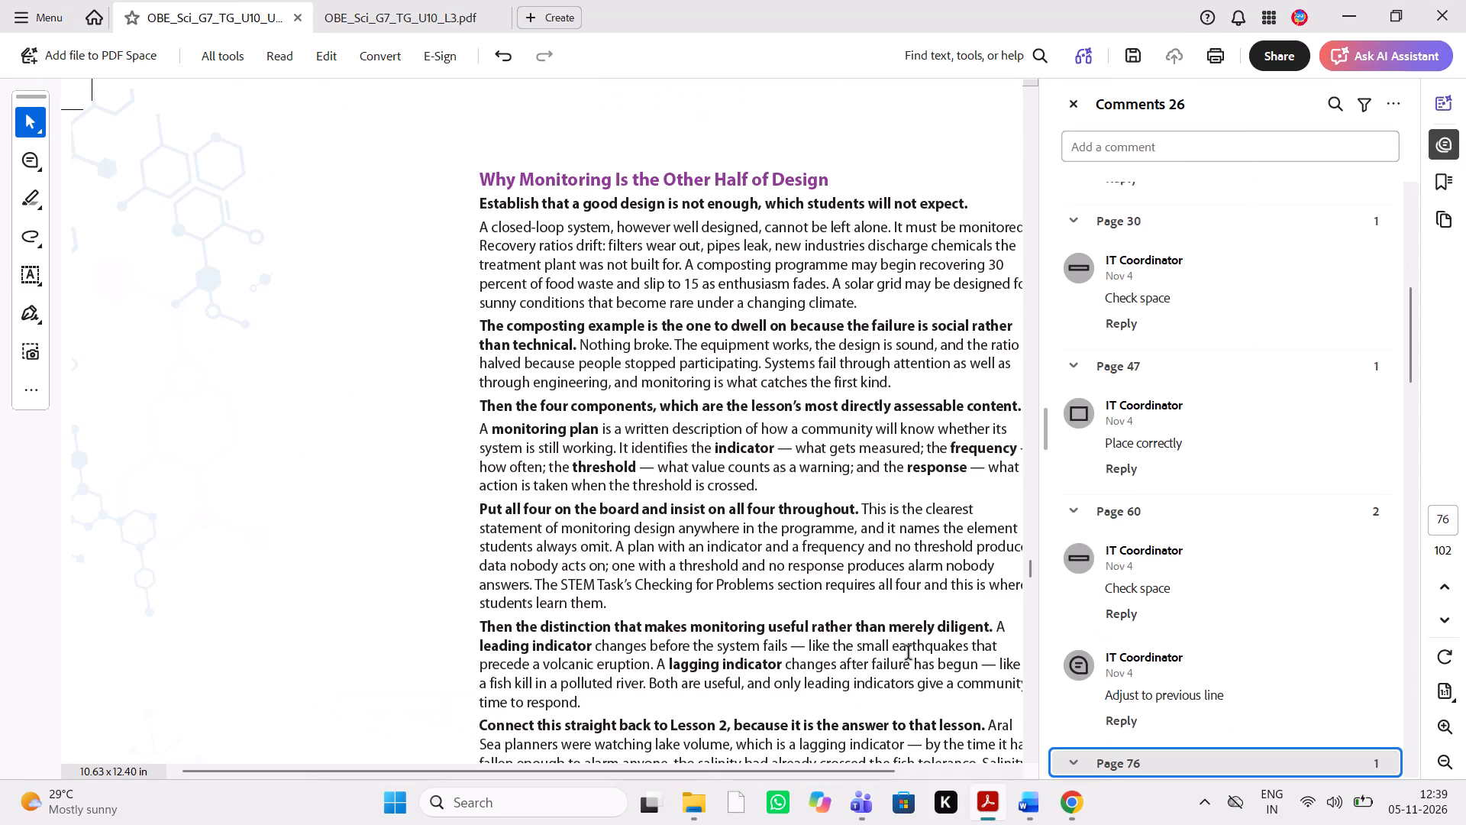
pyautogui.scroll(-2, 1103, 656)
pyautogui.click(1170, 326)
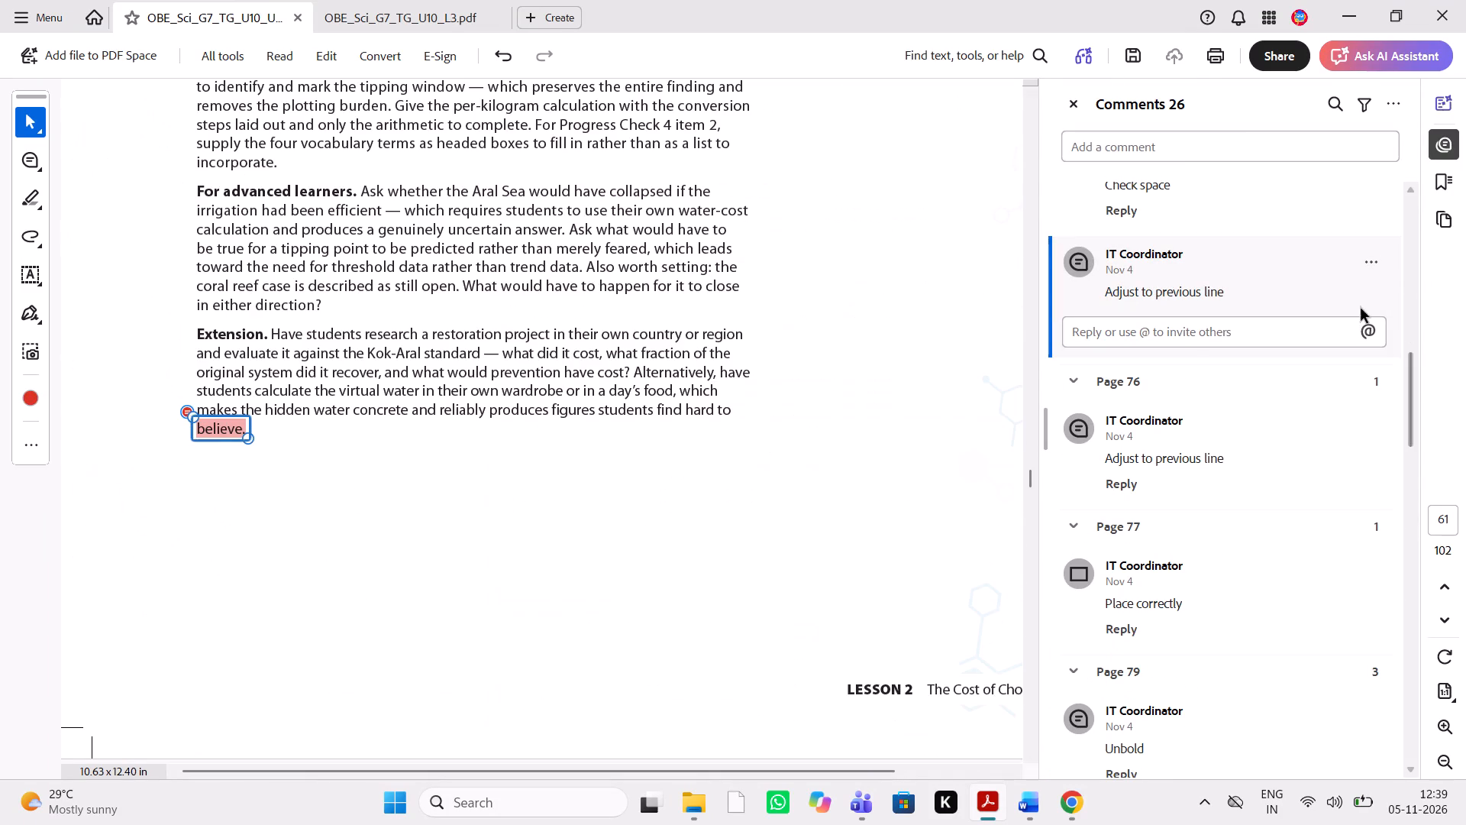
pyautogui.click(1170, 460)
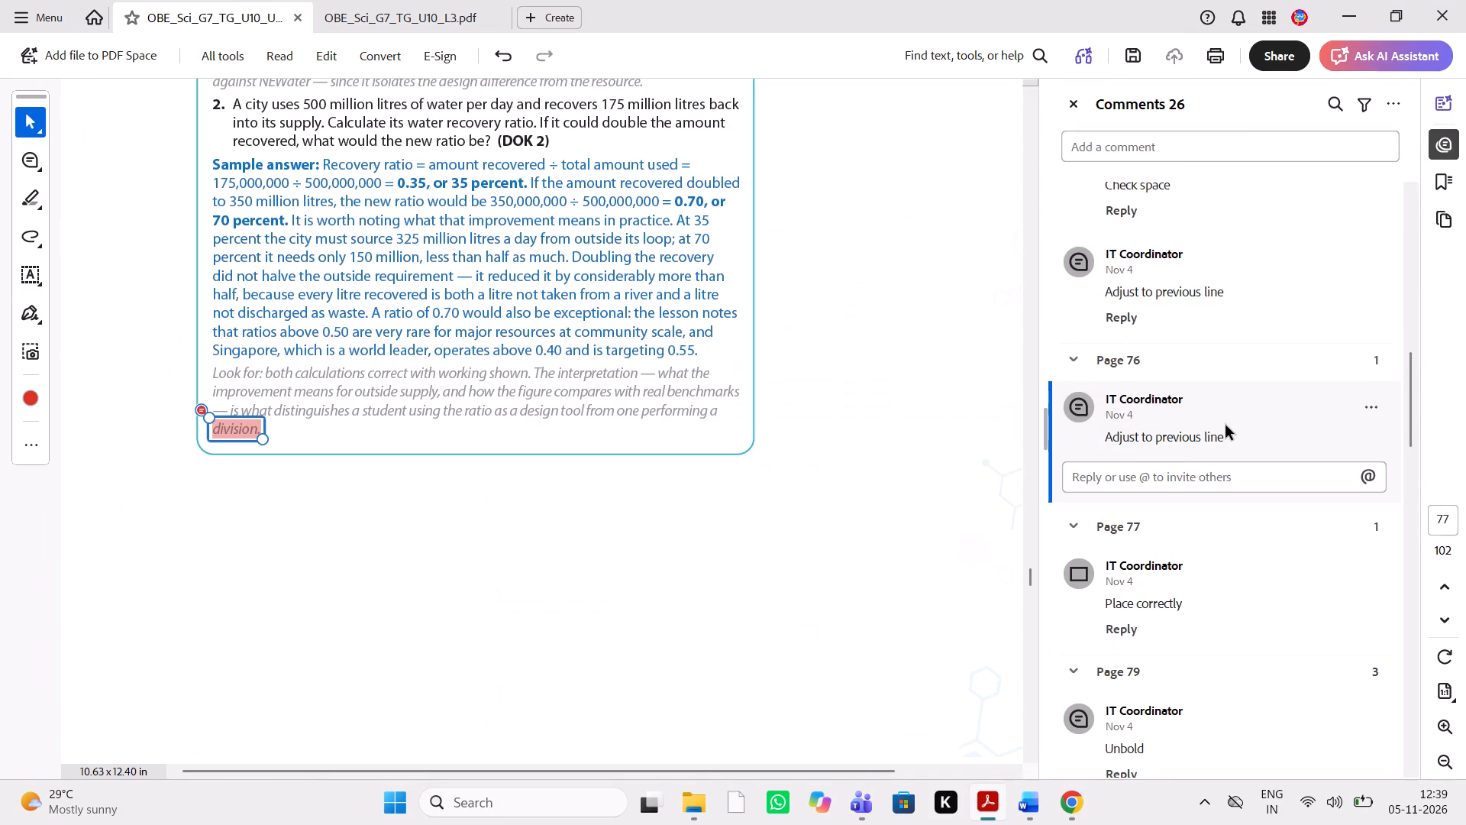
pyautogui.click(410, 9)
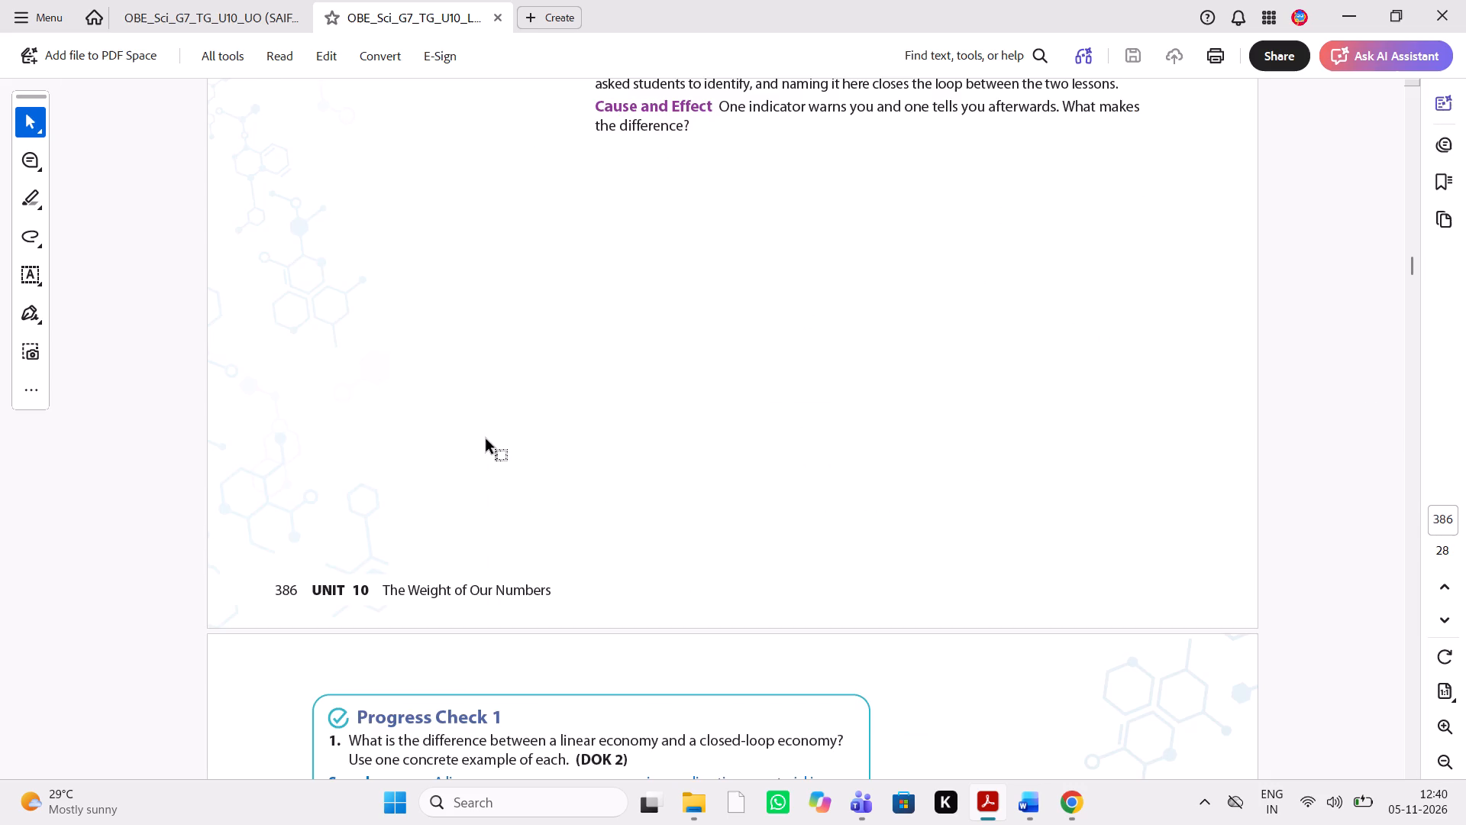
pyautogui.scroll(-4, 487, 440)
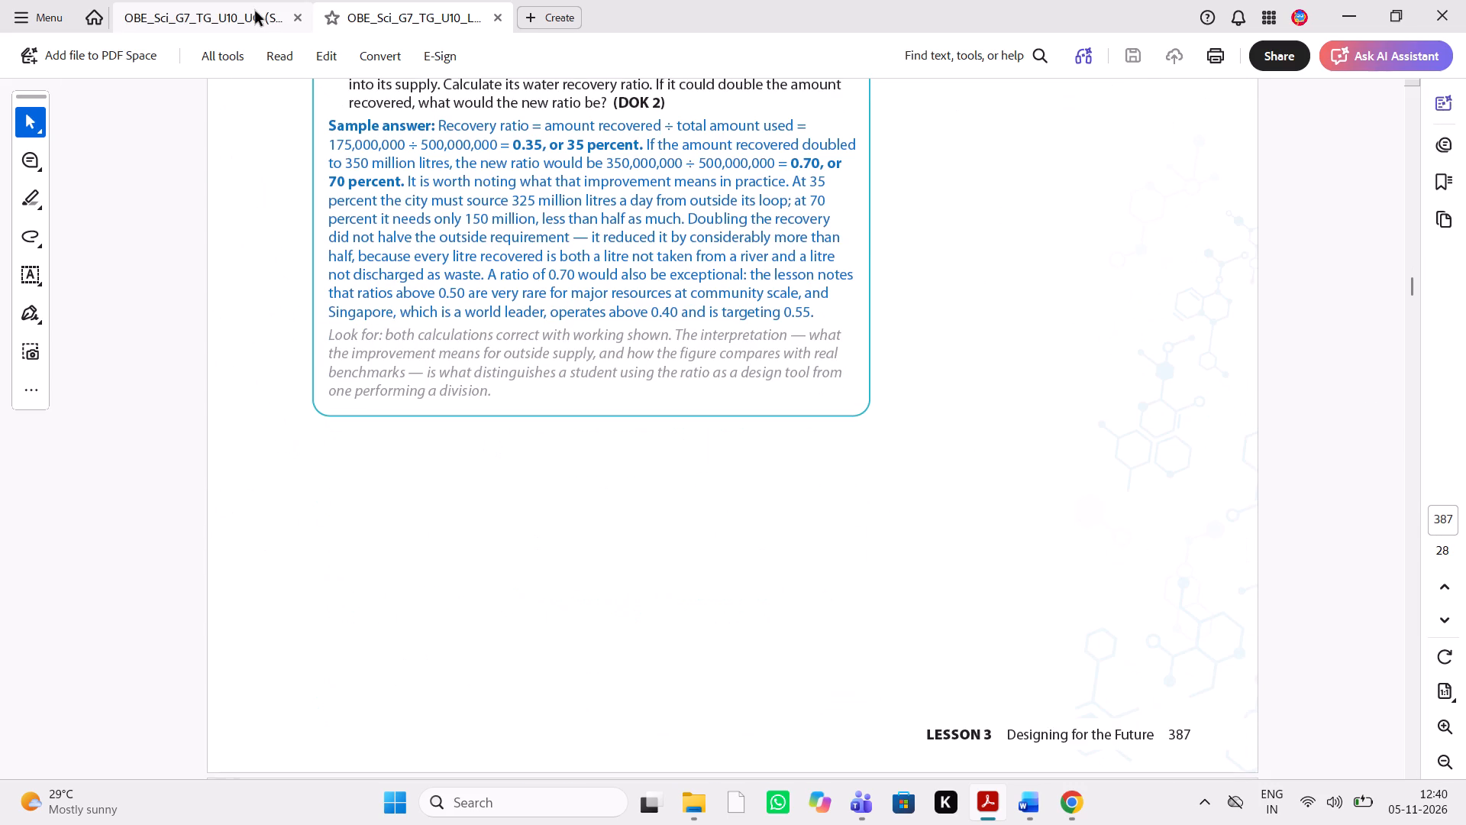
pyautogui.click(255, 8)
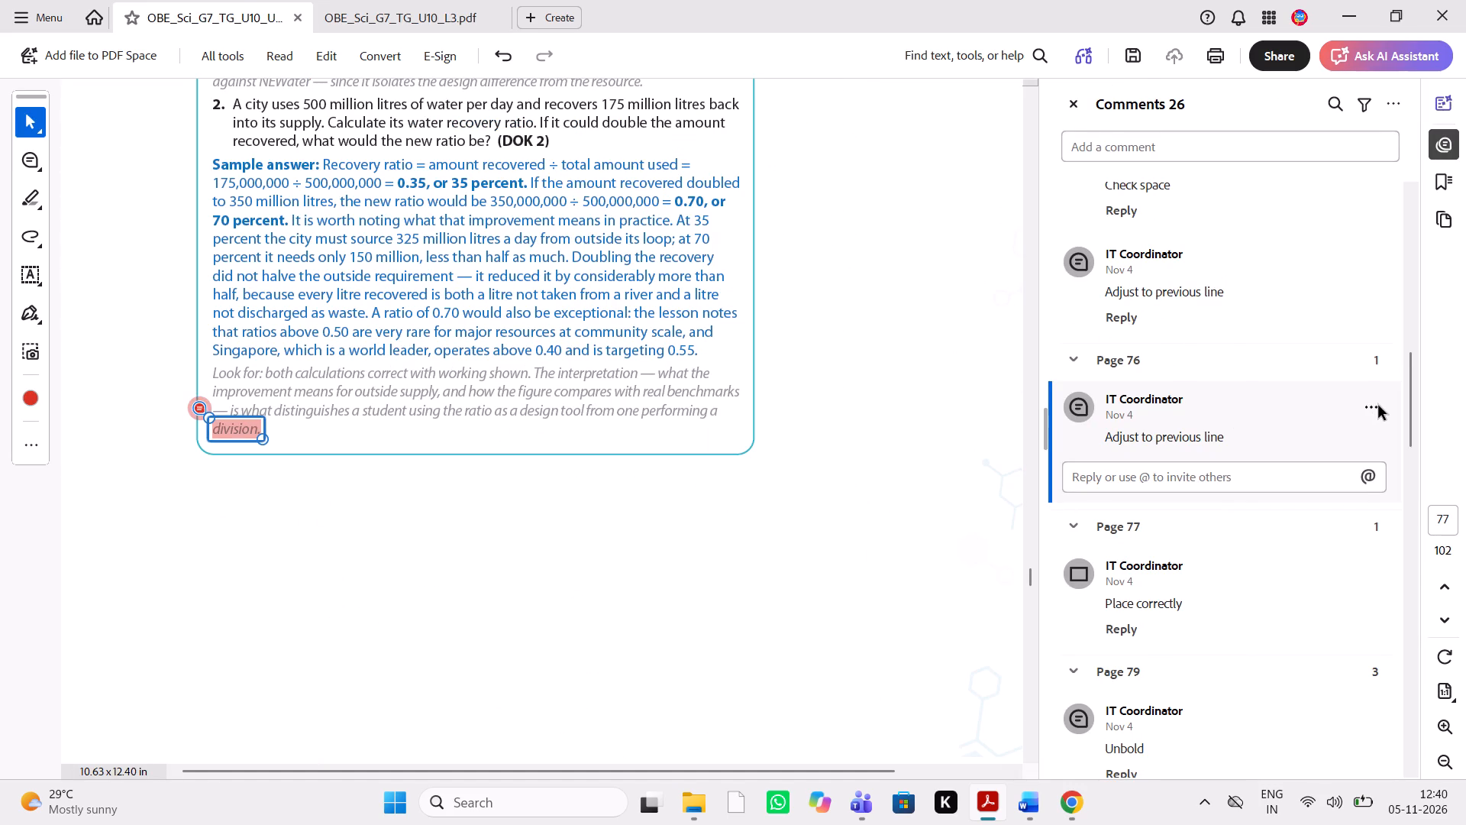
pyautogui.click(1378, 402)
pyautogui.click(1371, 474)
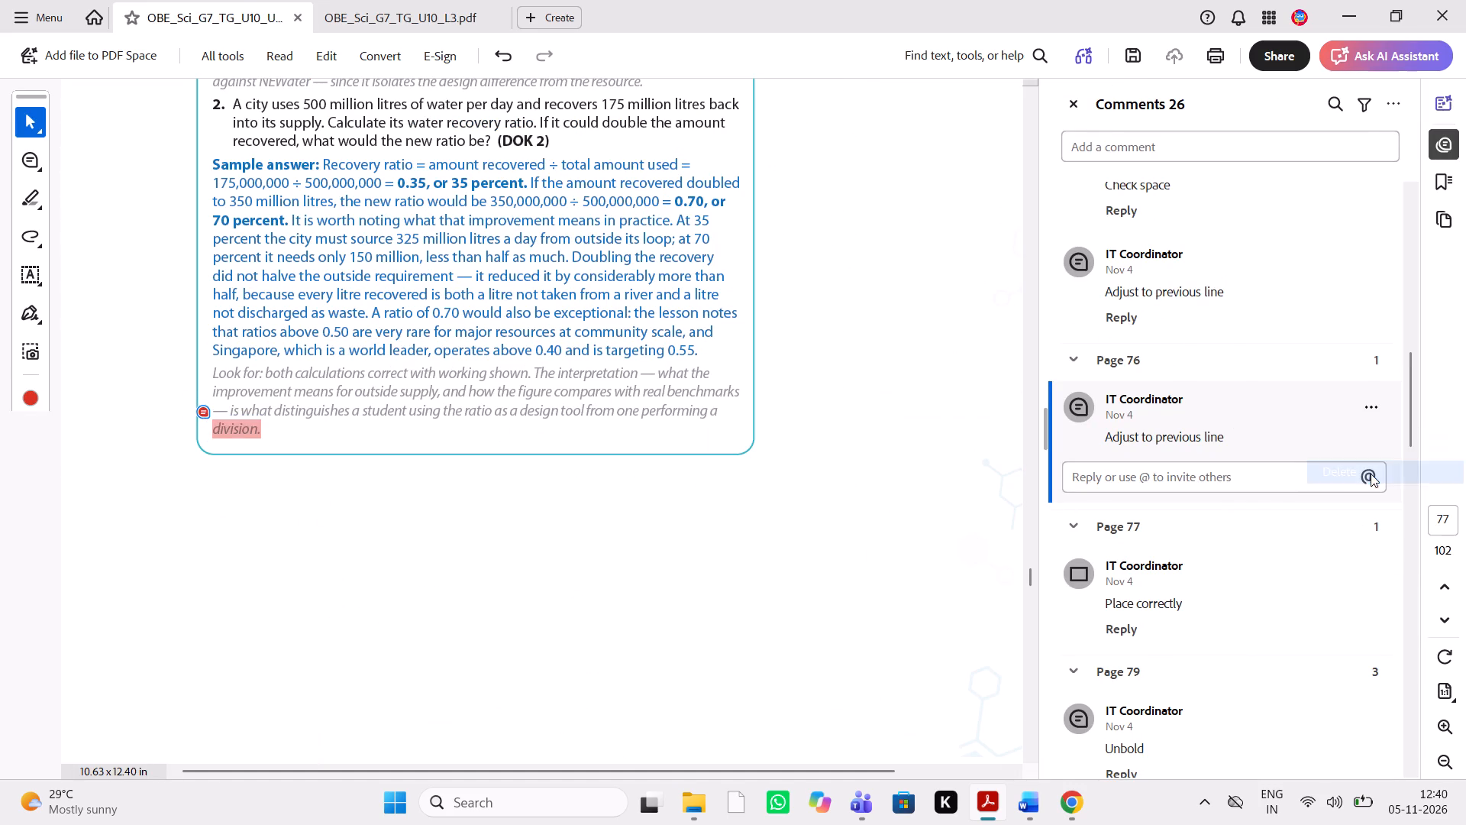
# View the page 77 "Place correctly" comment and delete the three "Unbold" comments on the page 79 discussion questions.
pyautogui.click(1228, 421)
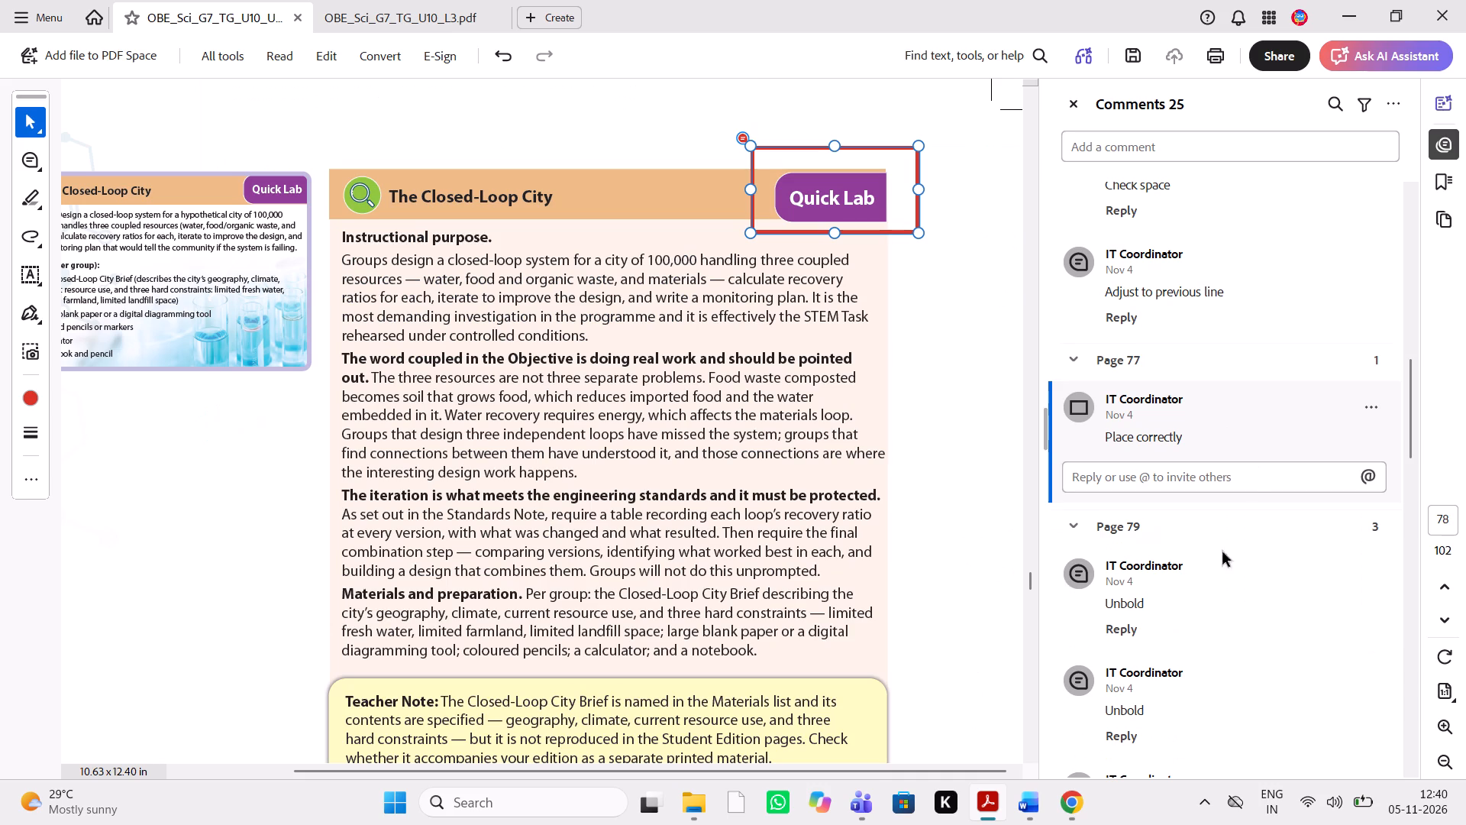
pyautogui.click(1158, 566)
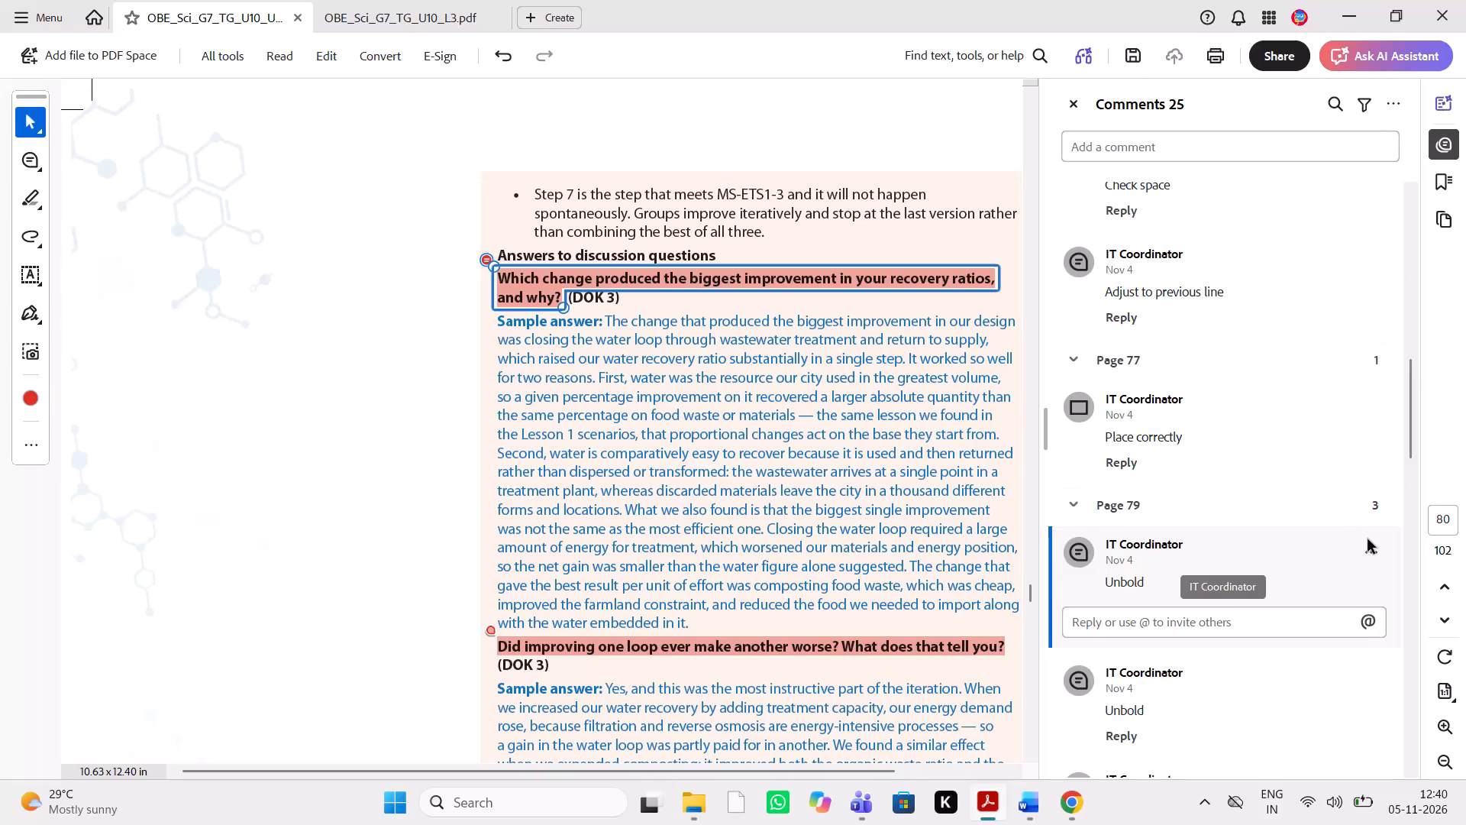
pyautogui.click(1370, 542)
pyautogui.click(1370, 552)
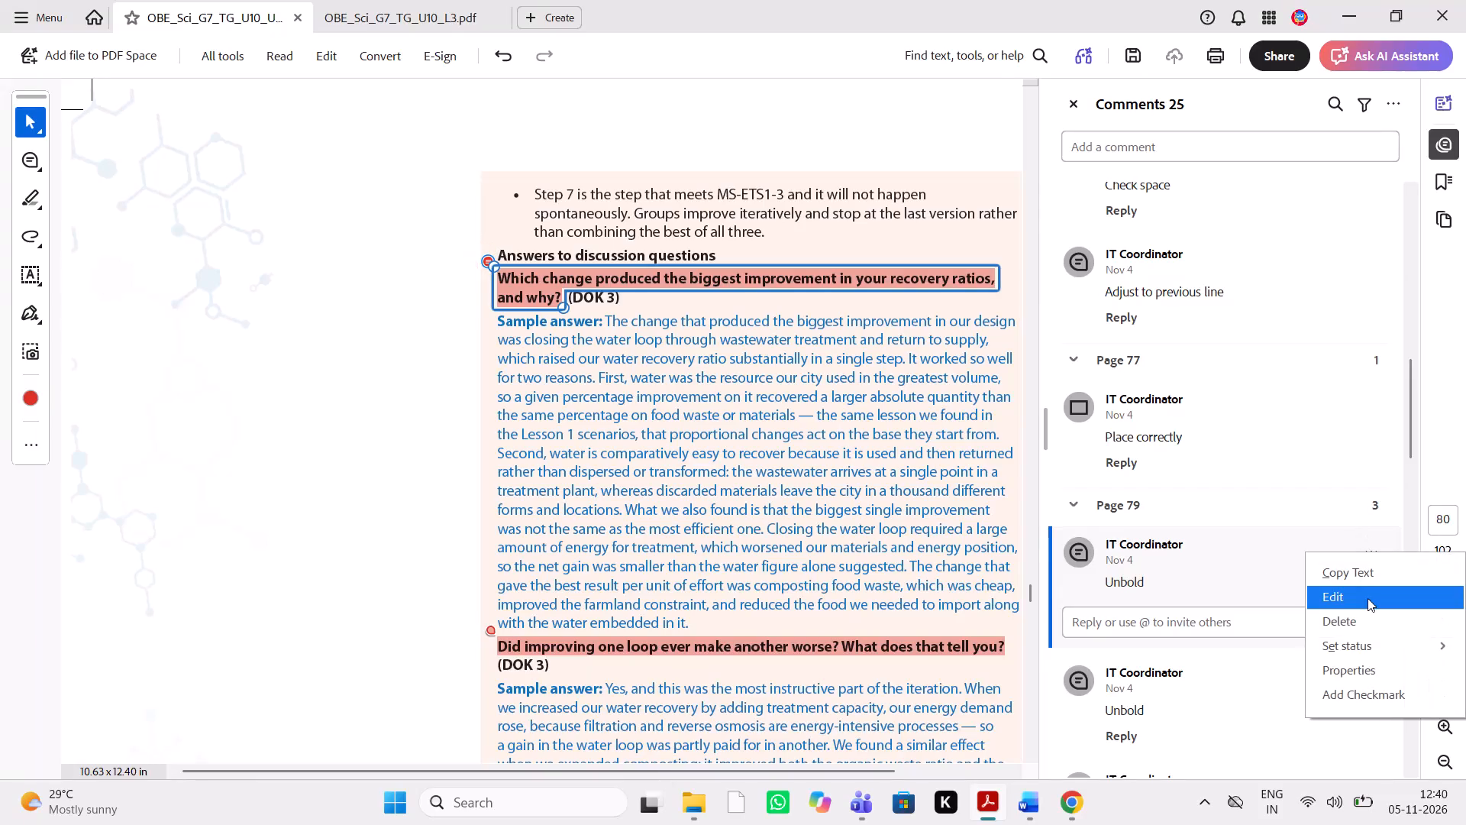
pyautogui.click(1362, 615)
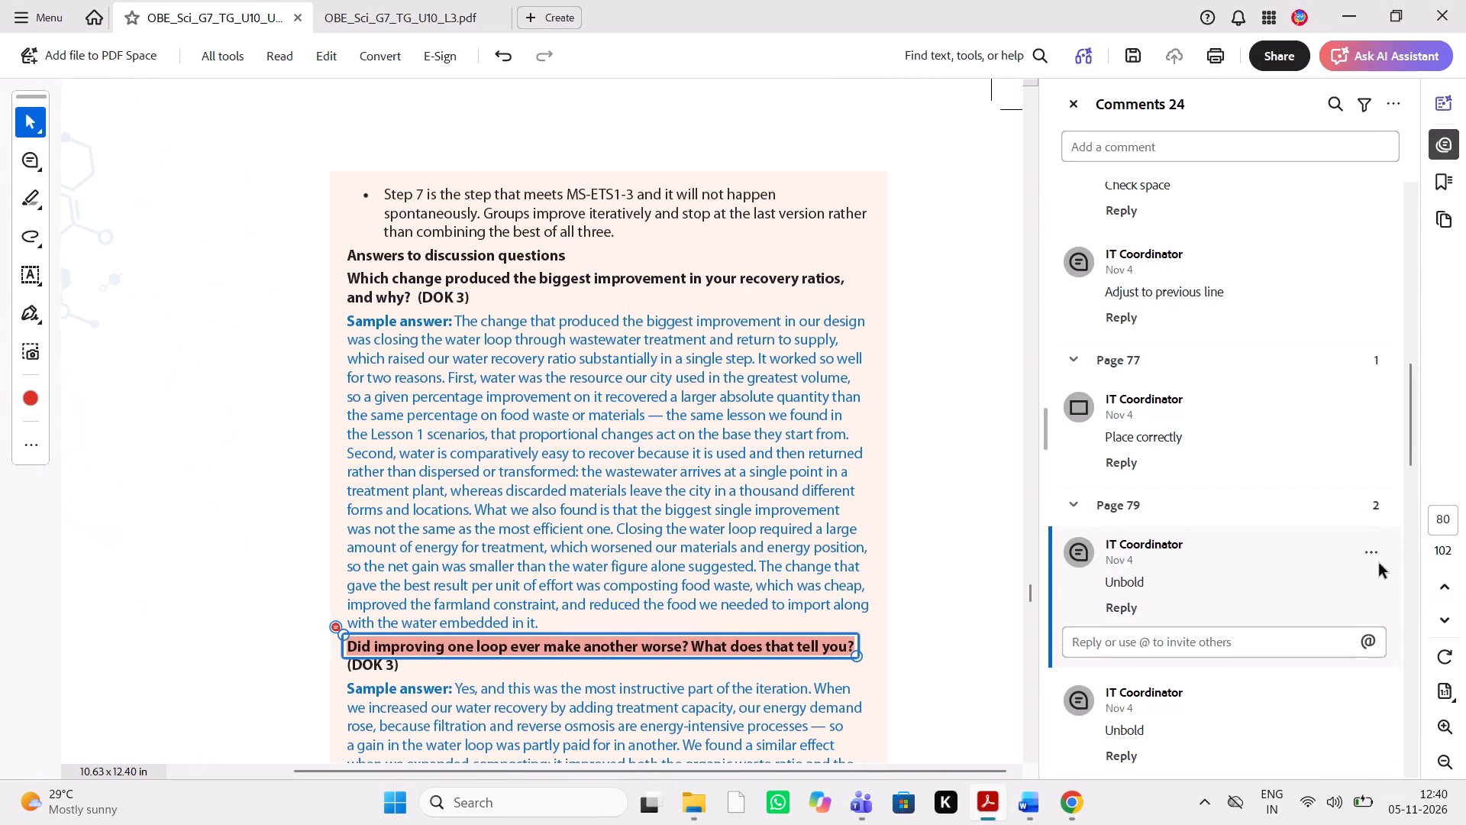
pyautogui.click(1377, 555)
pyautogui.click(1365, 618)
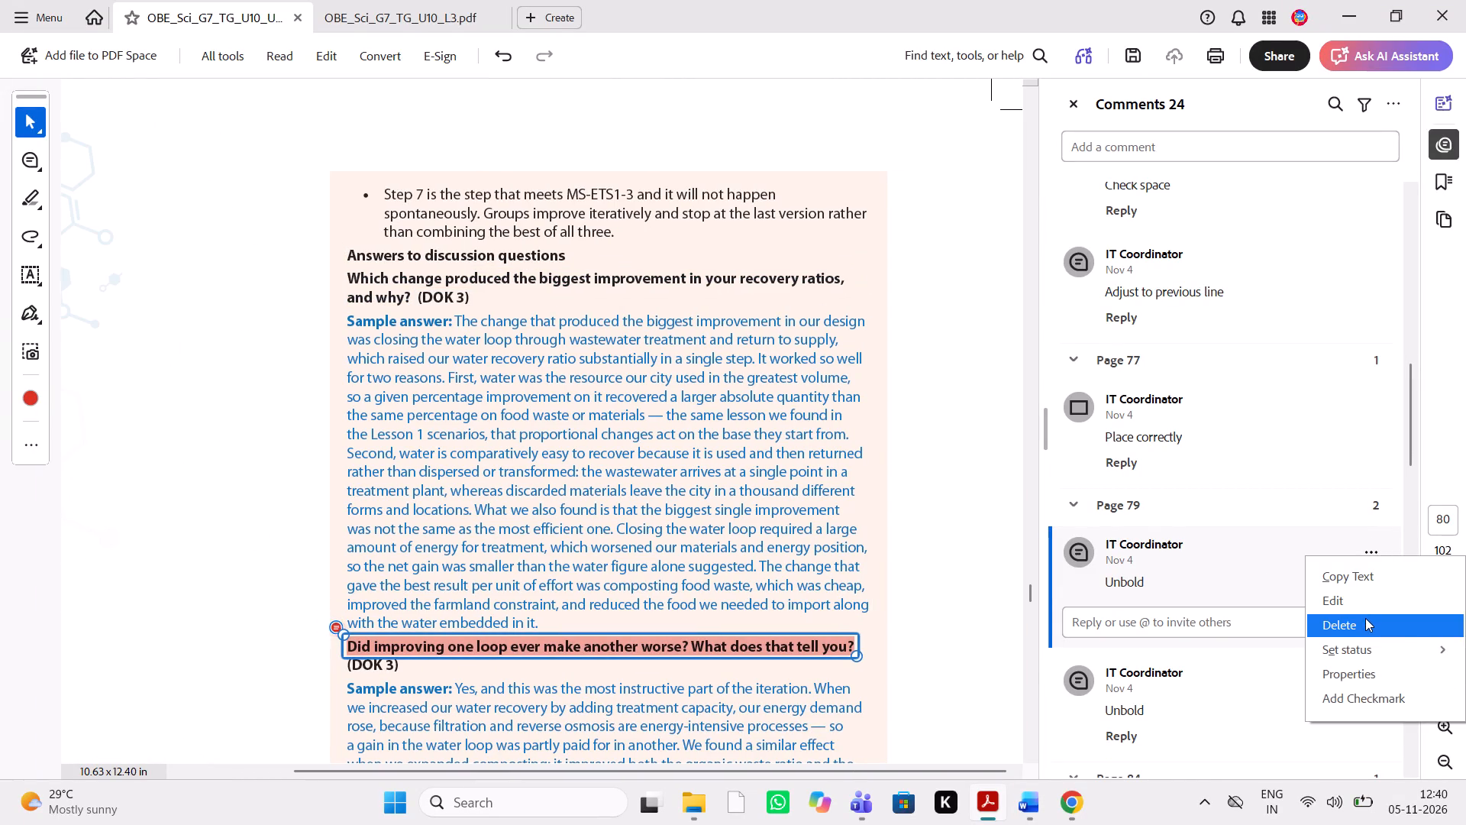
pyautogui.click(1370, 555)
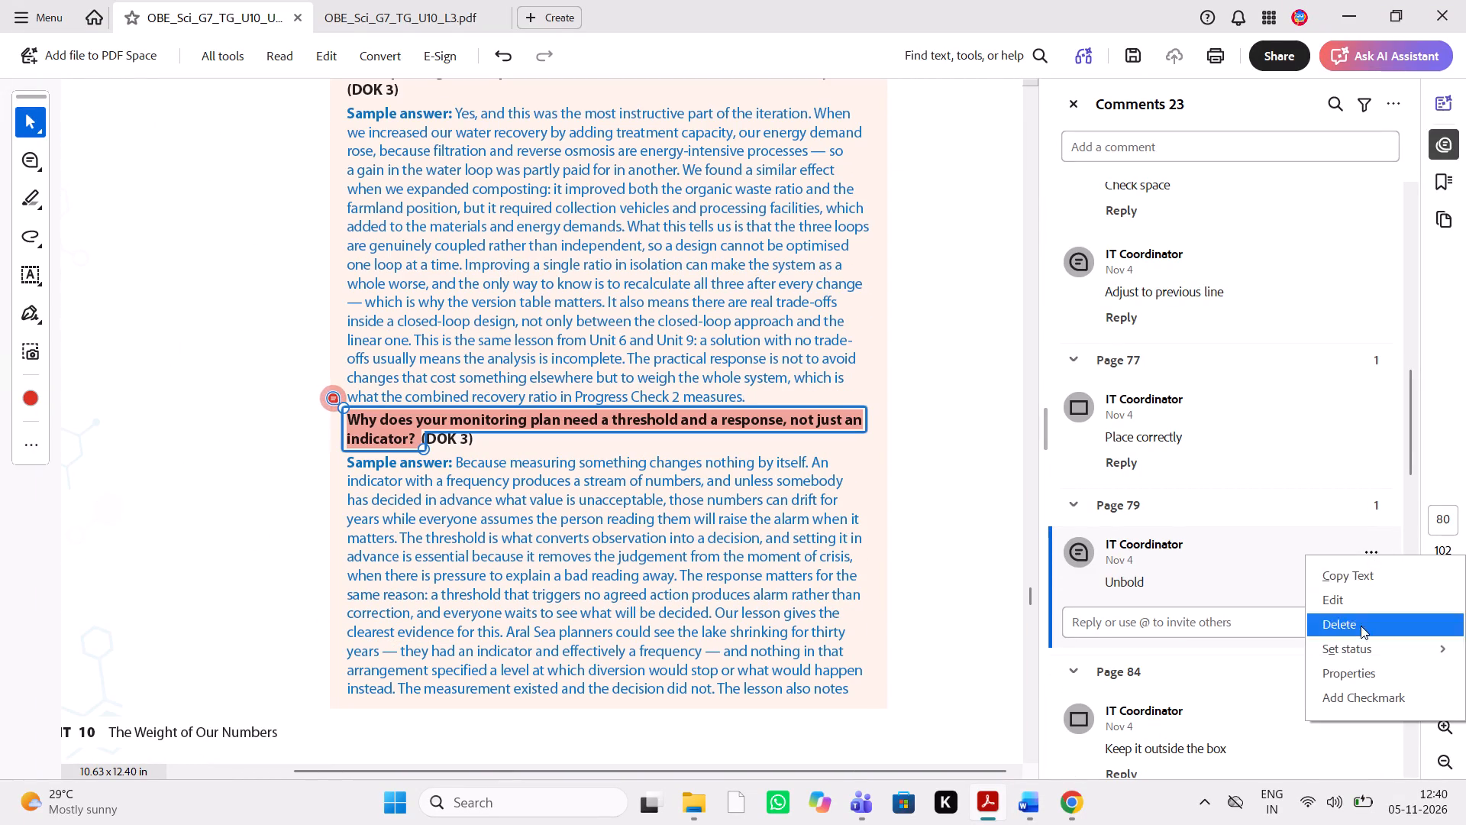
pyautogui.click(1370, 631)
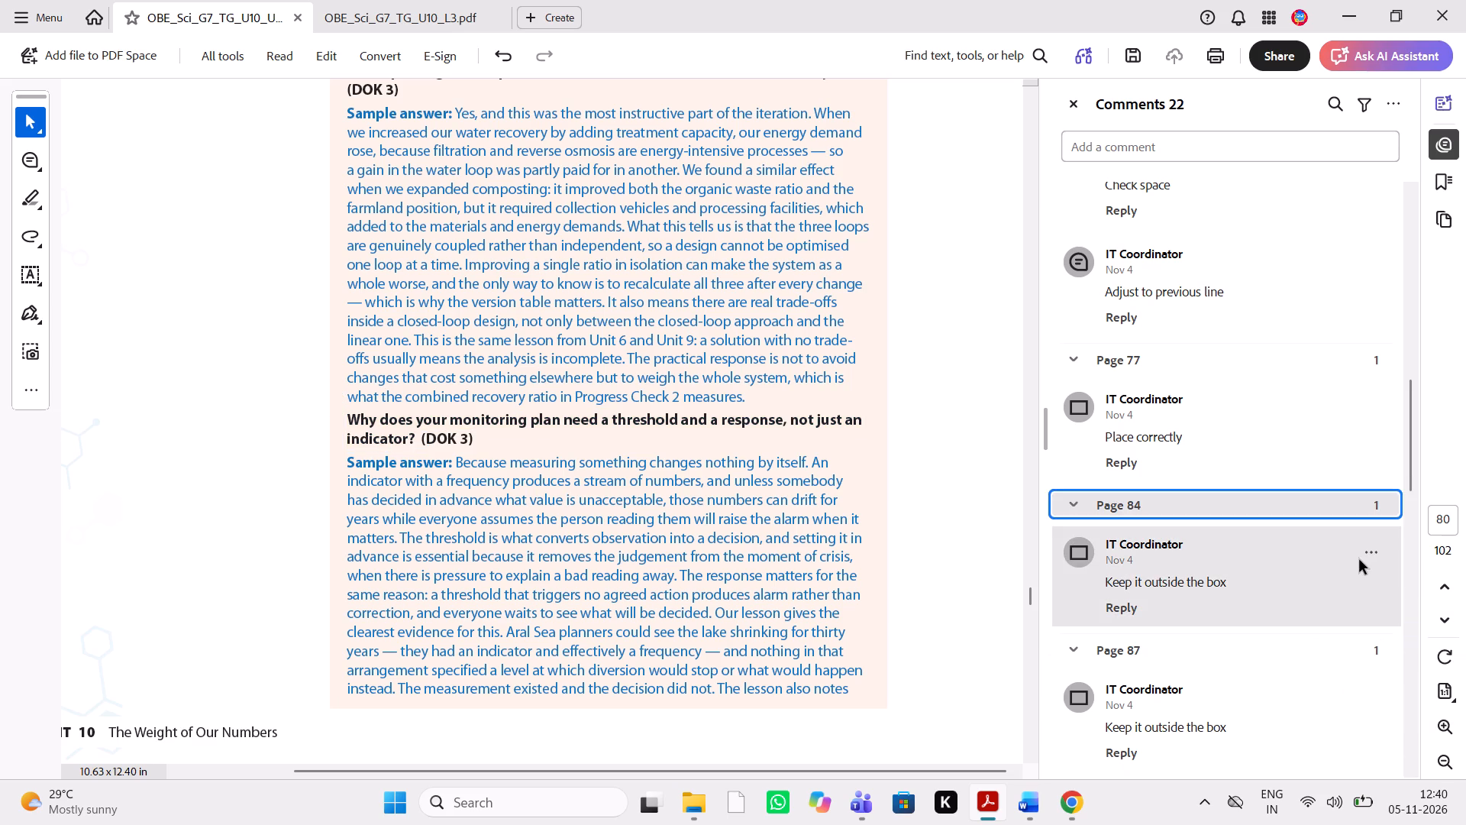
# Delete the page 84 "Keep it outside the box" comment from the unit PDF.
pyautogui.click(1377, 550)
pyautogui.click(1363, 623)
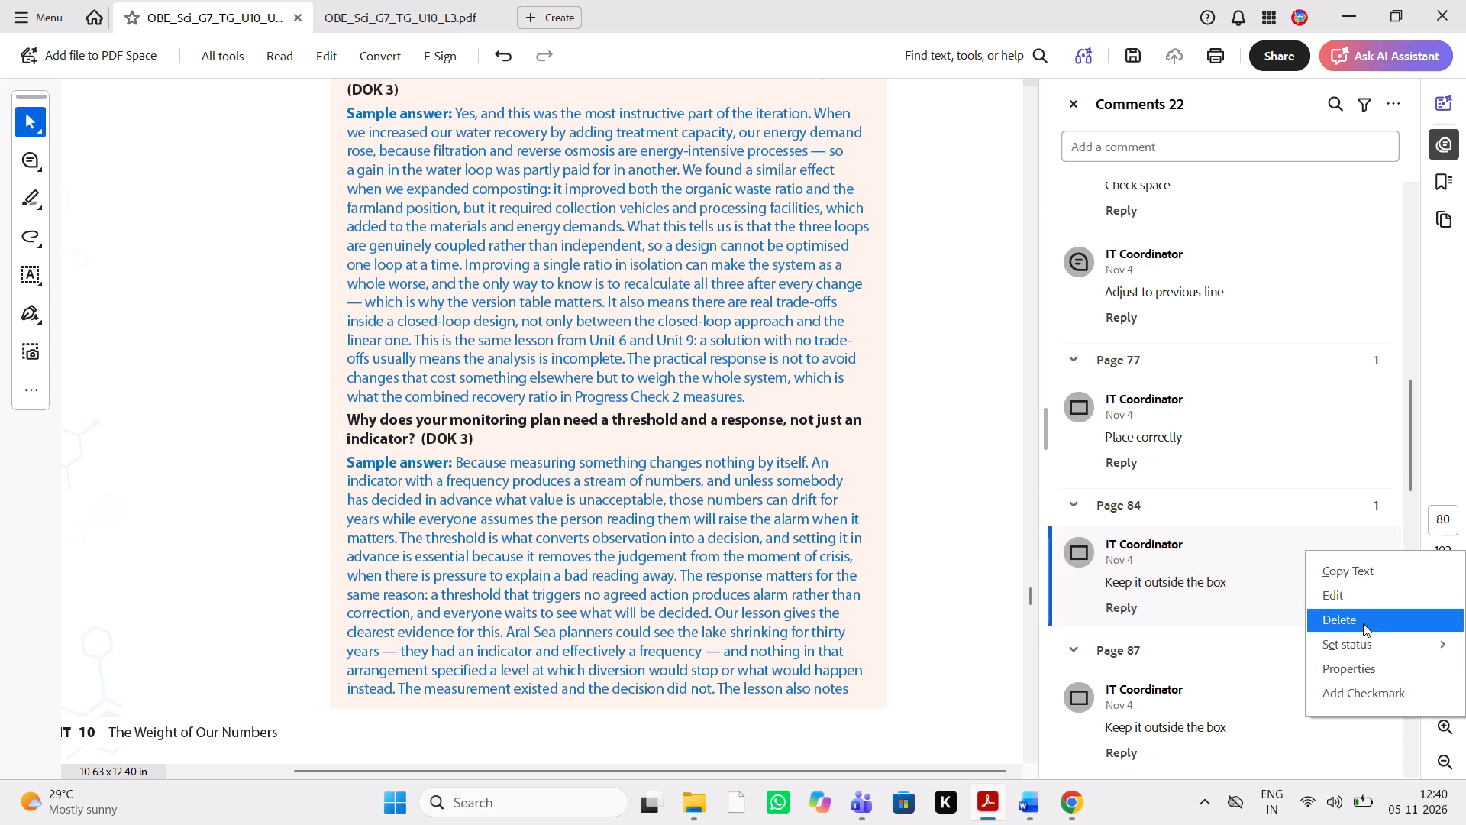
# Delete the page 87 "Keep it outside the box" comment on the Influence of Science on Society lines.
pyautogui.click(1250, 544)
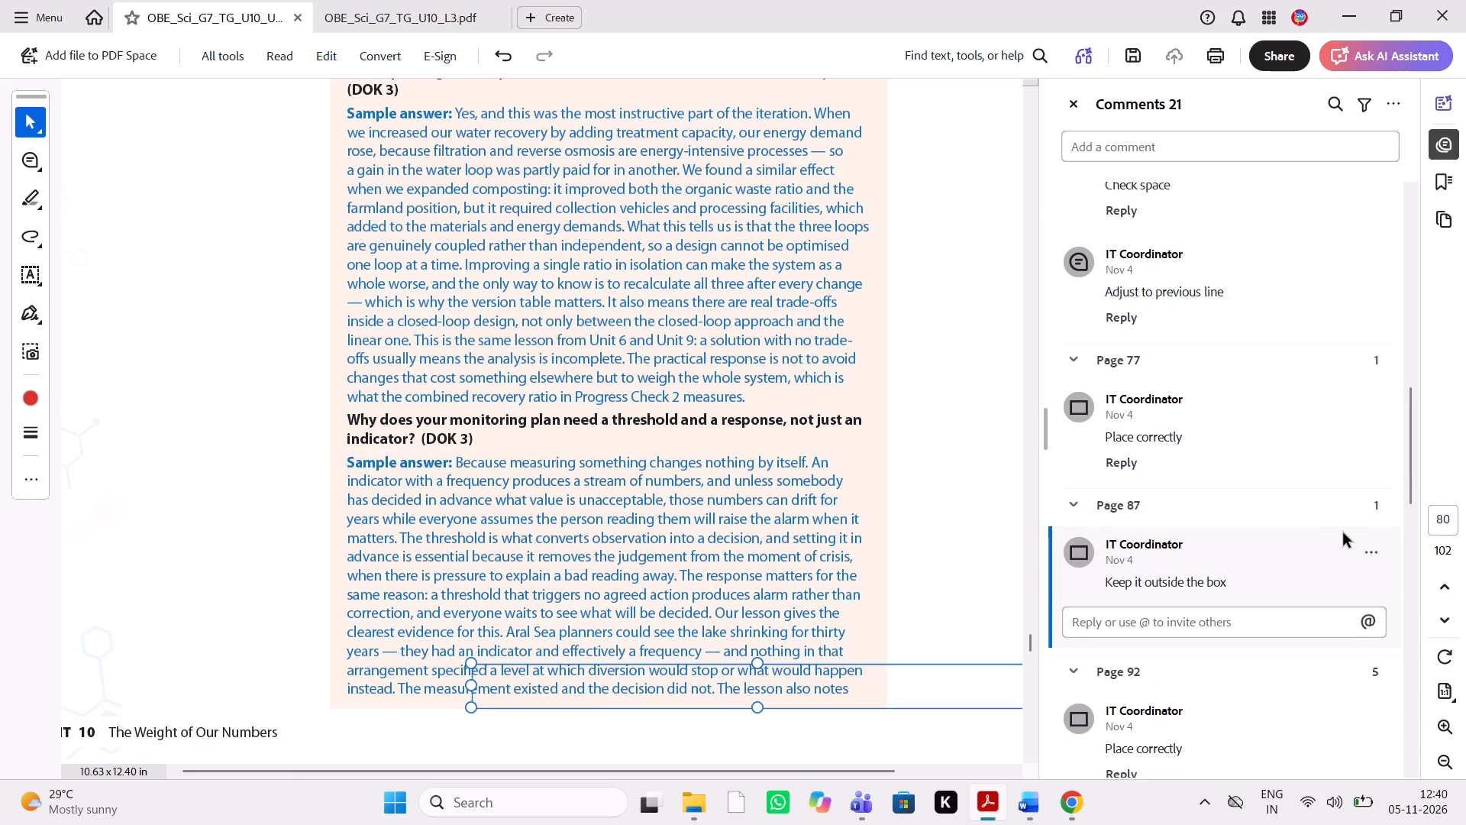
pyautogui.click(1368, 550)
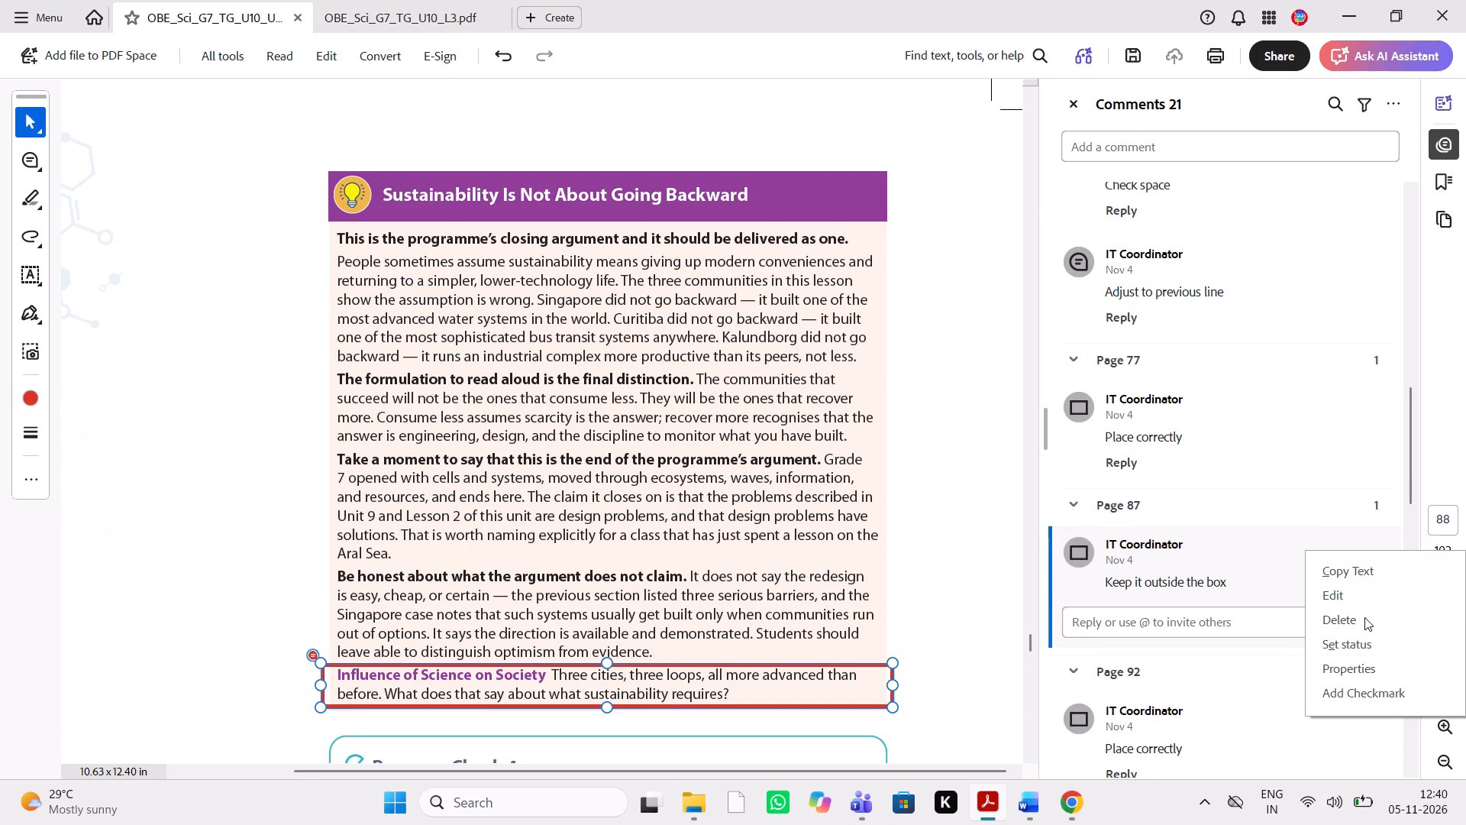
pyautogui.click(1364, 617)
# View the page 92 "Place correctly" comment on the Lesson Check heading and delete the four page 92 "Answer:" comments on the sample-answer labels.
pyautogui.click(1180, 574)
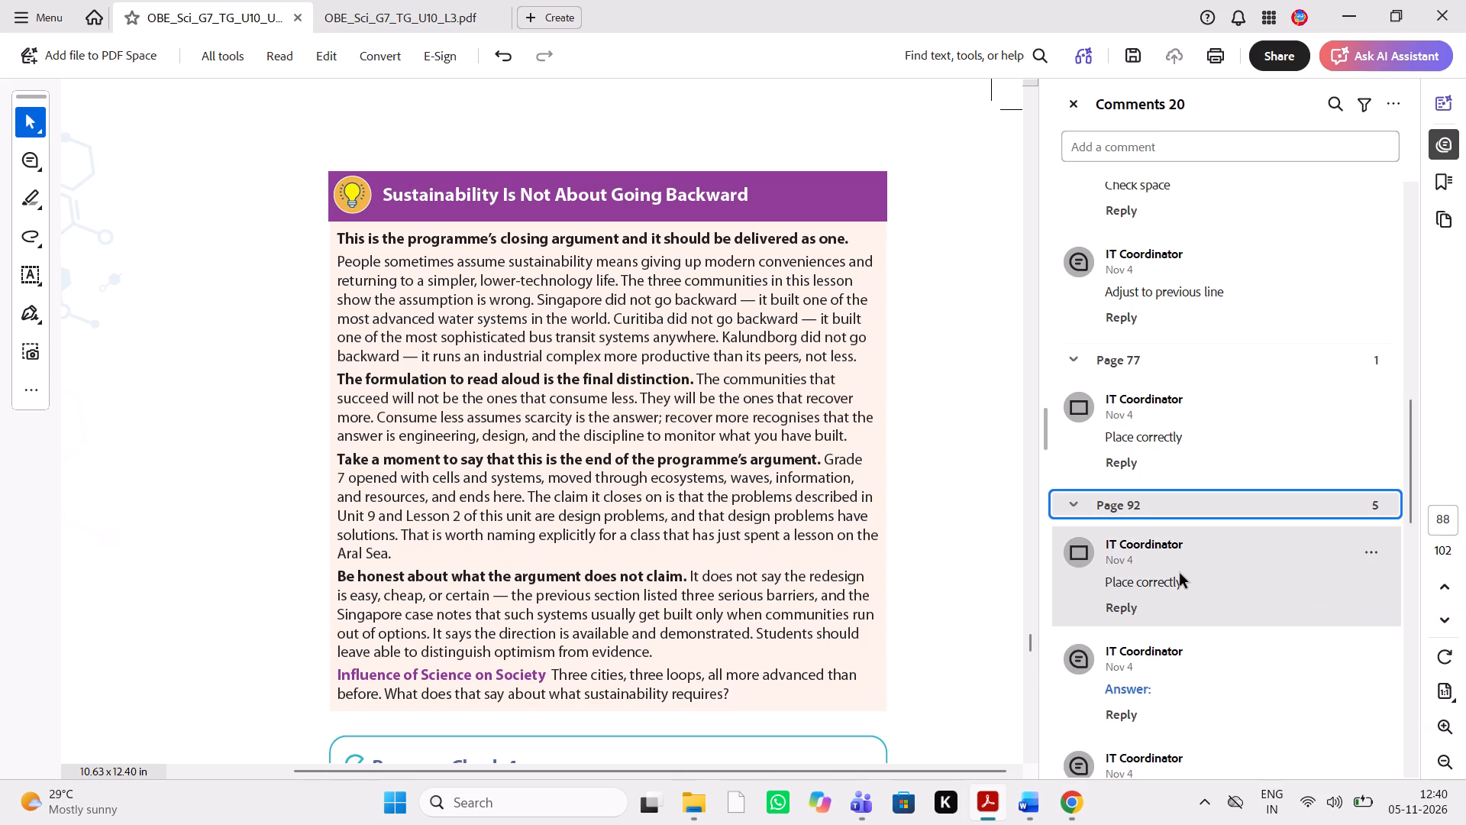
pyautogui.scroll(-1, 1180, 574)
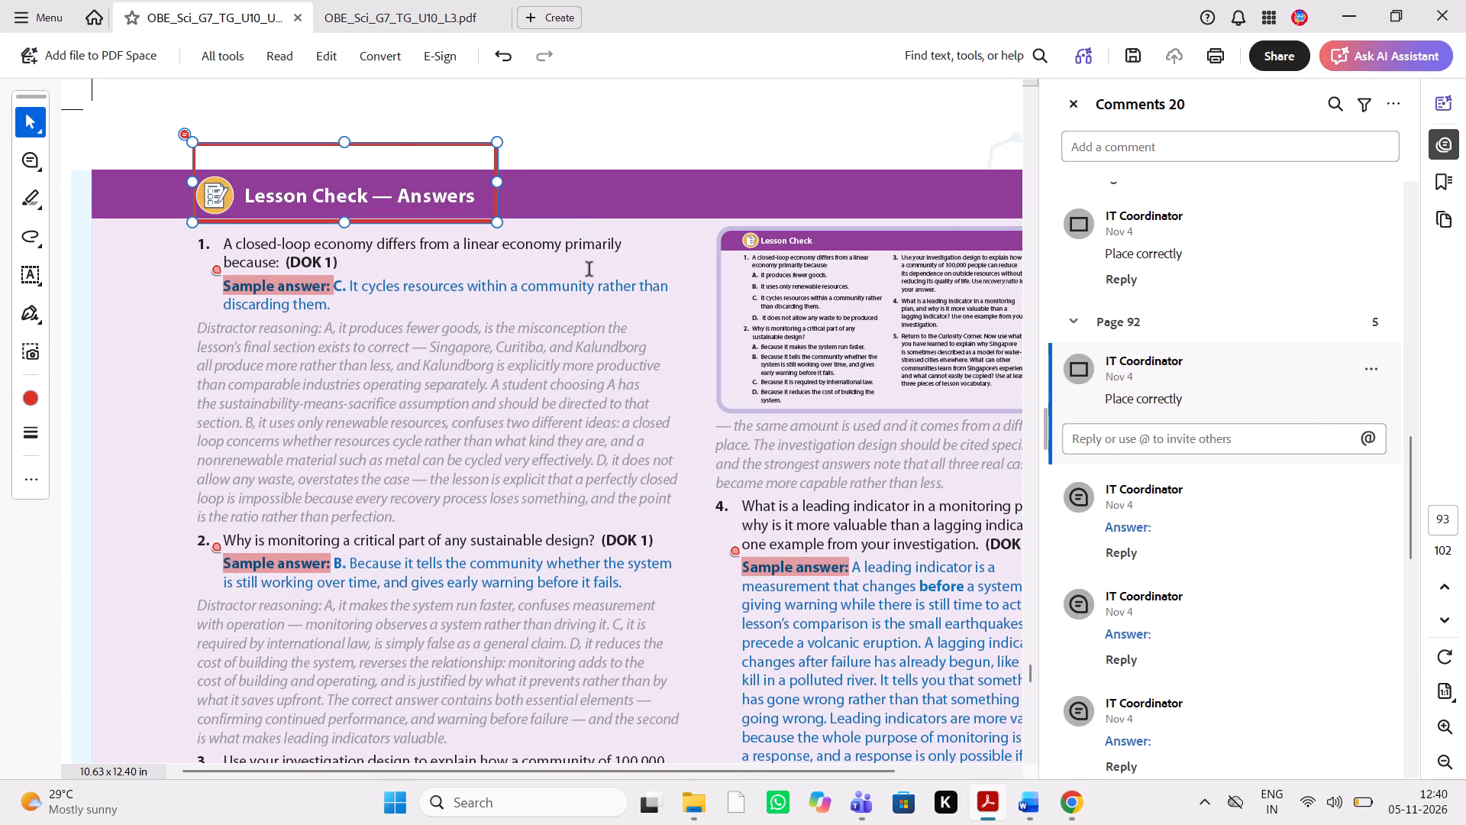
pyautogui.click(1248, 521)
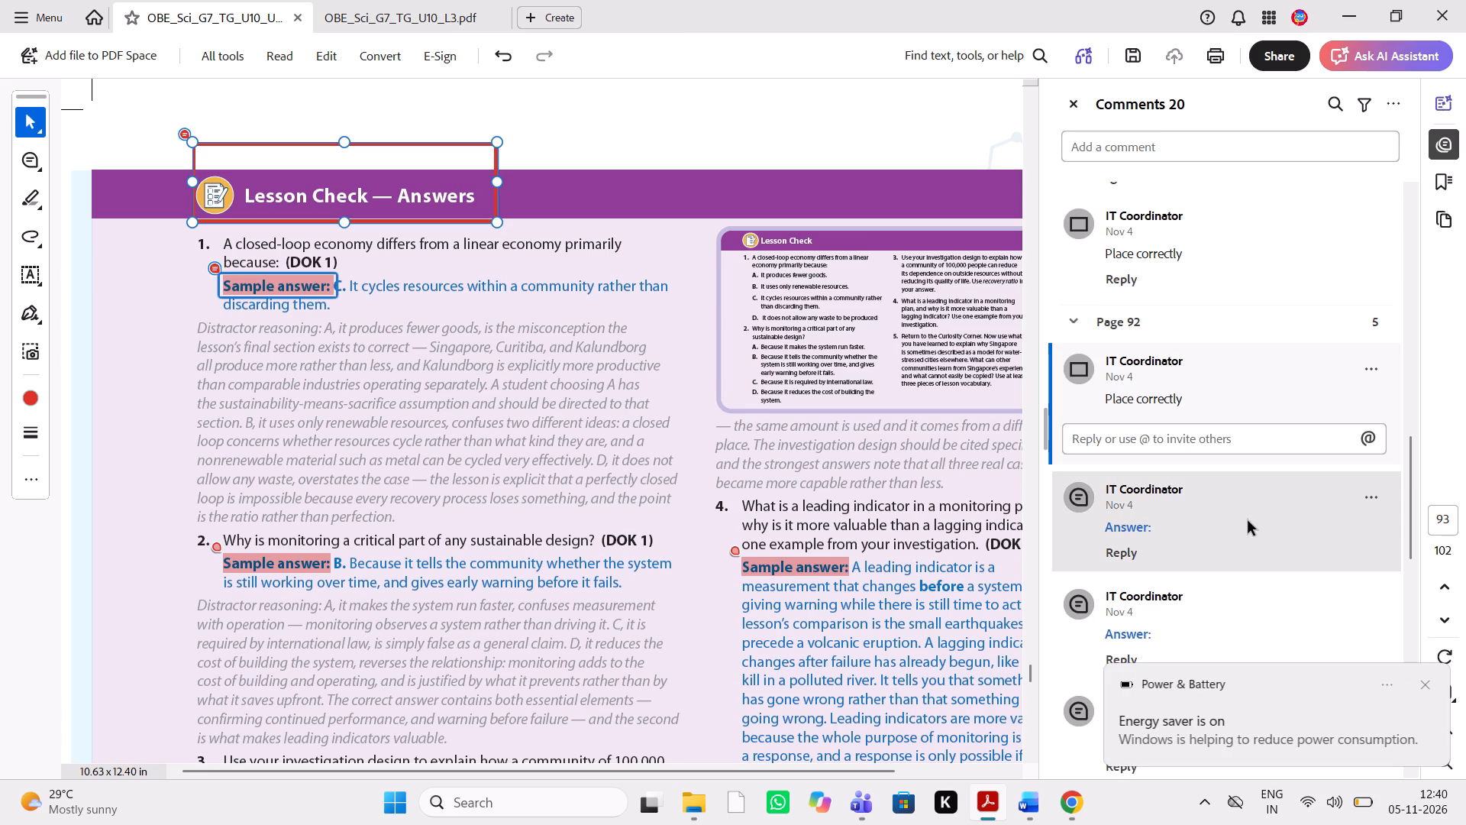
pyautogui.click(1374, 500)
pyautogui.click(1368, 478)
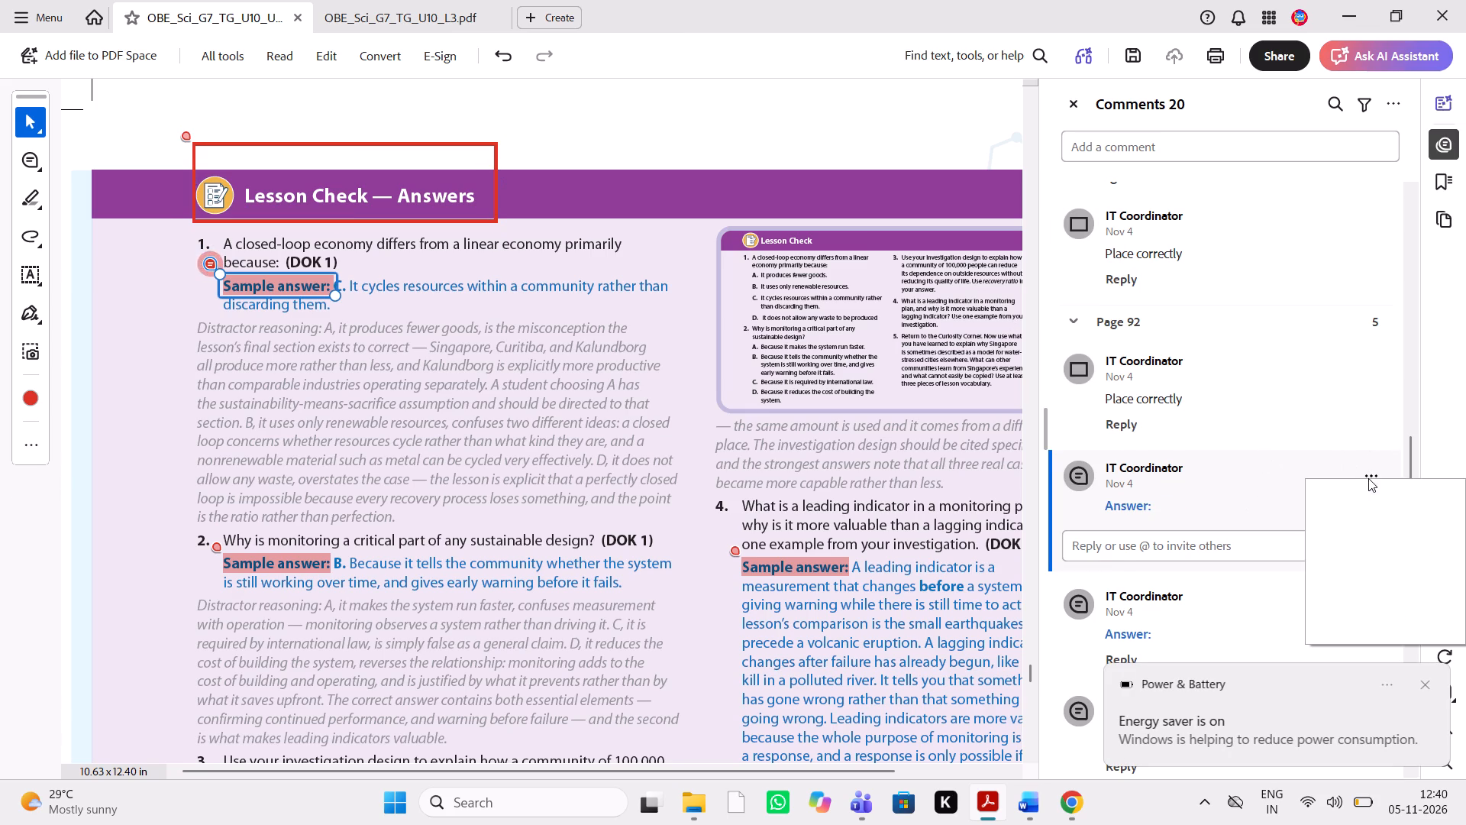
pyautogui.click(1357, 558)
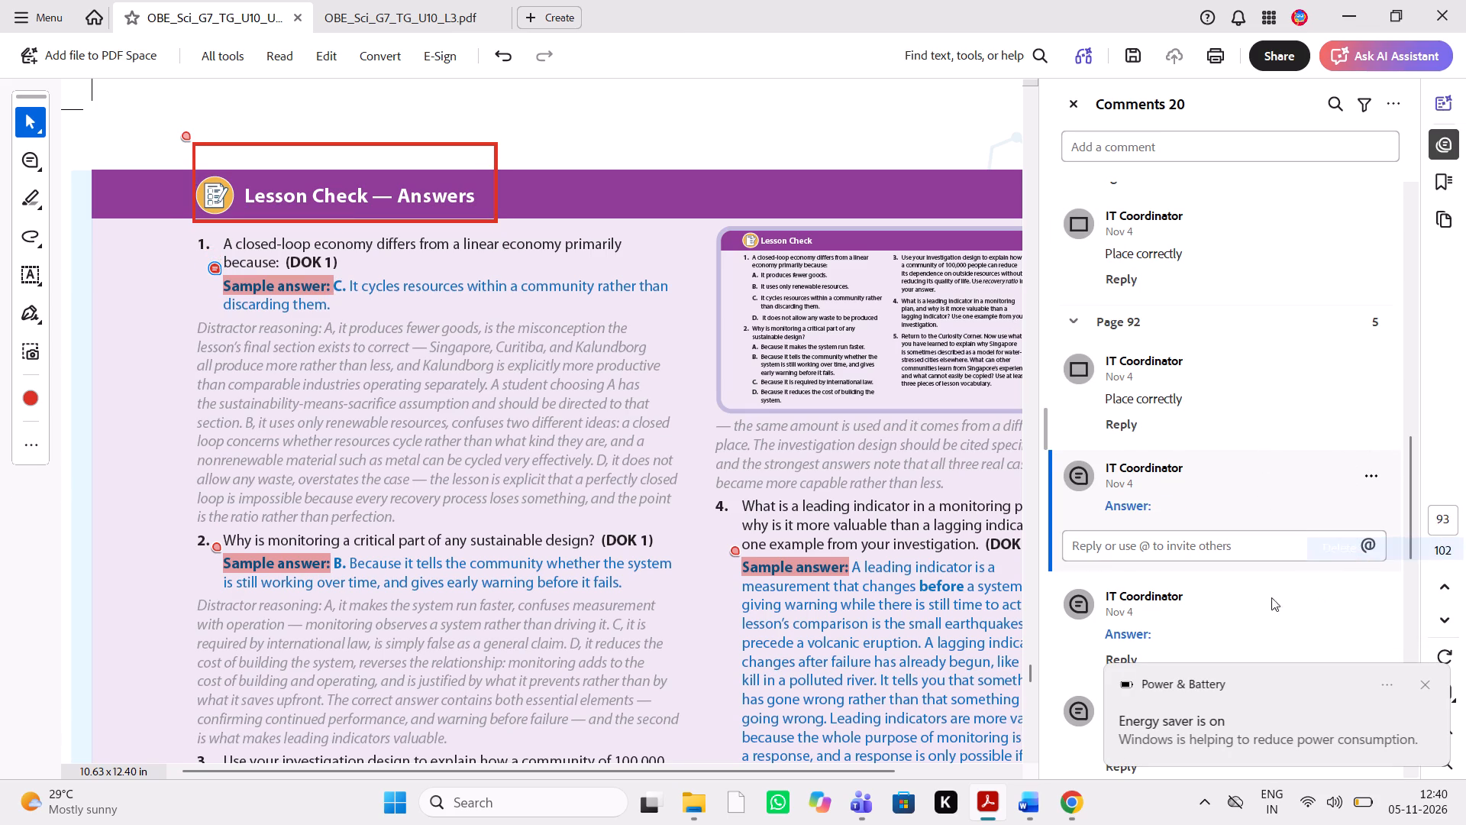
pyautogui.click(1189, 618)
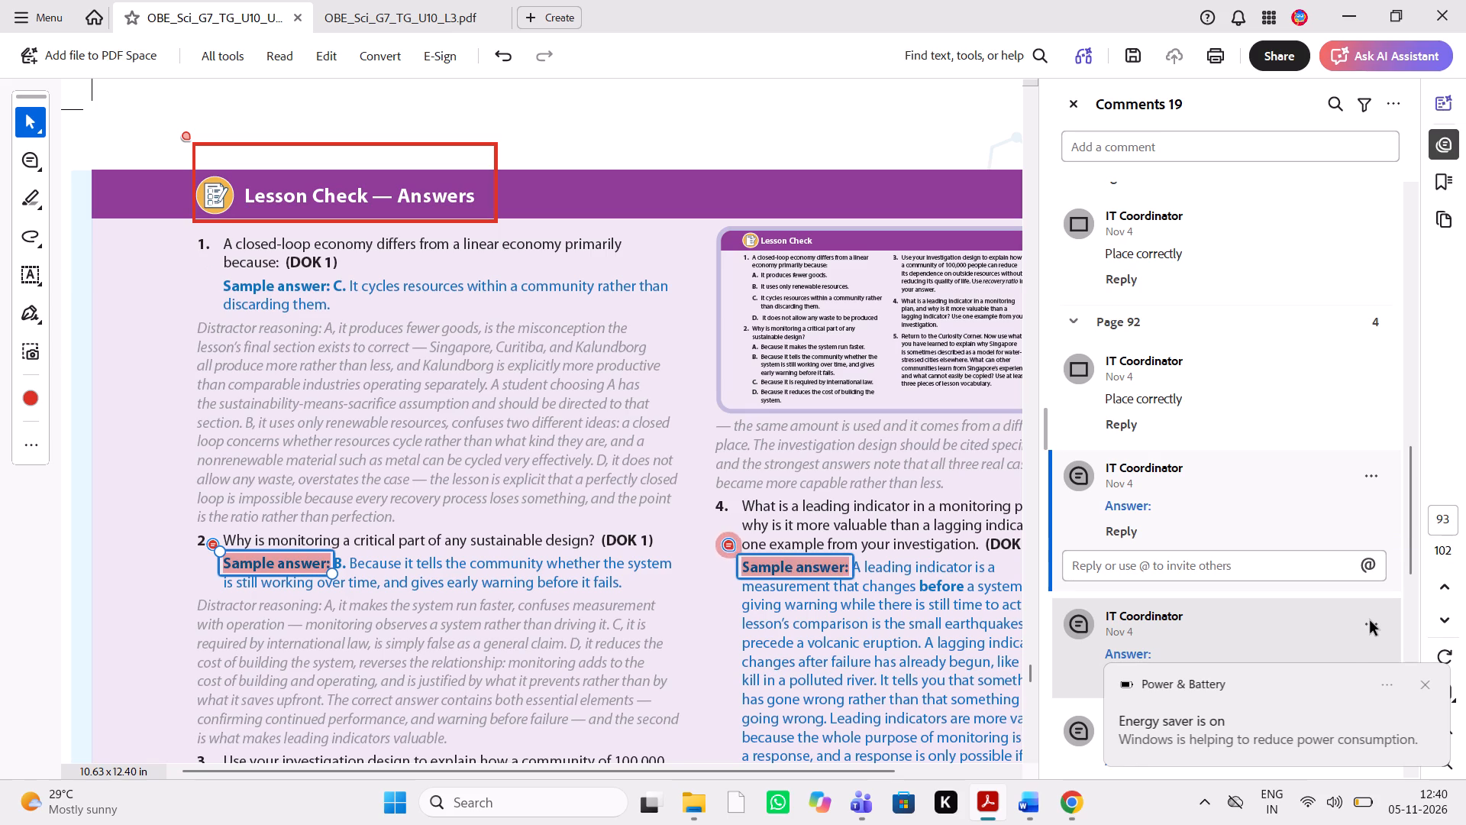
pyautogui.click(1370, 621)
pyautogui.click(1370, 625)
pyautogui.click(1419, 696)
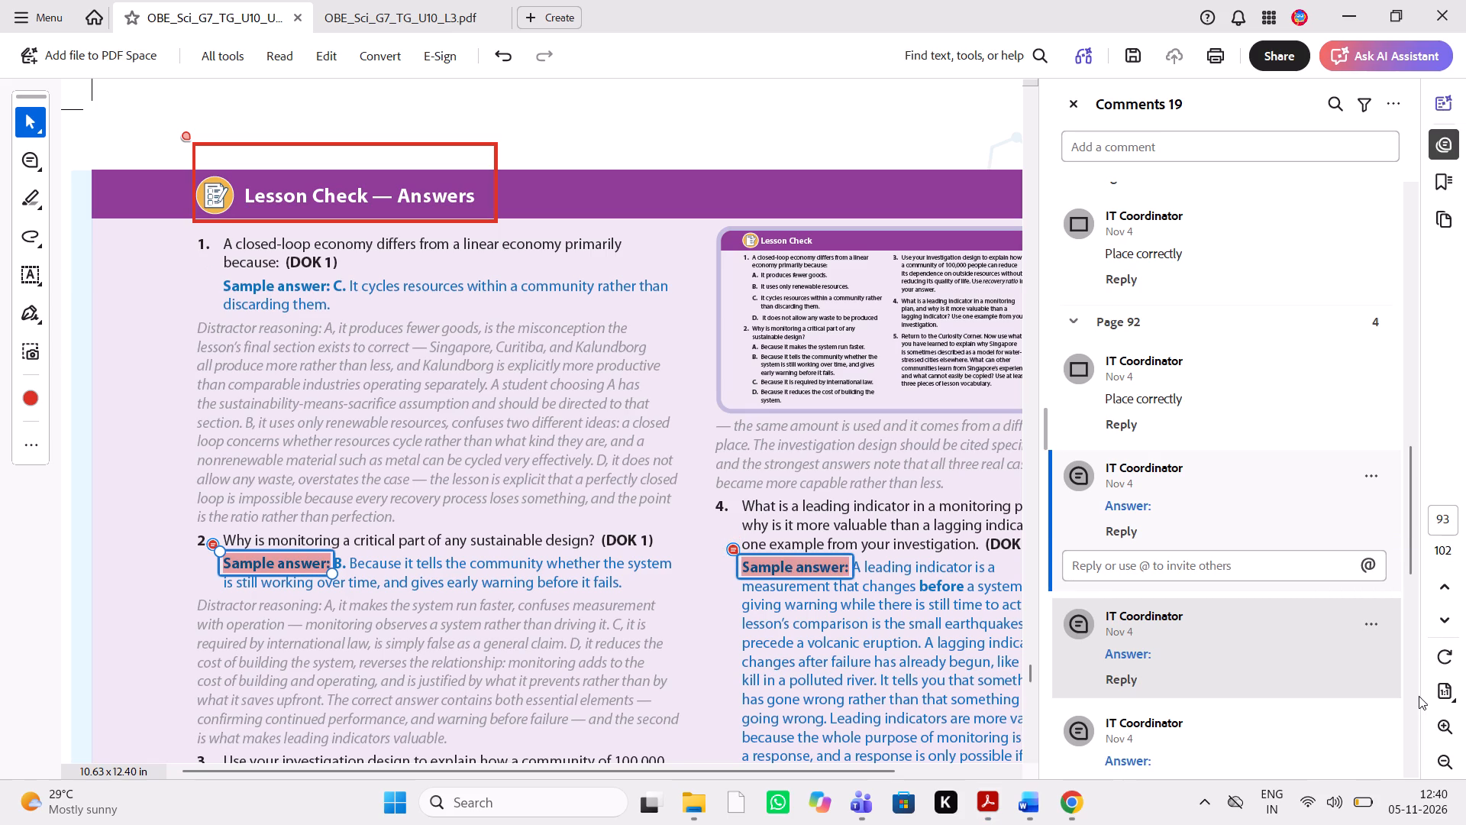
pyautogui.click(1374, 621)
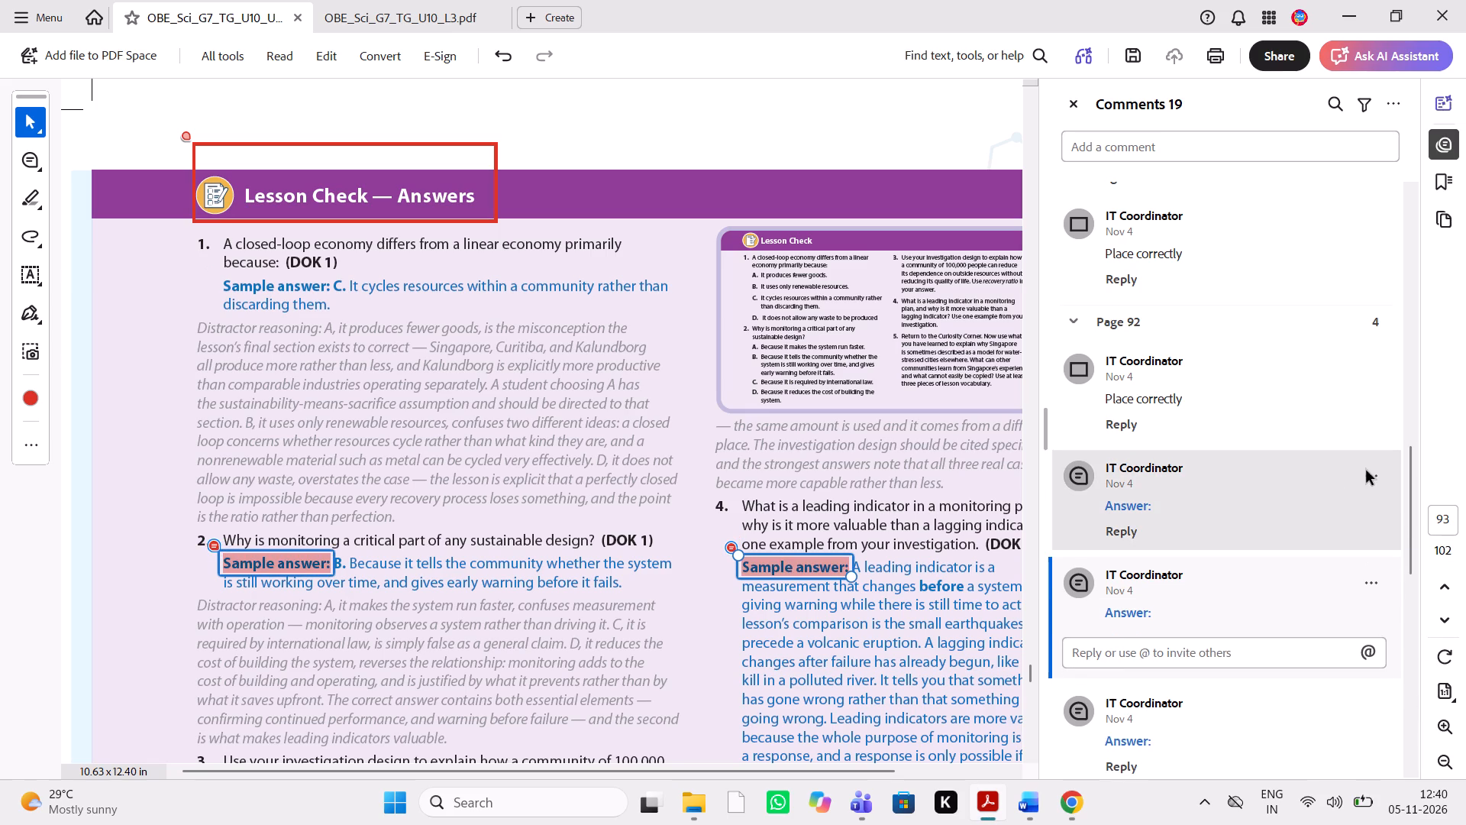
pyautogui.click(1372, 480)
pyautogui.click(1354, 545)
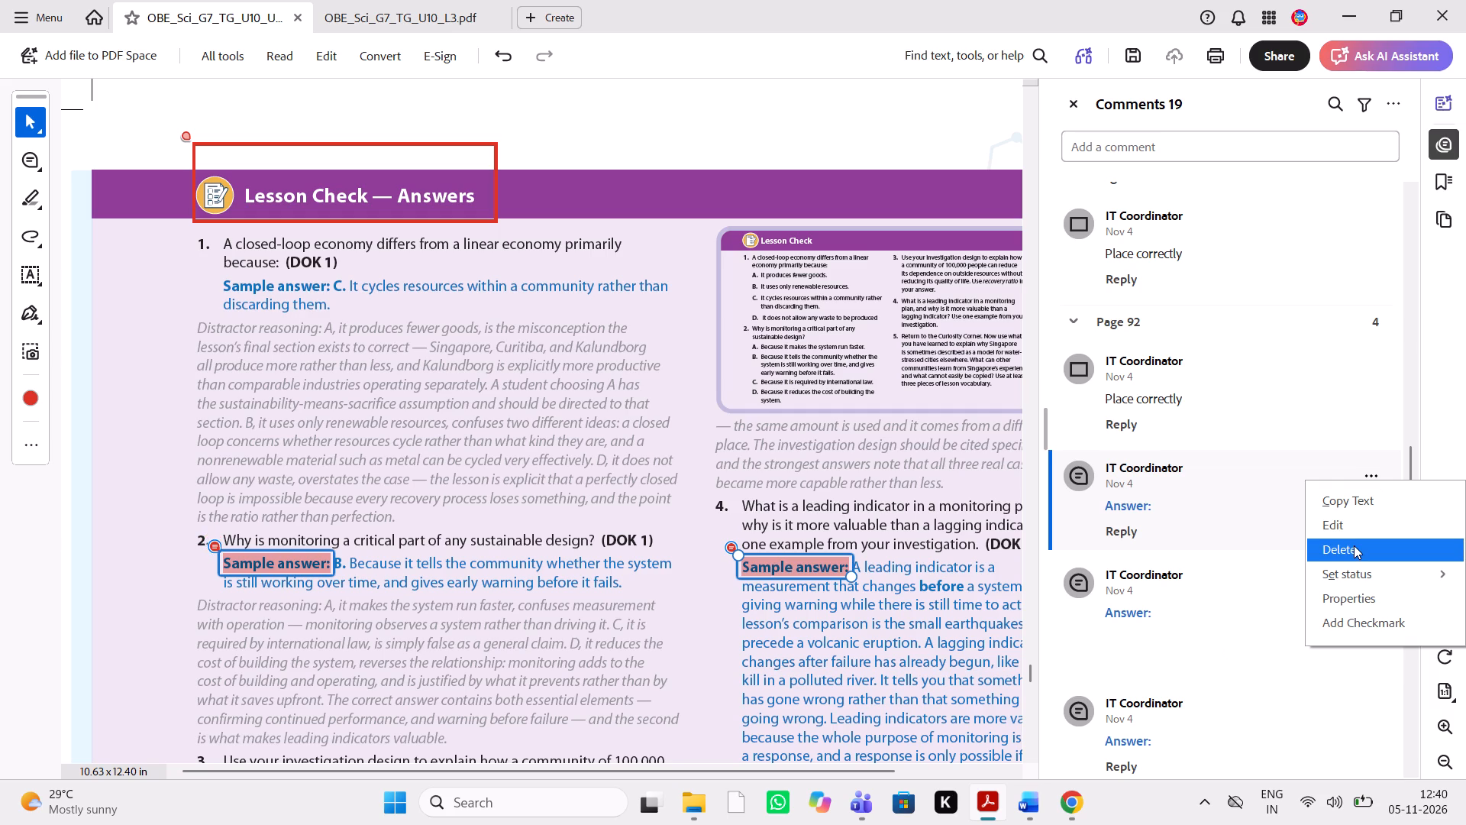
pyautogui.click(1377, 473)
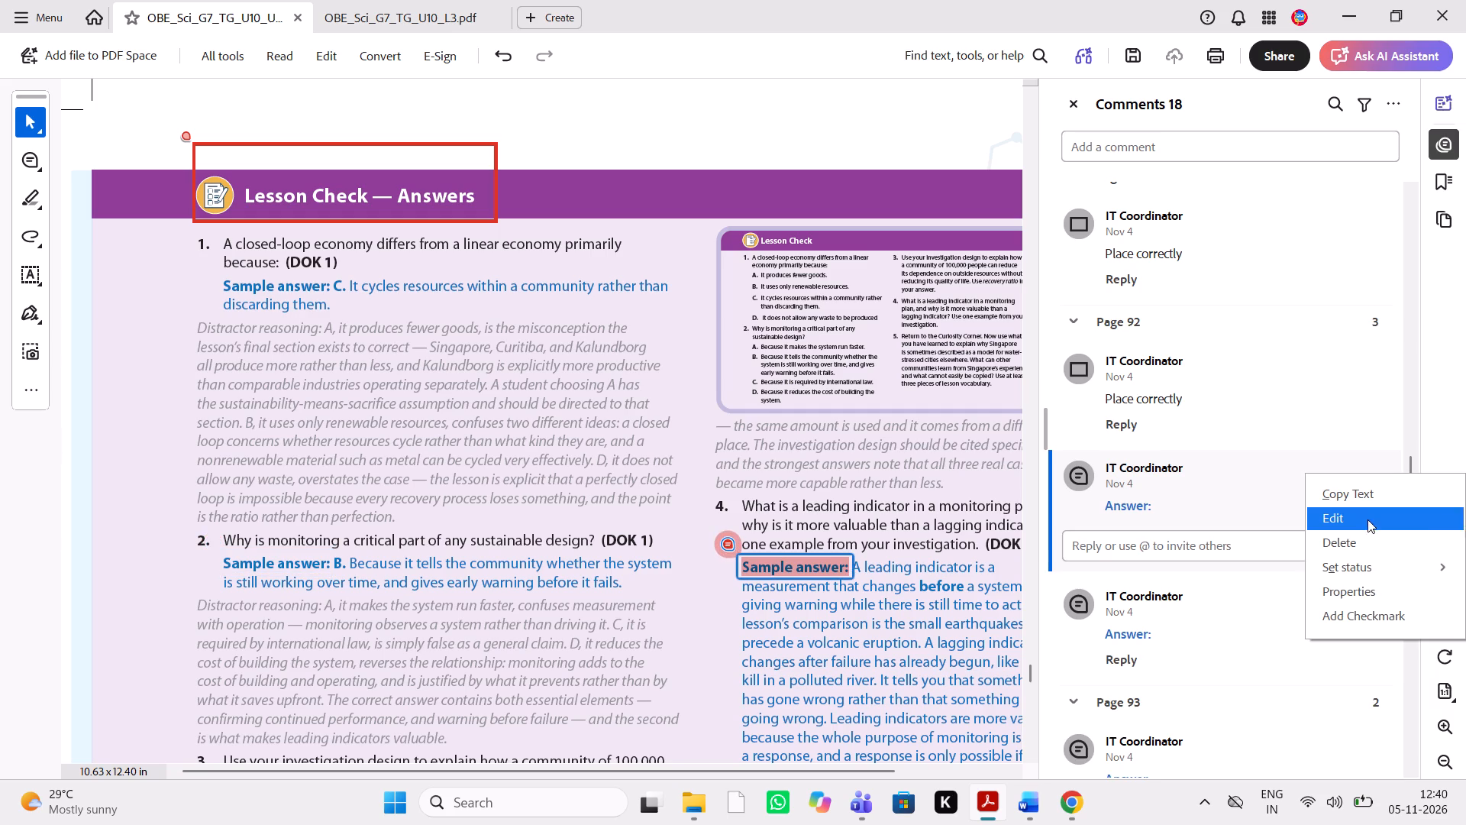
pyautogui.click(1362, 535)
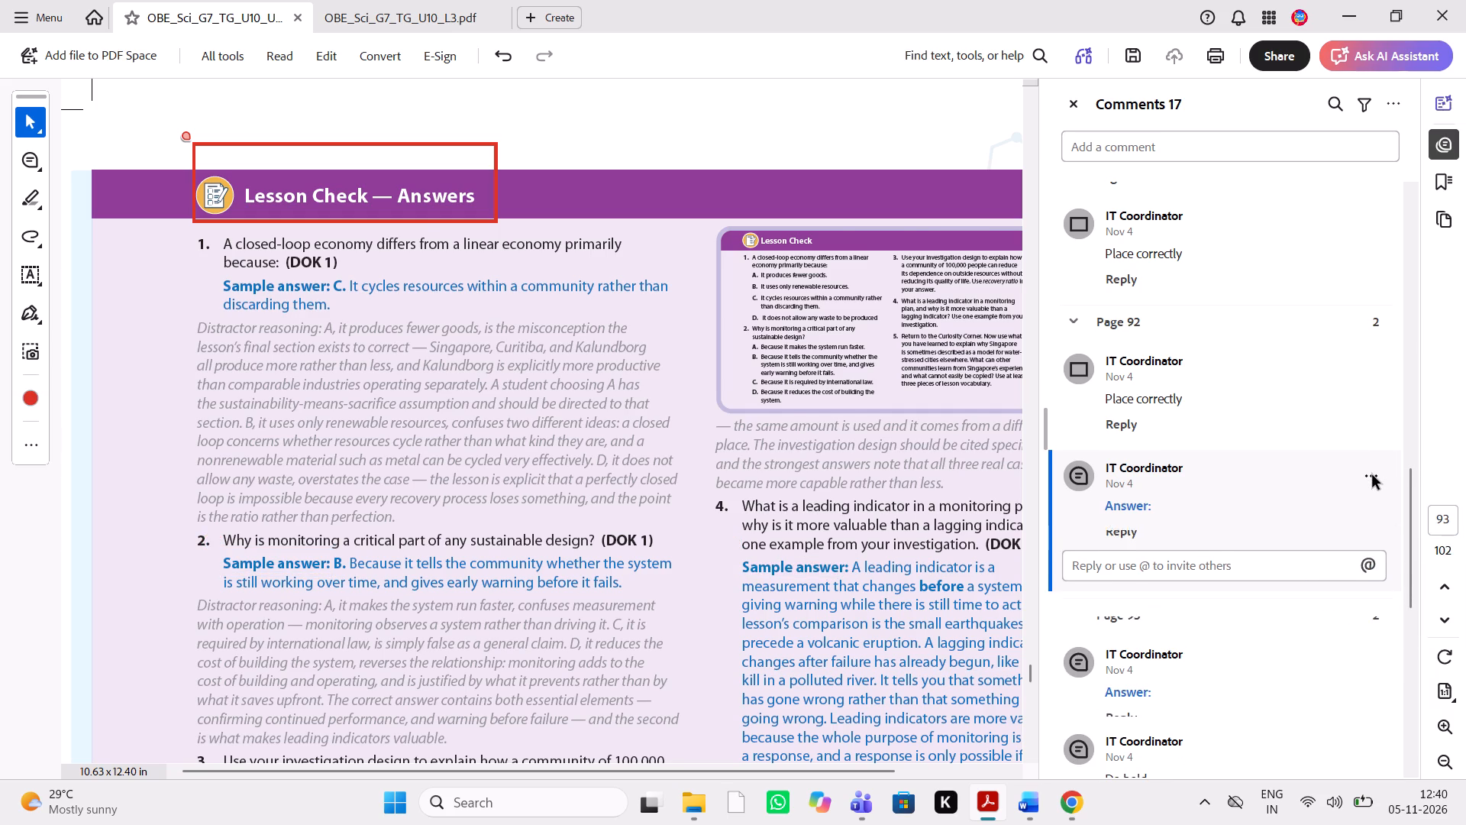
pyautogui.click(1372, 475)
pyautogui.click(1360, 542)
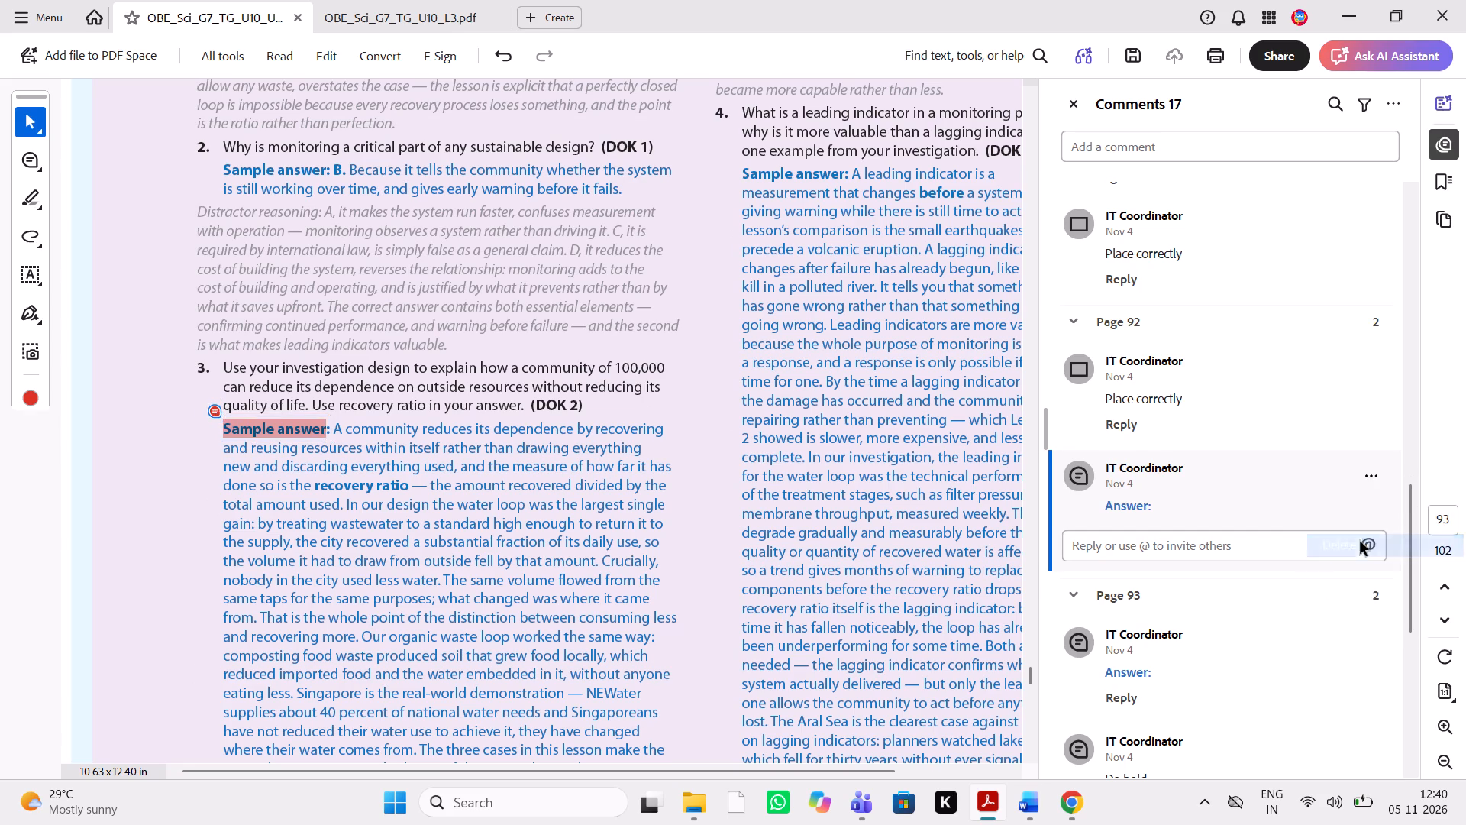
# Delete the page 93 "Answer:" comment from the unit PDF.
pyautogui.click(1376, 512)
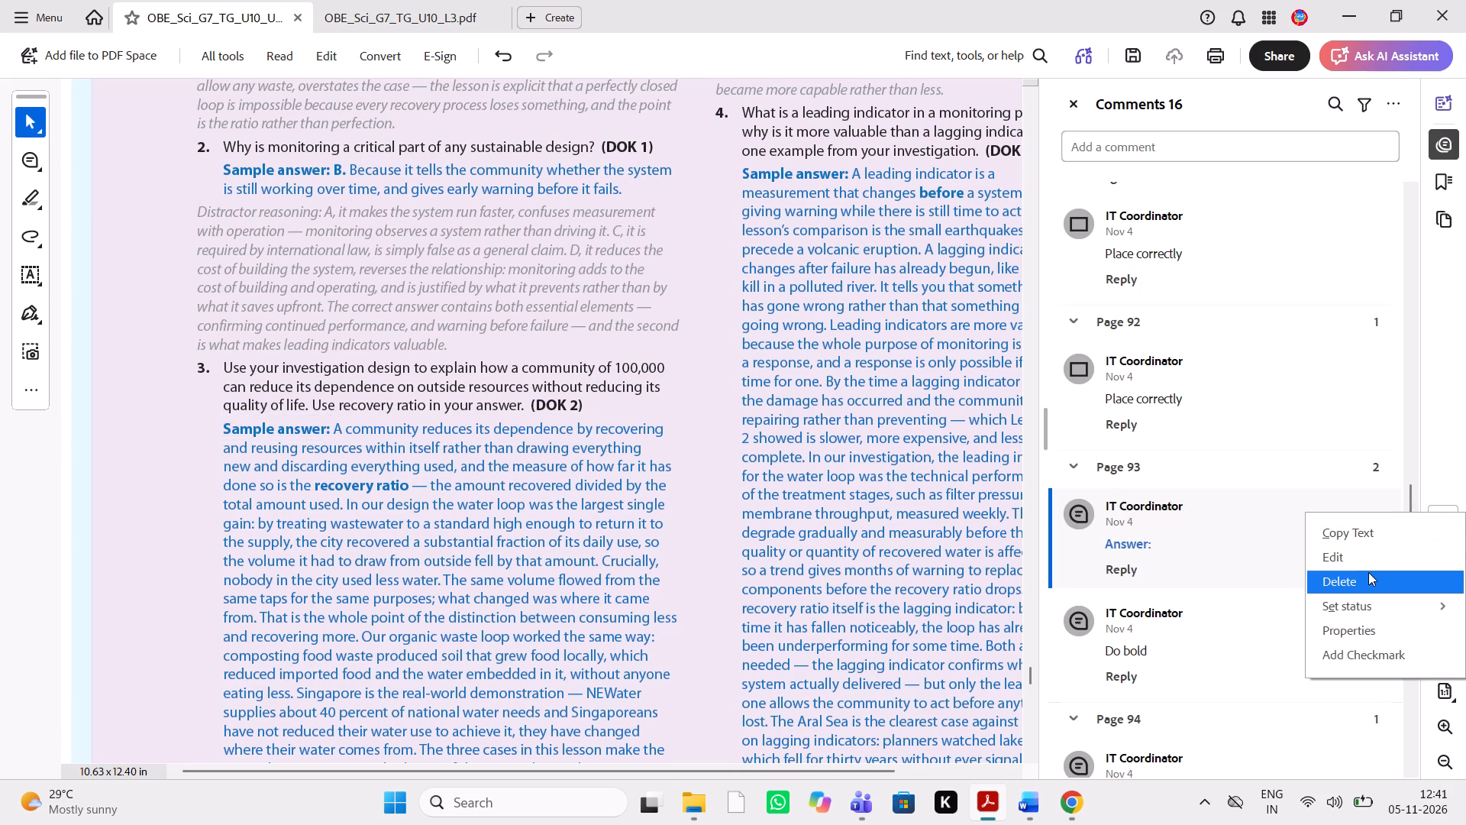
pyautogui.click(1364, 574)
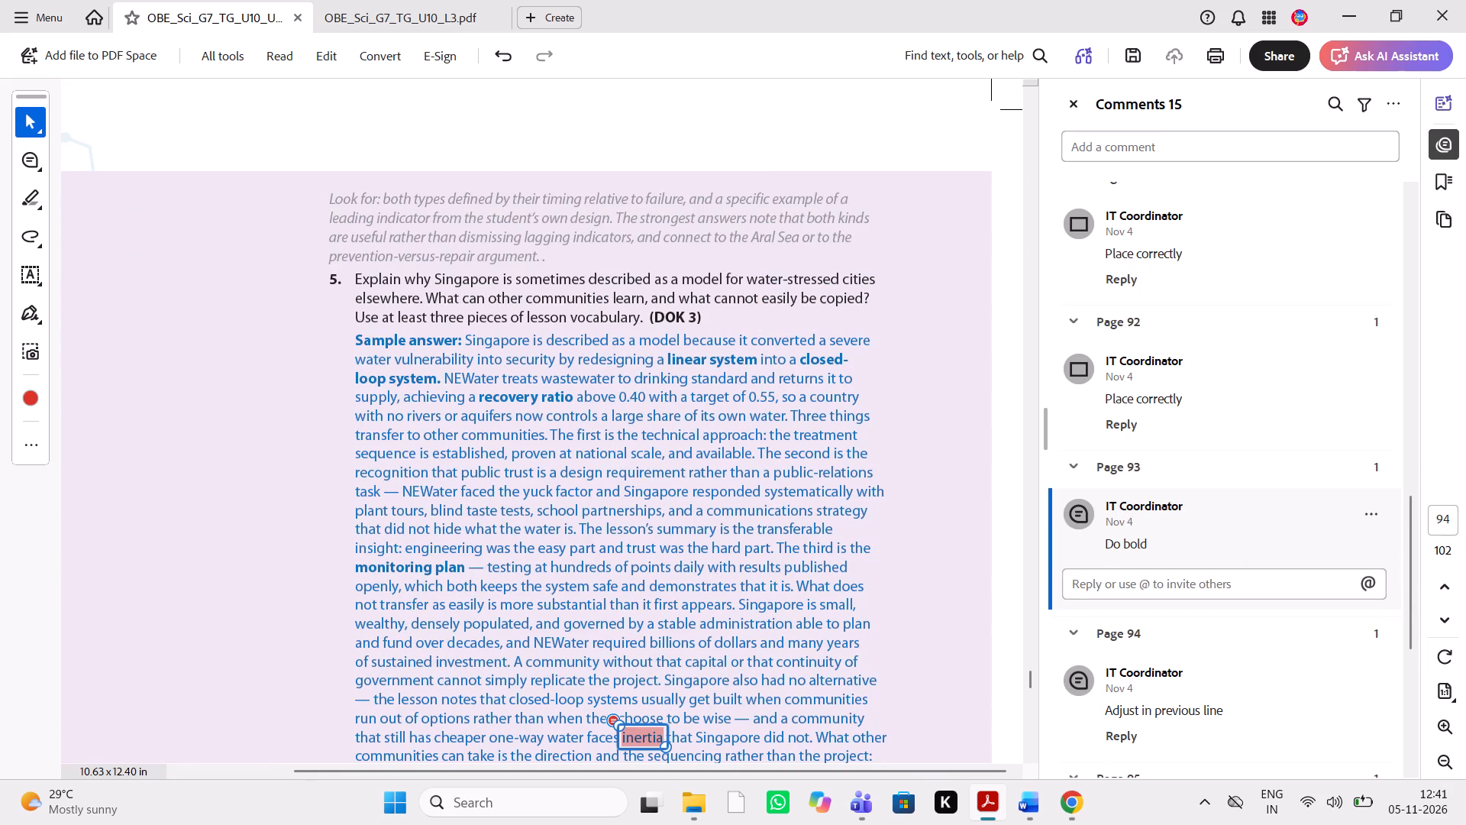
# Compare the word "inertia" in the question 5 sample answer with the Lesson 3 PDF for the page 93 "Do bold" comment.
pyautogui.scroll(-1, 622, 422)
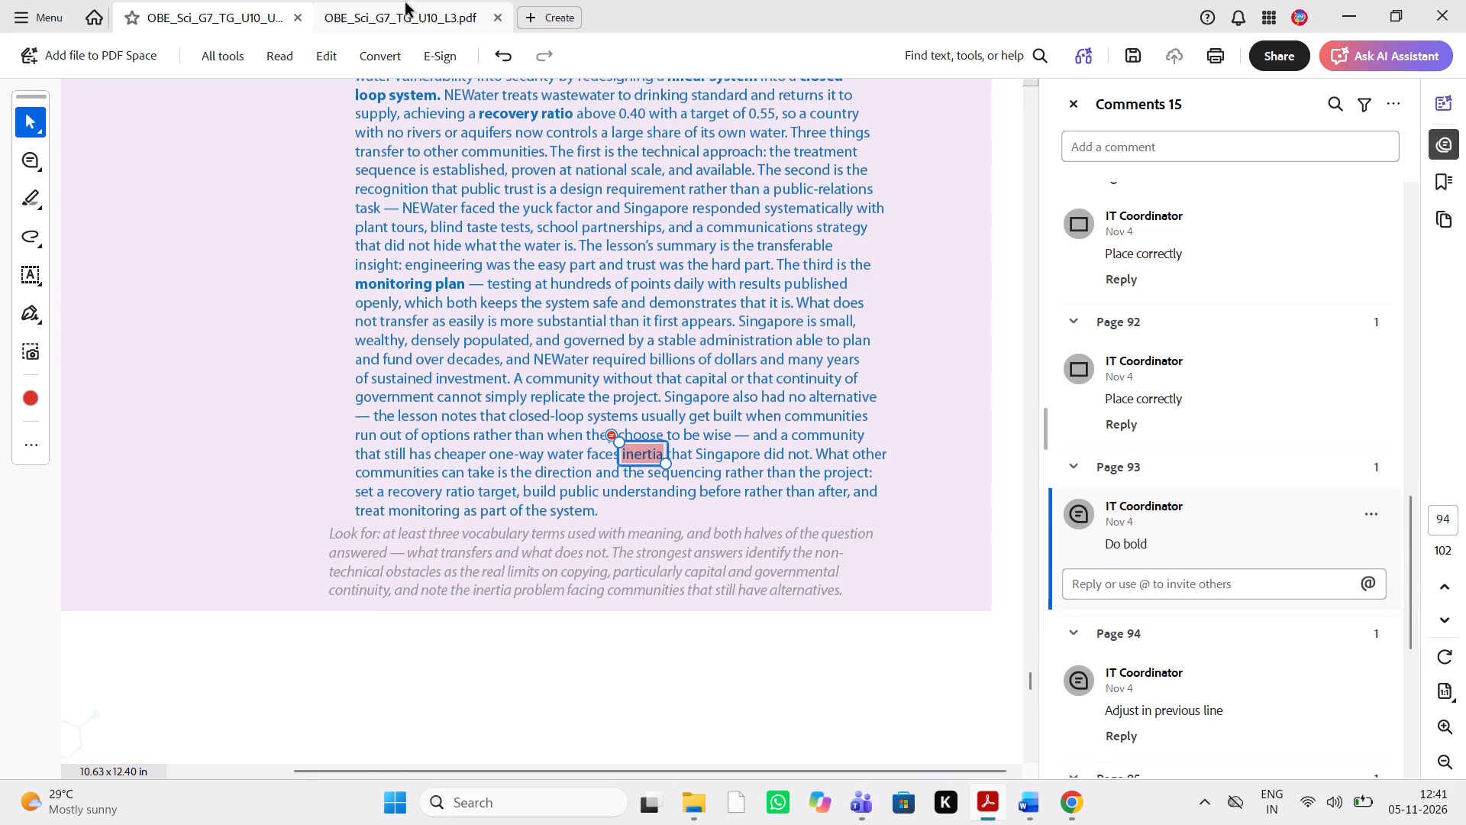
pyautogui.click(405, 4)
pyautogui.scroll(-20, 593, 301)
pyautogui.scroll(-20, 593, 301)
pyautogui.scroll(-20, 593, 301)
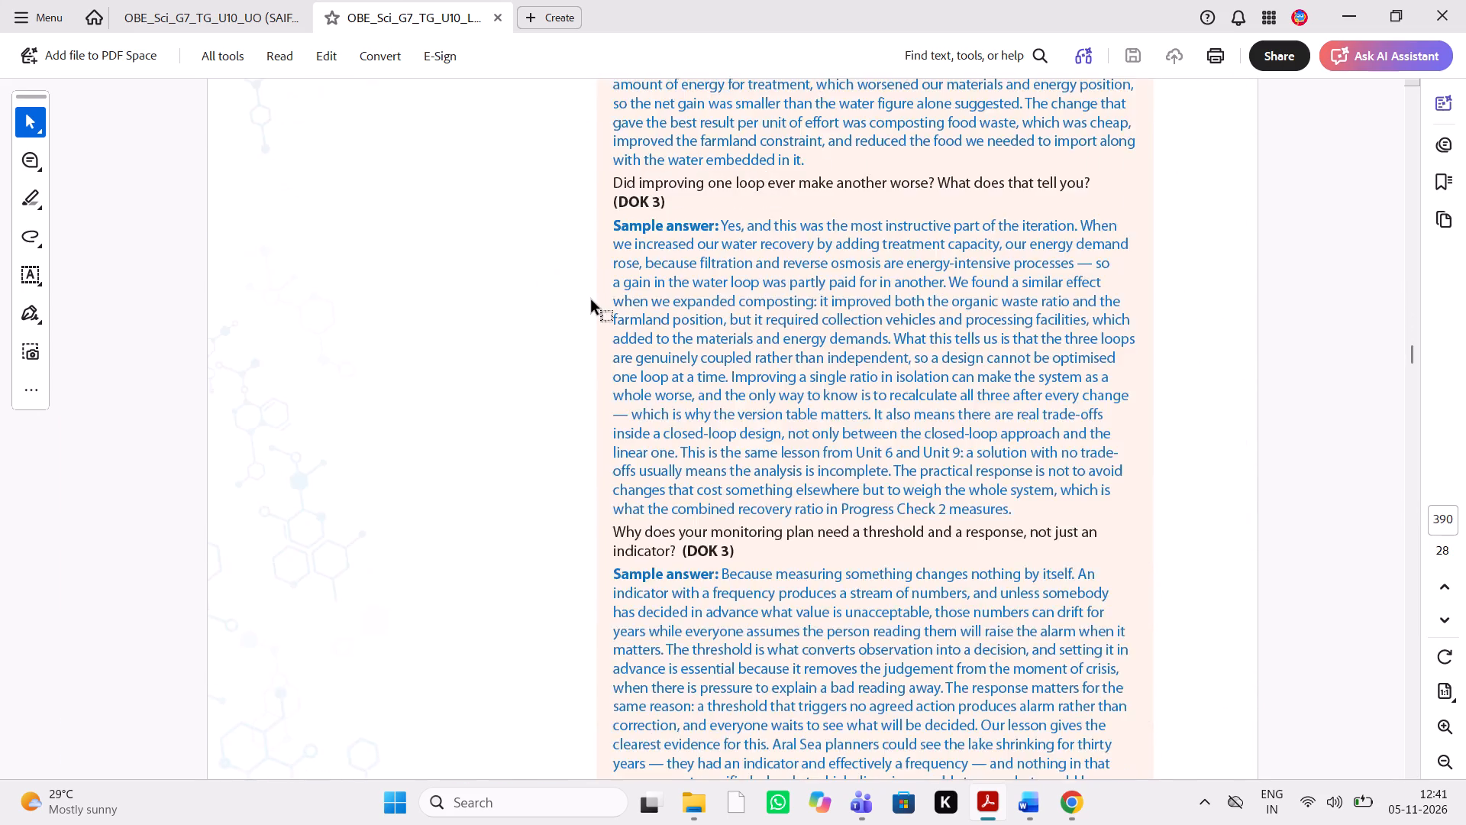
pyautogui.scroll(-20, 593, 301)
pyautogui.scroll(-20, 593, 301)
pyautogui.scroll(-20, 593, 301)
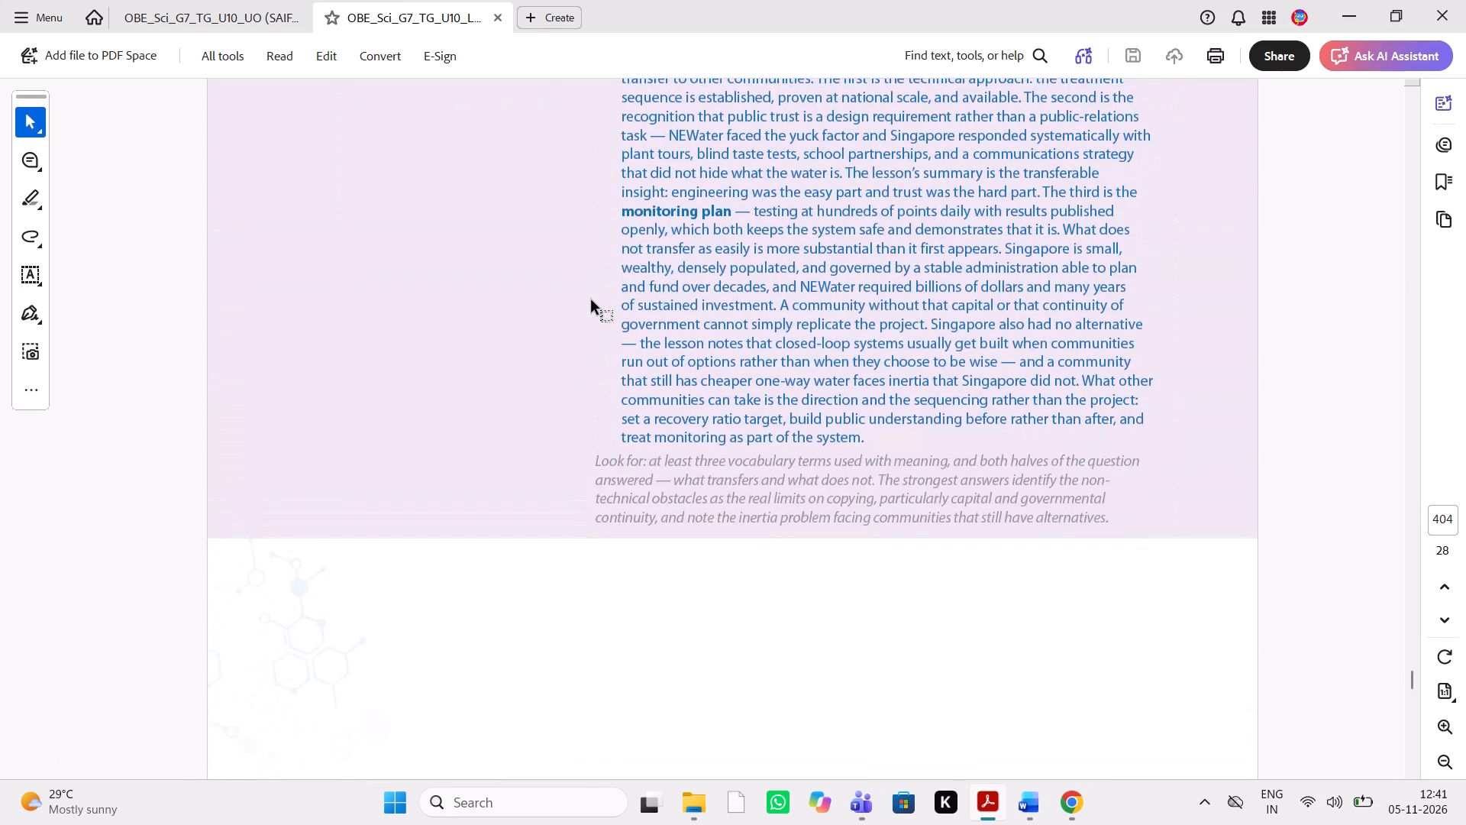
pyautogui.scroll(1, 593, 301)
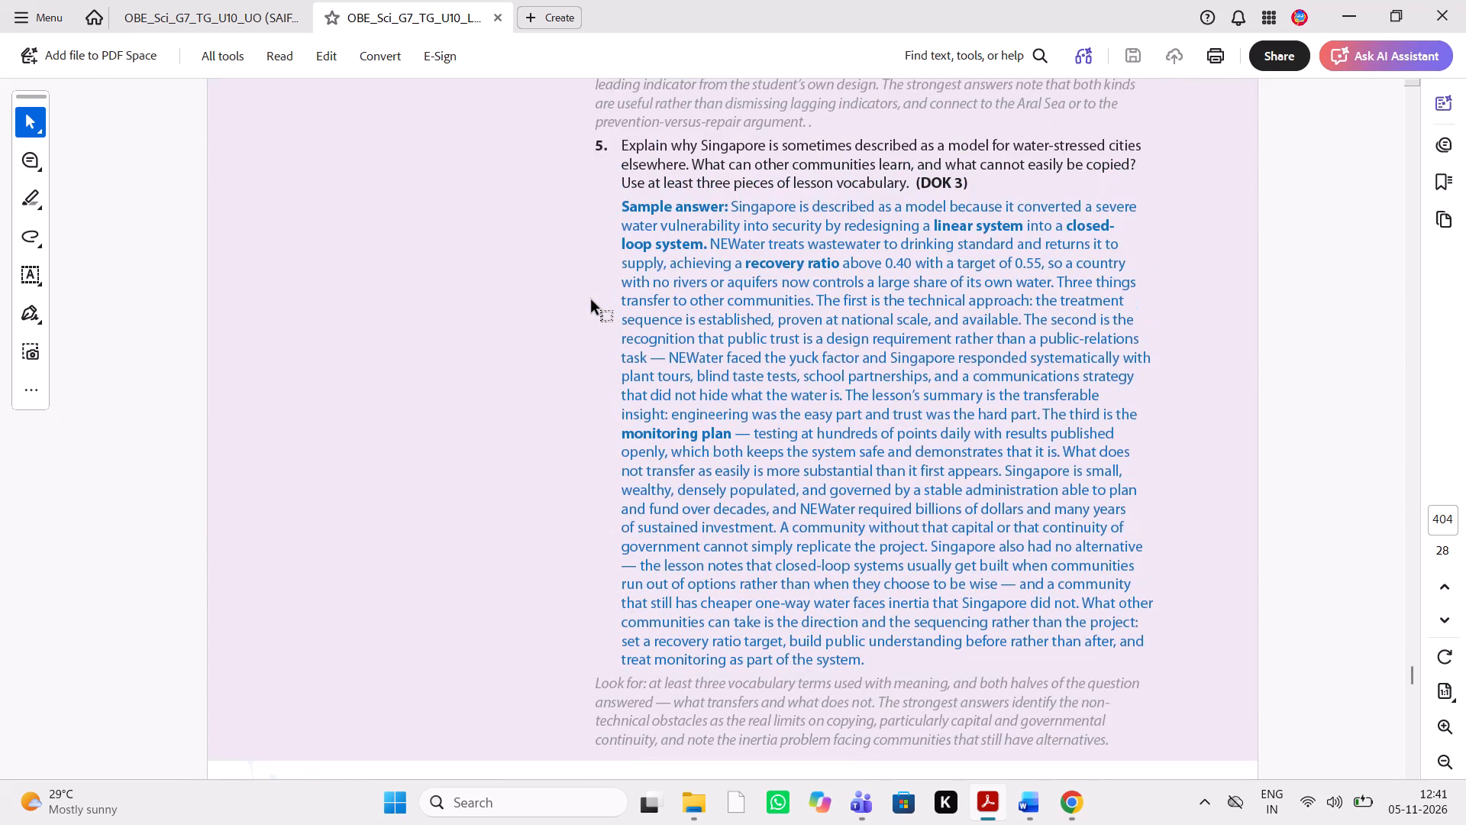
pyautogui.click(228, 3)
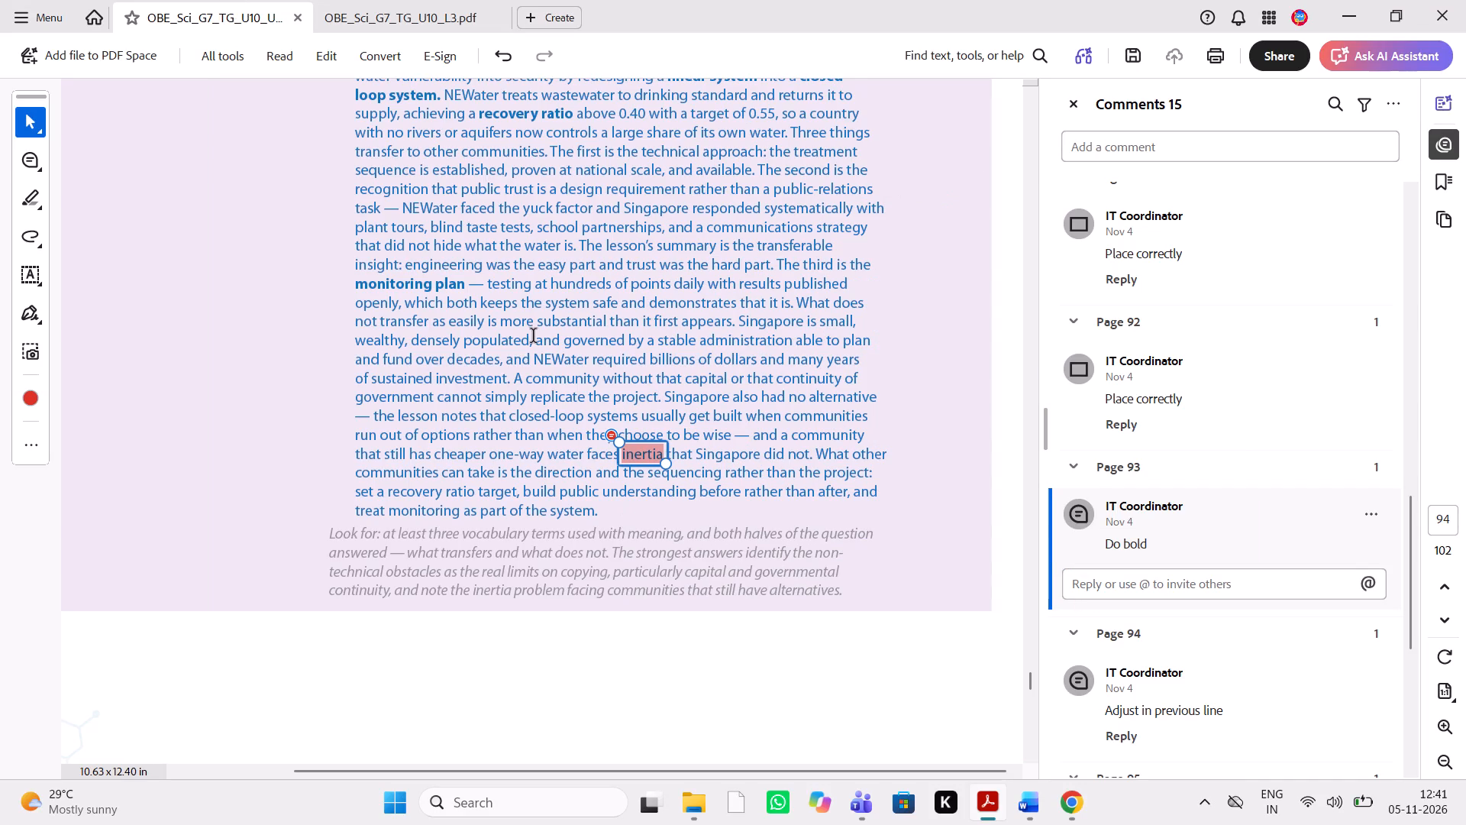
pyautogui.scroll(-1, 534, 337)
pyautogui.click(383, 21)
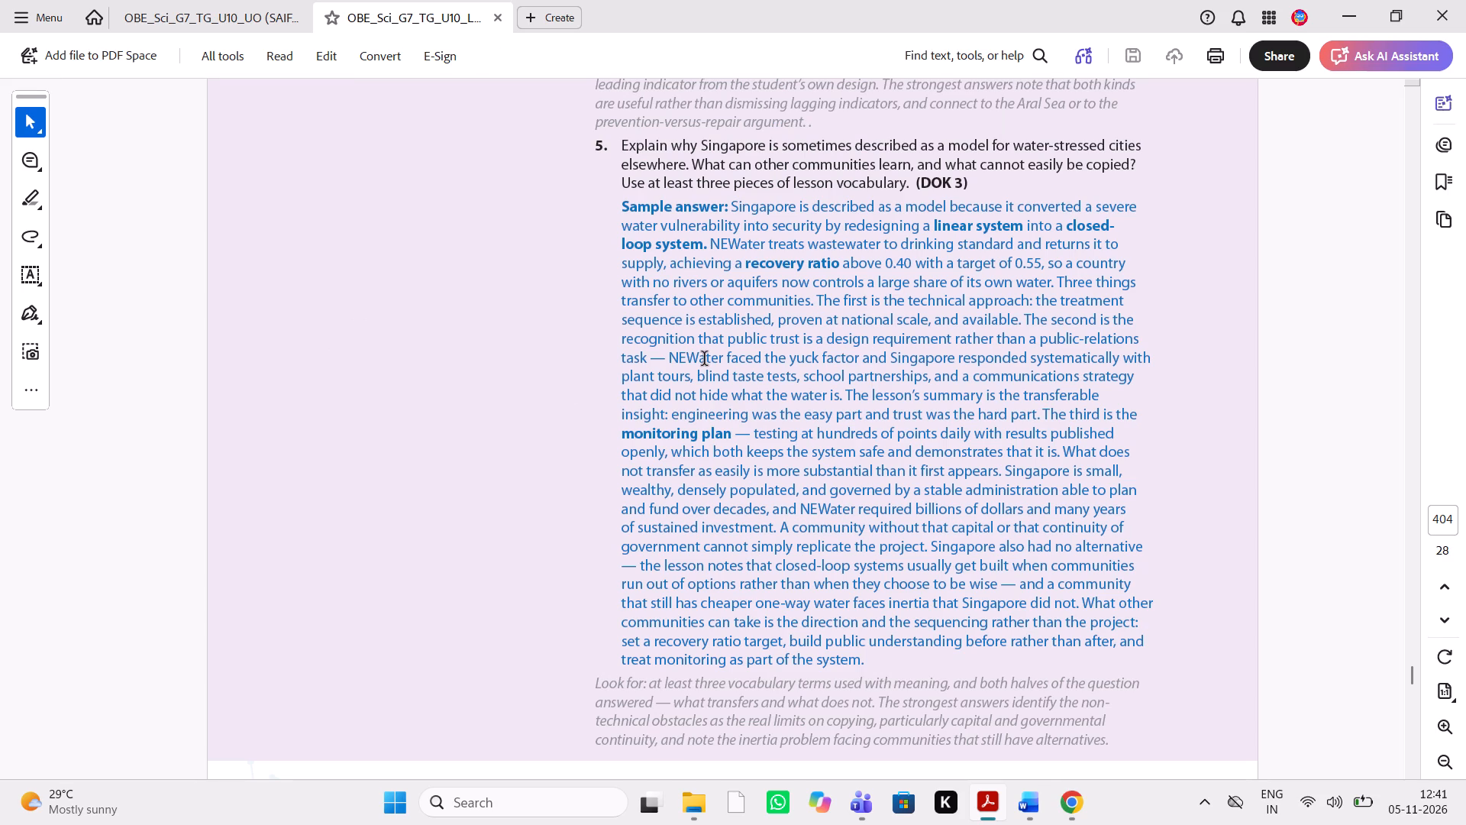
pyautogui.click(244, 31)
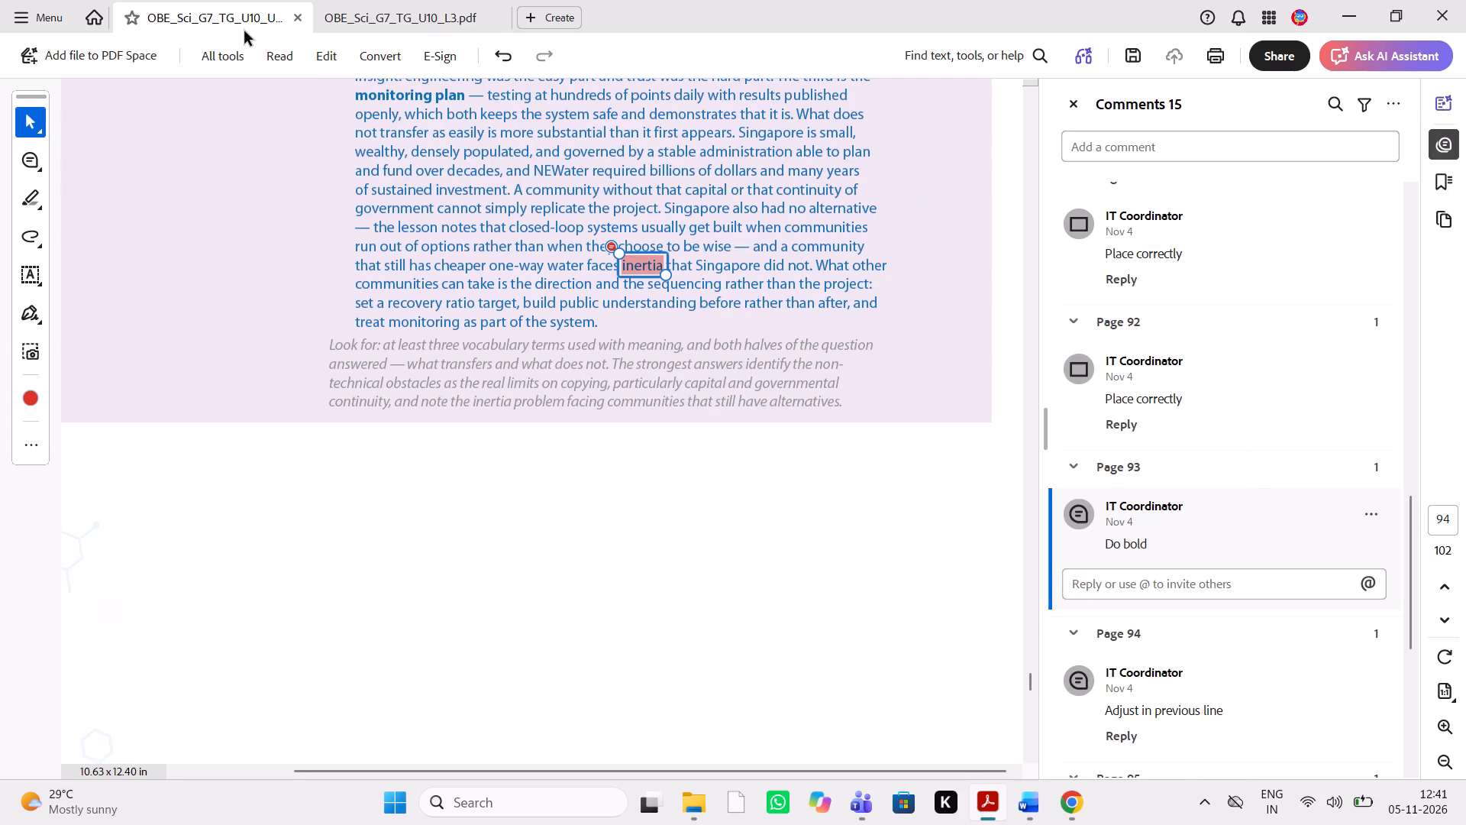
pyautogui.click(1211, 703)
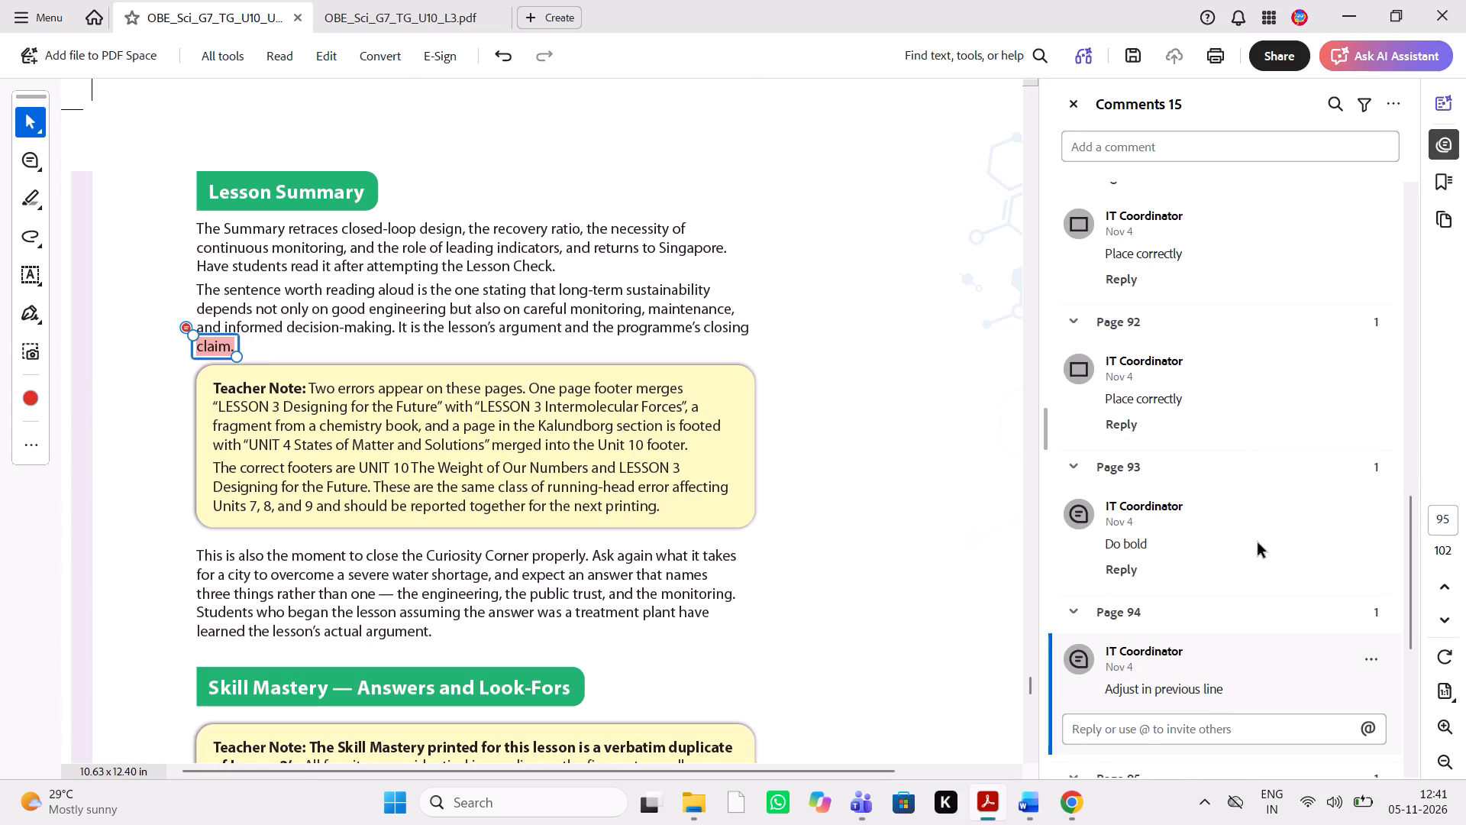
pyautogui.click(1183, 539)
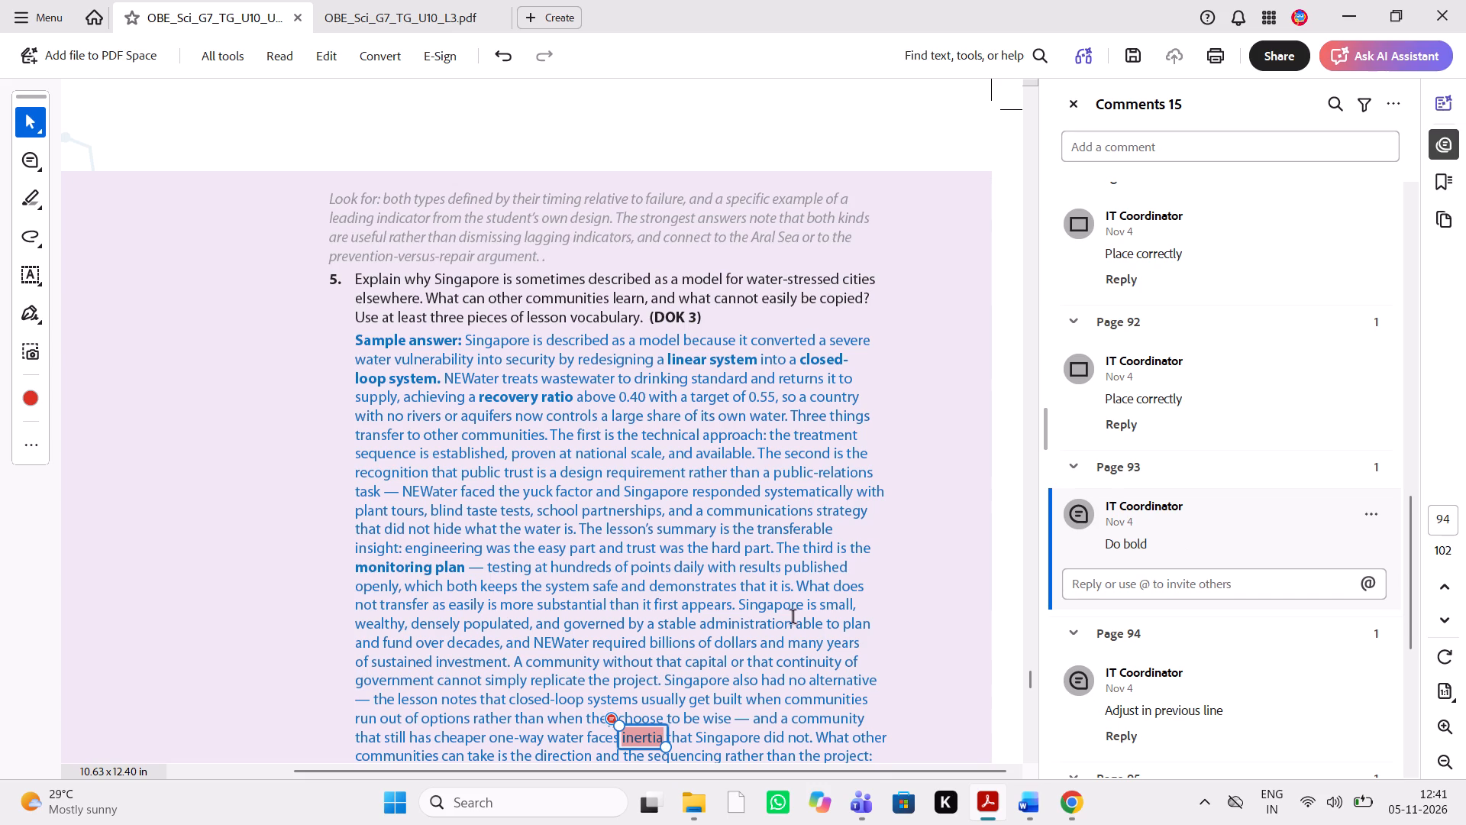
pyautogui.scroll(-2, 793, 618)
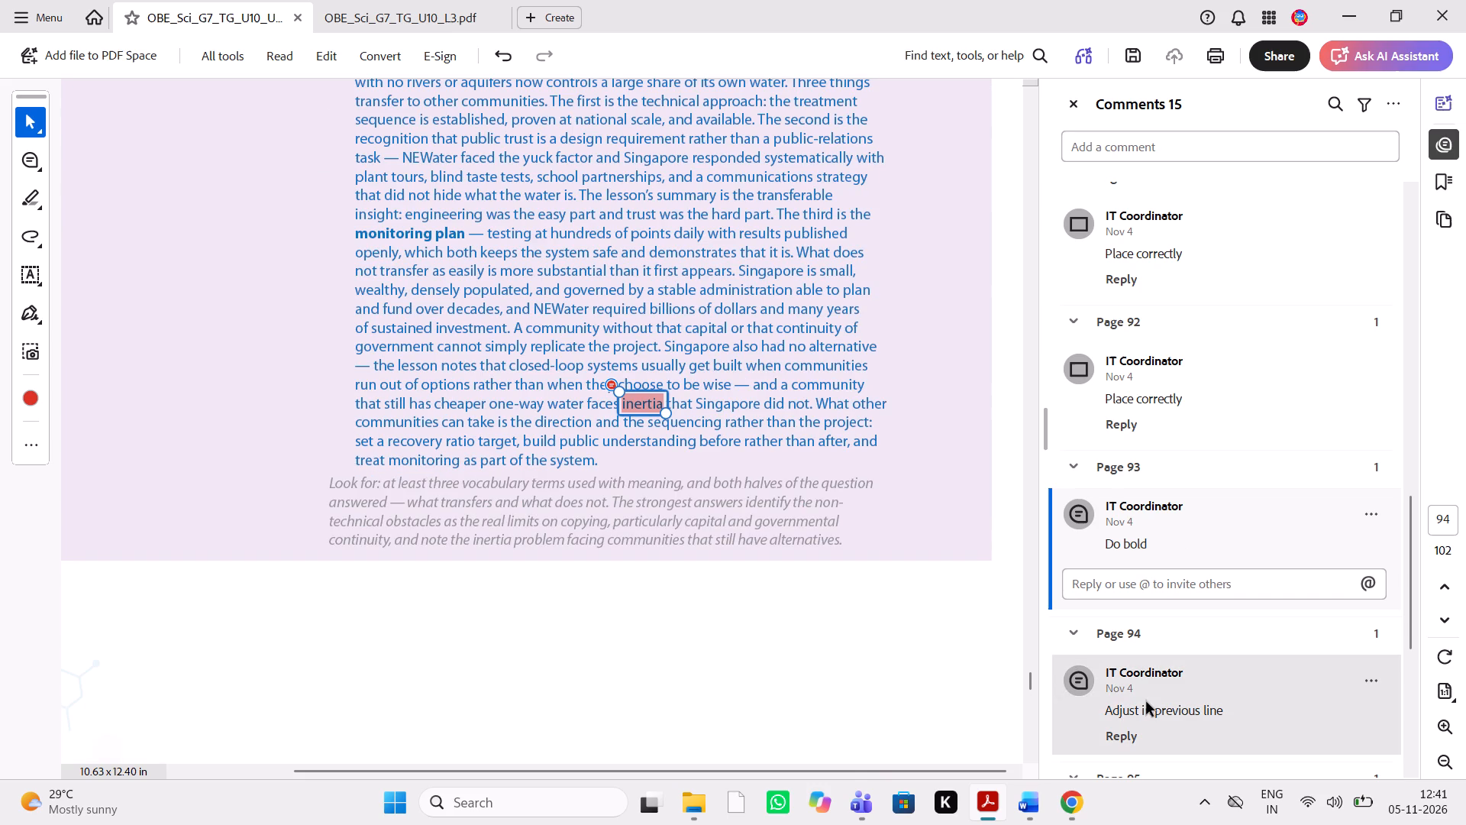
# Check the "claim." line of the Lesson Summary in the Lesson 3 PDF and delete the unit PDF's page 94 "Adjust in previous line" comment.
pyautogui.click(1146, 702)
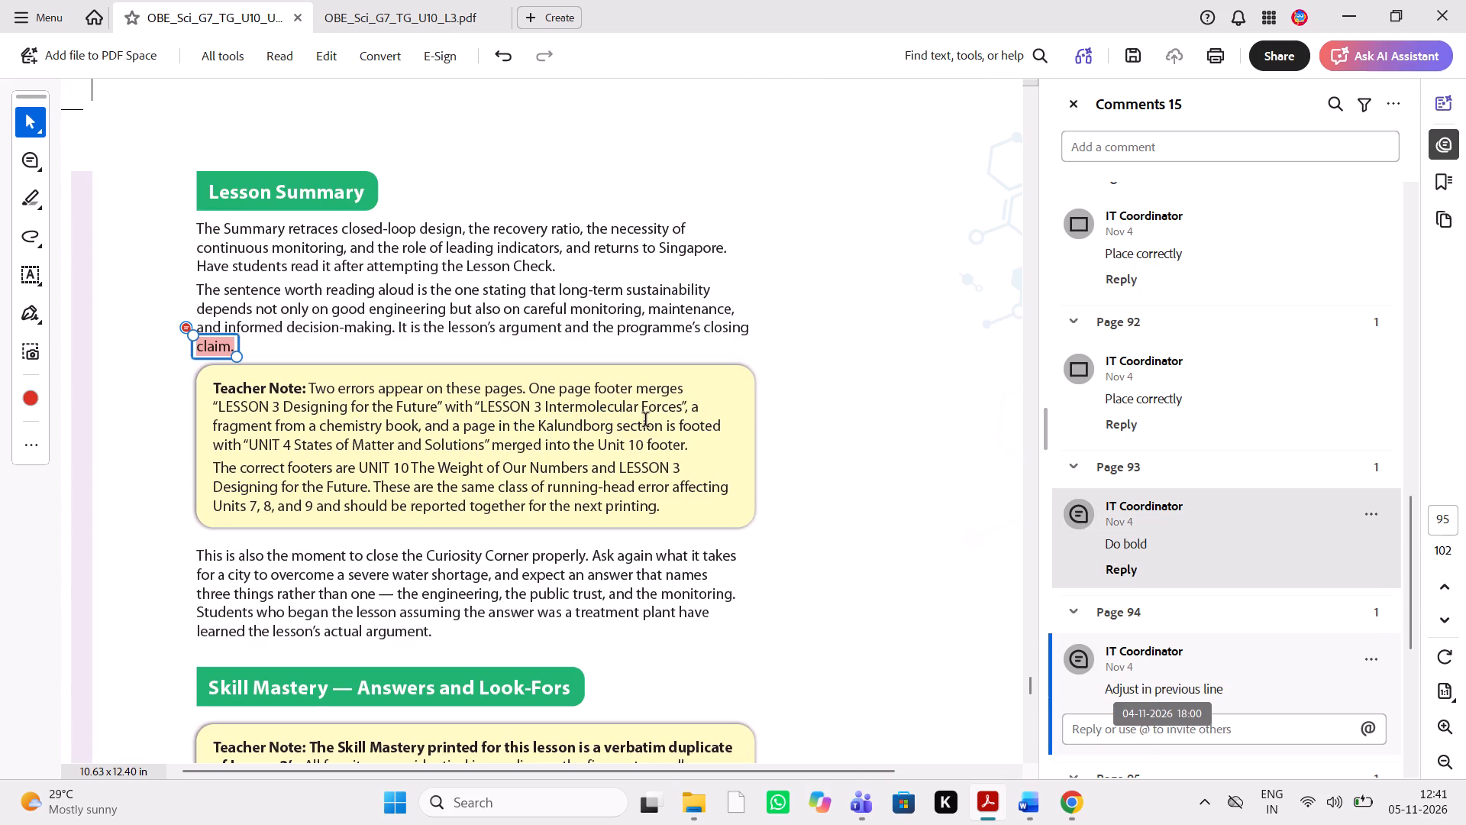
pyautogui.click(414, 15)
pyautogui.scroll(-2, 631, 413)
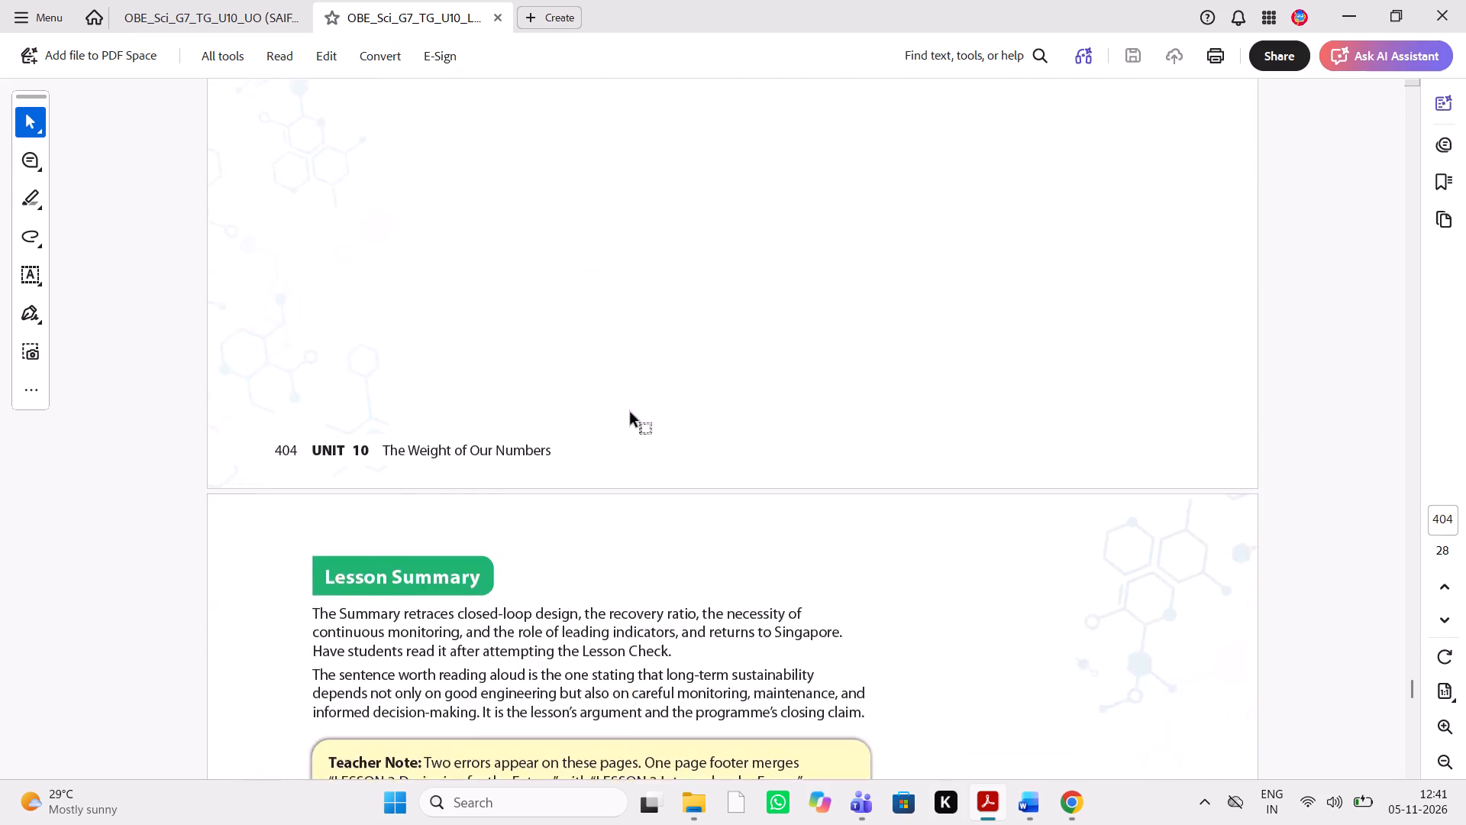
pyautogui.scroll(-4, 631, 413)
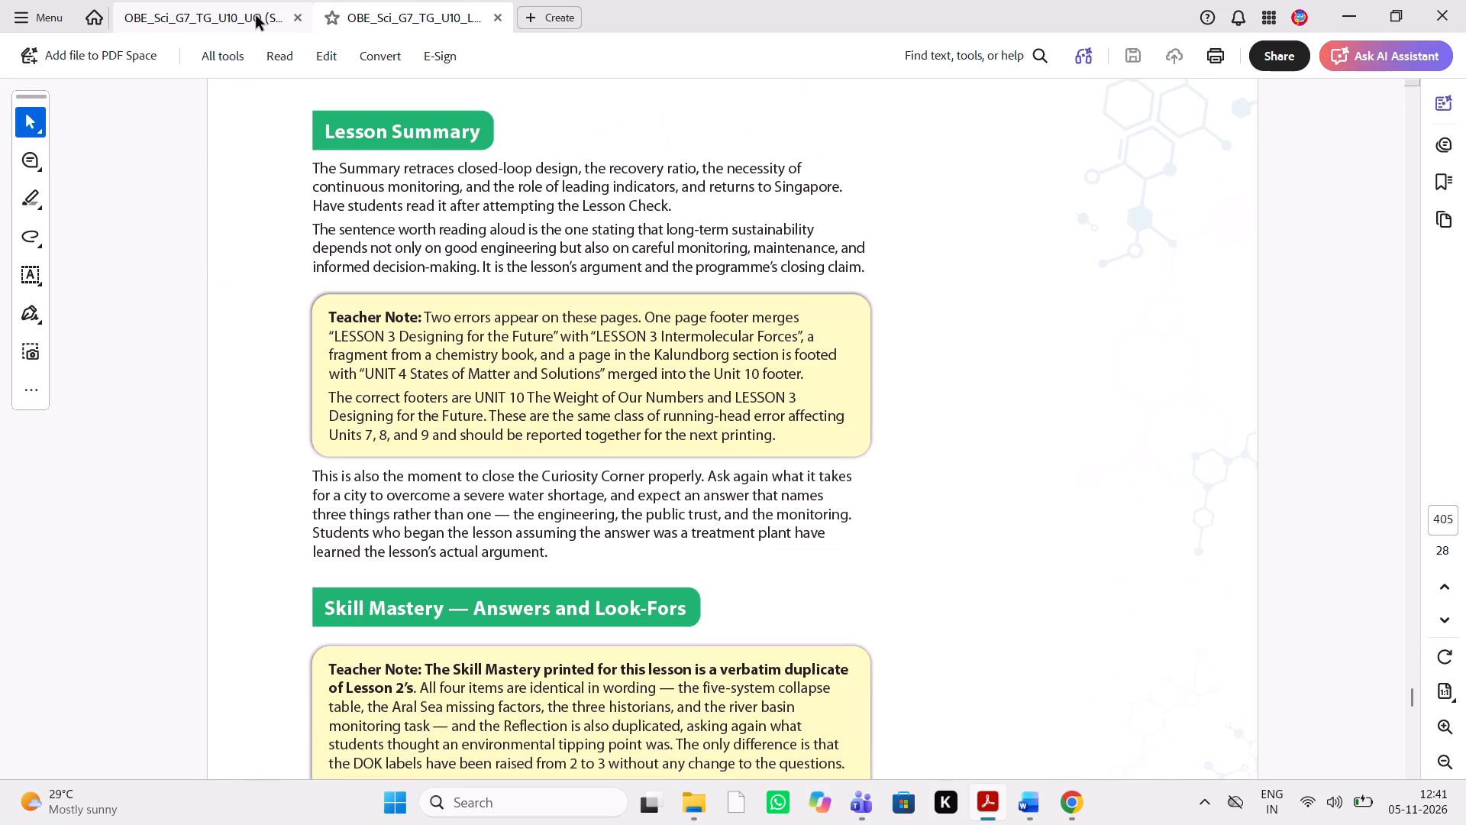
pyautogui.click(256, 16)
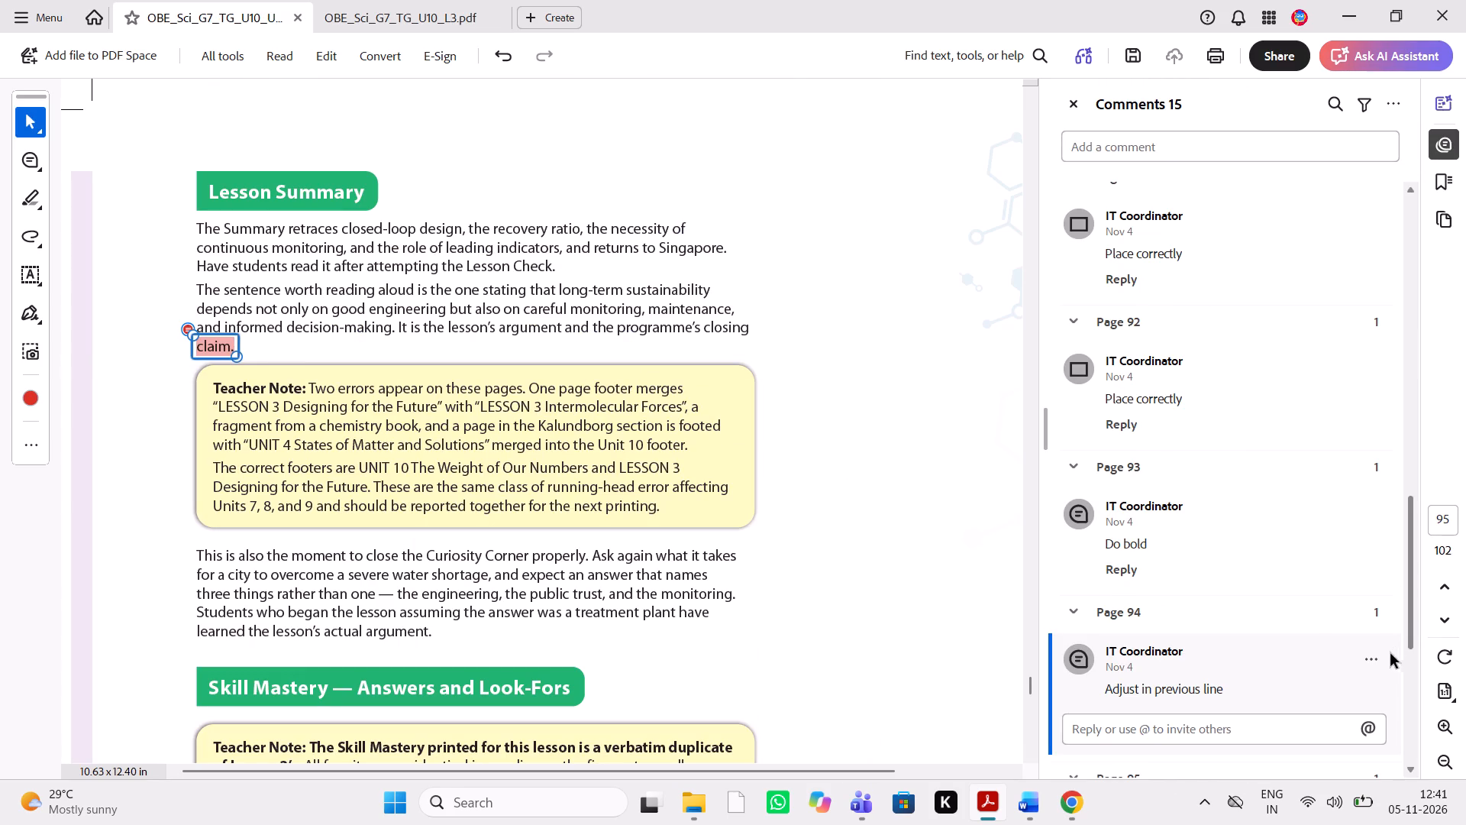
pyautogui.click(1368, 664)
pyautogui.click(1355, 567)
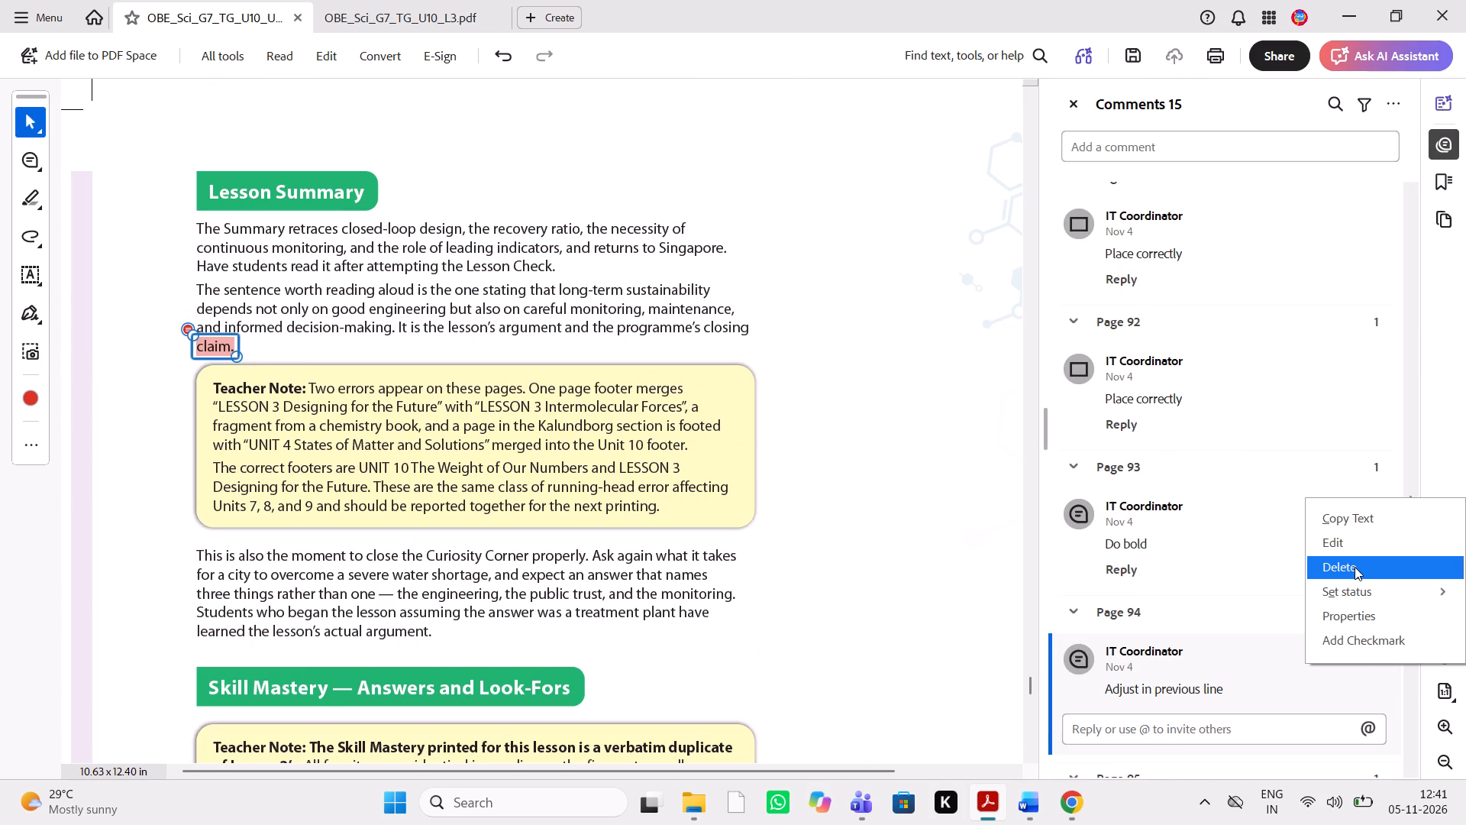
# Delete the page 95 "Delete" comment on "— Sample Discussion" in the Reflection heading of the unit PDF.
pyautogui.scroll(-1, 1296, 642)
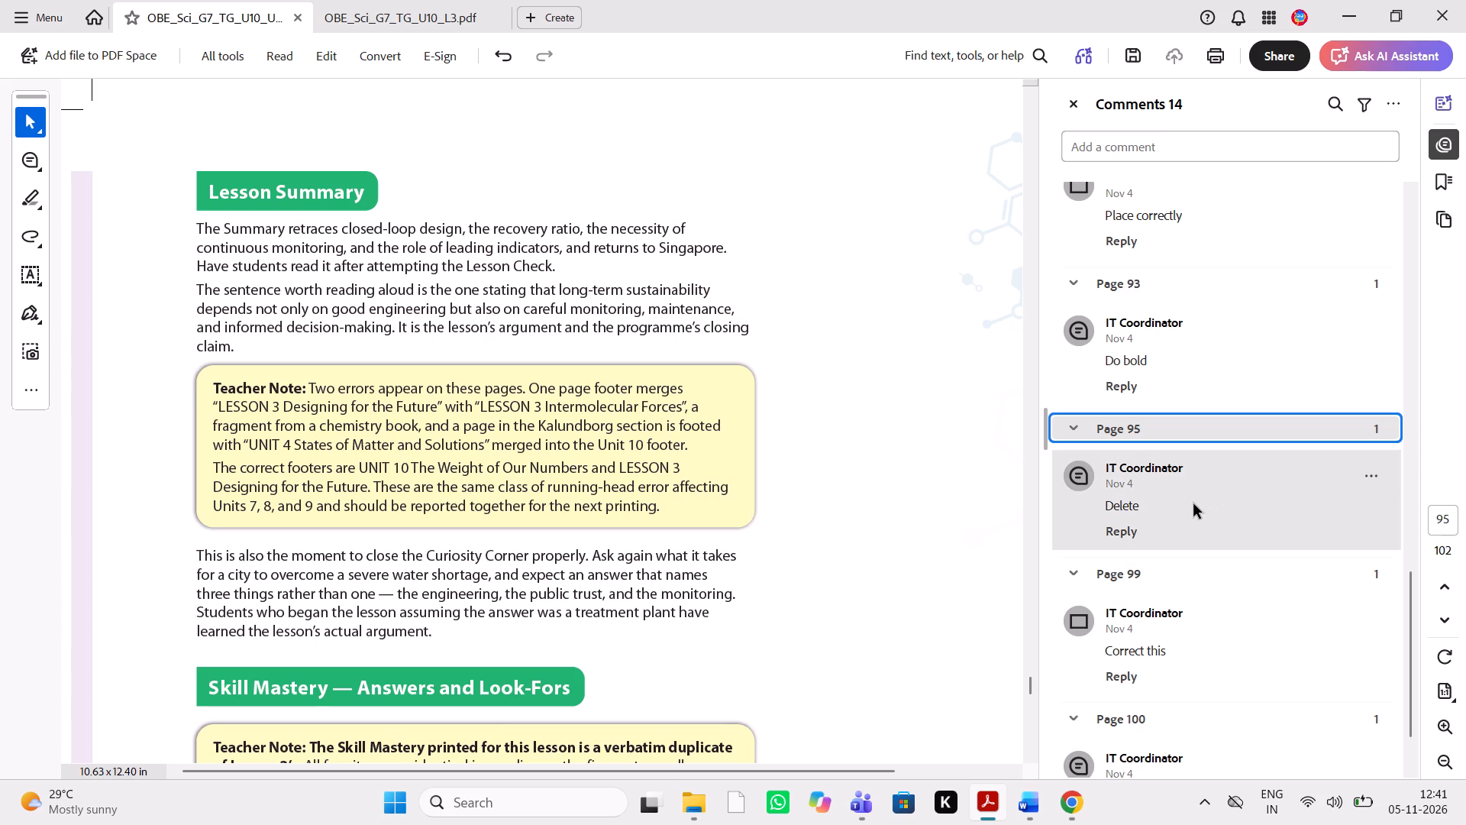
pyautogui.click(1193, 504)
pyautogui.scroll(-2, 661, 451)
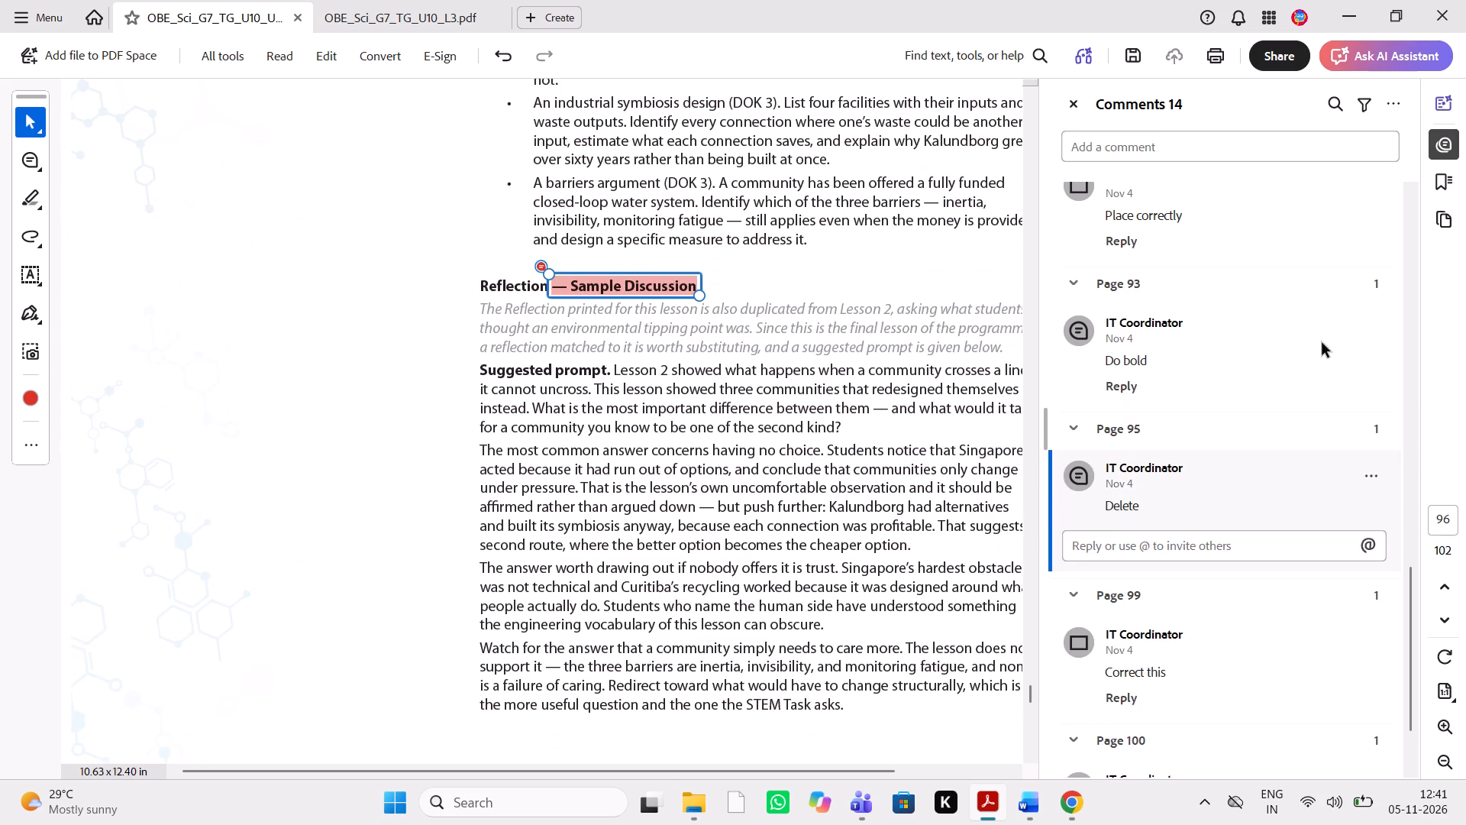
pyautogui.click(1368, 481)
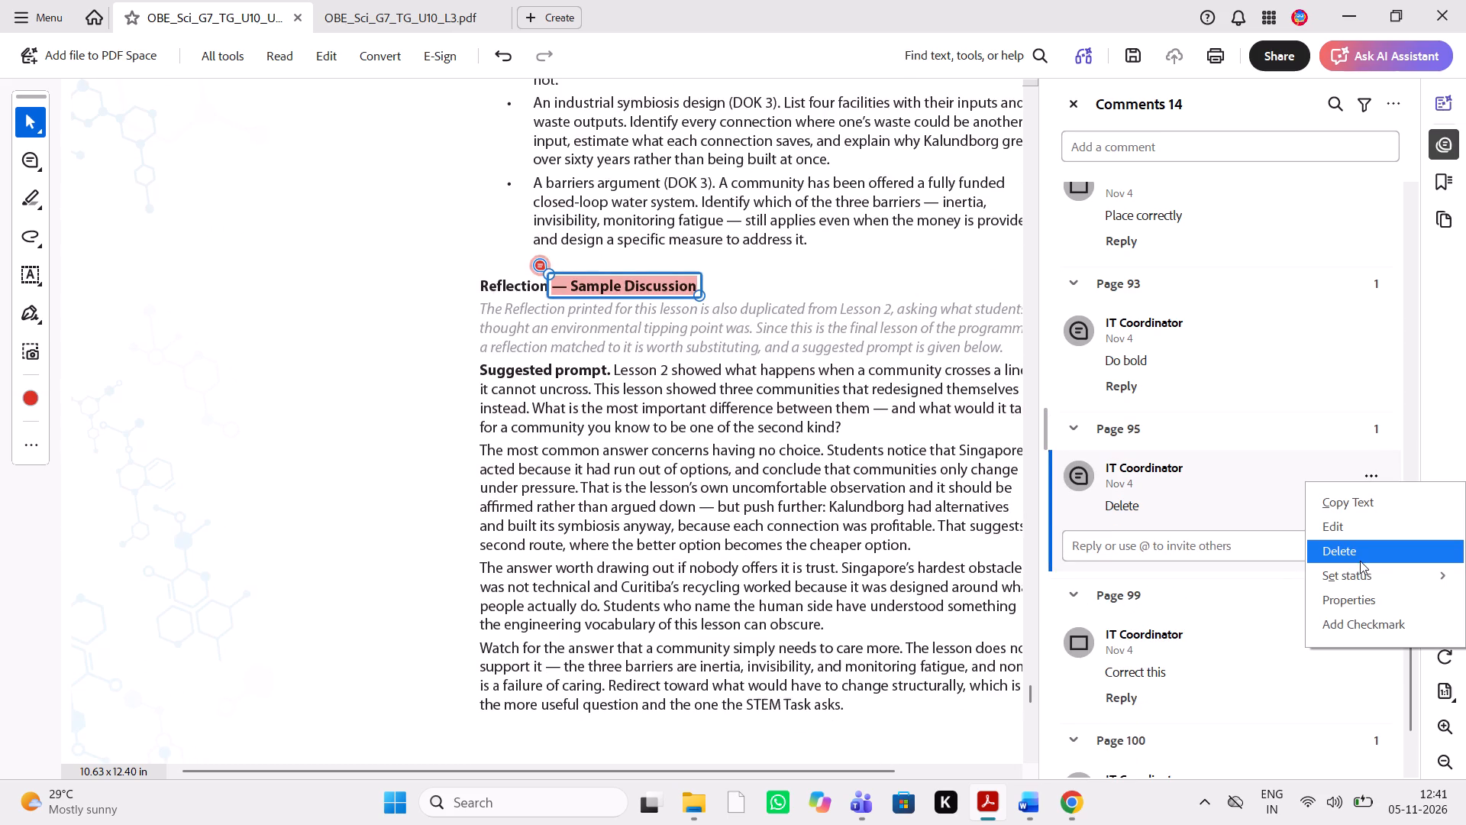
pyautogui.click(1360, 561)
# Review the page 100, 99 and 93 comments in the unit PDF and examine the Lesson 3 PDF through to its last page.
pyautogui.click(1171, 705)
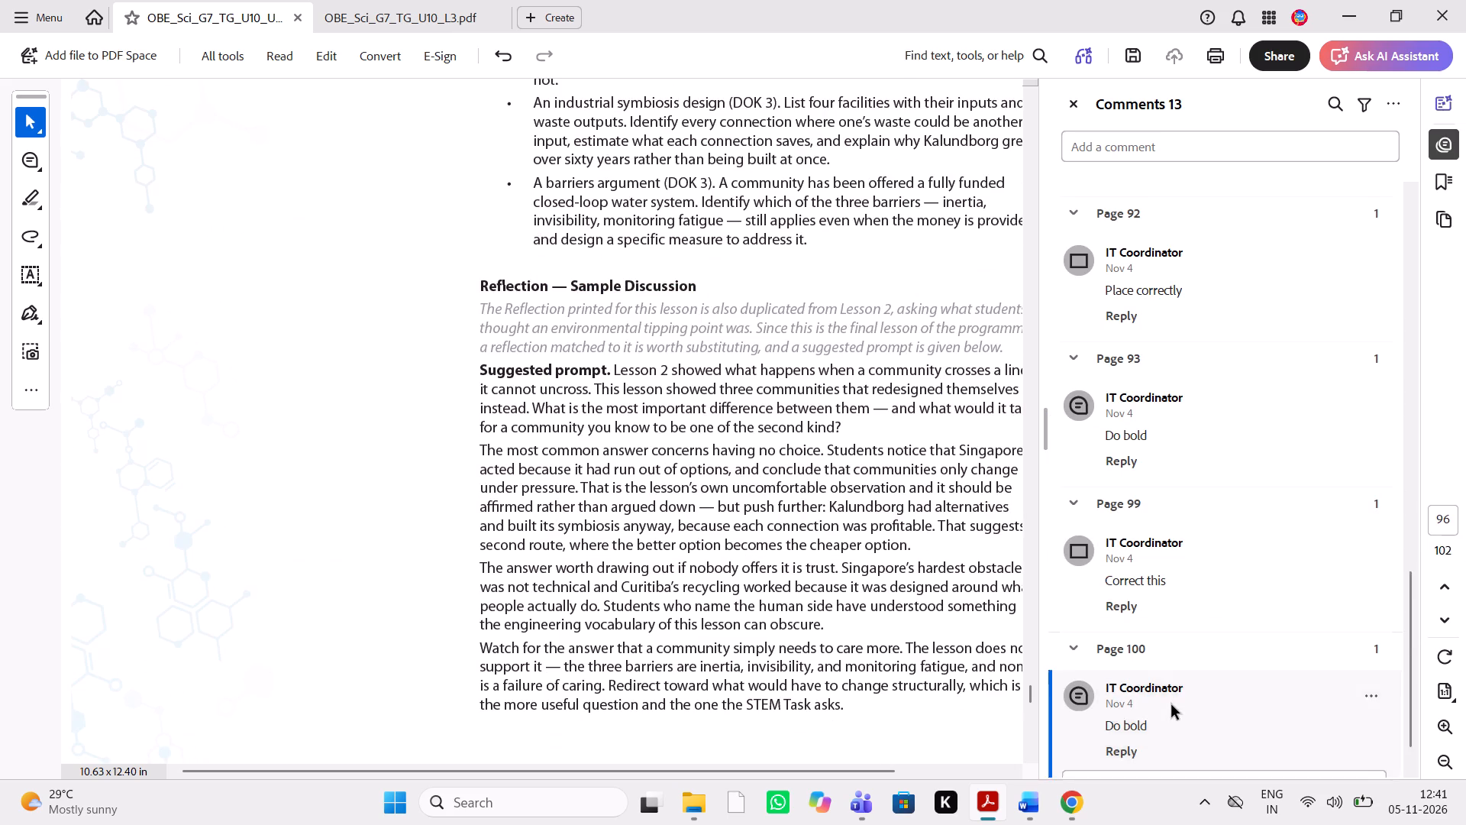
pyautogui.scroll(2, 767, 438)
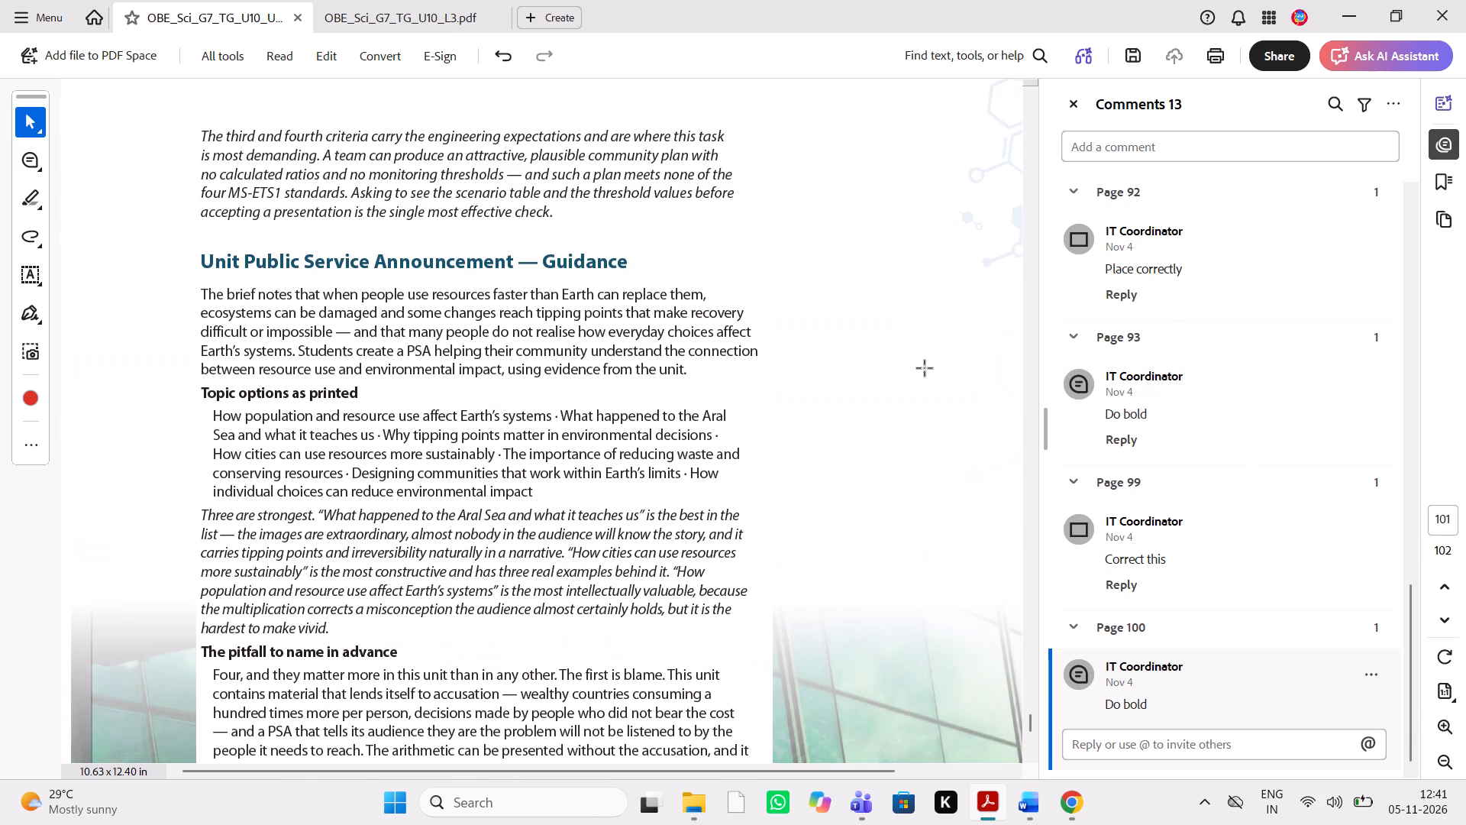
pyautogui.click(1179, 555)
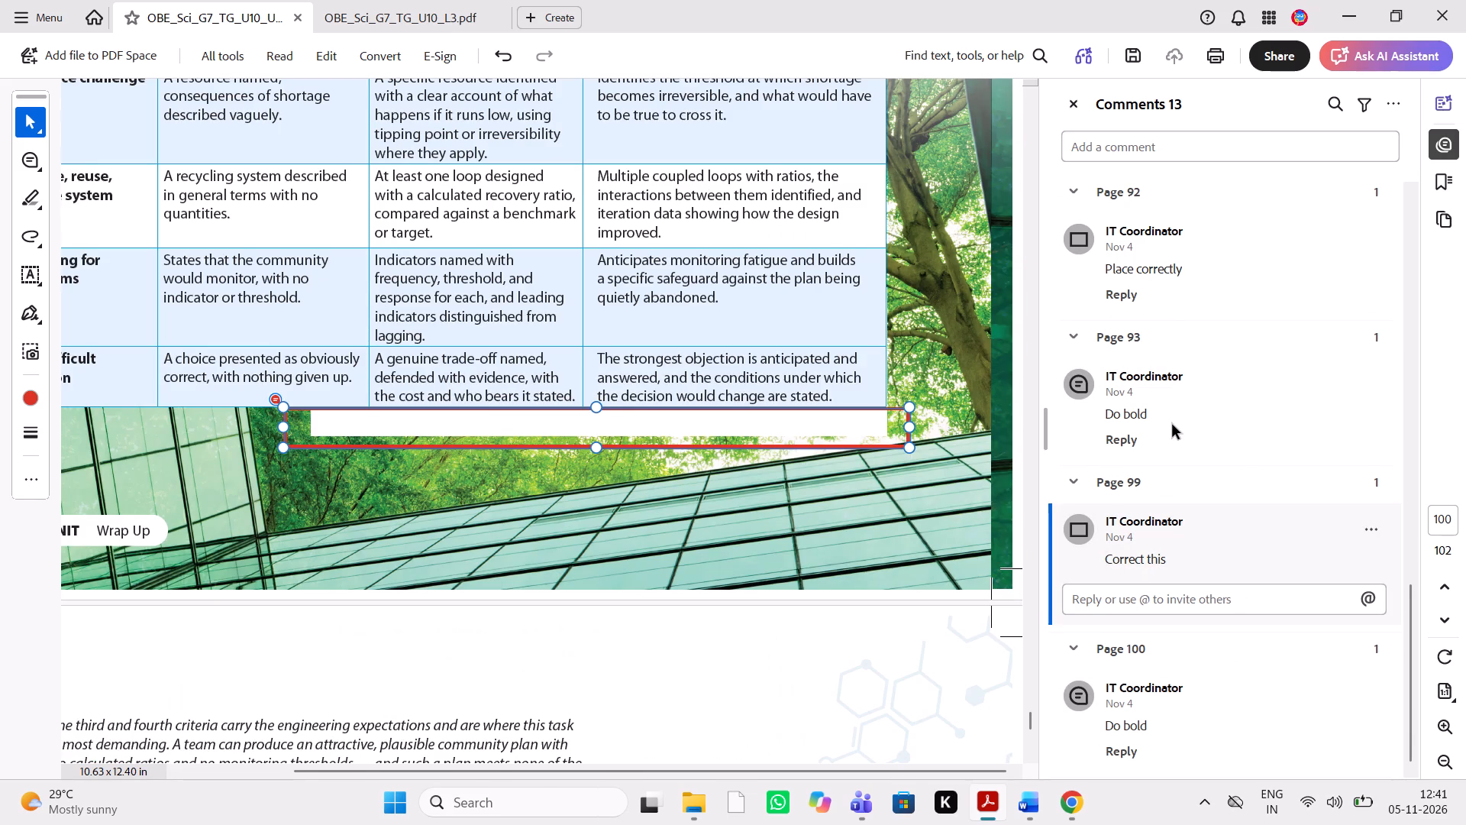
pyautogui.click(1171, 425)
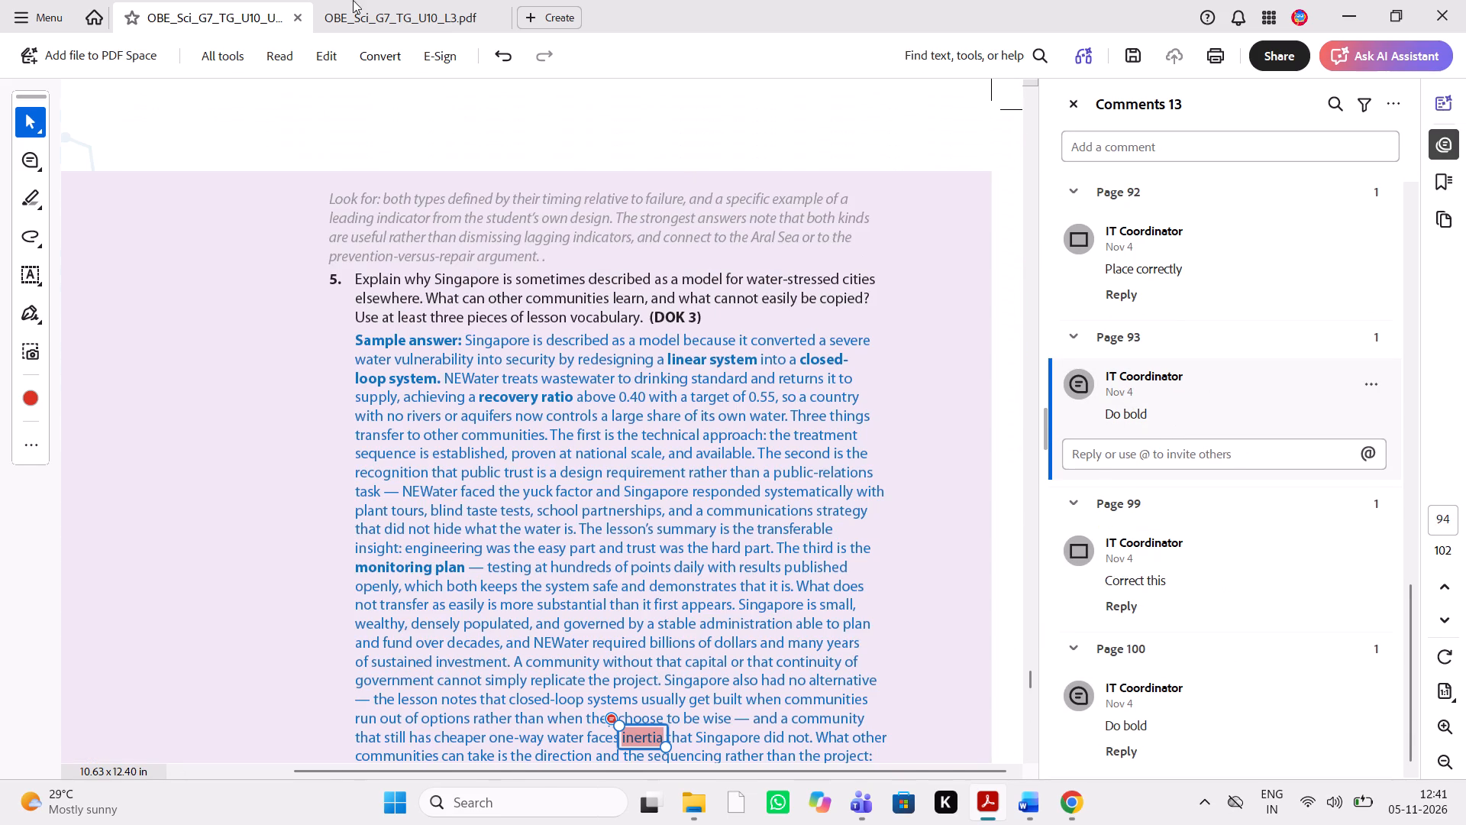
pyautogui.click(383, 22)
pyautogui.scroll(-13, 652, 451)
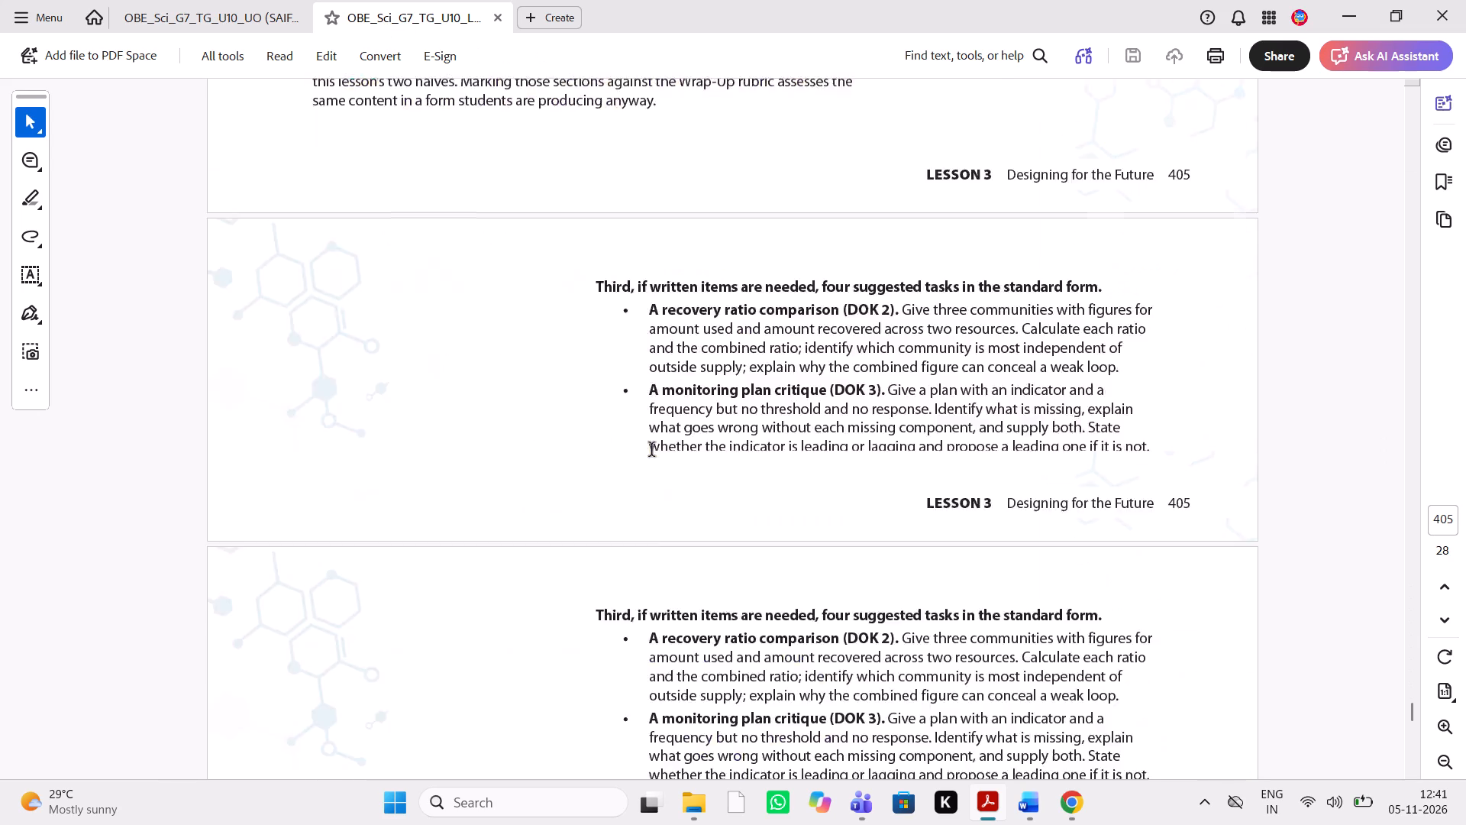
pyautogui.scroll(-17, 652, 451)
pyautogui.scroll(10, 652, 451)
pyautogui.scroll(-1, 652, 451)
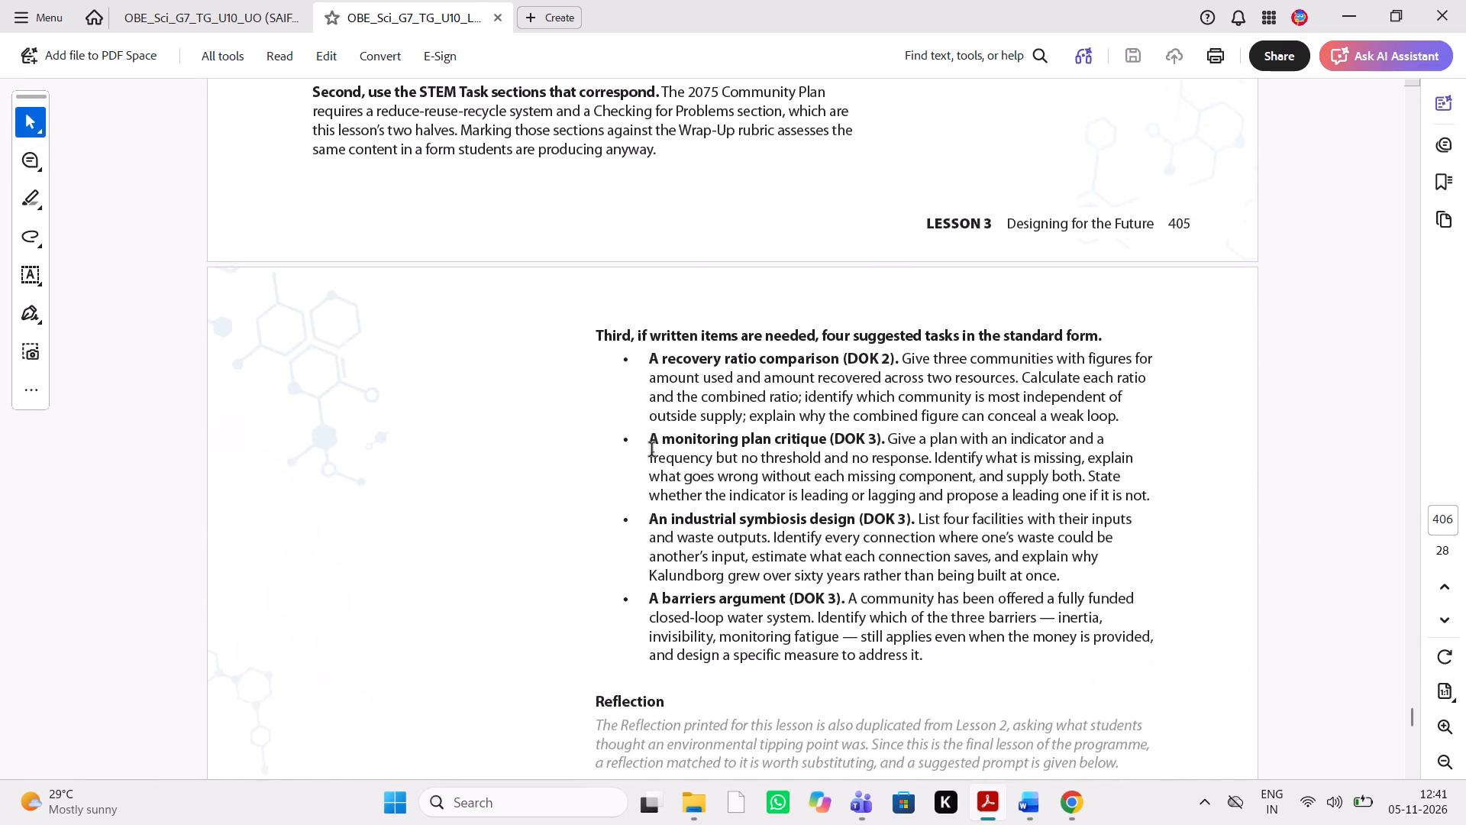
pyautogui.scroll(-4, 652, 451)
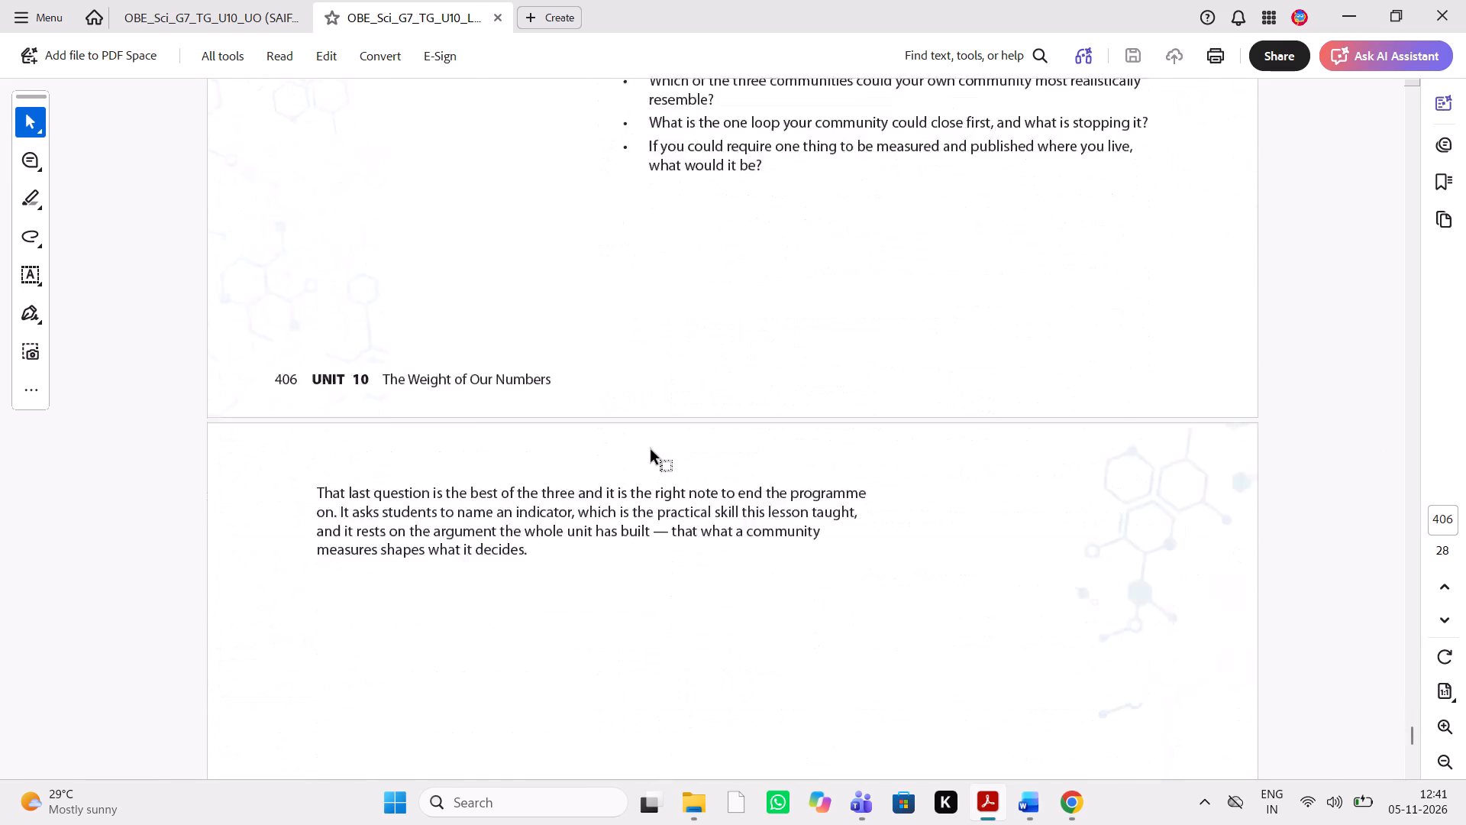
pyautogui.scroll(-1, 652, 451)
# Close the Lesson 3 PDF and open the OBE_Sci_G7_TG_U10_UC PDF from the Grade 7 Unit 10 UC folder.
pyautogui.click(501, 19)
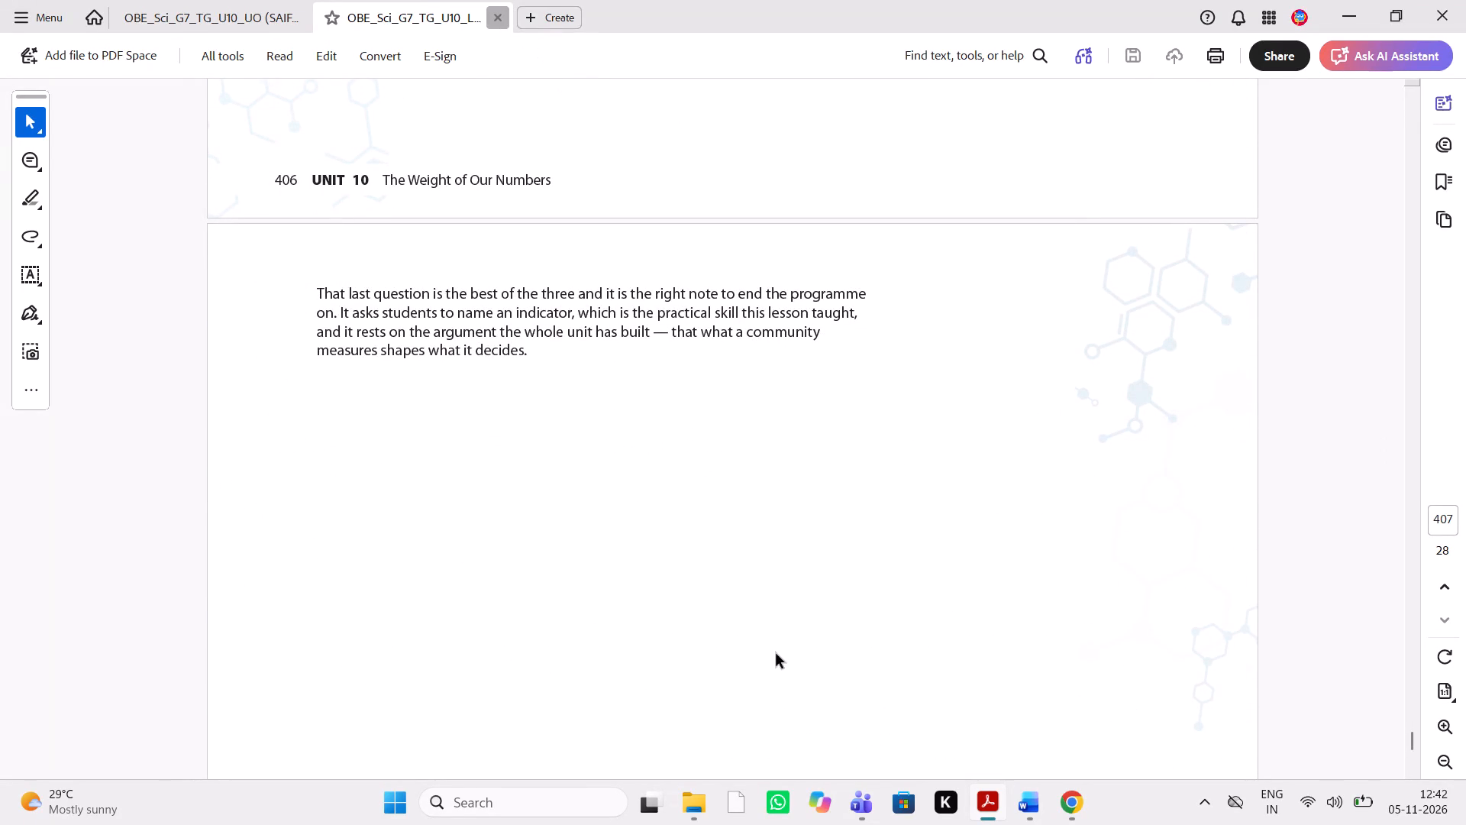
pyautogui.click(702, 812)
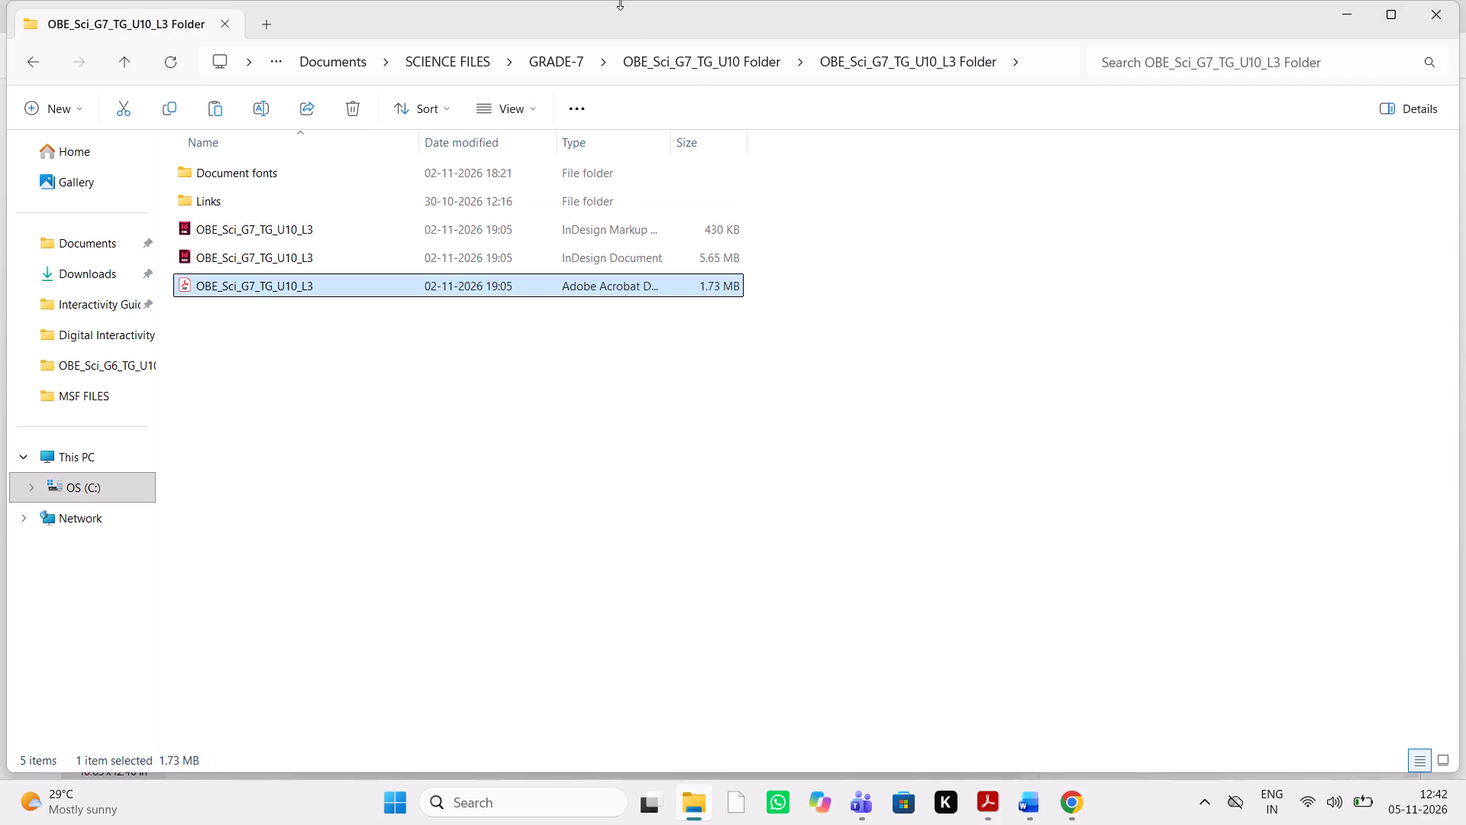
pyautogui.click(689, 60)
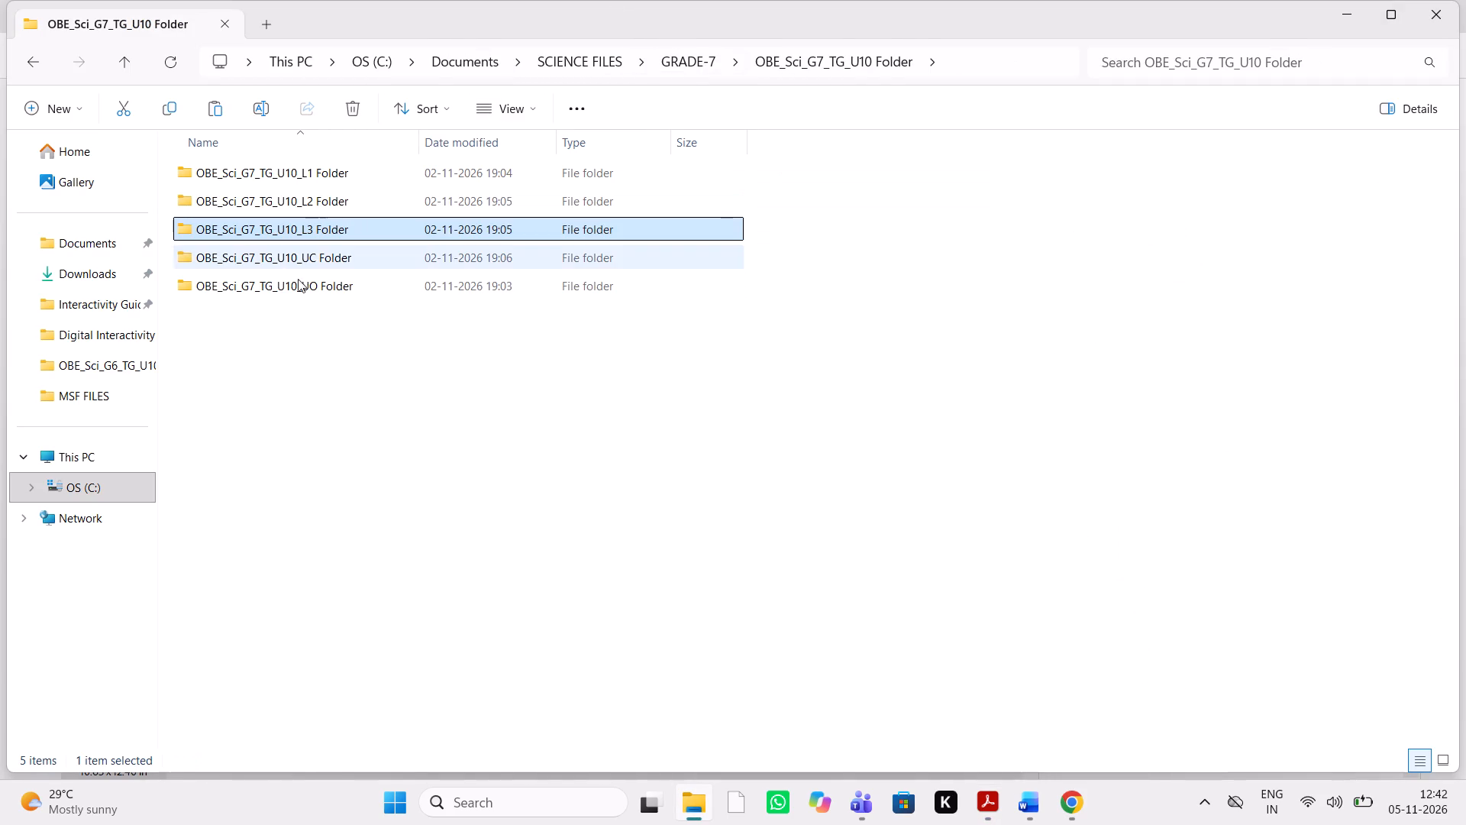
pyautogui.doubleClick(337, 256)
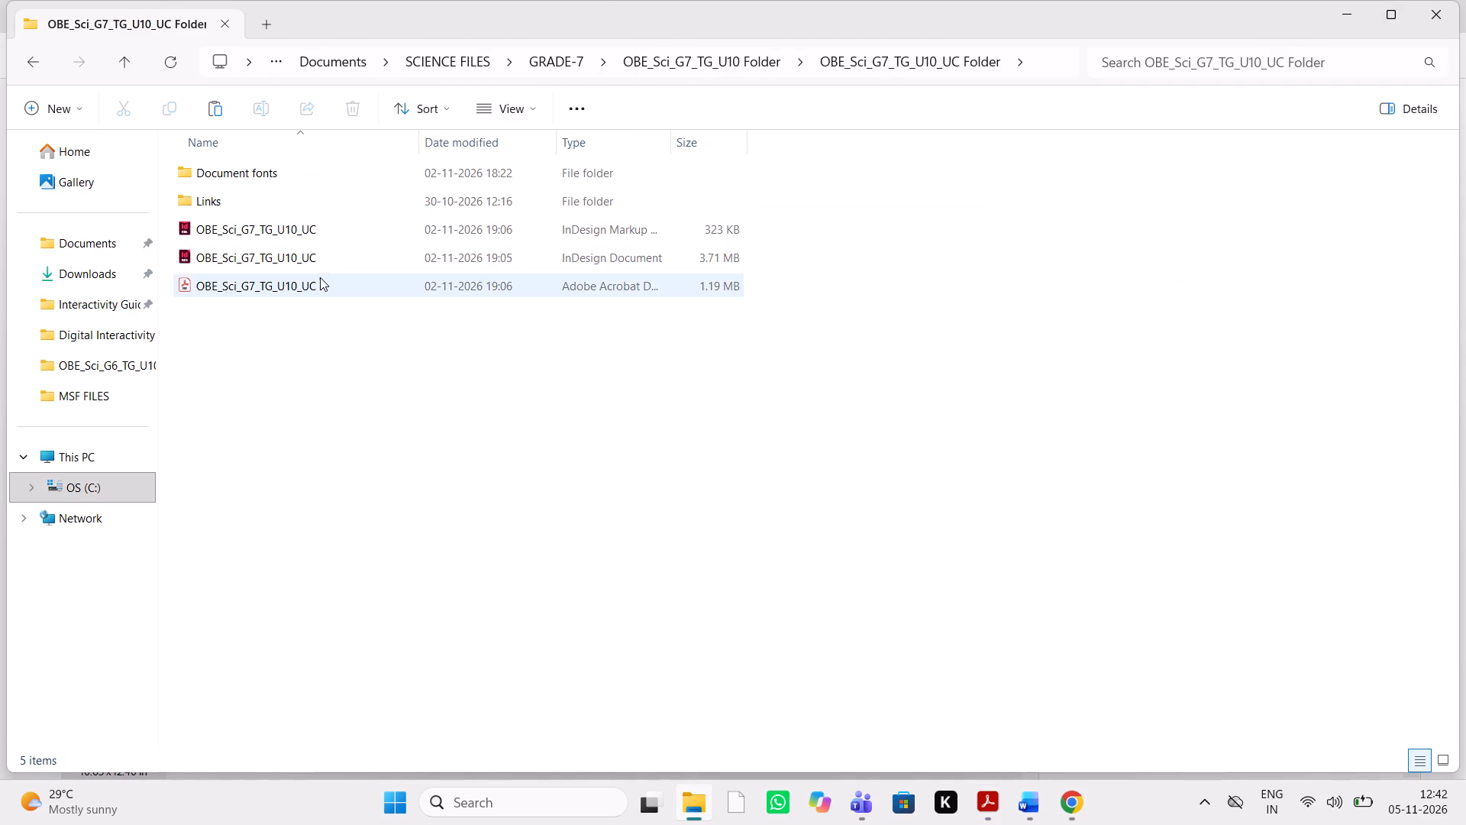
pyautogui.click(320, 278)
pyautogui.press('Return')
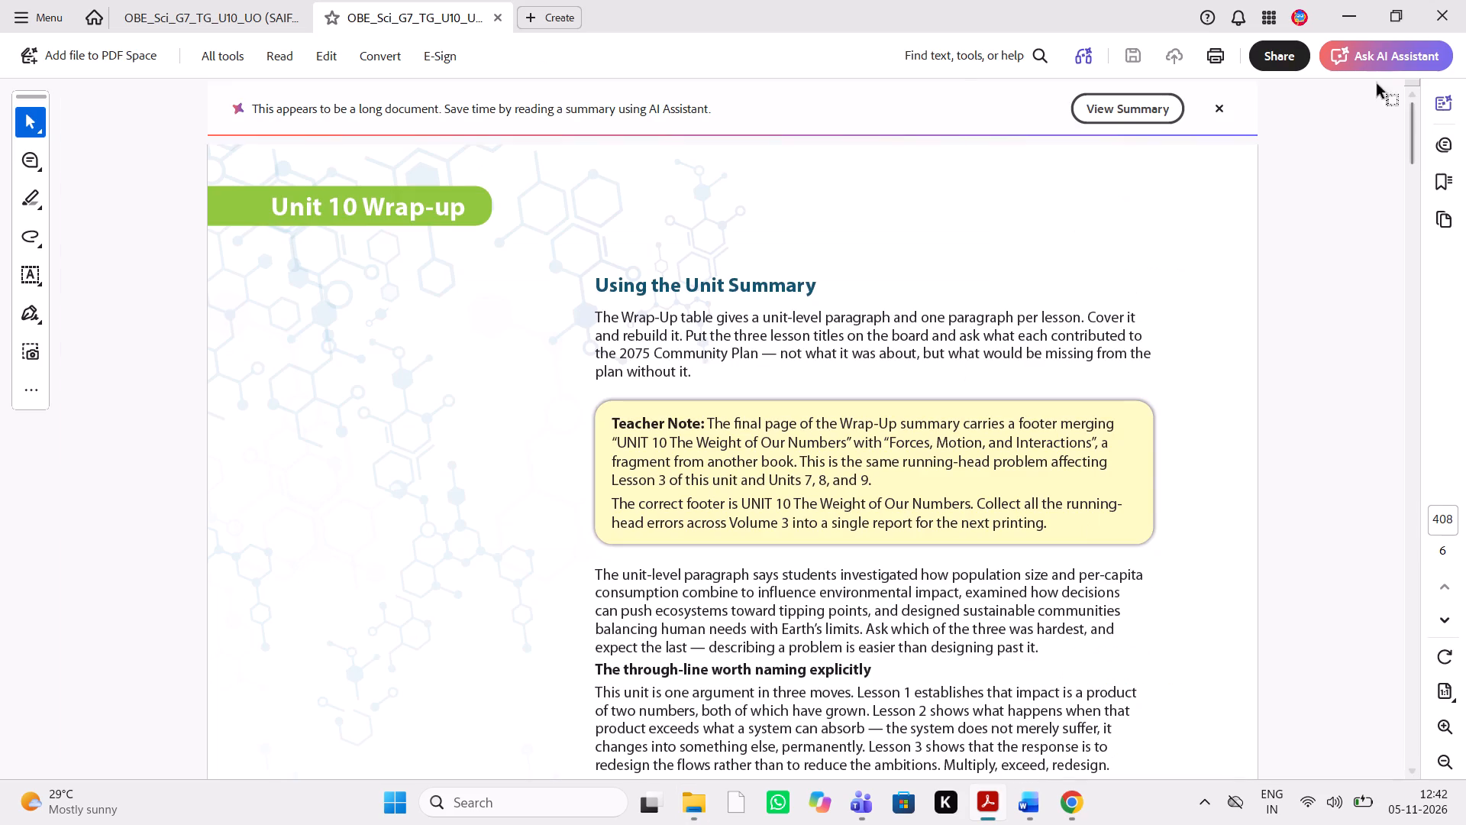
# Compare the white box below the rubric table, marked by the page 99 "Correct this" comment, with the same table in the UC PDF.
pyautogui.click(231, 15)
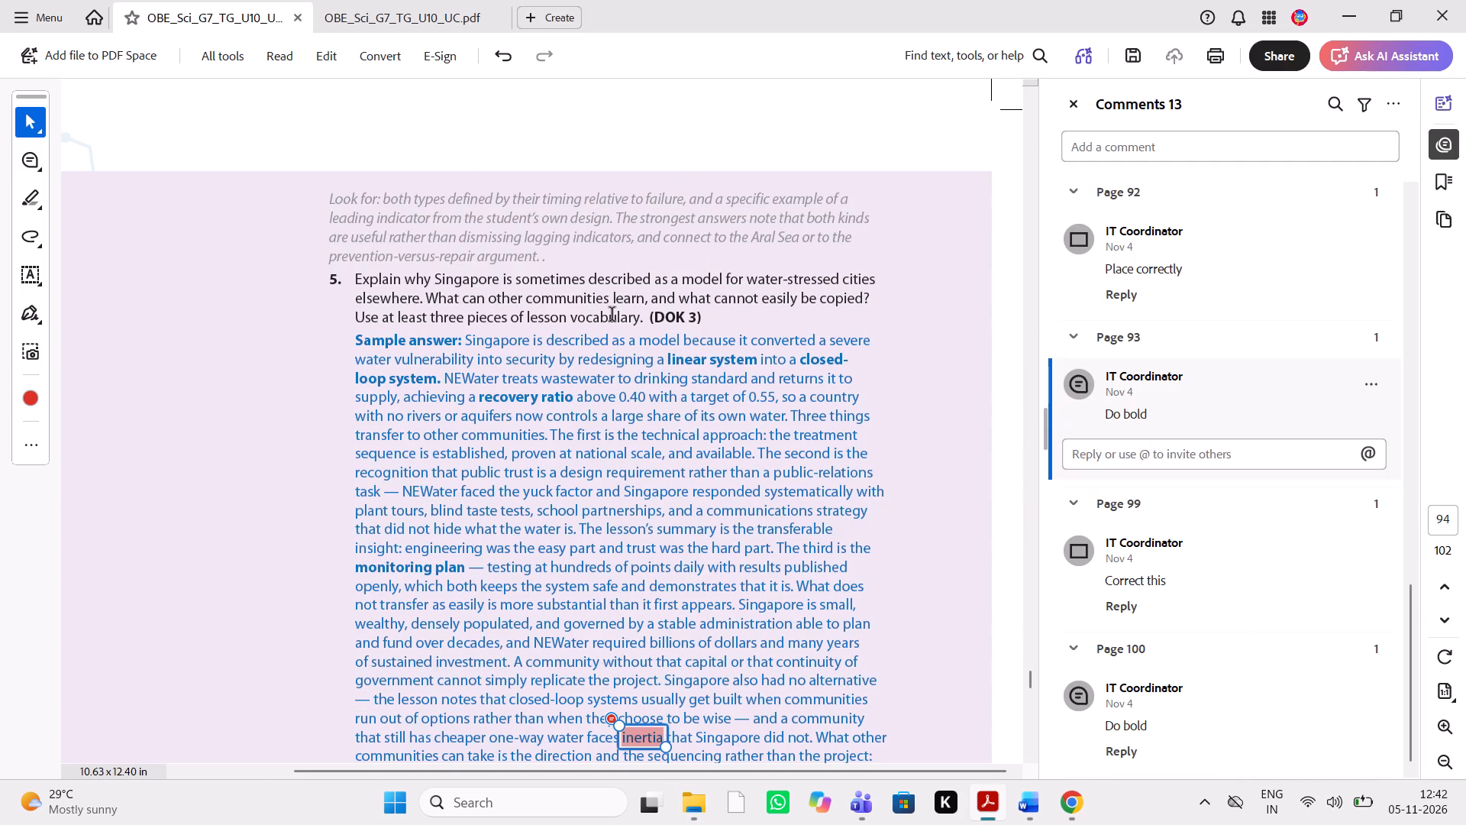
pyautogui.scroll(-5, 612, 315)
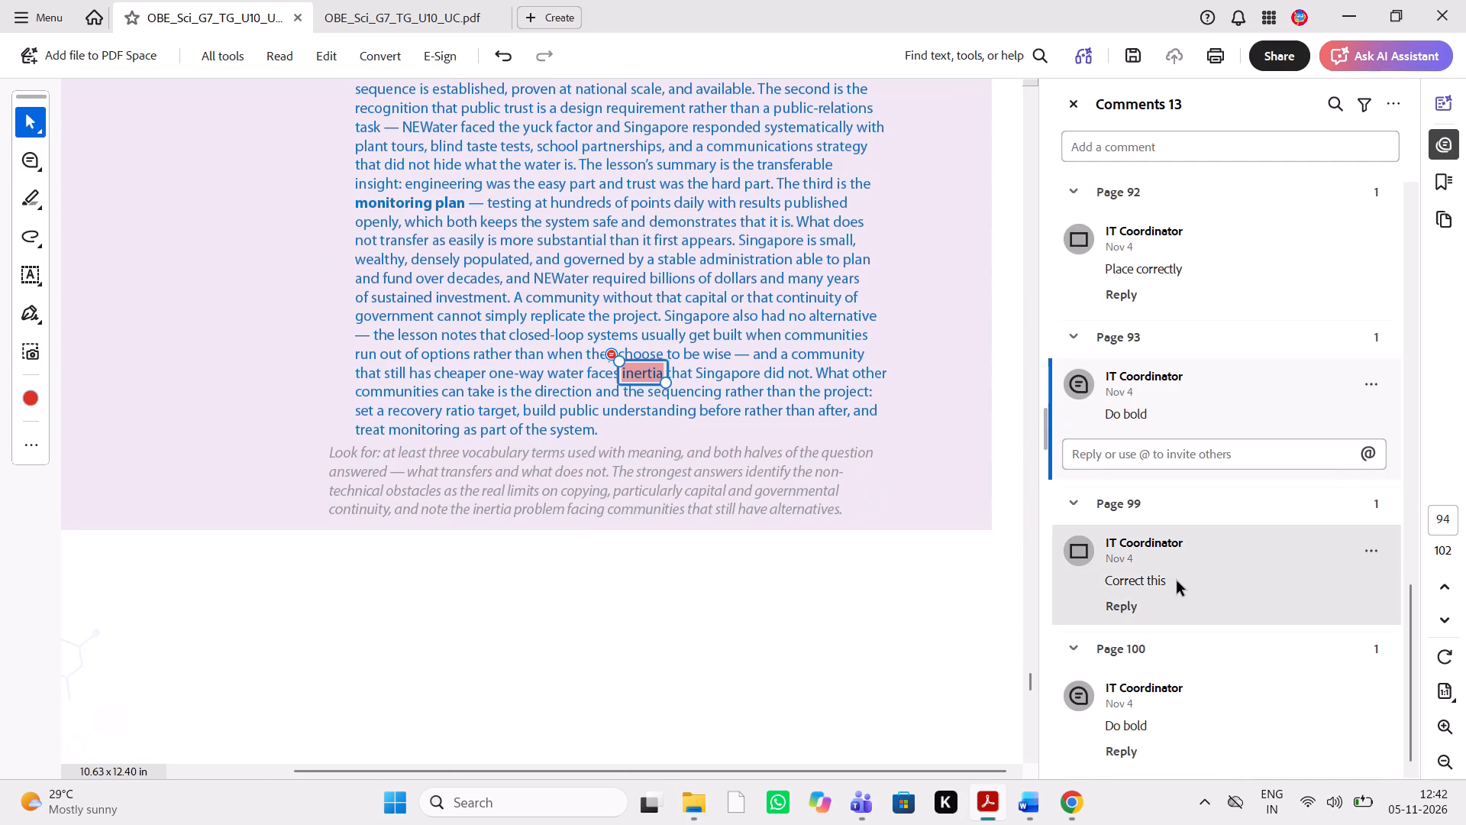
pyautogui.click(1177, 581)
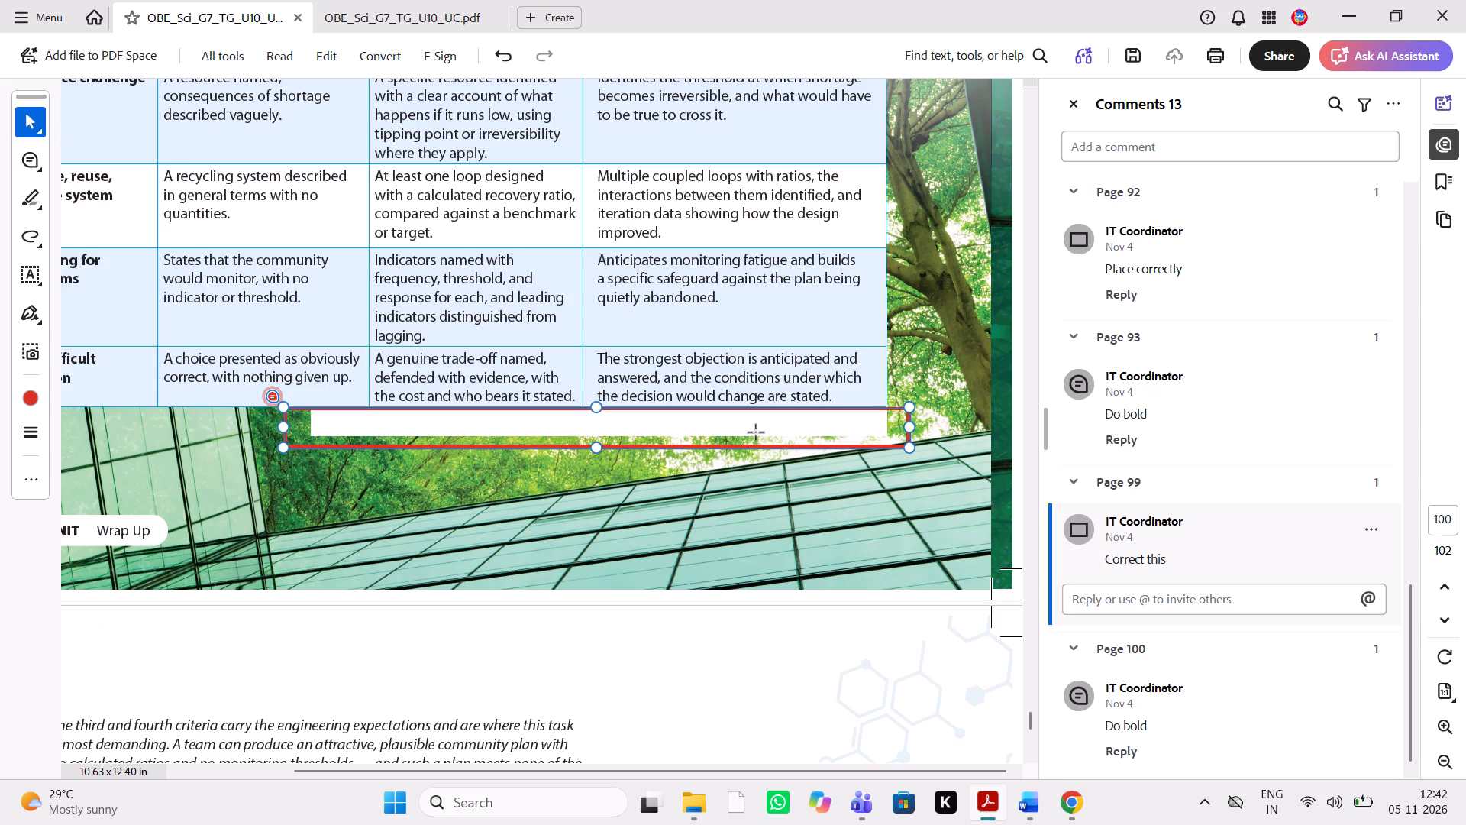
pyautogui.hscroll(1, 757, 433)
pyautogui.click(447, 11)
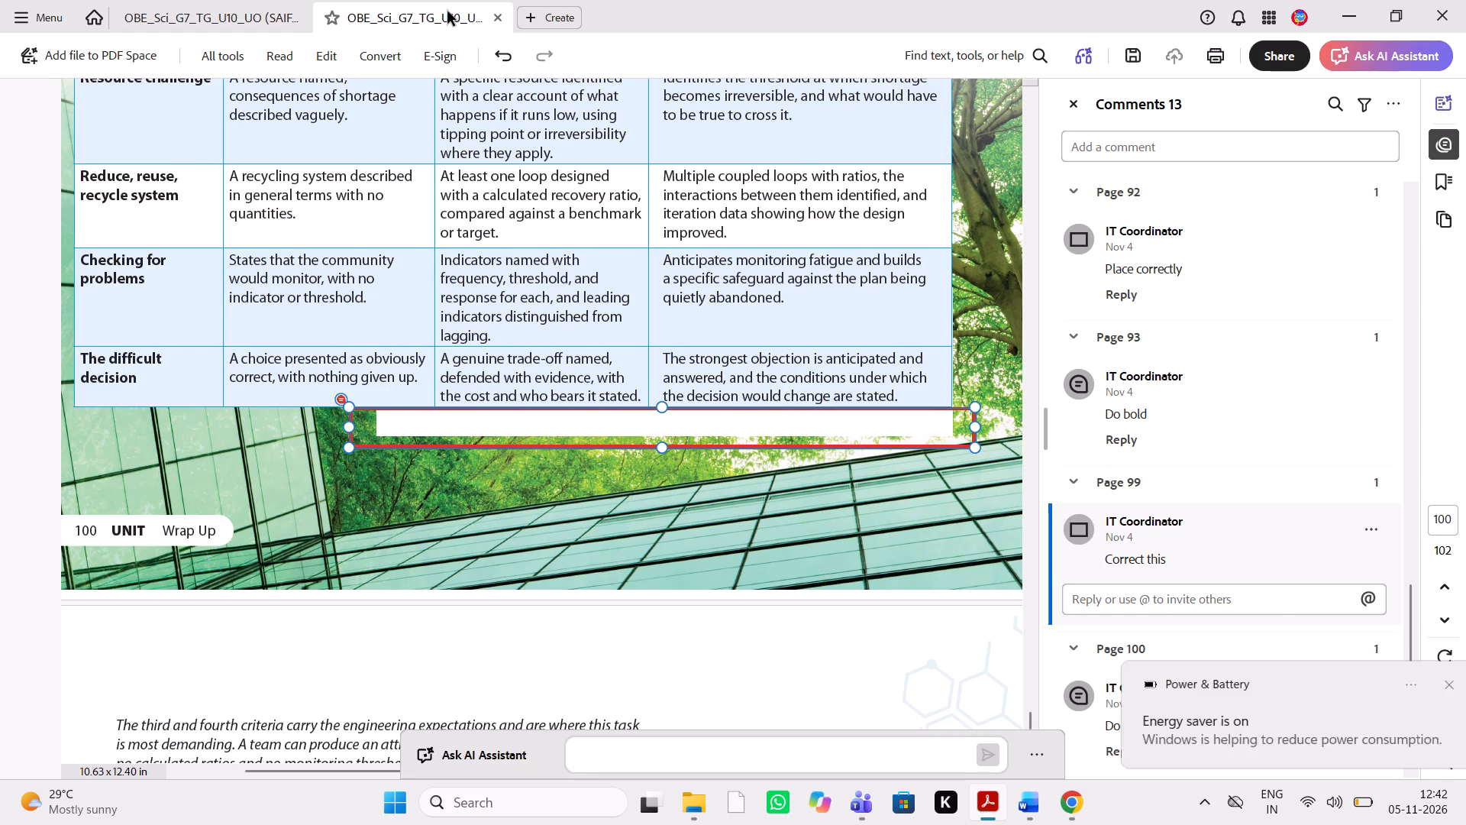
pyautogui.scroll(-4, 628, 369)
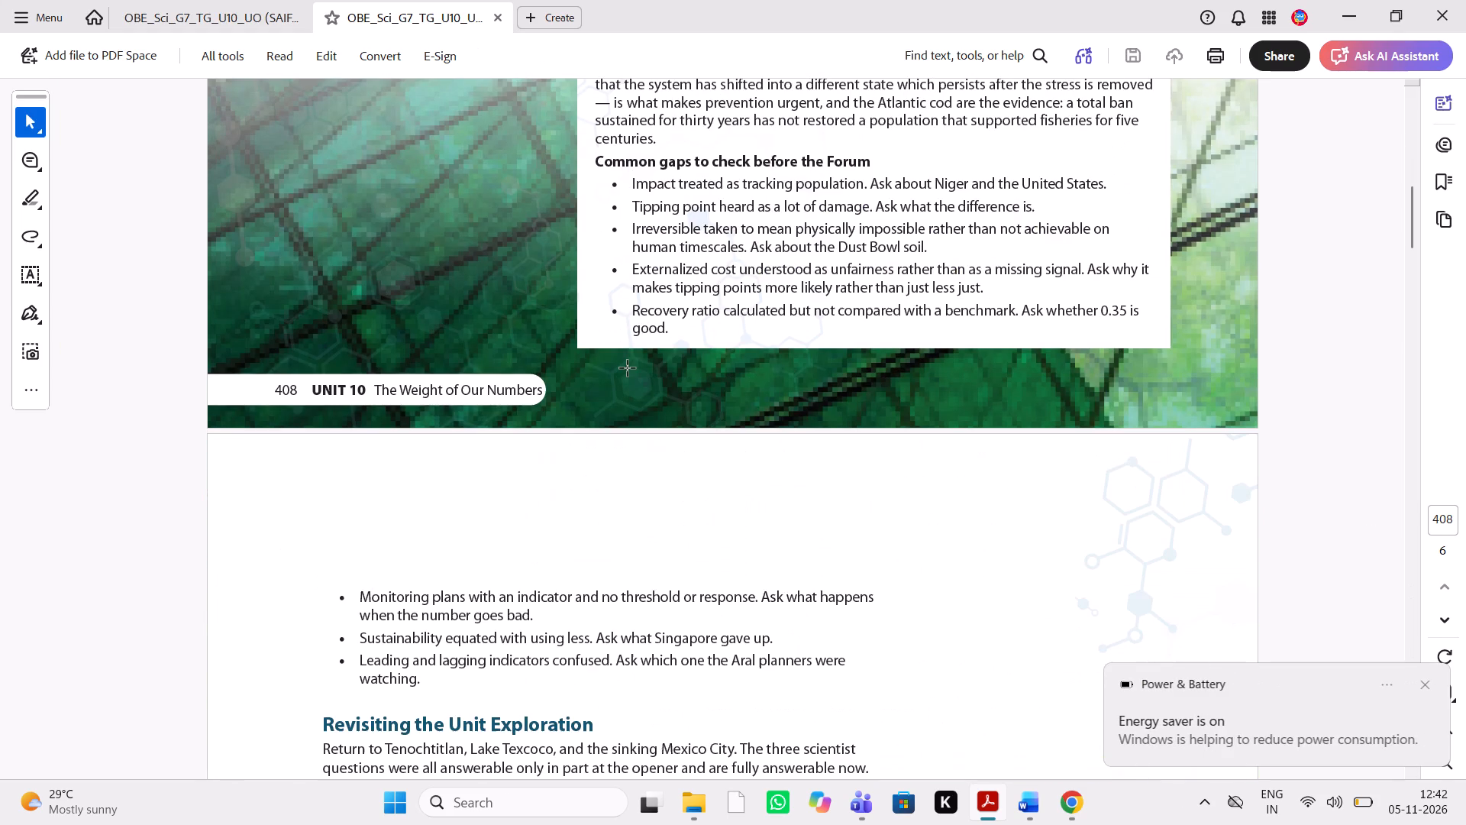
pyautogui.scroll(1, 628, 369)
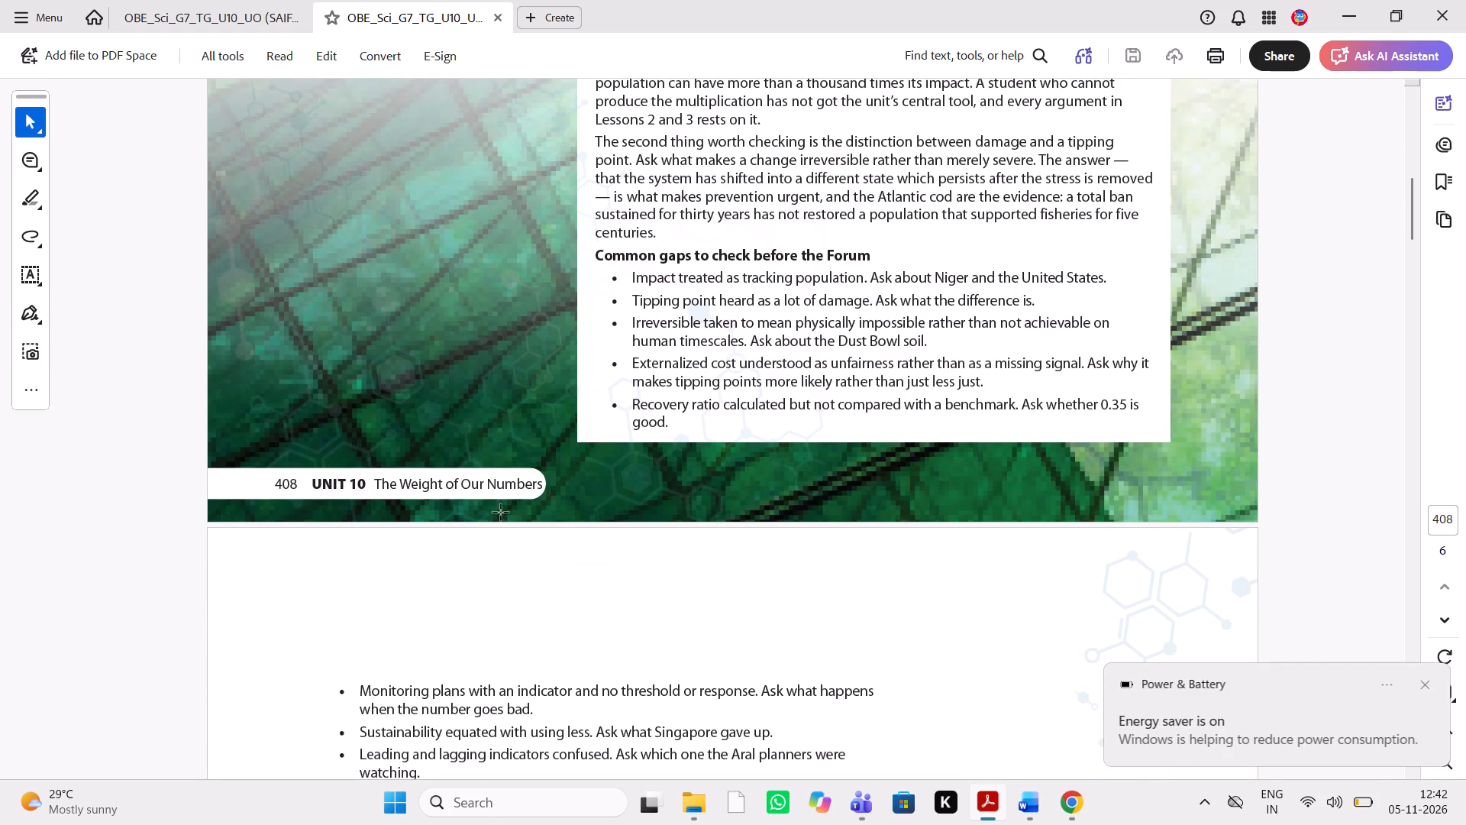
pyautogui.scroll(-4, 539, 501)
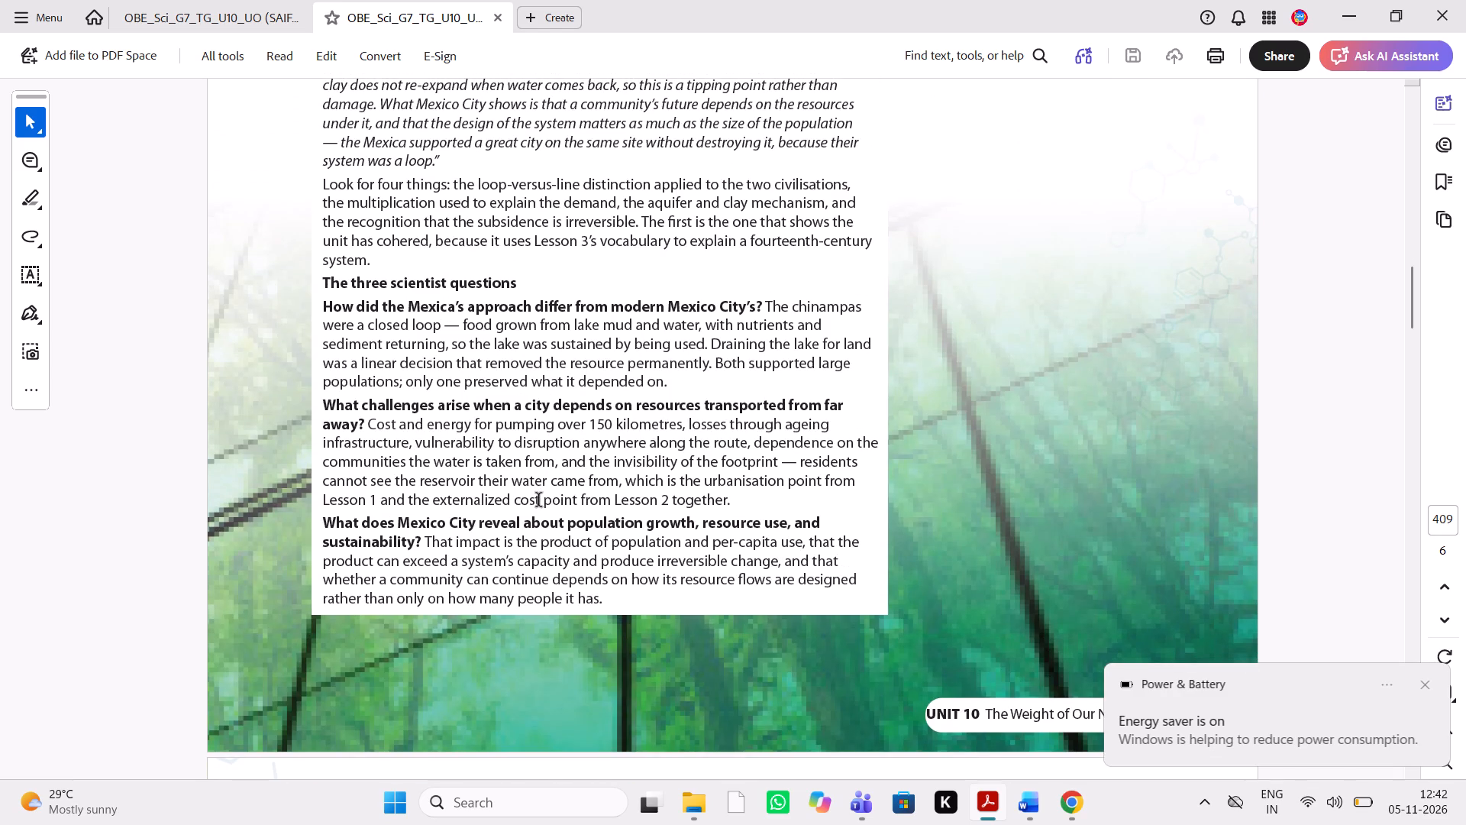
pyautogui.scroll(-1, 539, 501)
pyautogui.scroll(4, 539, 501)
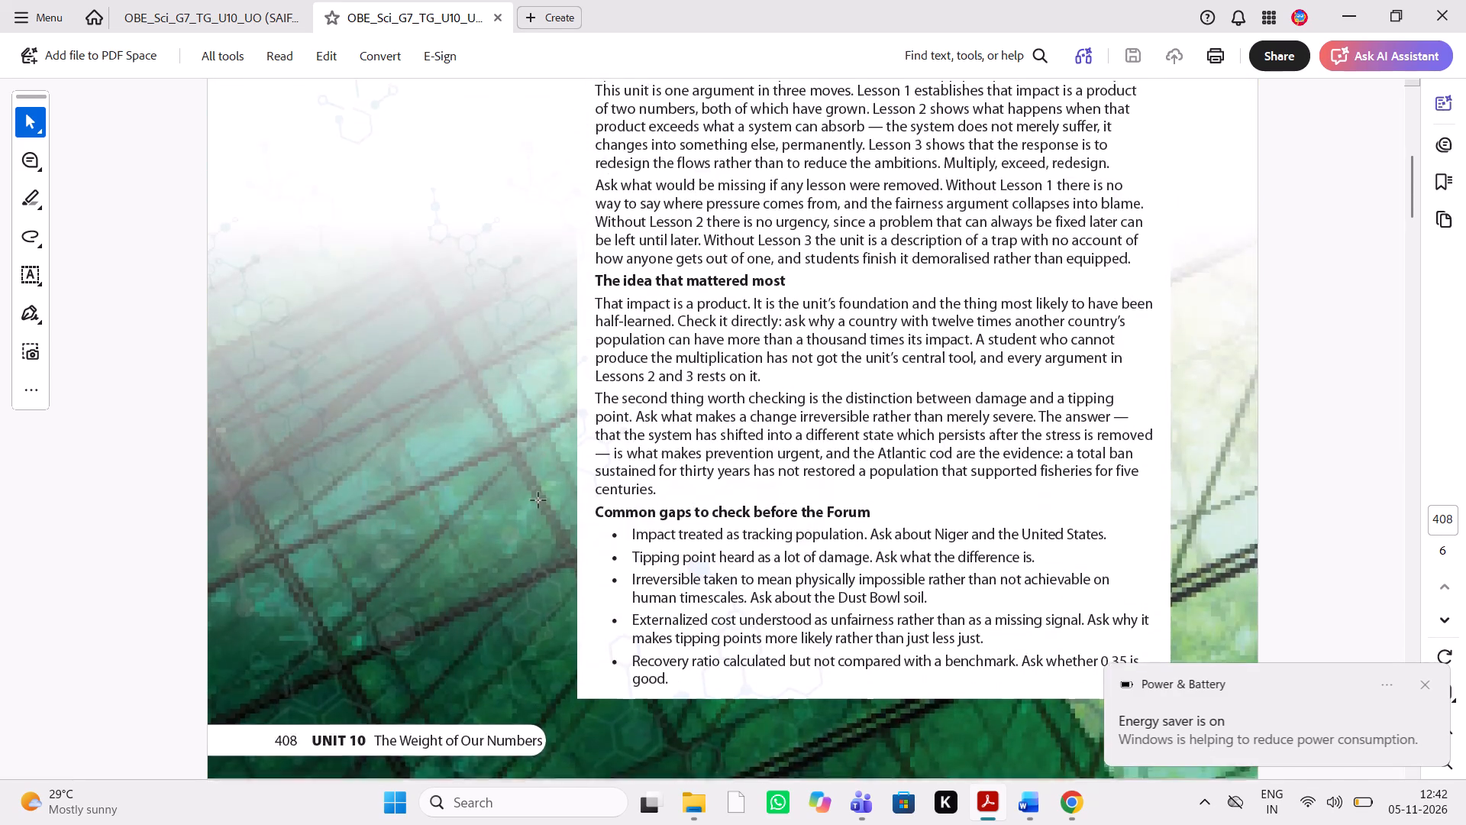
pyautogui.scroll(3, 539, 501)
pyautogui.scroll(-4, 539, 501)
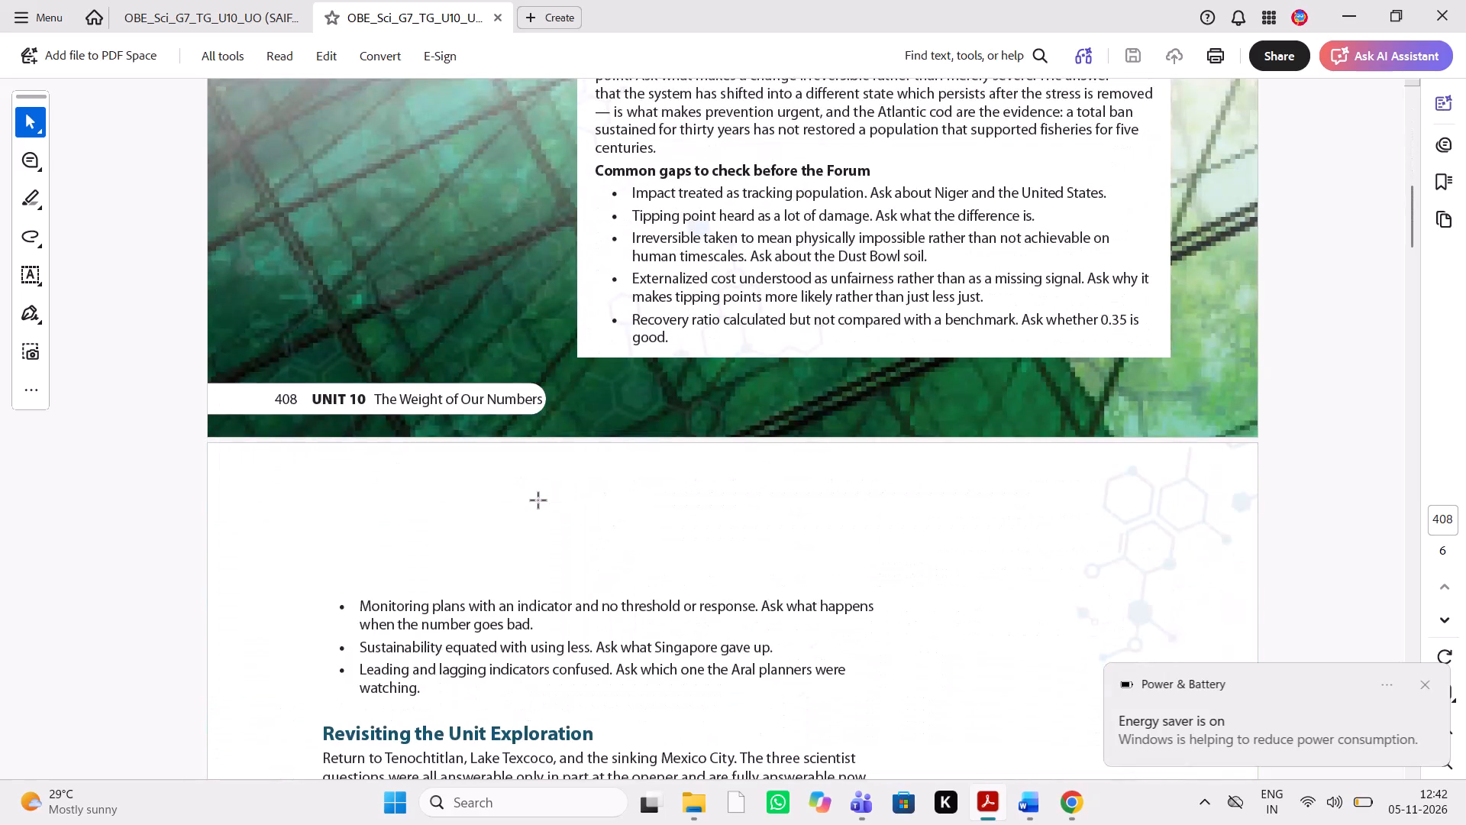
pyautogui.click(273, 9)
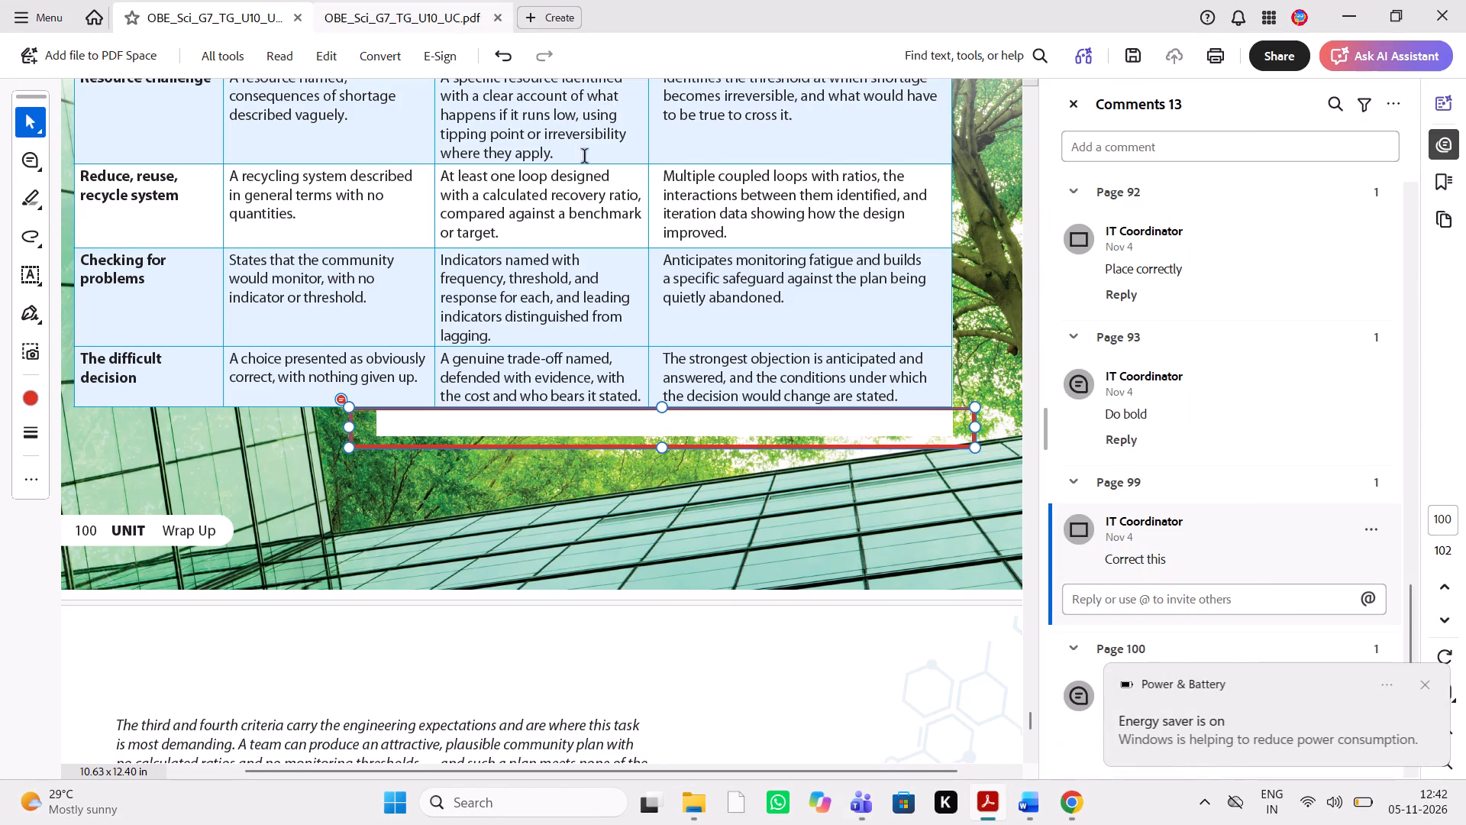
pyautogui.click(426, 18)
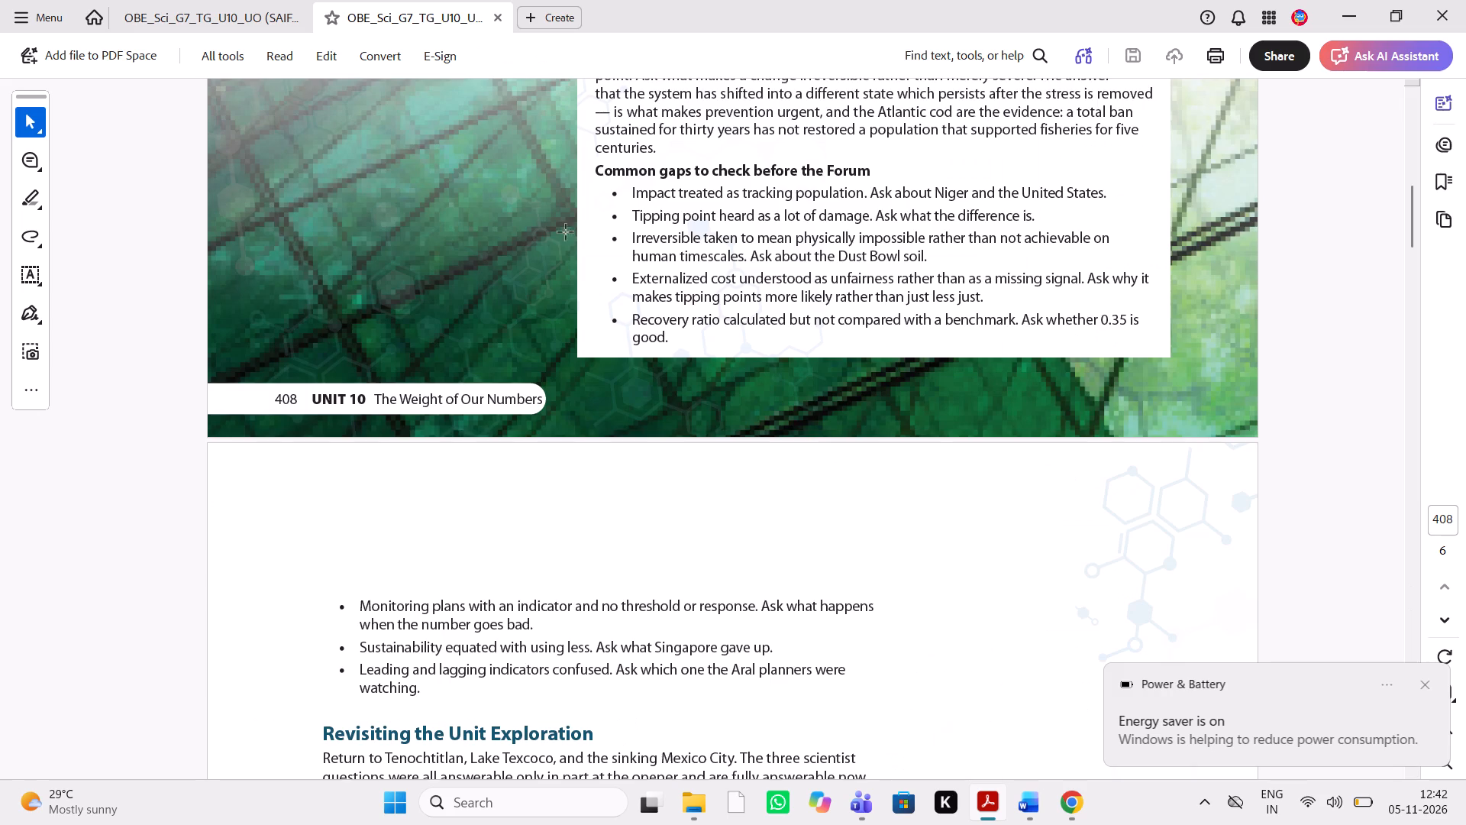
pyautogui.scroll(-11, 638, 441)
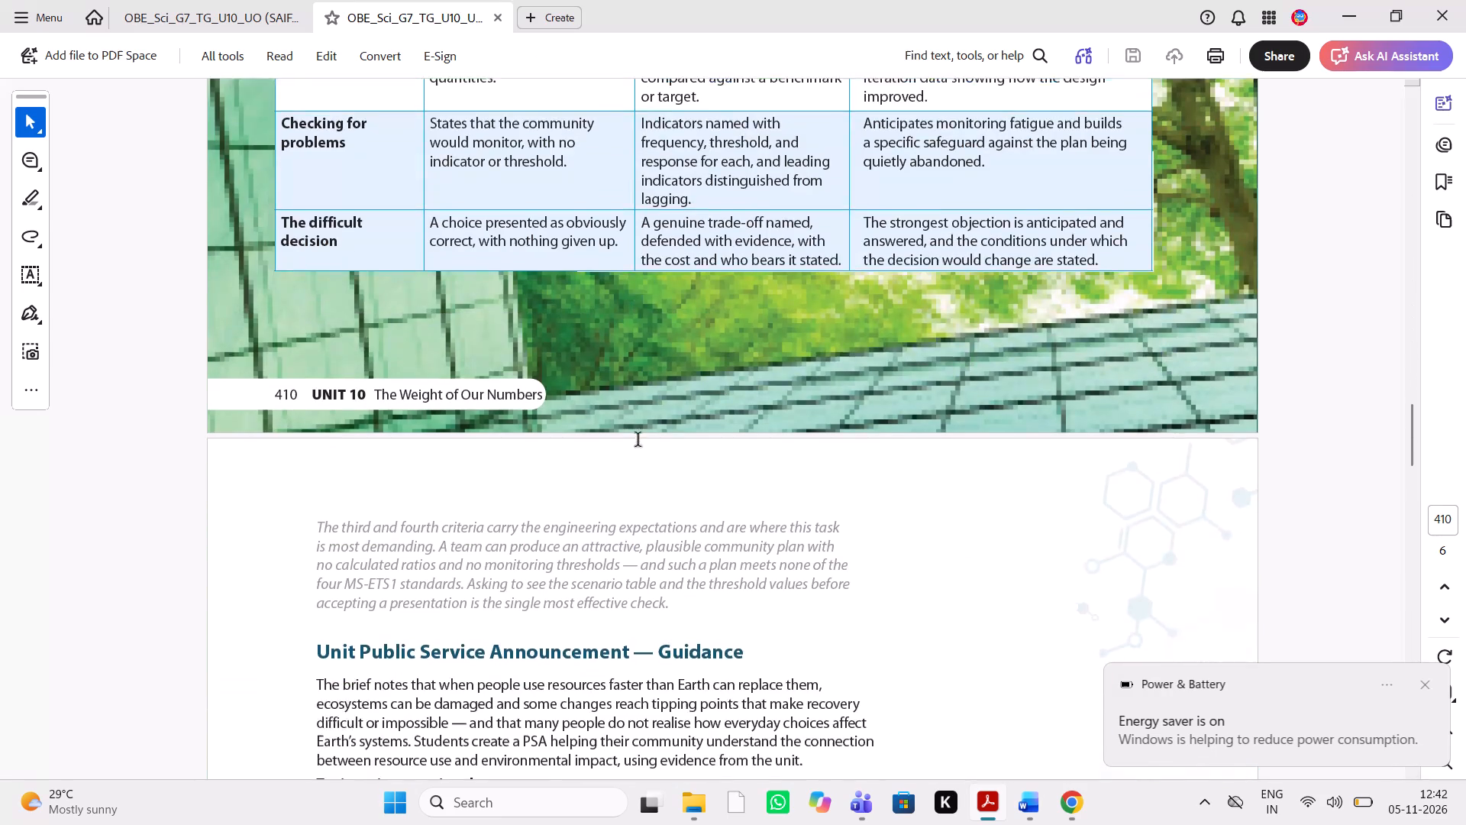
pyautogui.scroll(-1, 638, 441)
# Delete the page 99 "Correct this" comment below the rubric table in the unit PDF.
pyautogui.click(247, 15)
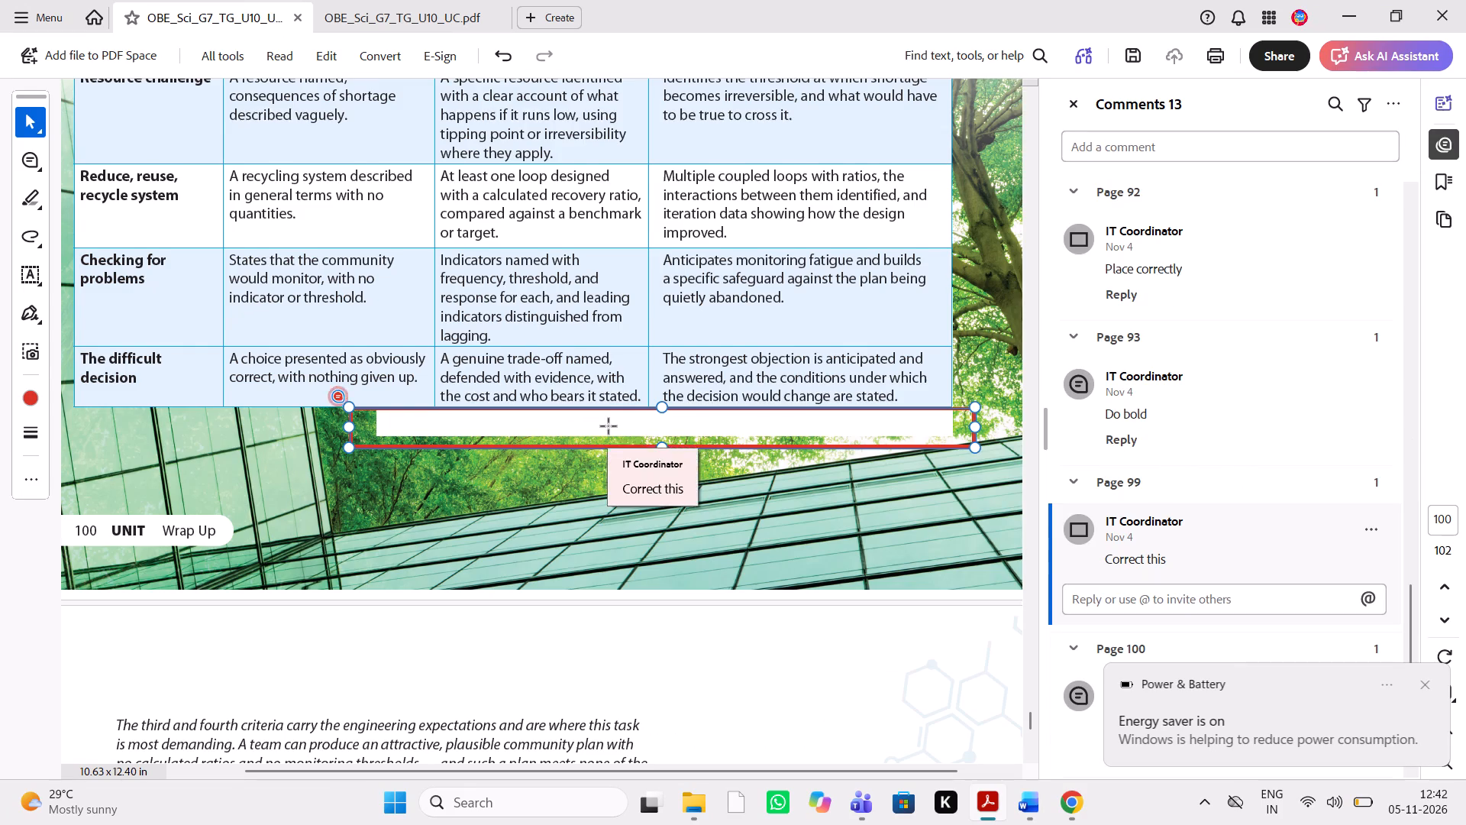
pyautogui.scroll(-2, 609, 427)
pyautogui.scroll(2, 609, 427)
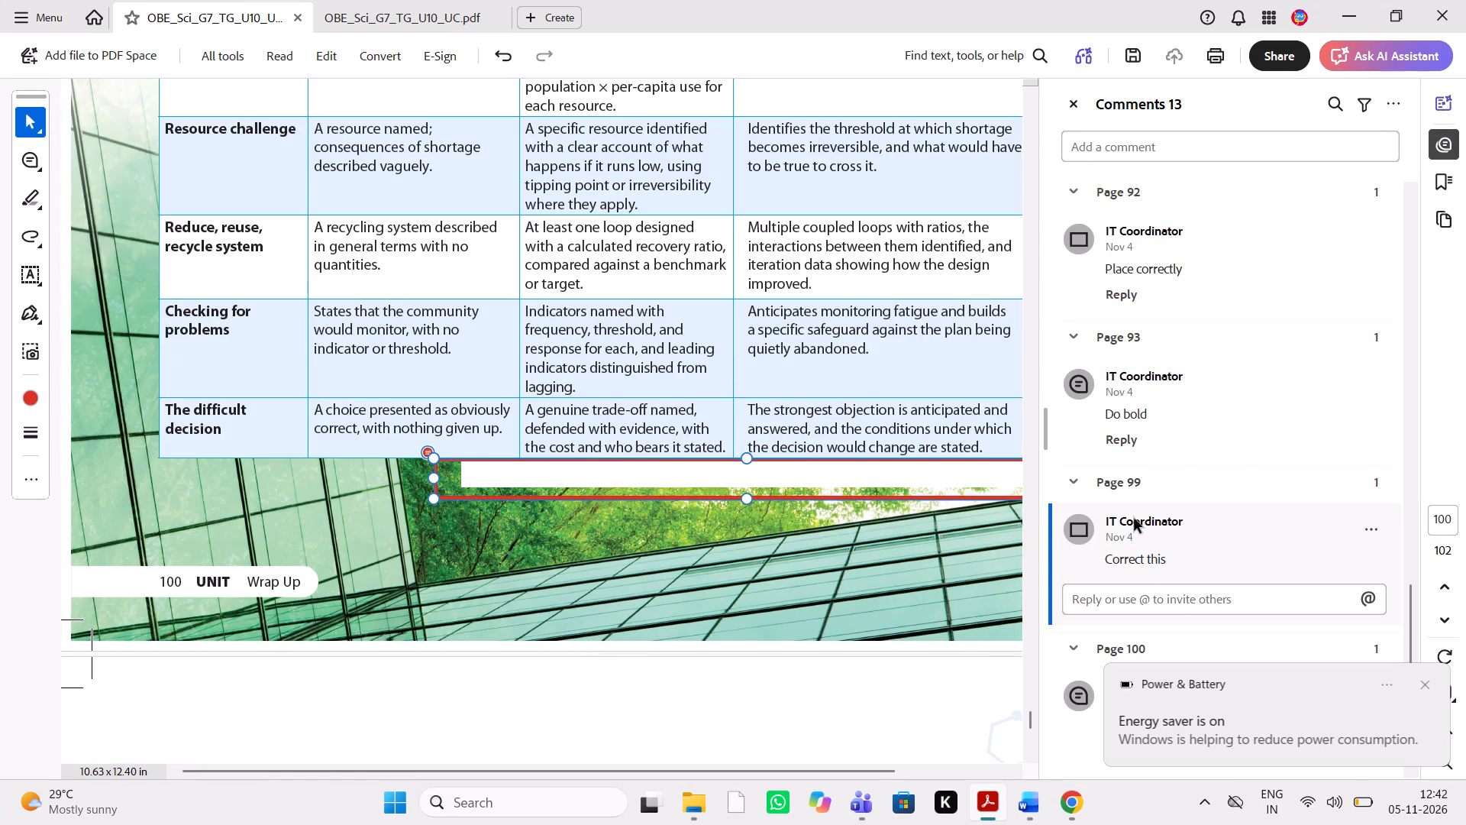
pyautogui.click(1376, 533)
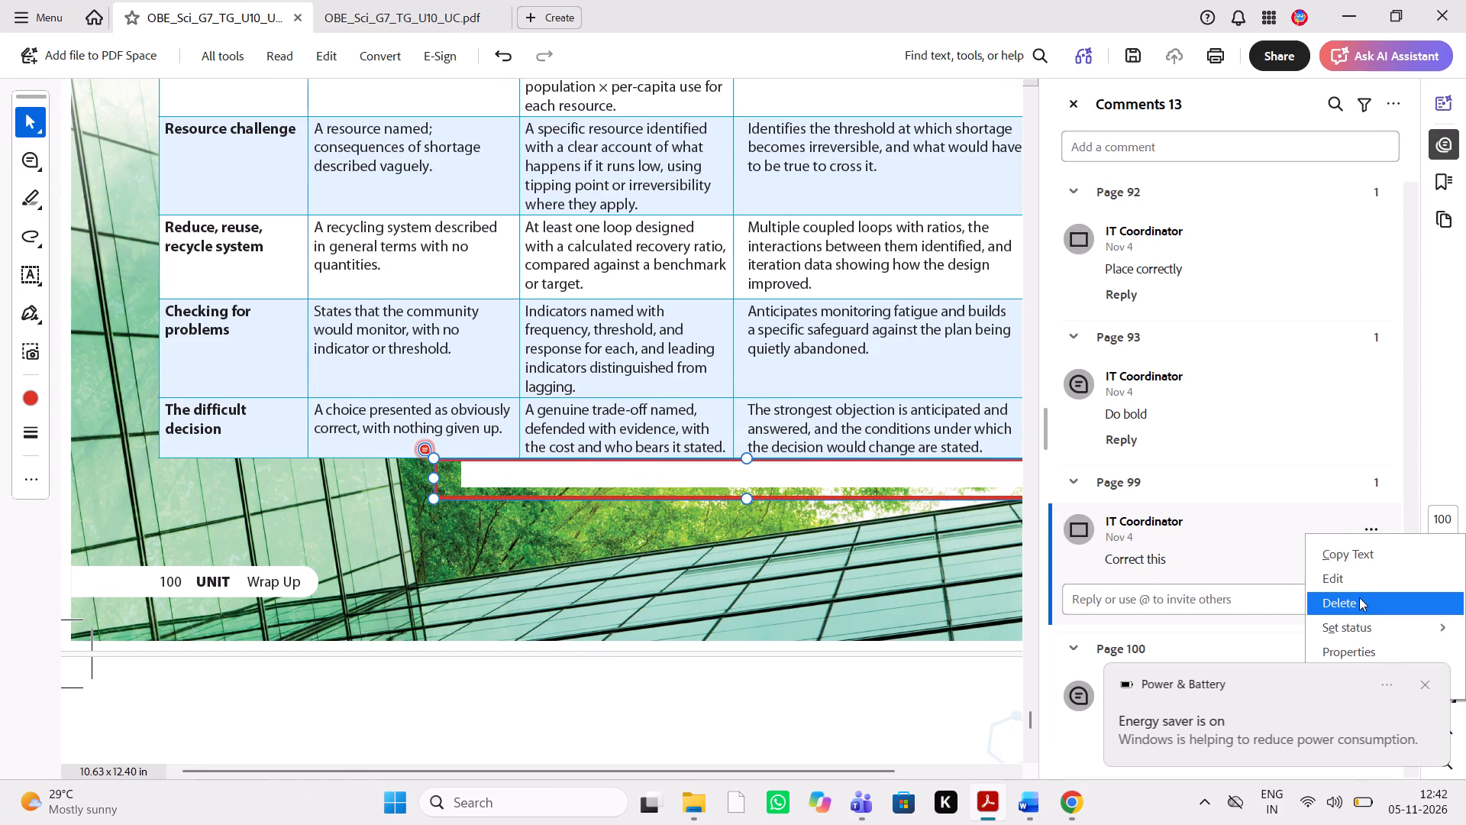
pyautogui.click(1359, 597)
# Check the page 100 "Do bold" comment on the word "and" against the UC PDF and delete it from the unit PDF.
pyautogui.scroll(-1, 1221, 596)
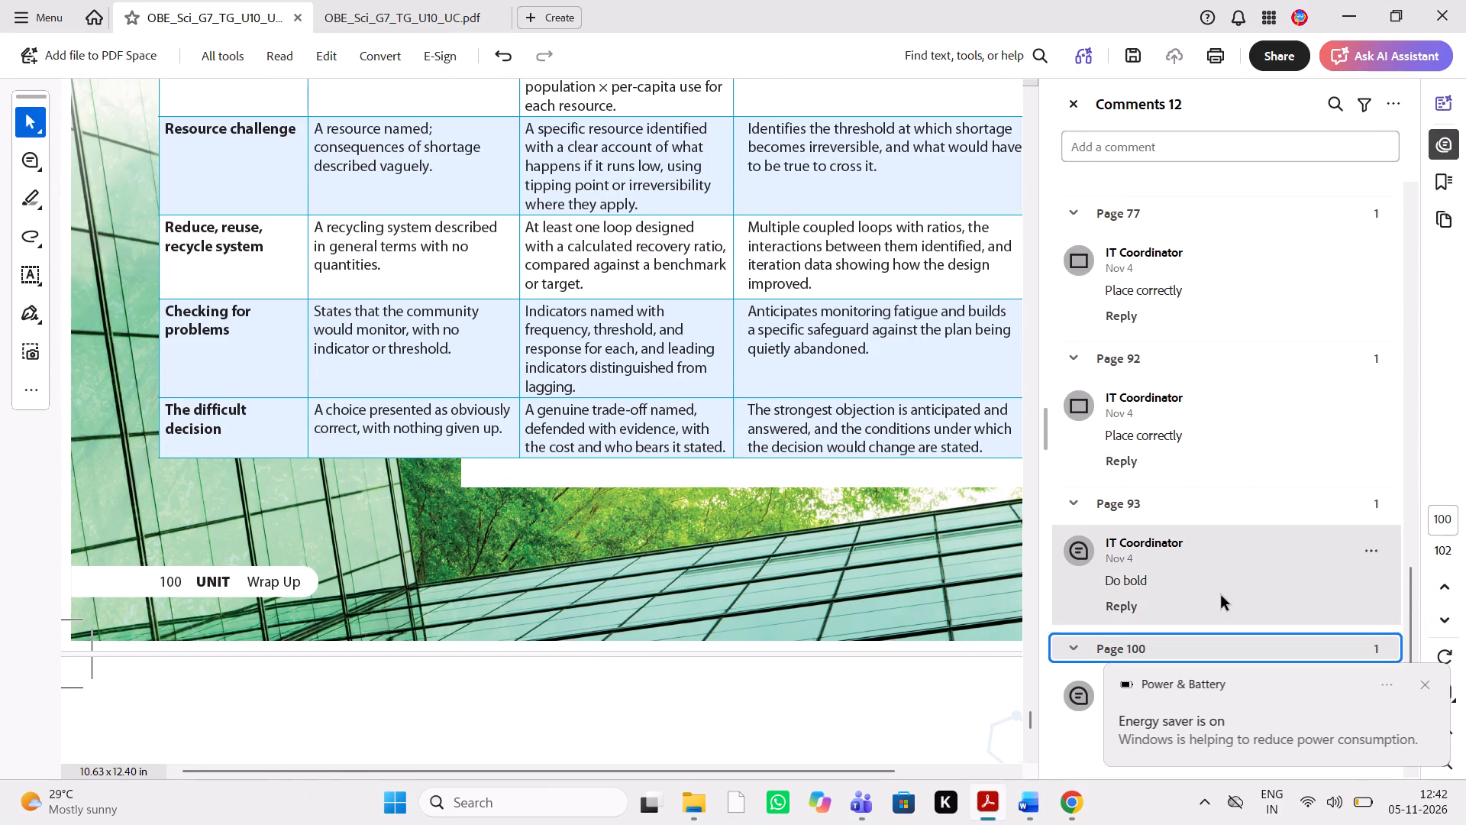
pyautogui.click(1427, 681)
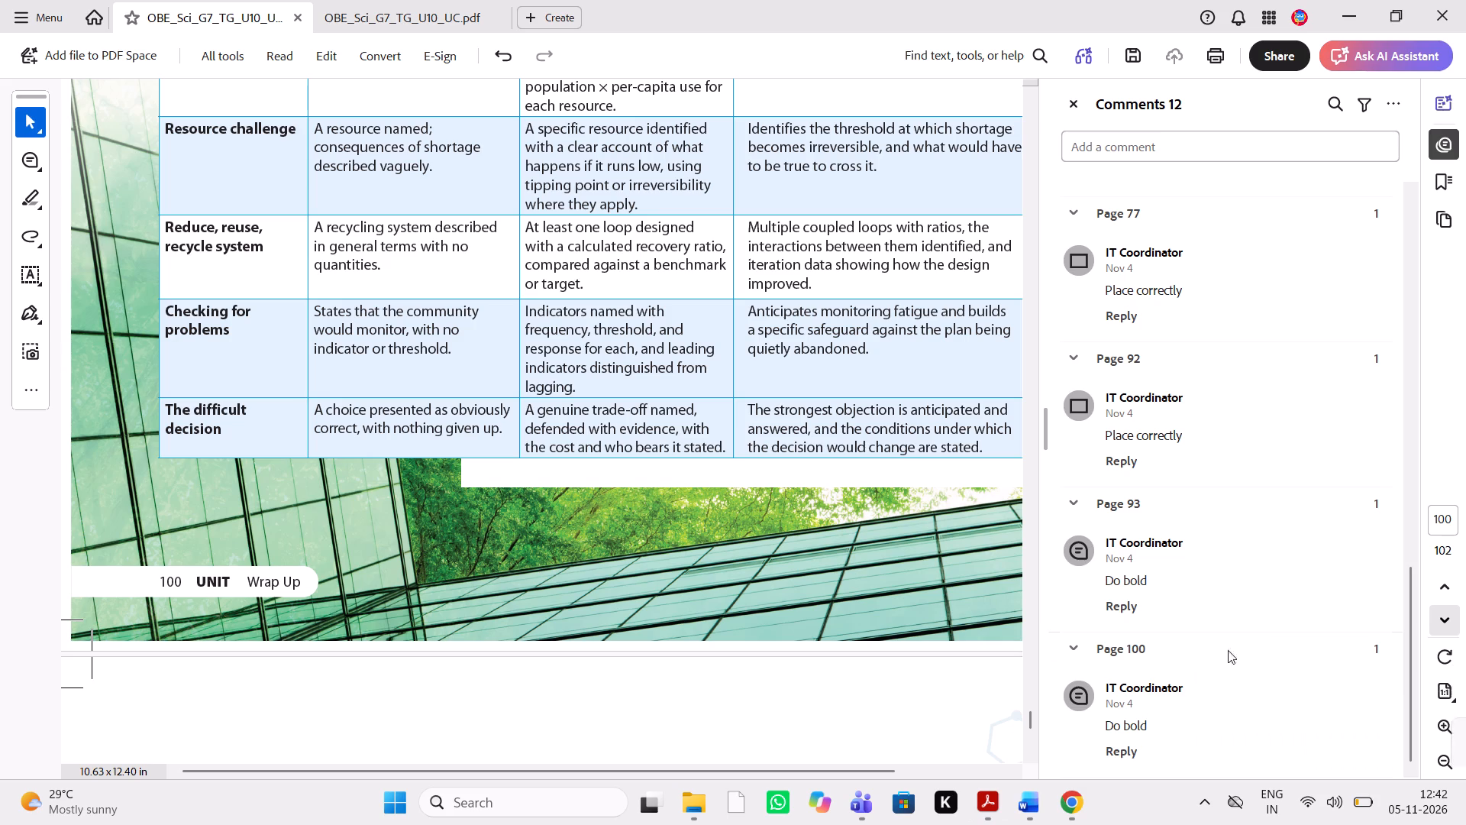
pyautogui.scroll(-5, 1207, 693)
pyautogui.click(1183, 741)
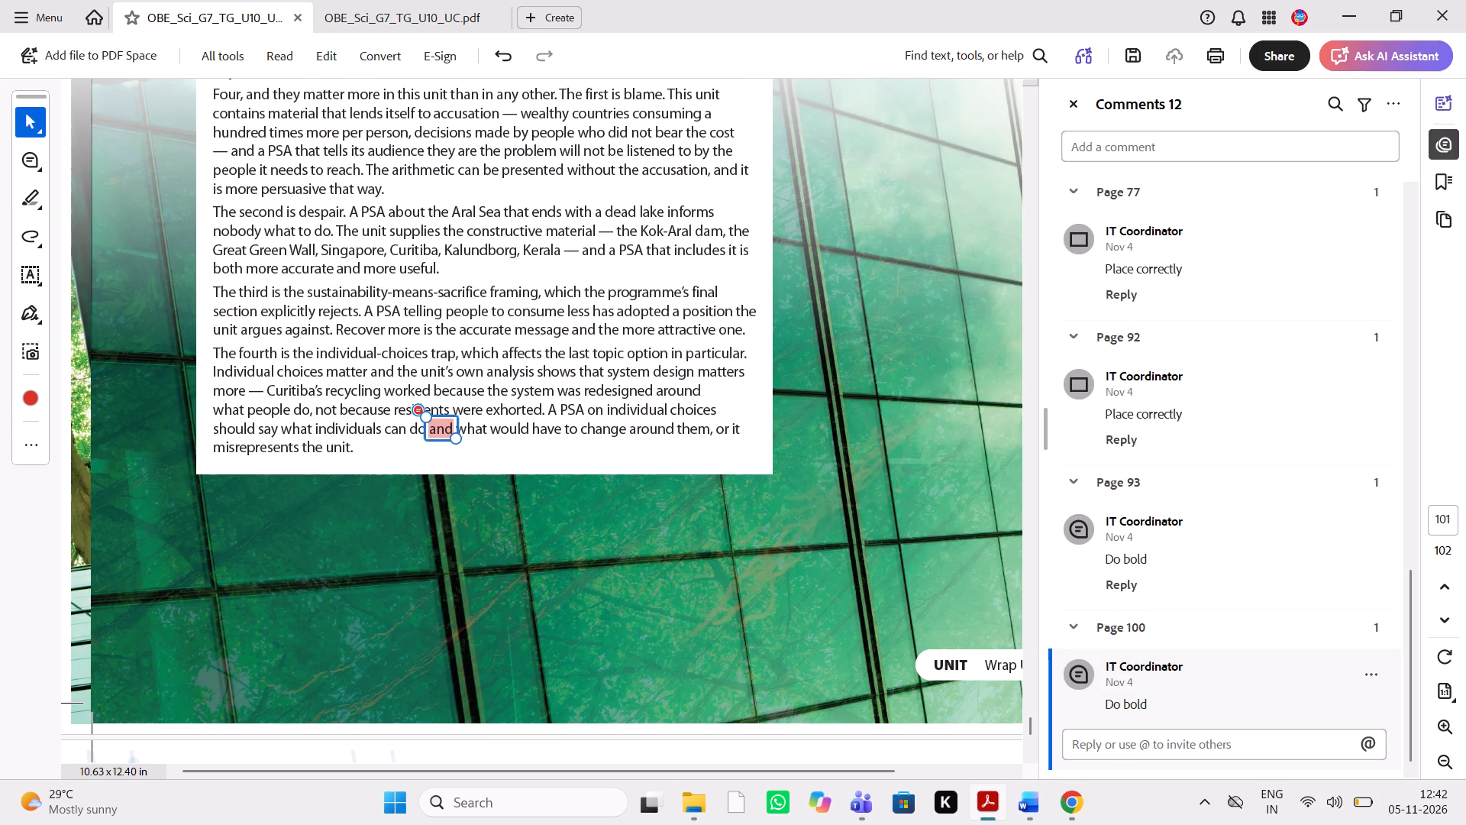
pyautogui.scroll(-3, 1183, 595)
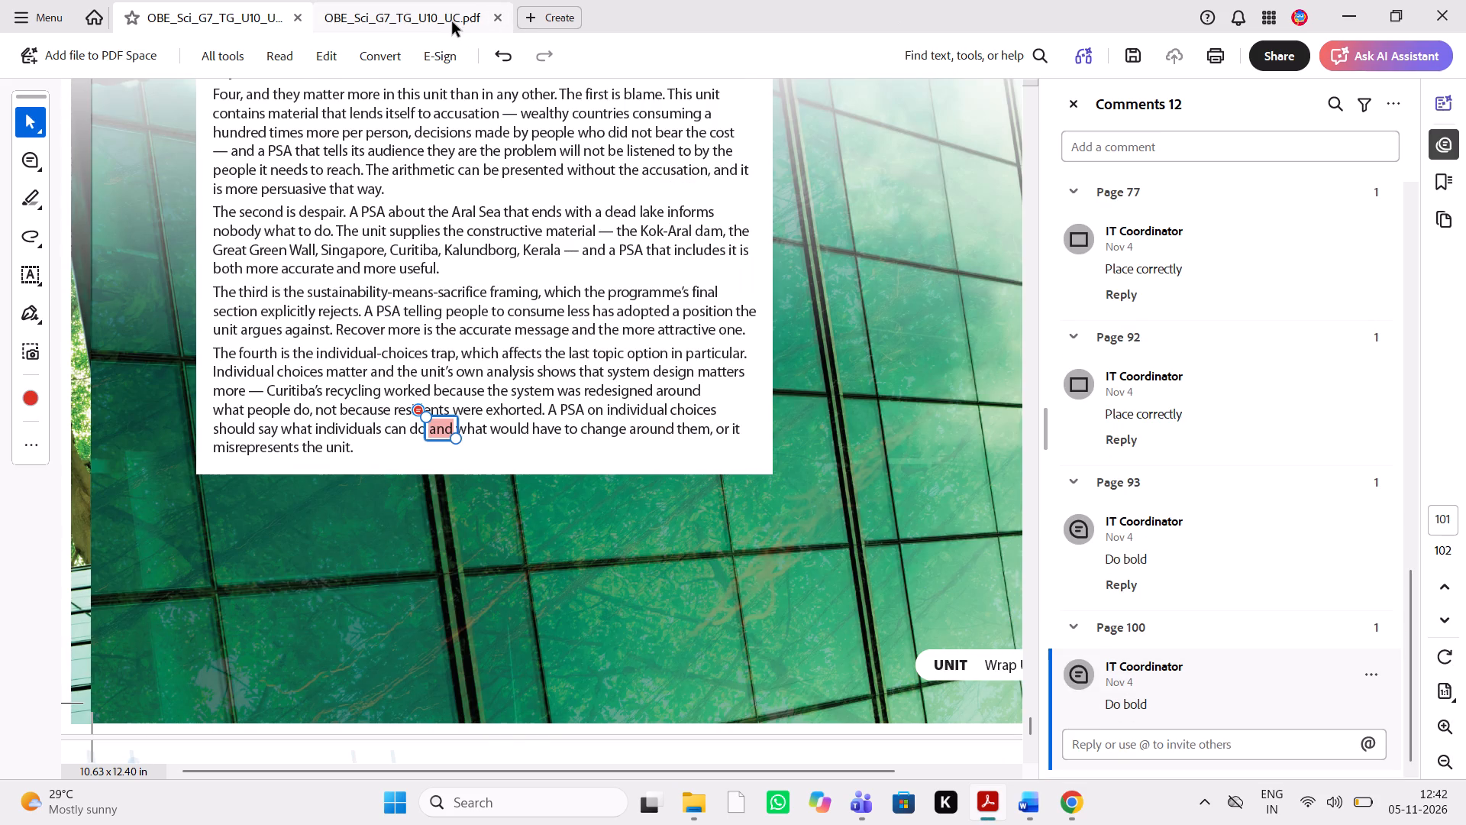
pyautogui.click(451, 21)
pyautogui.scroll(-2, 725, 457)
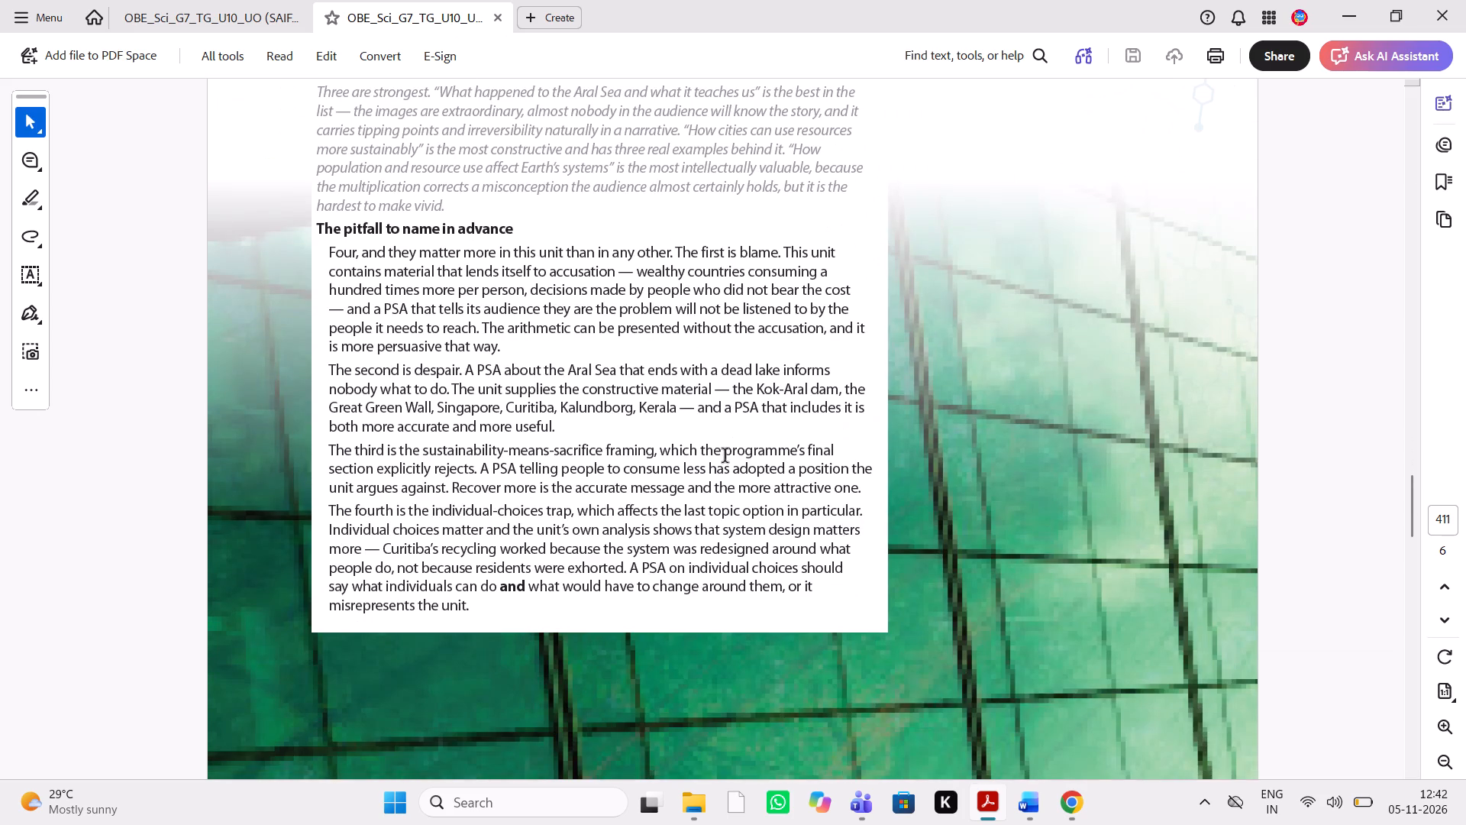
pyautogui.click(204, 0)
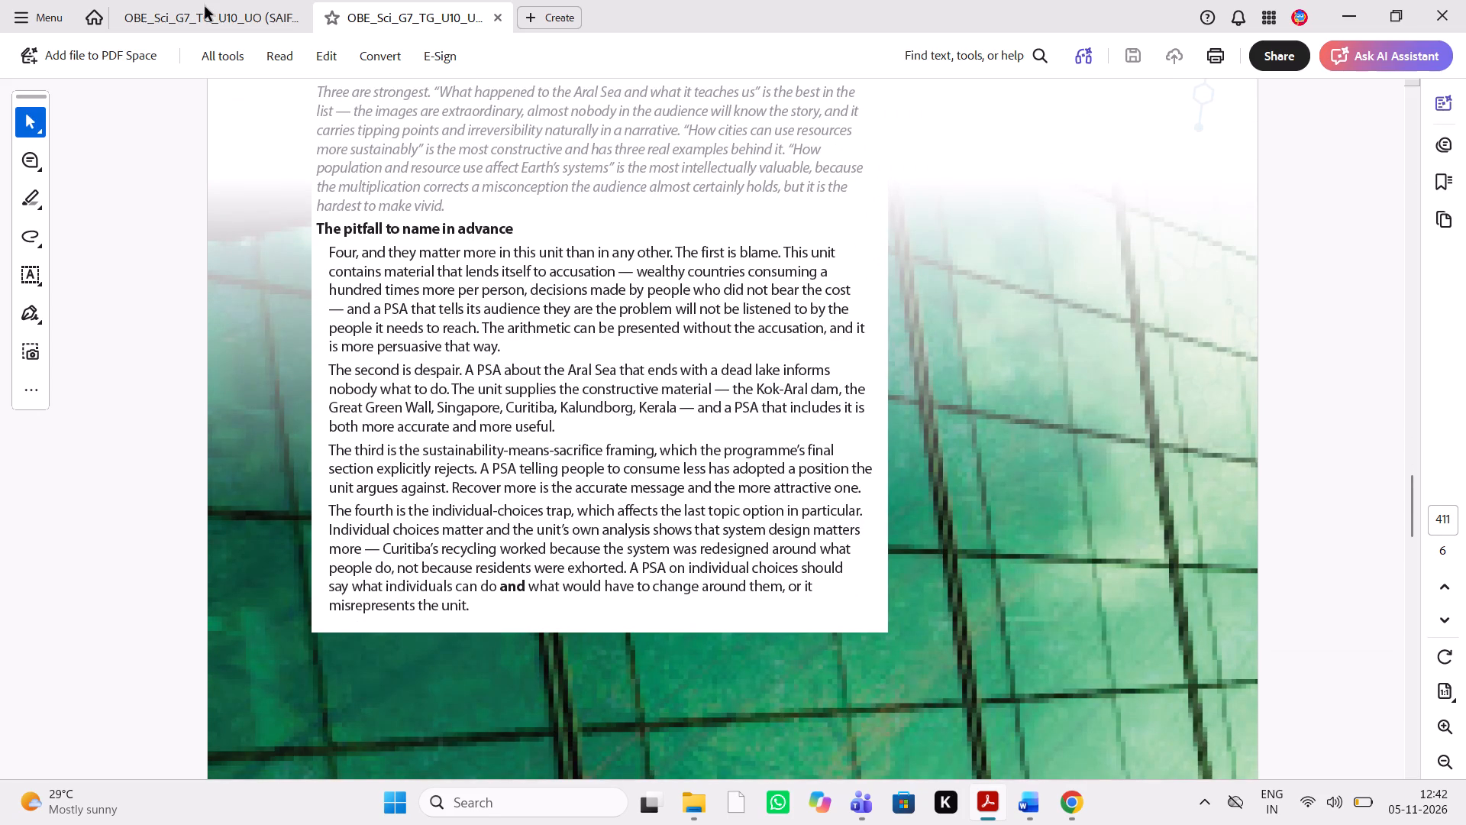
pyautogui.click(208, 12)
pyautogui.scroll(2, 500, 256)
pyautogui.scroll(-1, 500, 256)
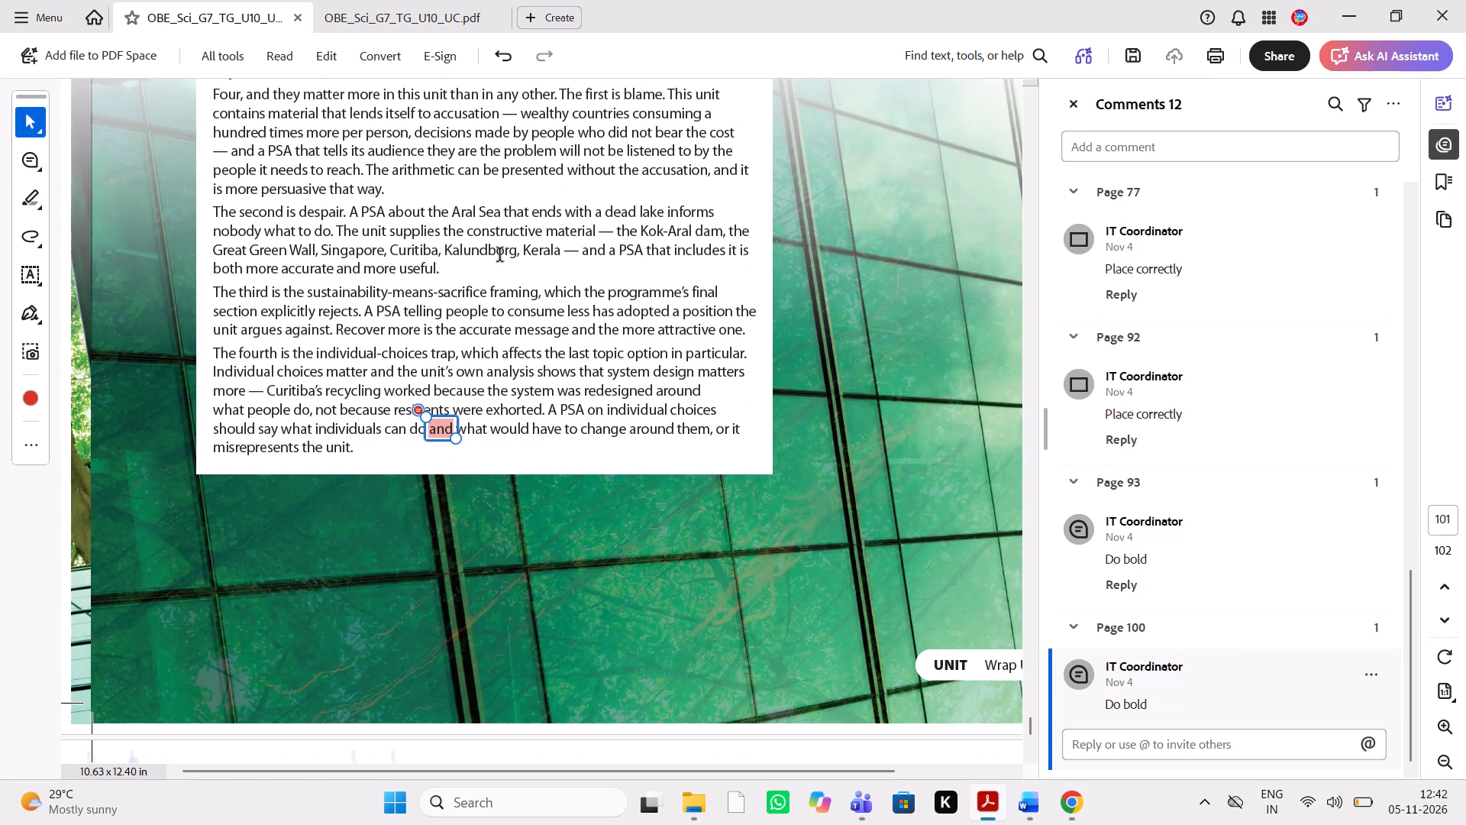
pyautogui.scroll(1, 539, 302)
pyautogui.scroll(-1, 539, 302)
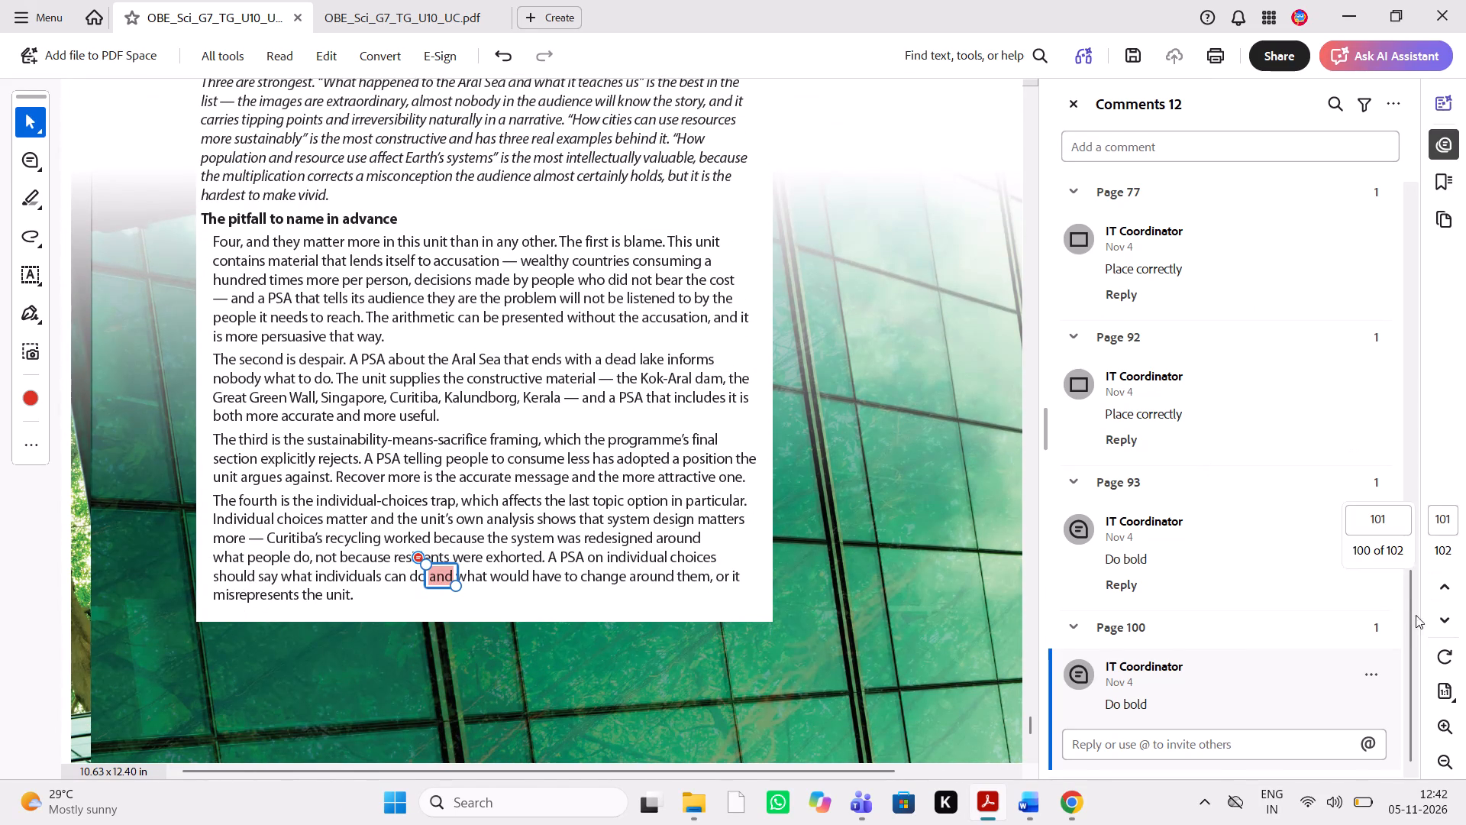
pyautogui.click(1374, 676)
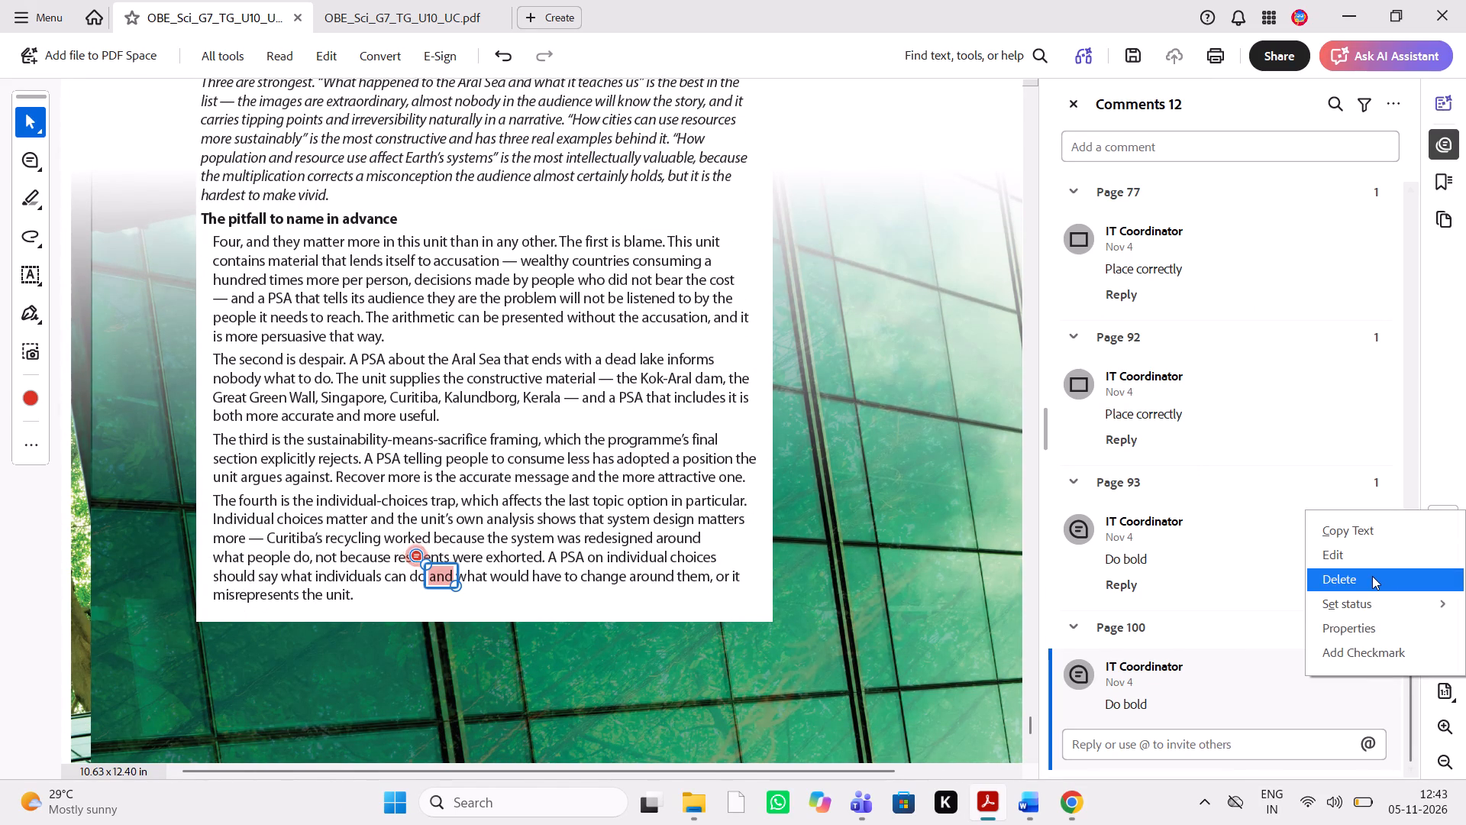
pyautogui.click(1372, 577)
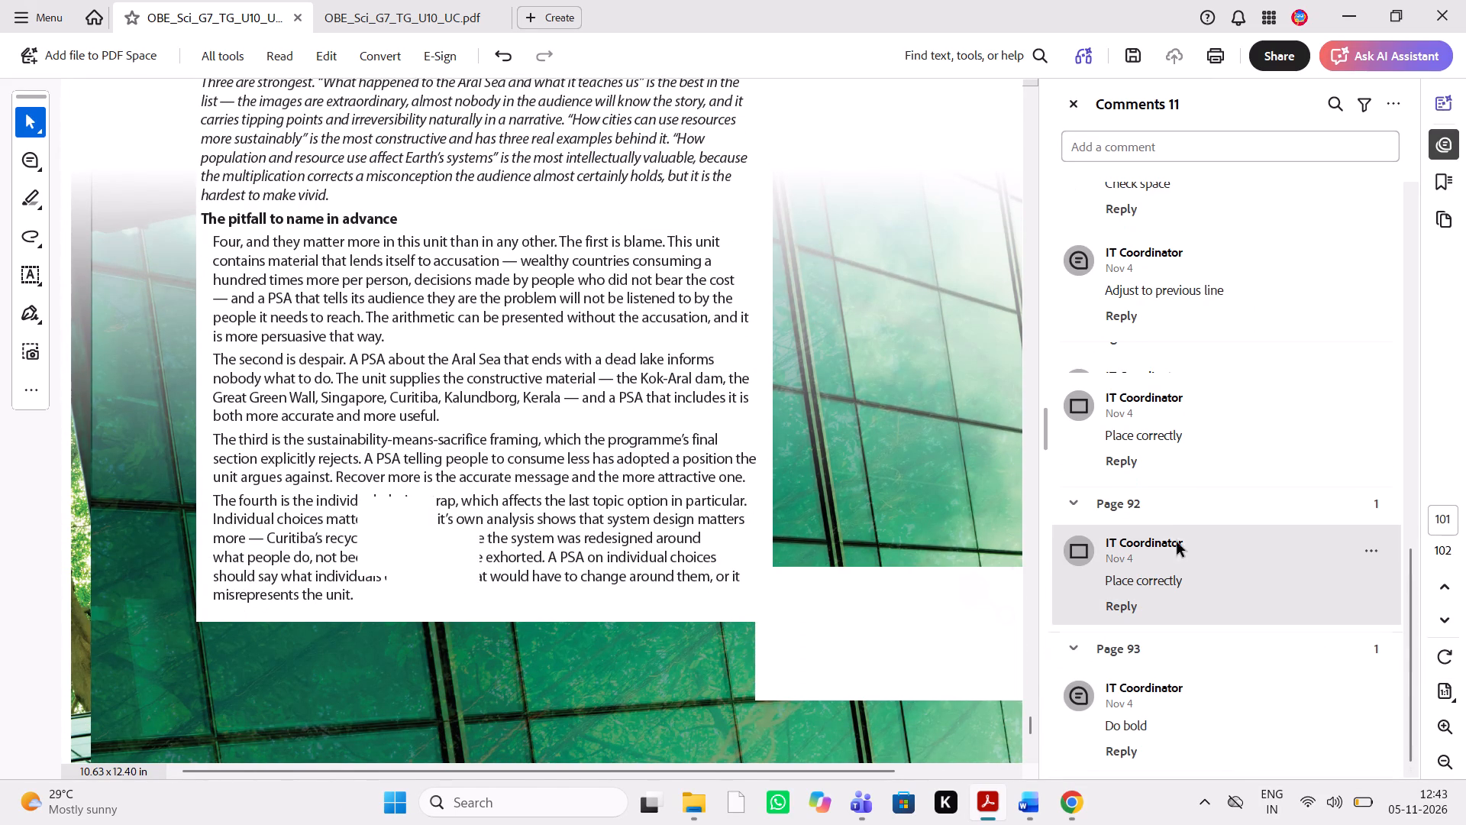
# Review the page 92 "Place correctly" and page 93 "Do bold" comments in the unit PDF and close the UC PDF.
pyautogui.click(1149, 580)
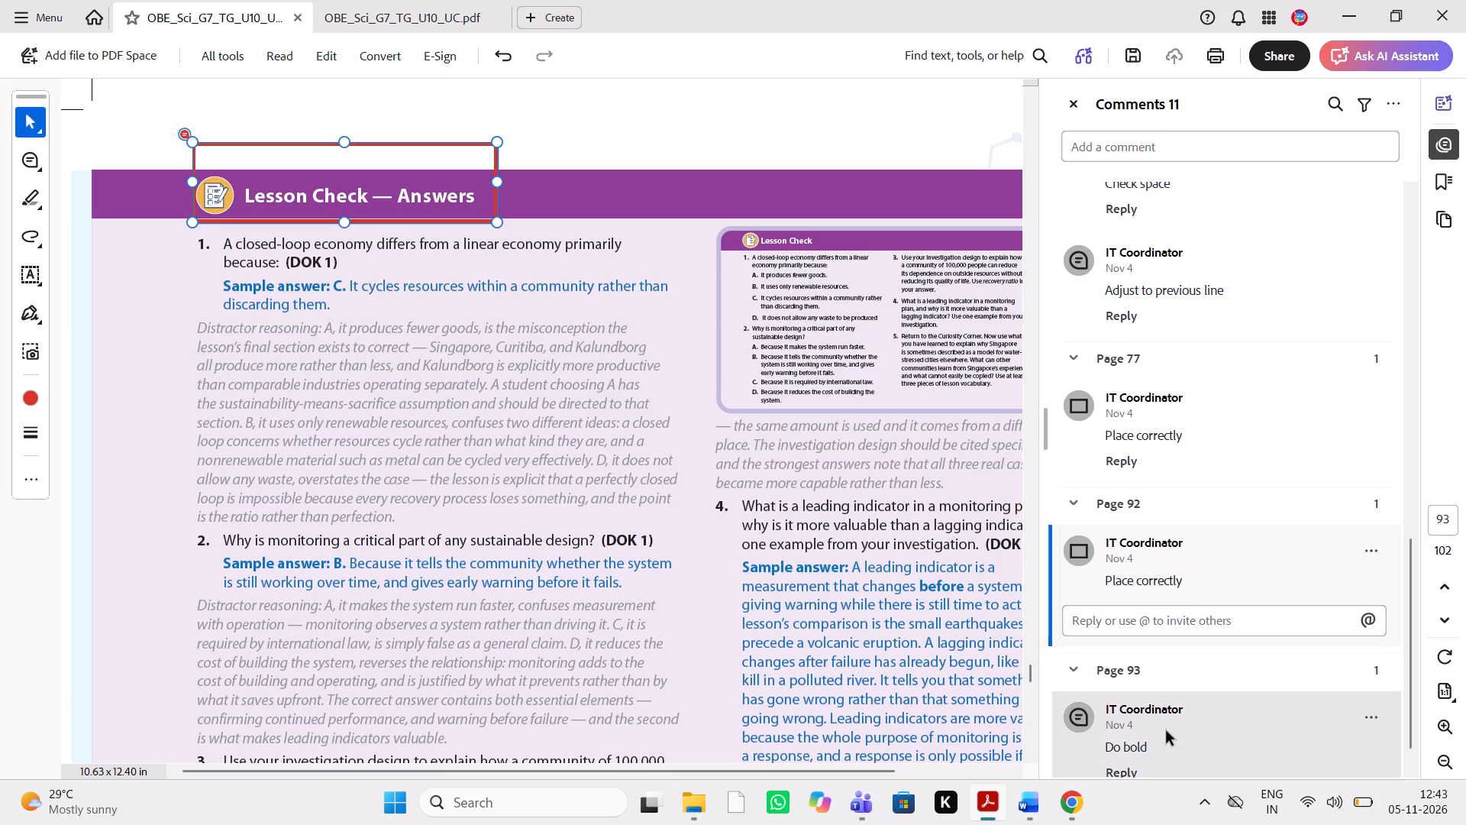
pyautogui.click(1166, 731)
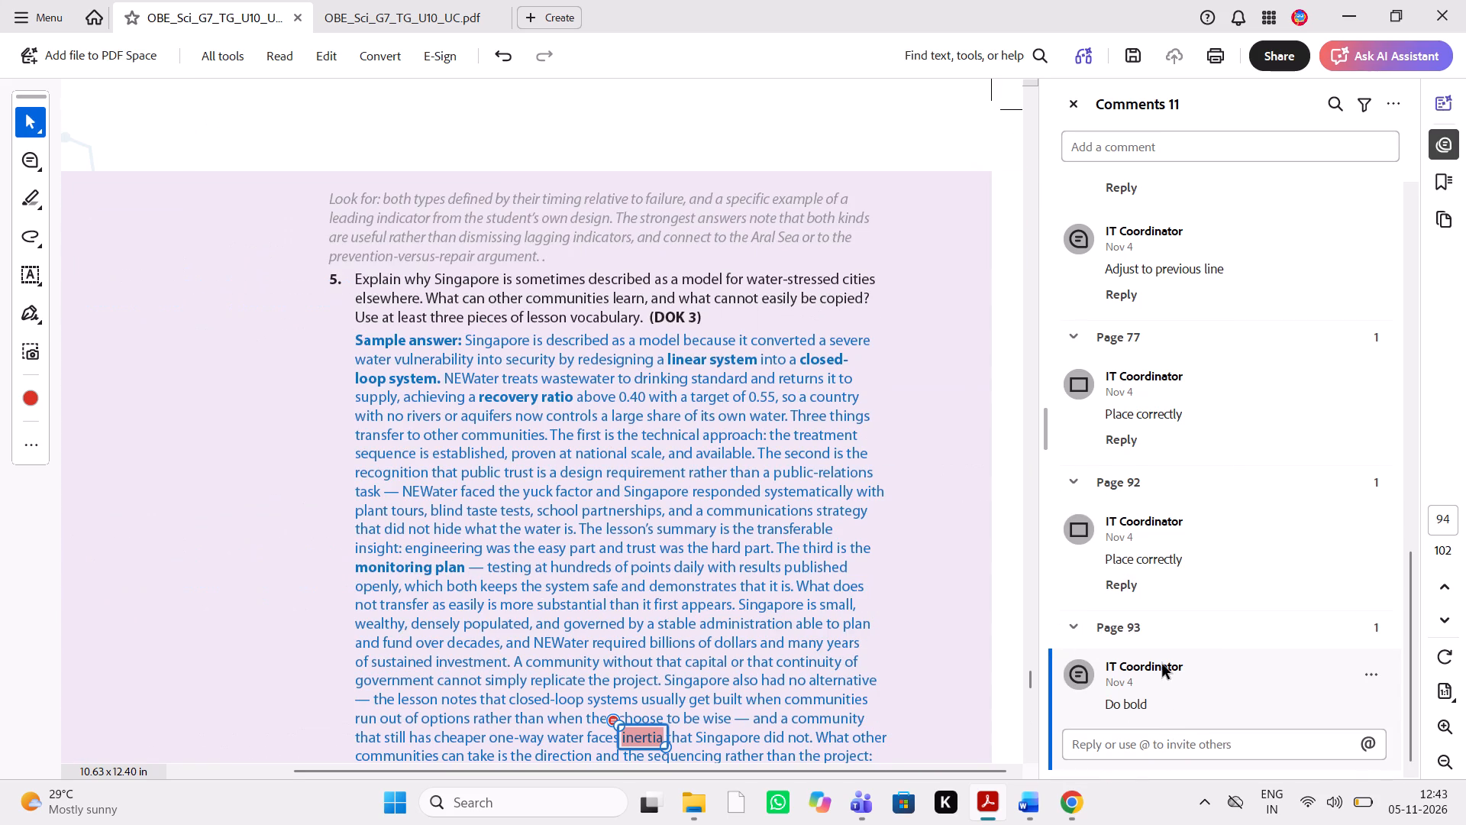
pyautogui.scroll(-13, 1162, 665)
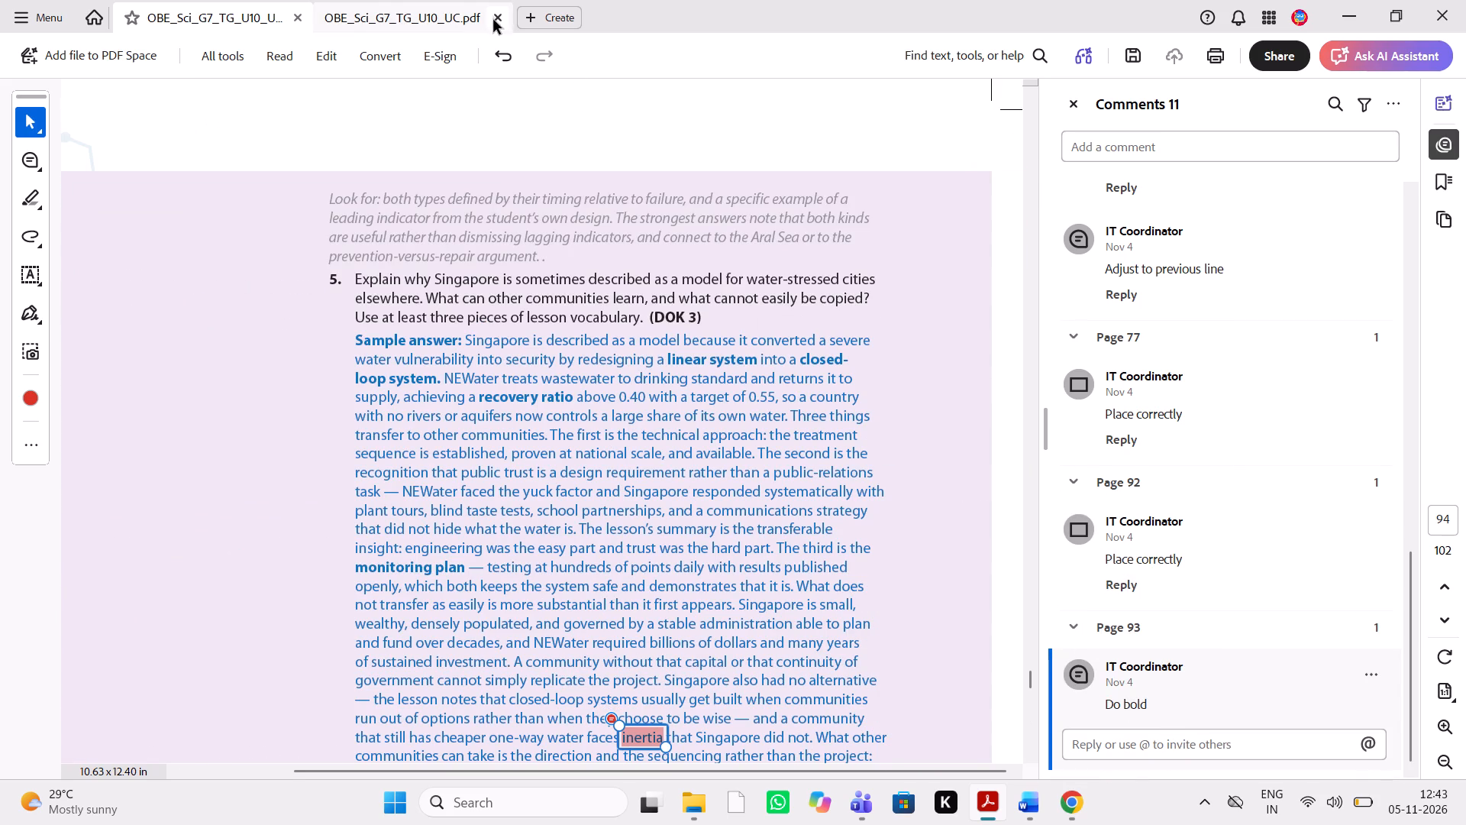
pyautogui.click(493, 18)
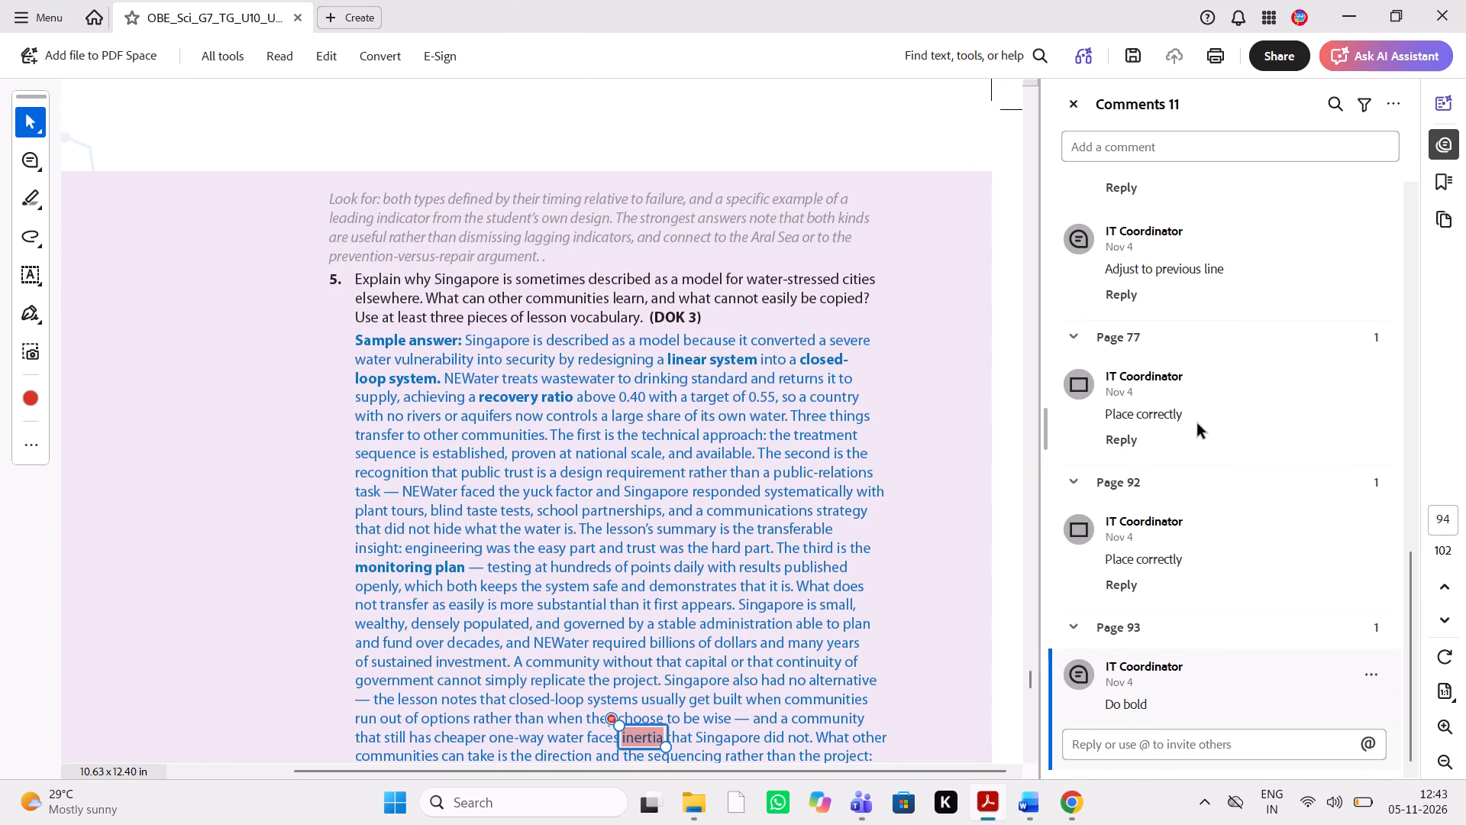
# Look through the remaining comments in the unit PDF, from page 3 to page 93.
pyautogui.scroll(20, 1197, 424)
pyautogui.scroll(3, 1197, 424)
pyautogui.scroll(20, 1197, 424)
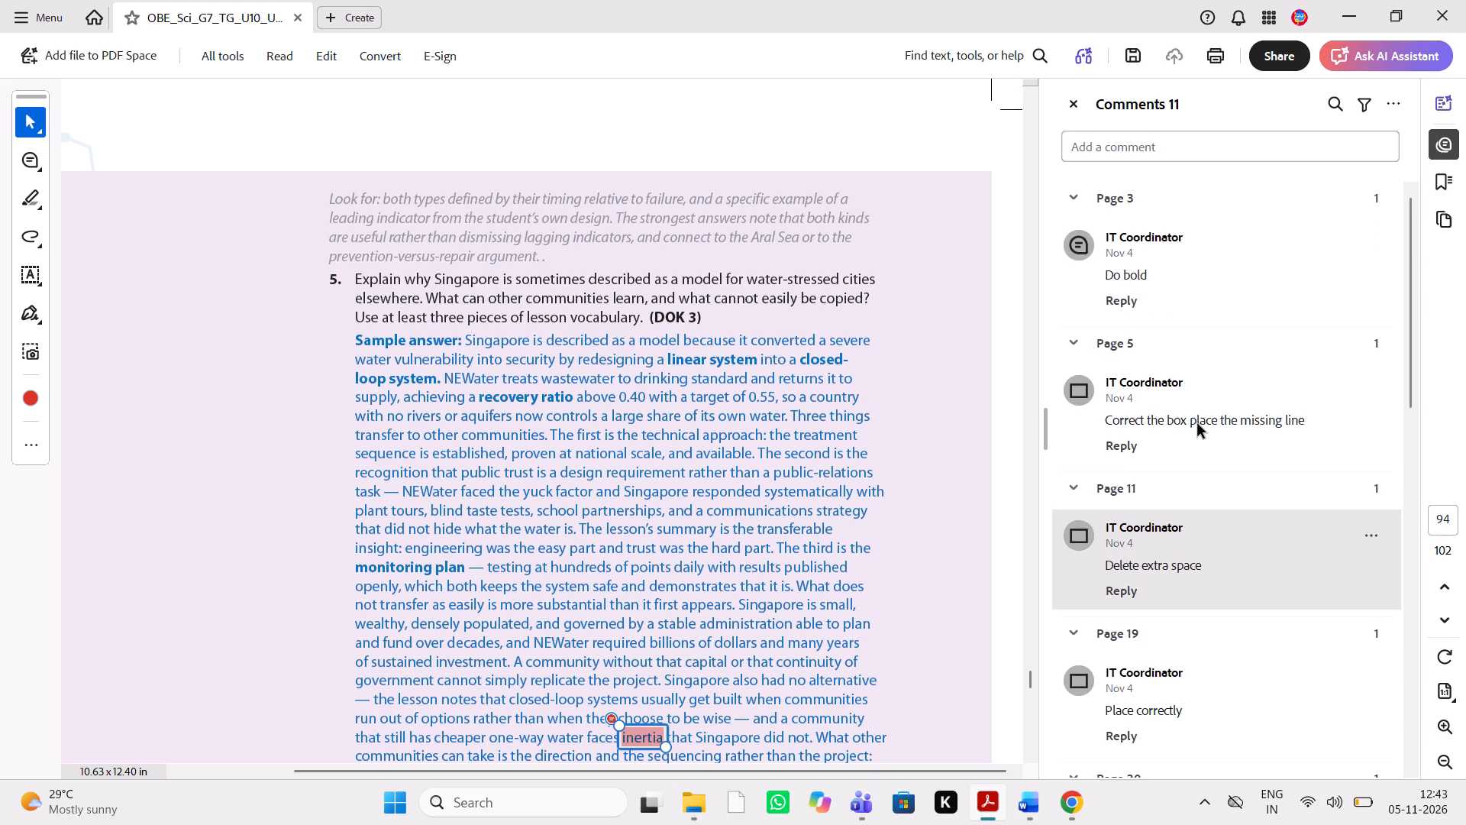
pyautogui.scroll(12, 1197, 424)
pyautogui.scroll(18, 1197, 424)
pyautogui.scroll(20, 1197, 424)
pyautogui.scroll(5, 1197, 424)
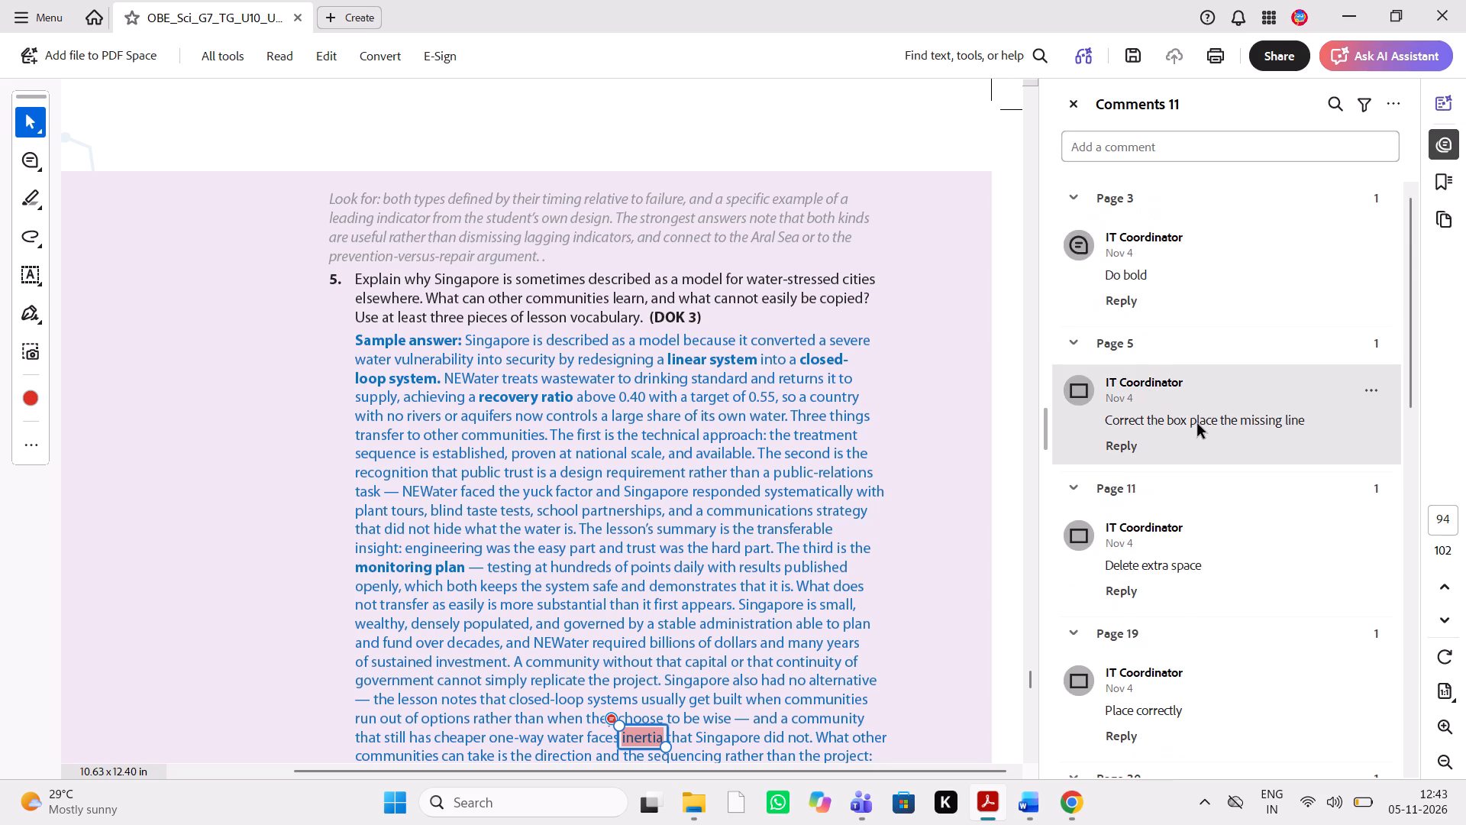
pyautogui.scroll(-8, 1197, 424)
pyautogui.scroll(-17, 1197, 424)
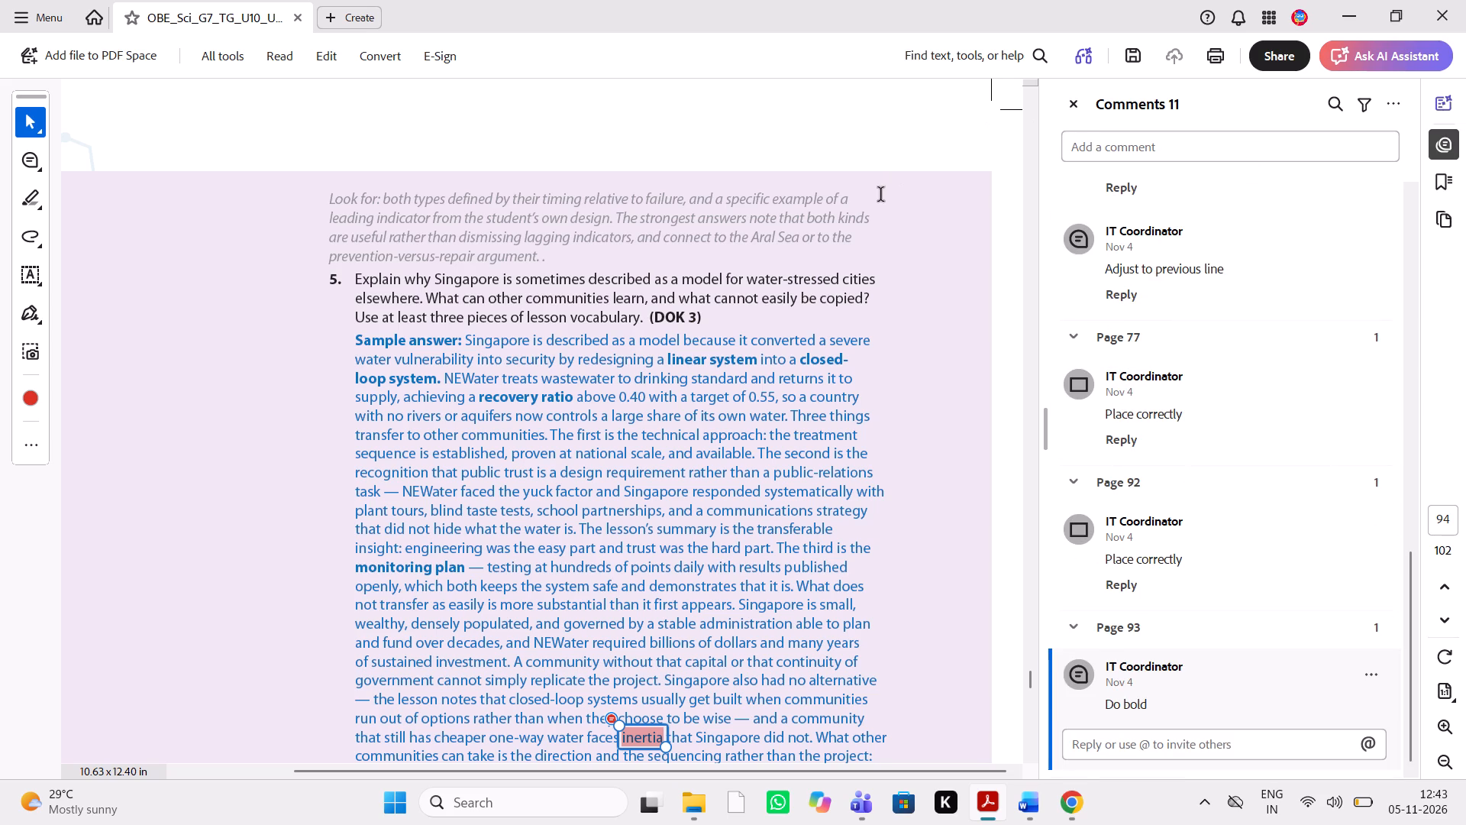